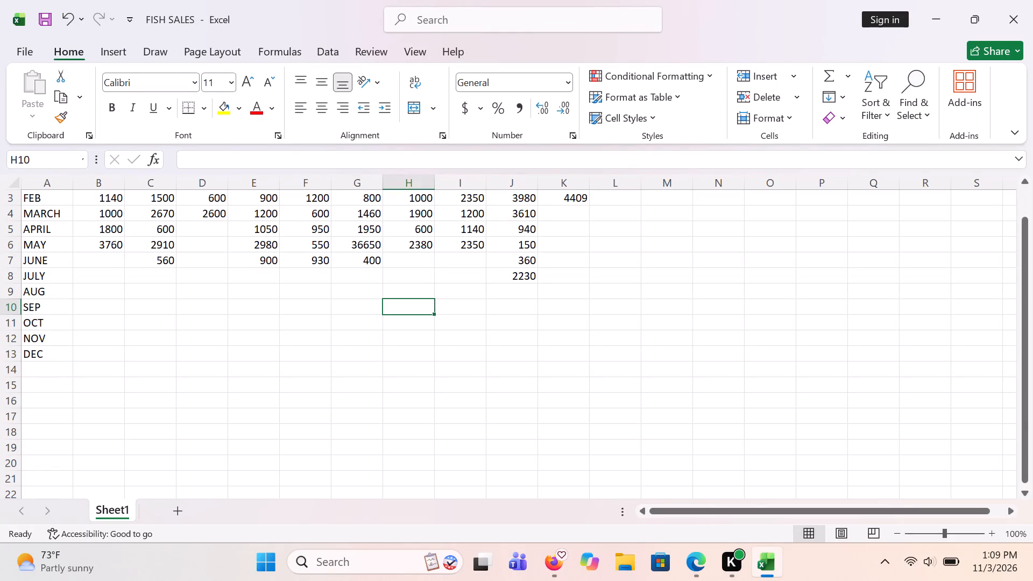
# Delete column A containing the month names.
pyautogui.rightClick(39, 176)
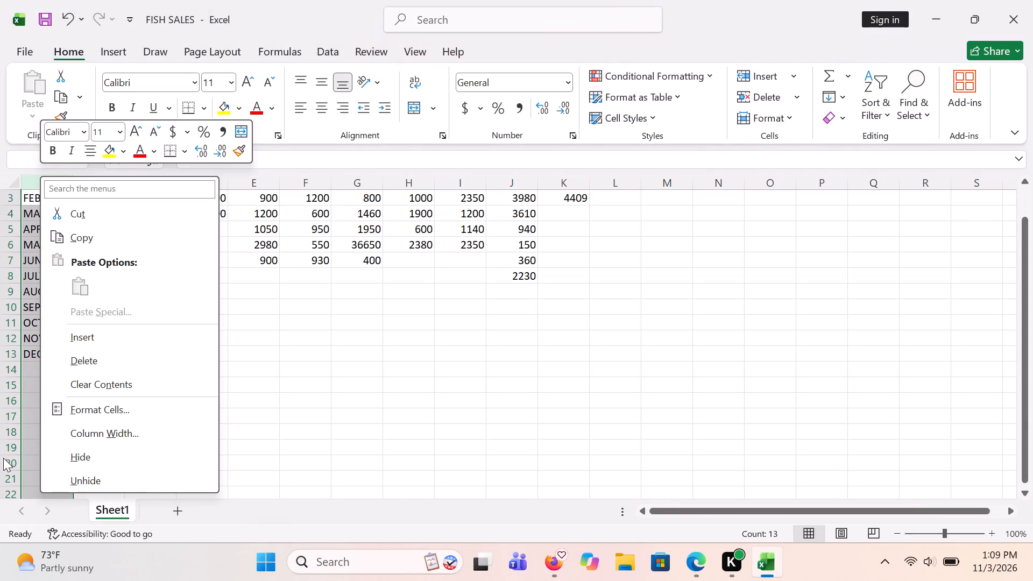
pyautogui.click(98, 363)
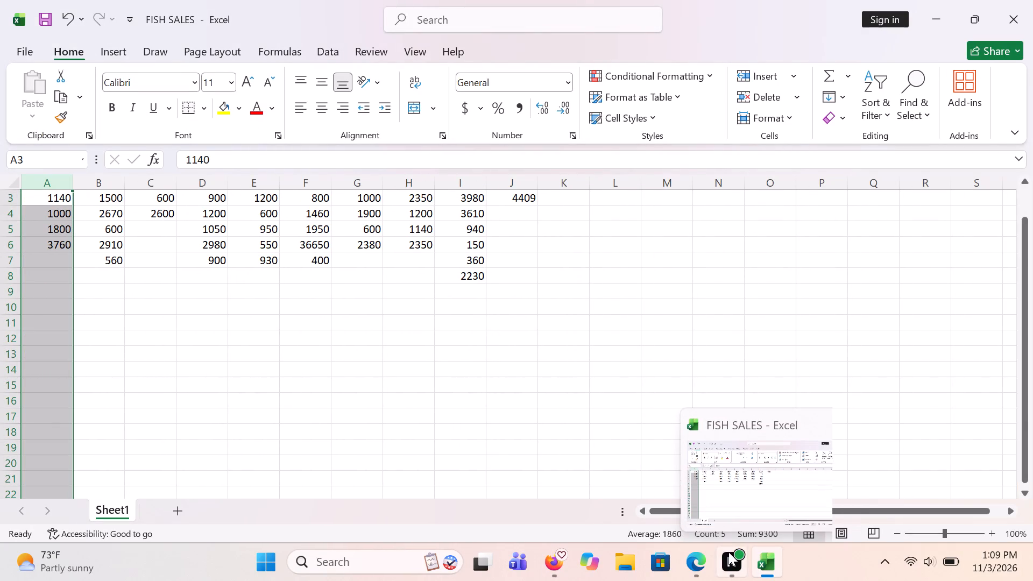
pyautogui.click(224, 330)
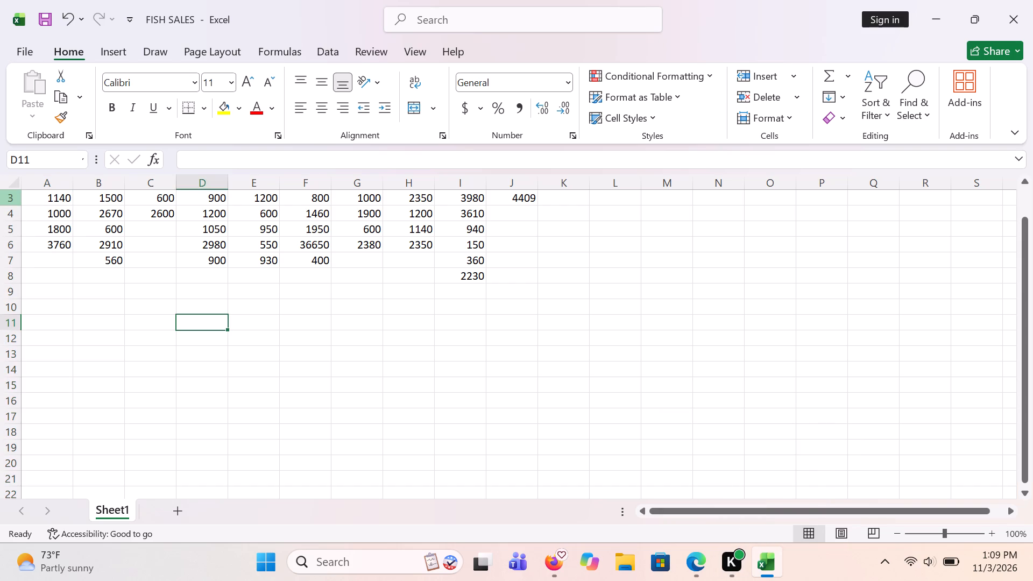
# Insert two blank rows above row 1 of the sheet.
pyautogui.scroll(6, 37, 231)
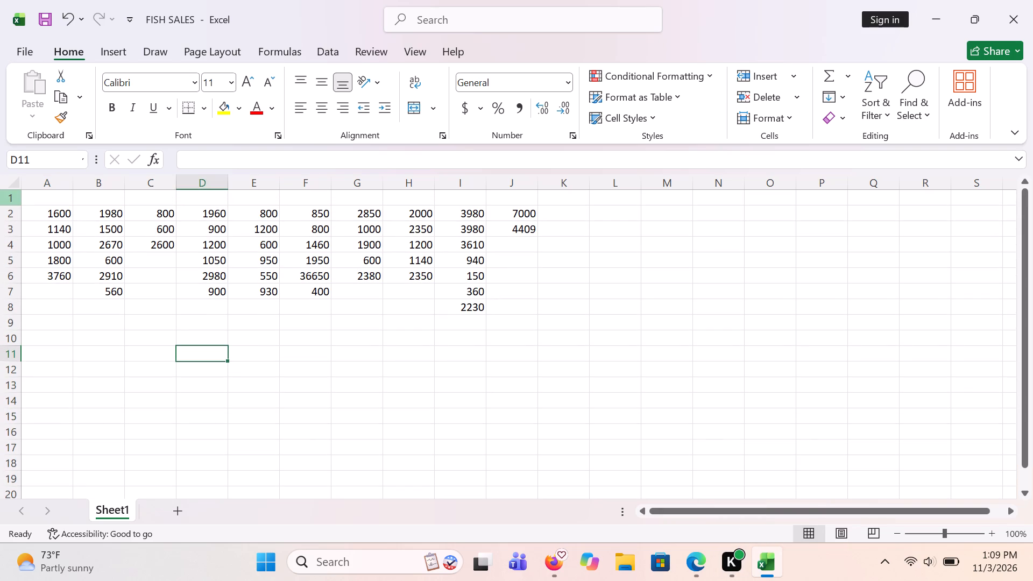
pyautogui.moveTo(8, 199); pyautogui.dragTo(8, 210)
pyautogui.rightClick(8, 210)
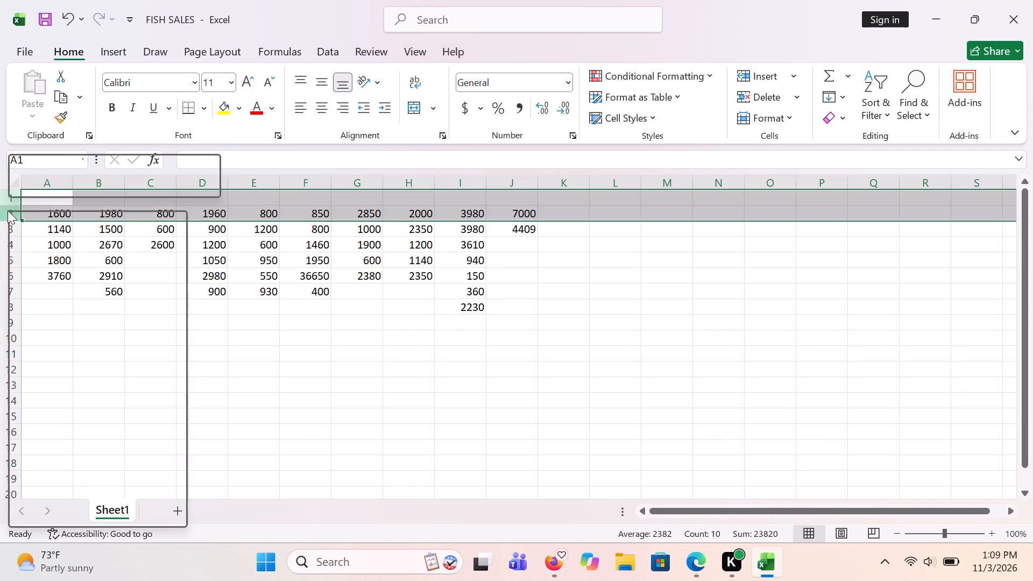
pyautogui.click(36, 375)
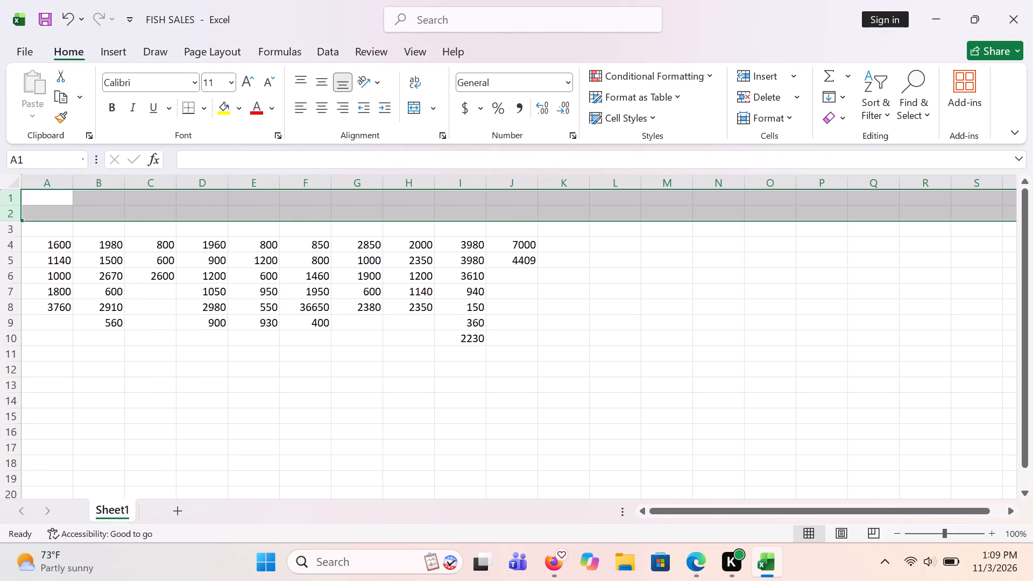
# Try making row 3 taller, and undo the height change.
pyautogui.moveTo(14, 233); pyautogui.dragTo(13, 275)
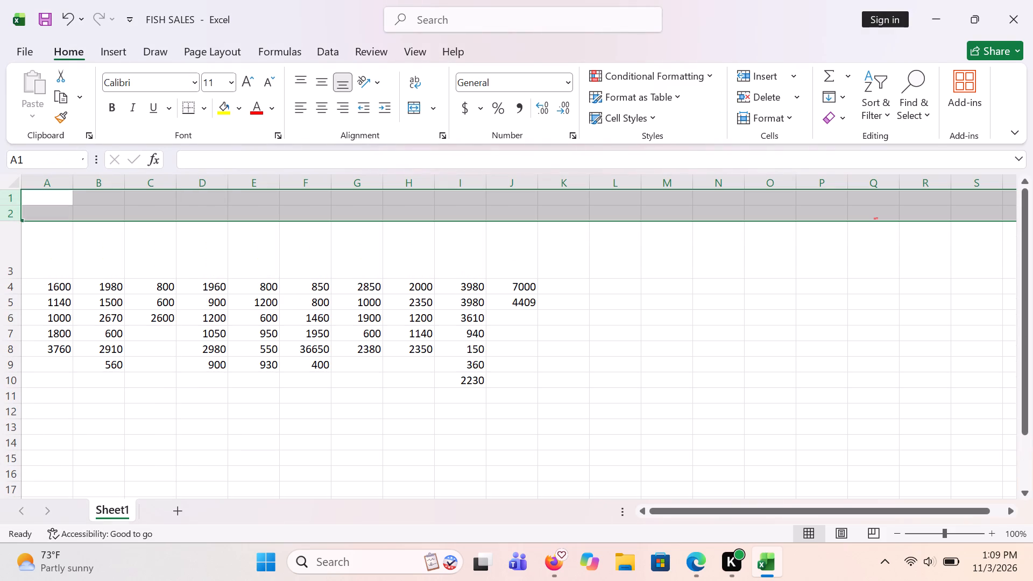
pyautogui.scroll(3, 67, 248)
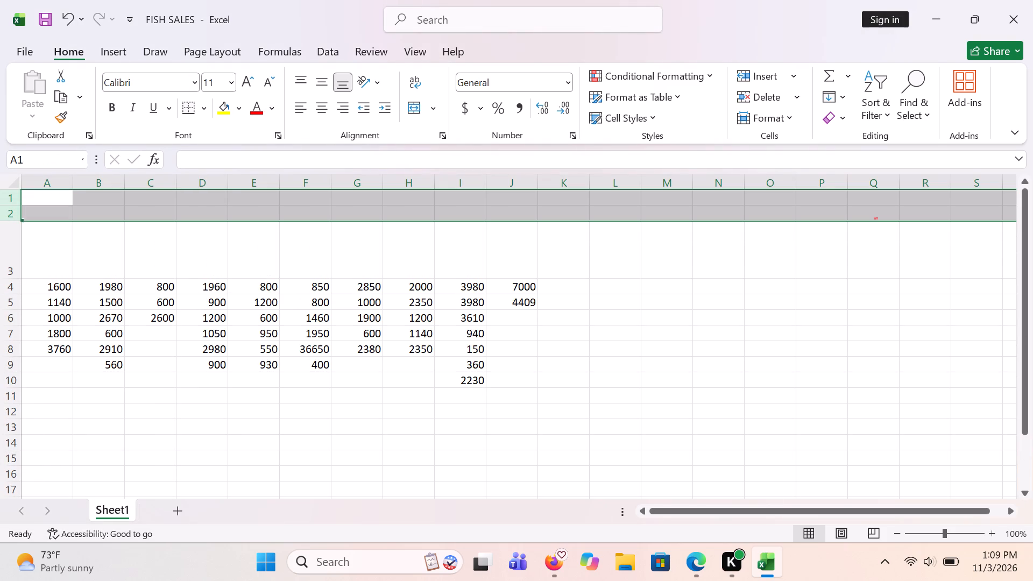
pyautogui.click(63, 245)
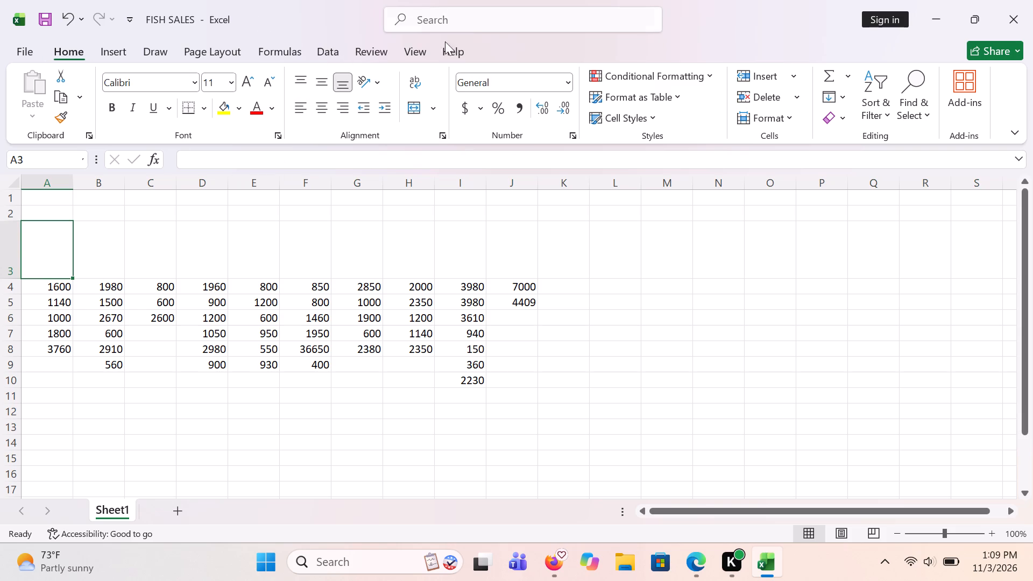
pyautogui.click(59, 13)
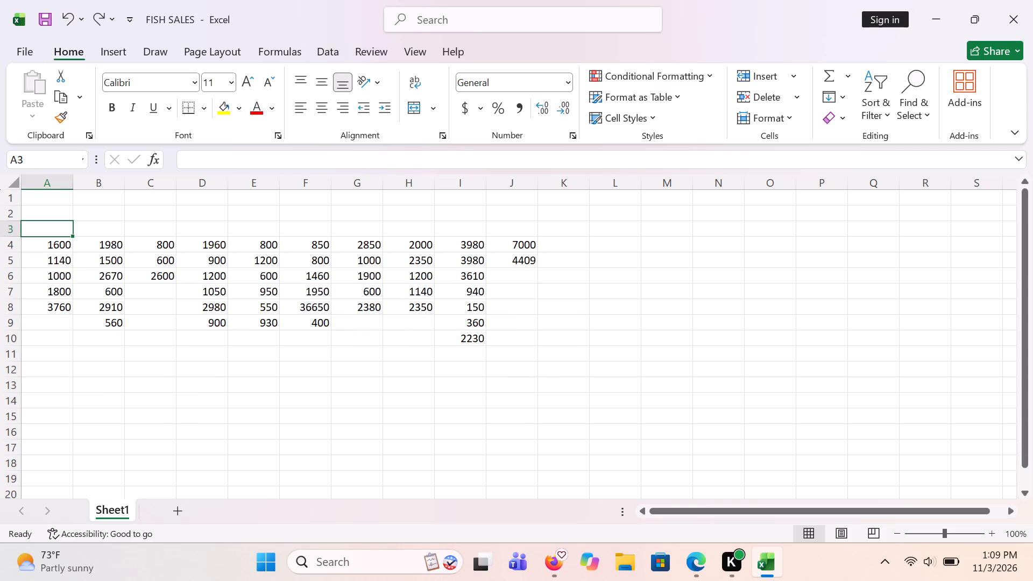
# Insert one more blank row at the top of the sheet and make row 1 taller.
pyautogui.click(17, 198)
pyautogui.rightClick(17, 198)
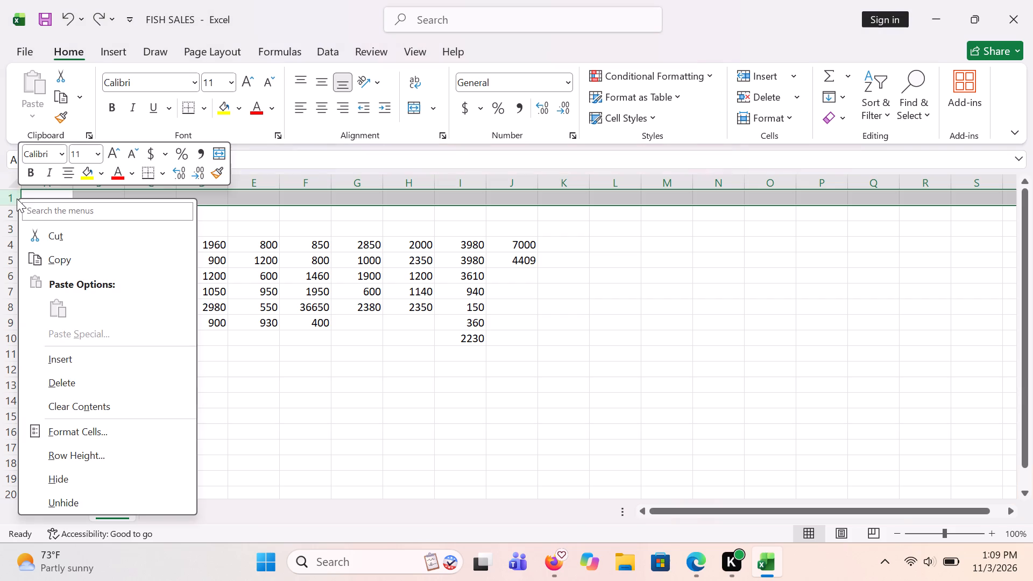
pyautogui.click(98, 362)
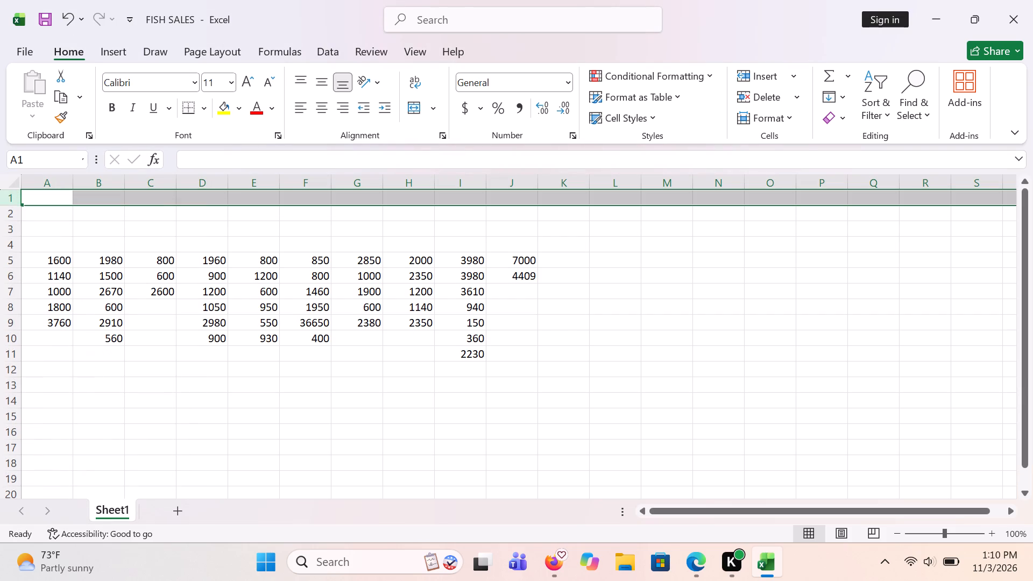
pyautogui.moveTo(16, 208); pyautogui.dragTo(16, 229)
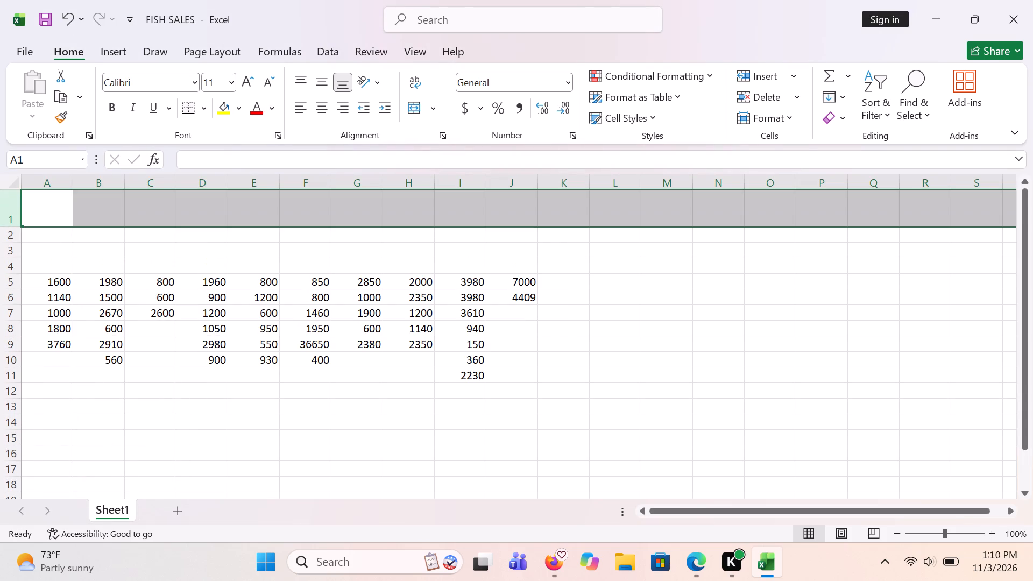
# Enter the title FISH SALES in cell B1.
pyautogui.click(98, 212)
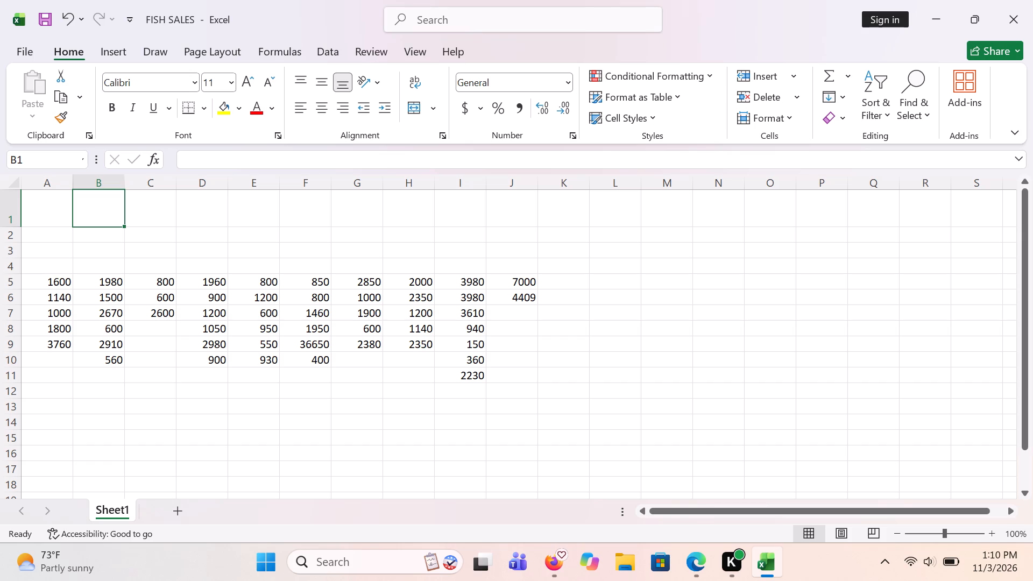
pyautogui.write('fi')
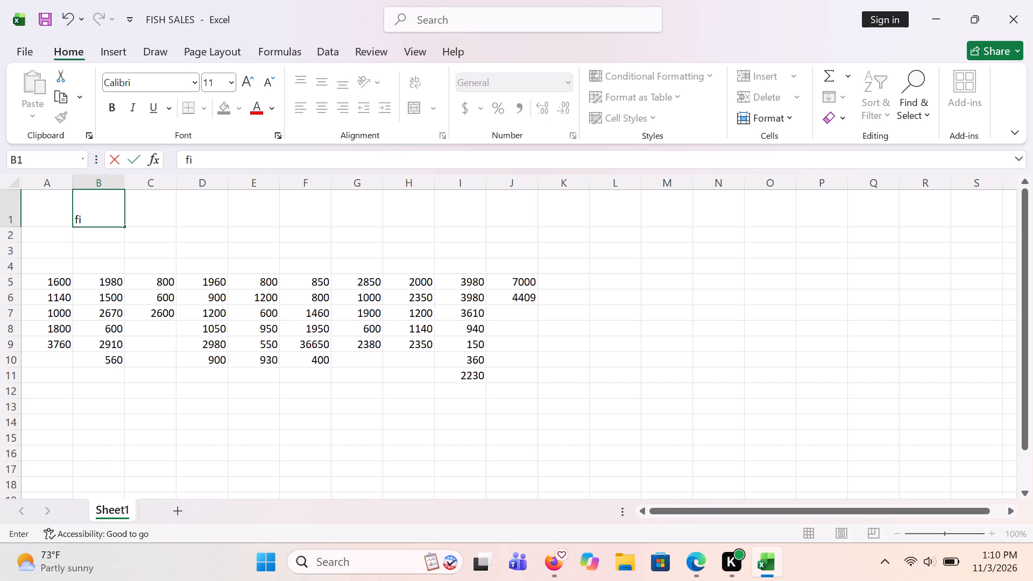
pyautogui.press('BackSpace')
pyautogui.press('BackSpace')
pyautogui.press('BackSpace')
pyautogui.write('FIS')
pyautogui.press('space')
pyautogui.press('BackSpace')
pyautogui.write('H')
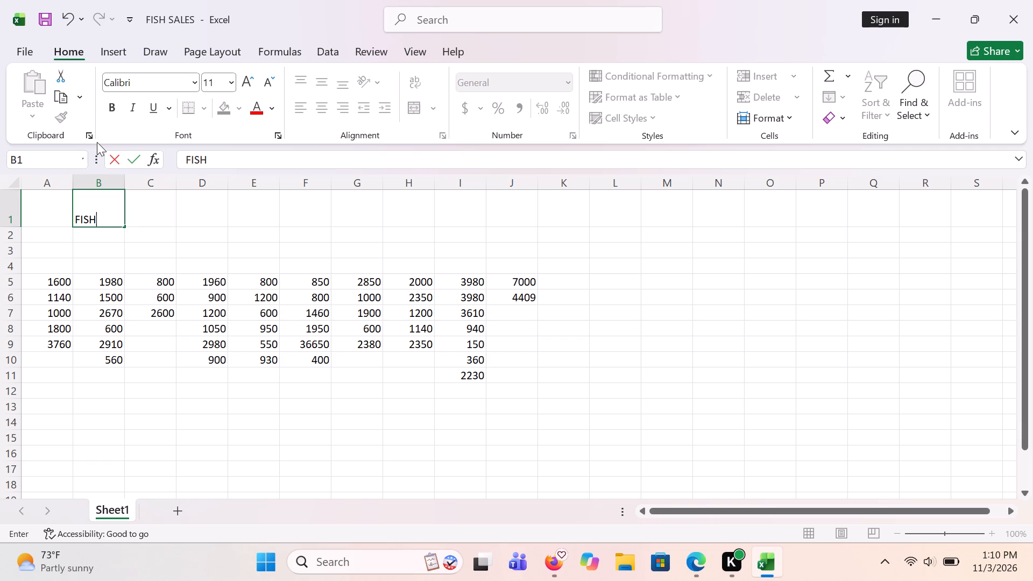
pyautogui.press('space')
pyautogui.hscroll(-7, 97, 142)
pyautogui.write('SALES')
pyautogui.press('Return')
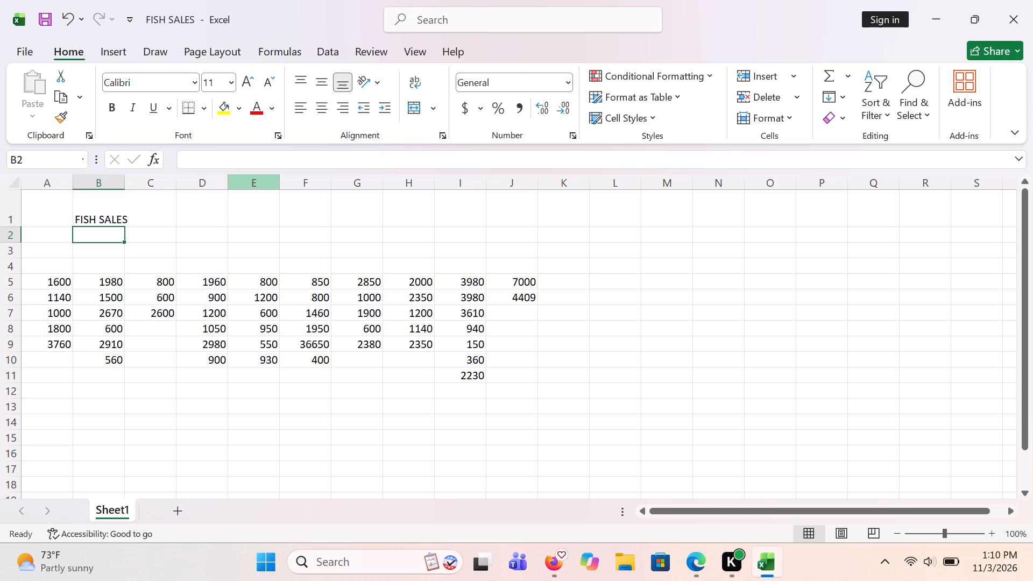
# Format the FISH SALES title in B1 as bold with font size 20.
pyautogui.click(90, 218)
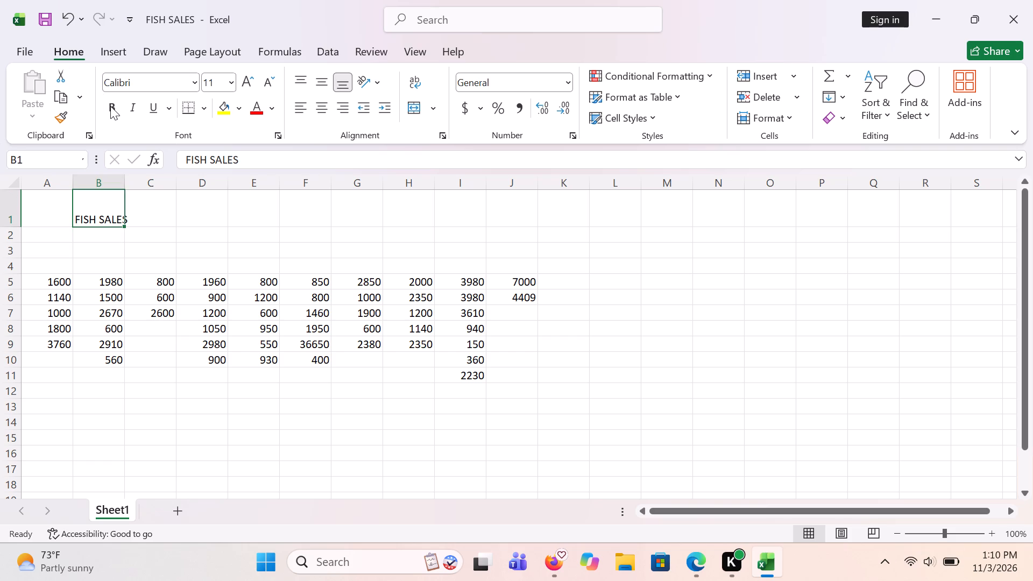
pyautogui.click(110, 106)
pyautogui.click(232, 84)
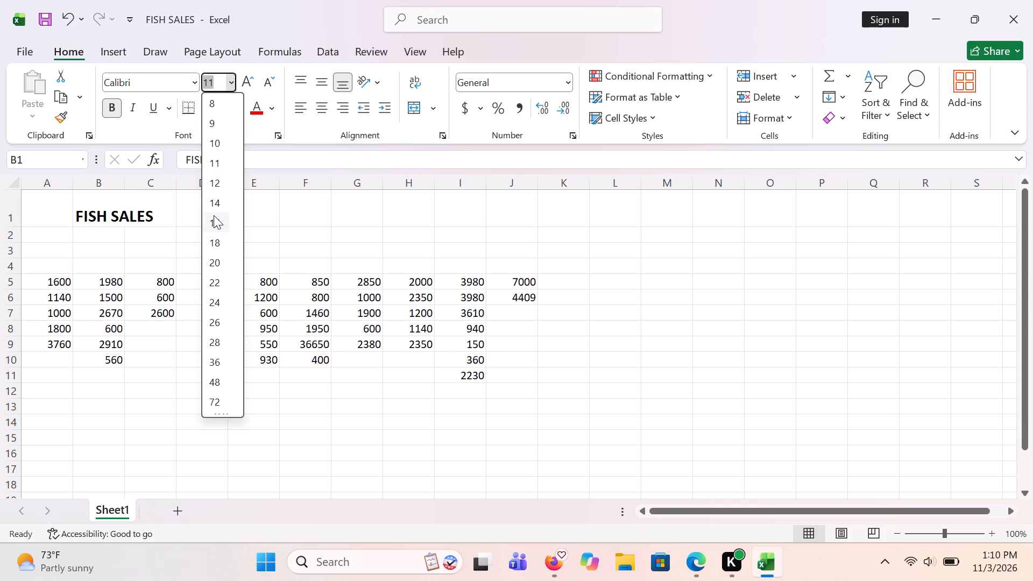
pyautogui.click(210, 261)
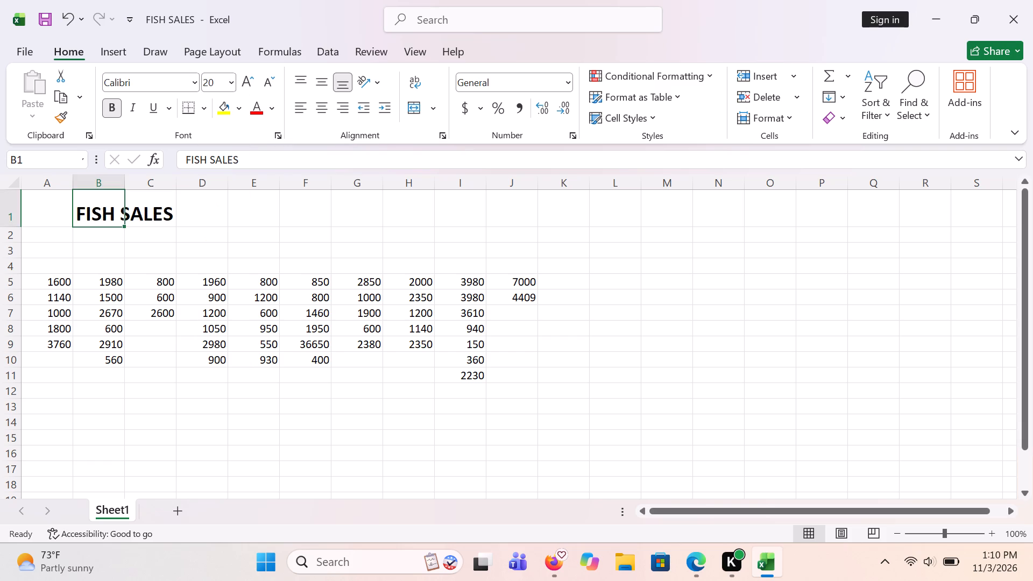
# Merge cells A1:J2 into a single title cell through the Format Cells alignment settings.
pyautogui.moveTo(113, 216); pyautogui.dragTo(181, 226)
pyautogui.moveTo(68, 214); pyautogui.dragTo(528, 247)
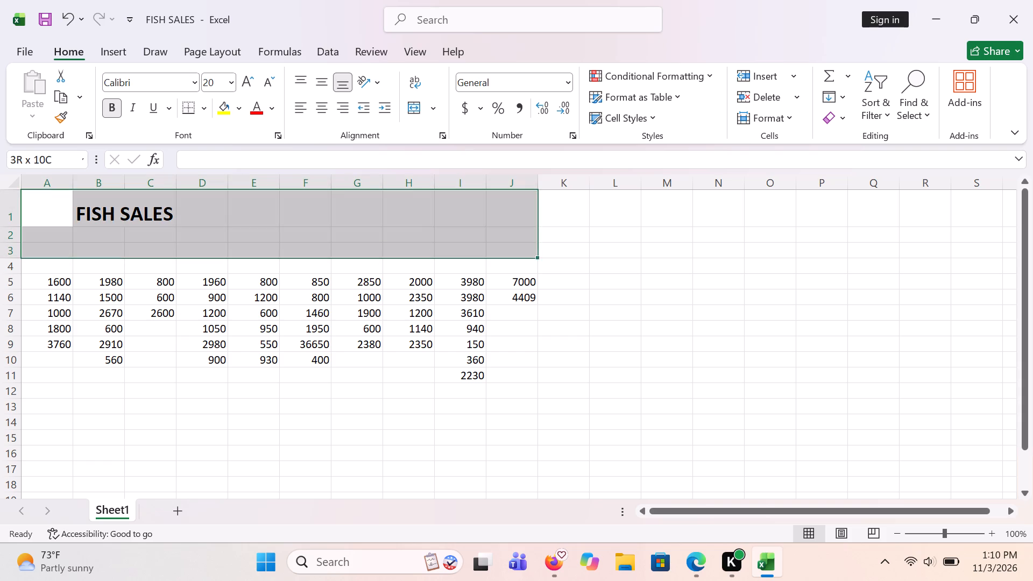
pyautogui.moveTo(528, 247); pyautogui.dragTo(499, 229)
pyautogui.rightClick(413, 218)
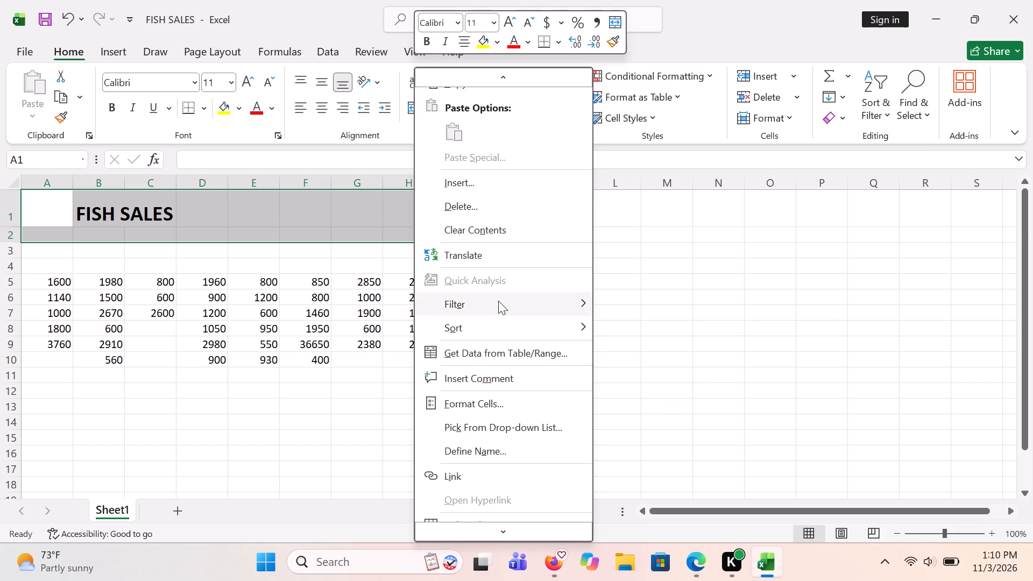
pyautogui.click(516, 405)
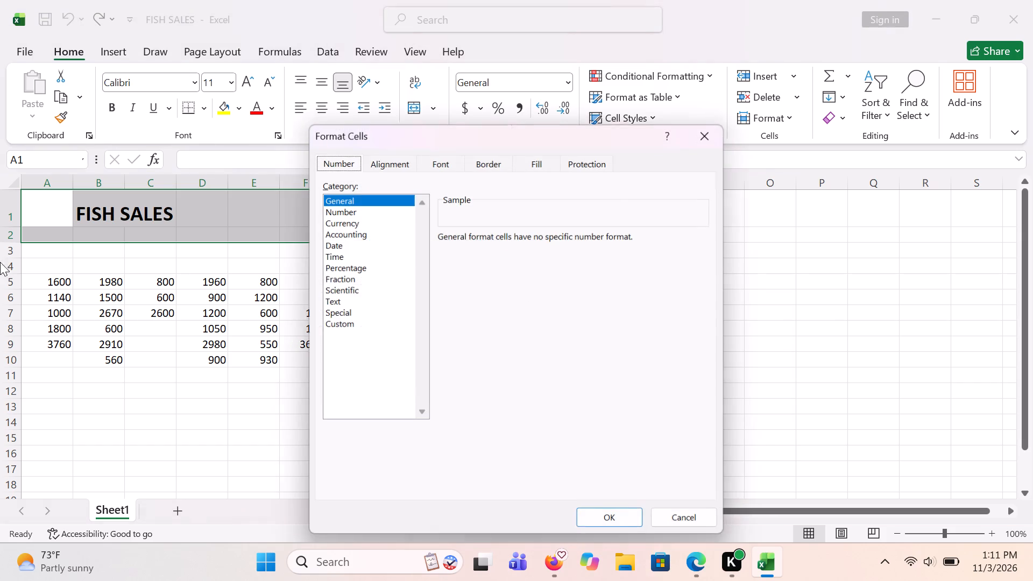
pyautogui.click(213, 374)
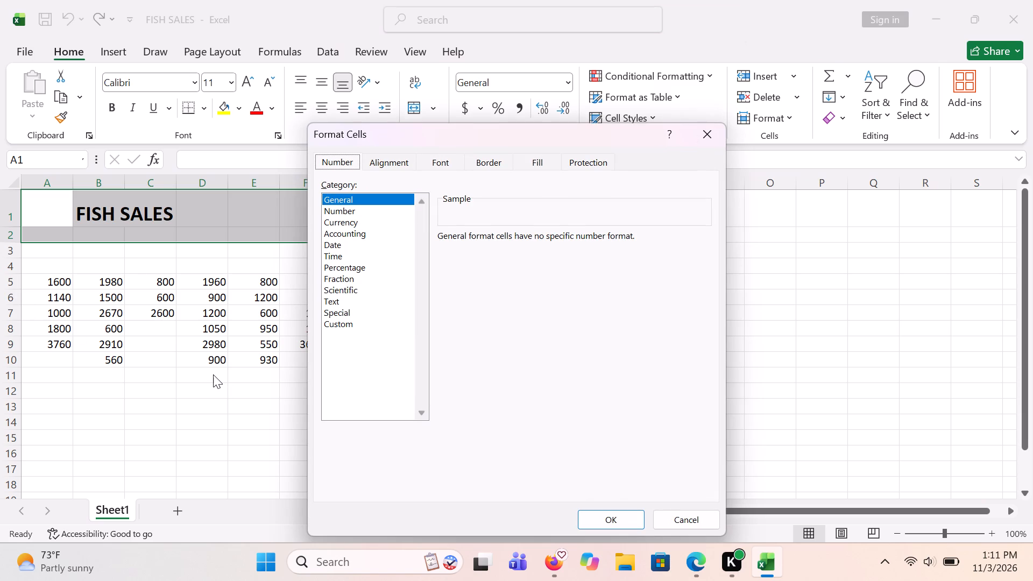
pyautogui.click(401, 155)
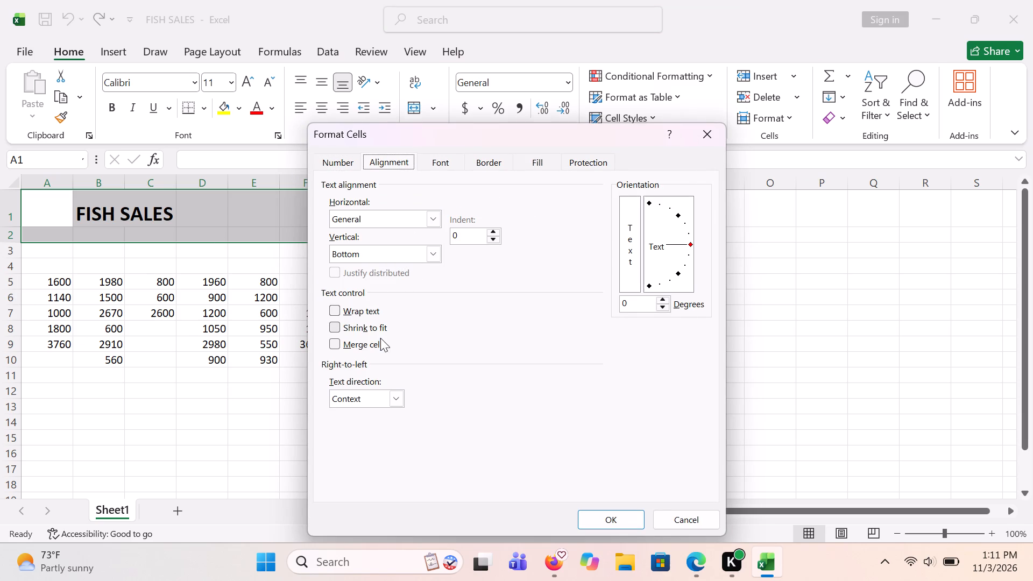
pyautogui.click(362, 348)
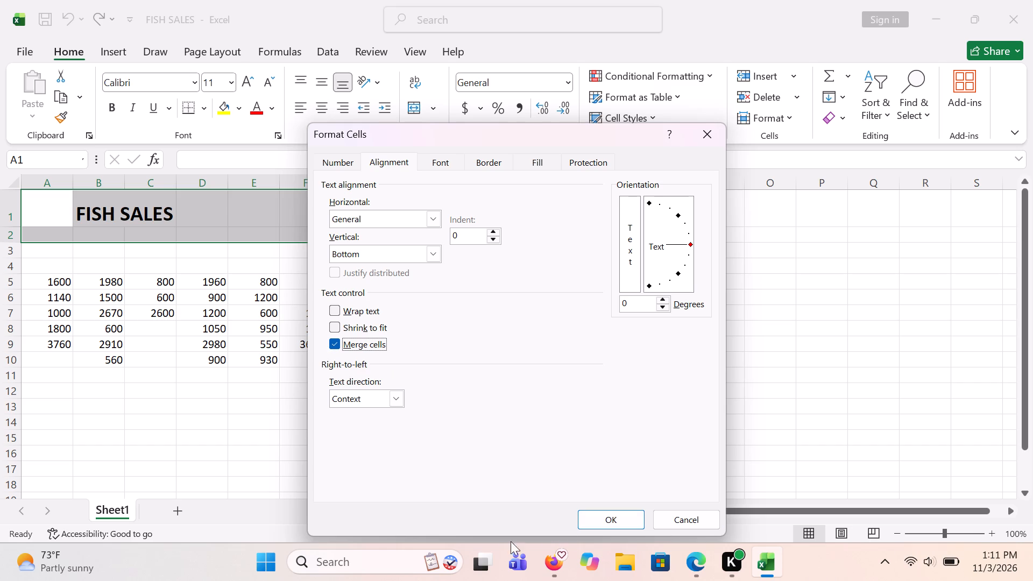
pyautogui.click(607, 524)
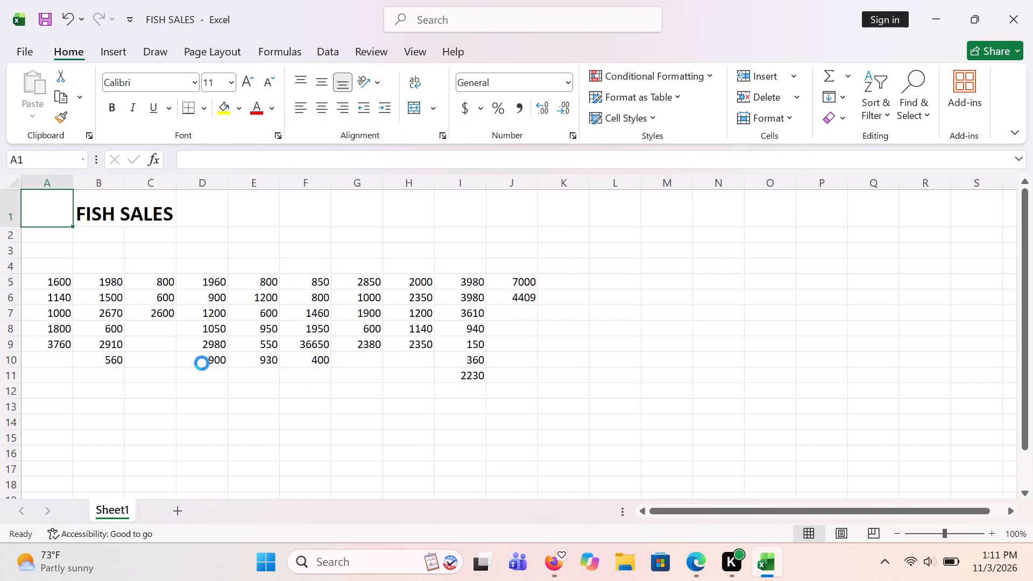
pyautogui.click(220, 400)
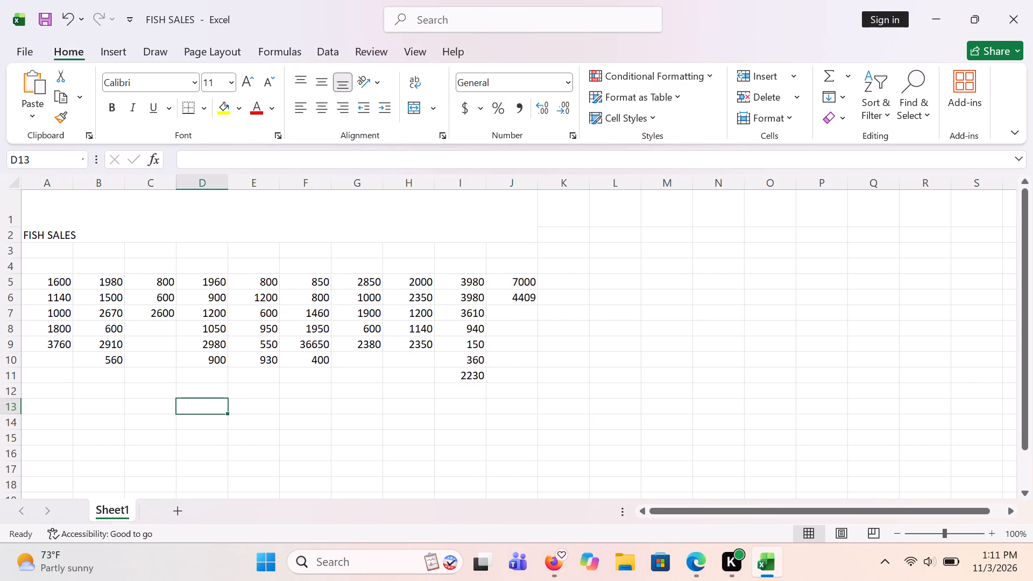
# Middle-align the FISH SALES title vertically within the merged cell A1:J2.
pyautogui.click(90, 215)
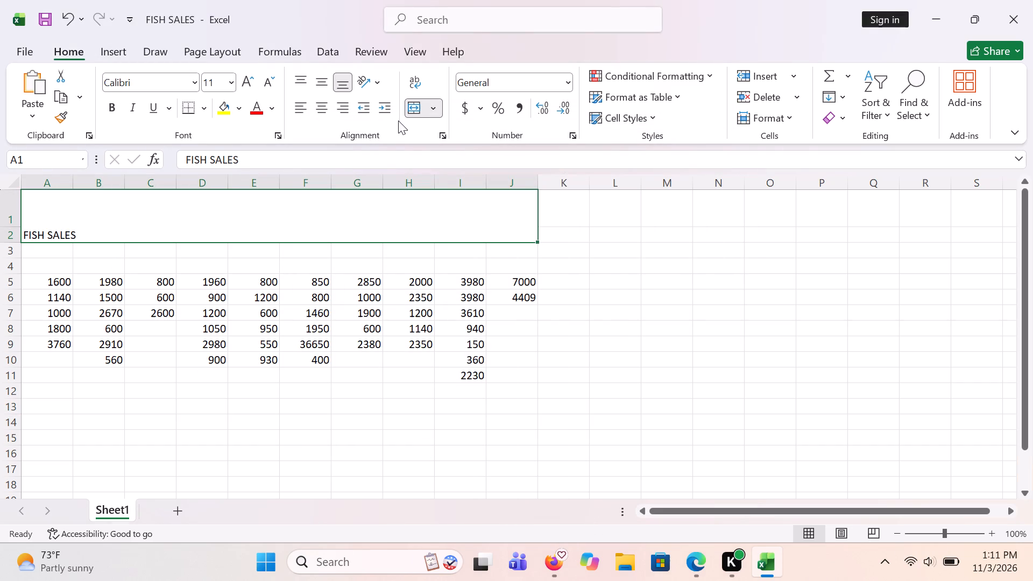
pyautogui.click(320, 88)
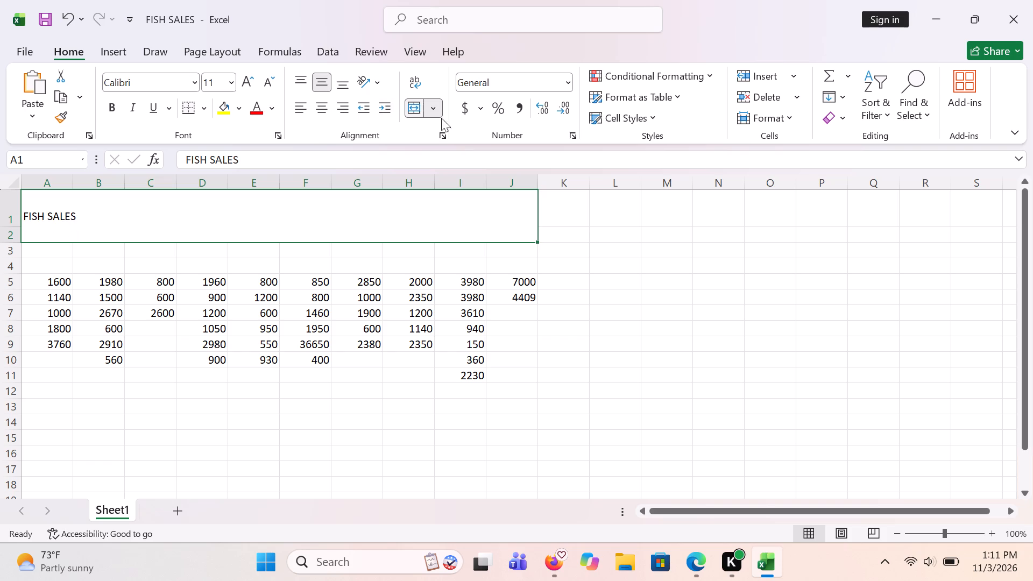
pyautogui.click(567, 87)
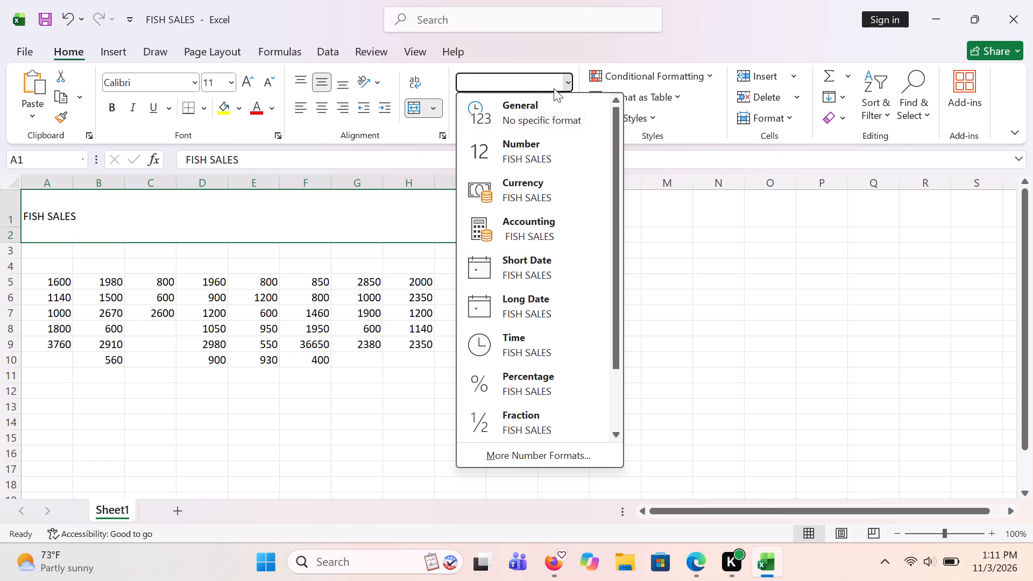
pyautogui.click(801, 316)
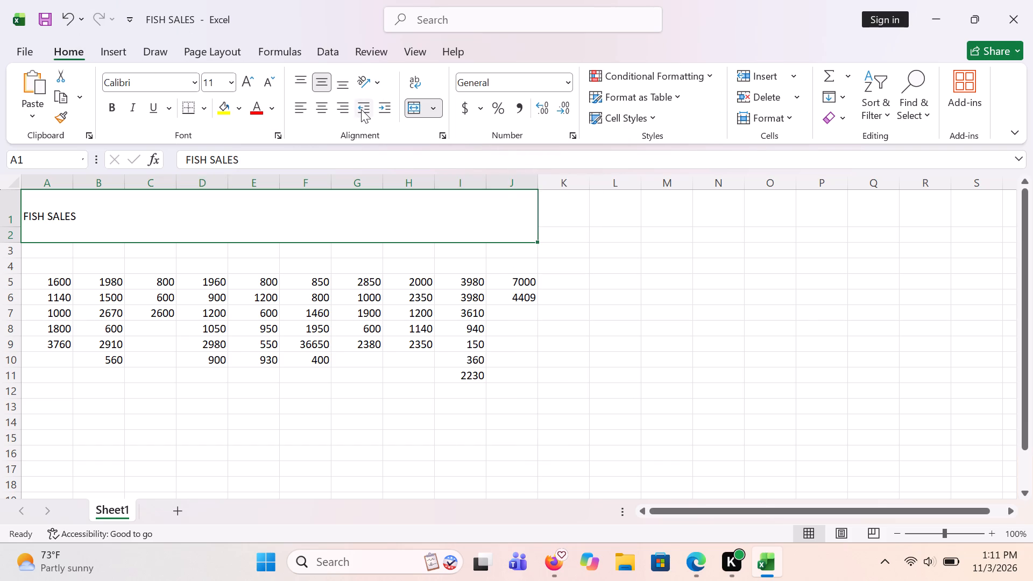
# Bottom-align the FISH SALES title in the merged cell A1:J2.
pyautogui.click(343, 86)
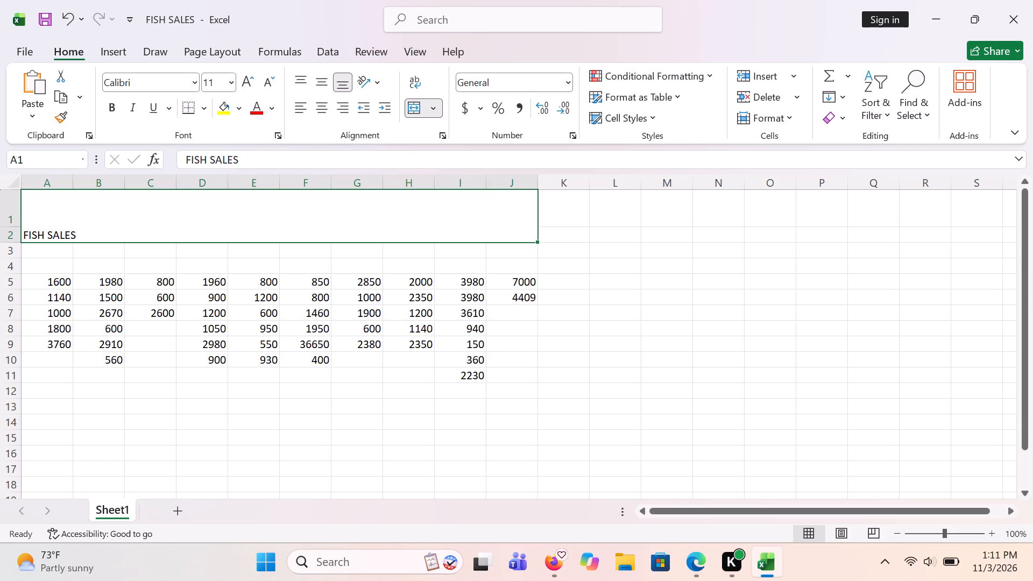
# Format the FISH SALES title as bold Calibri Light through the Format Cells font settings.
pyautogui.rightClick(300, 211)
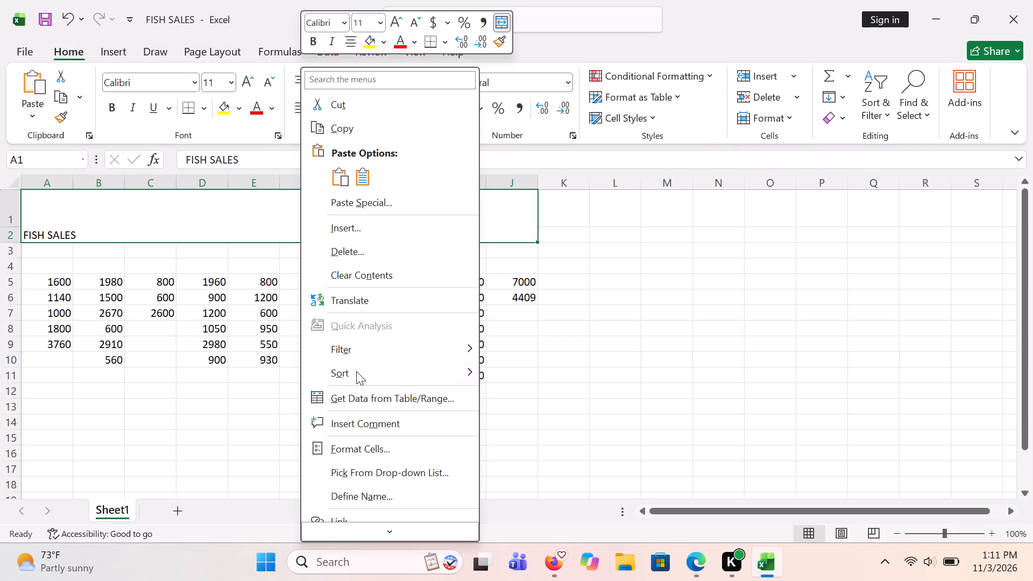
pyautogui.click(350, 450)
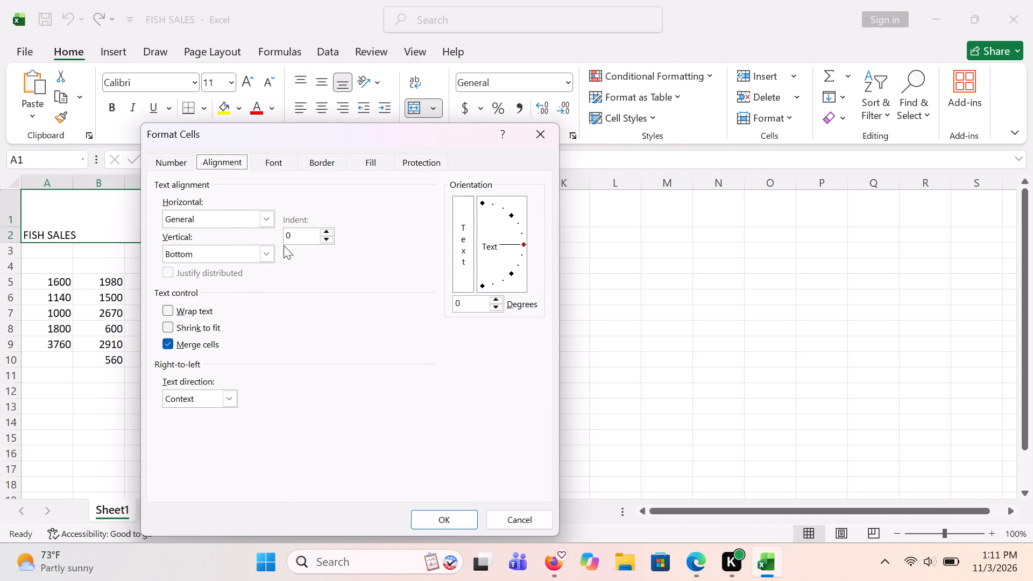
pyautogui.click(278, 161)
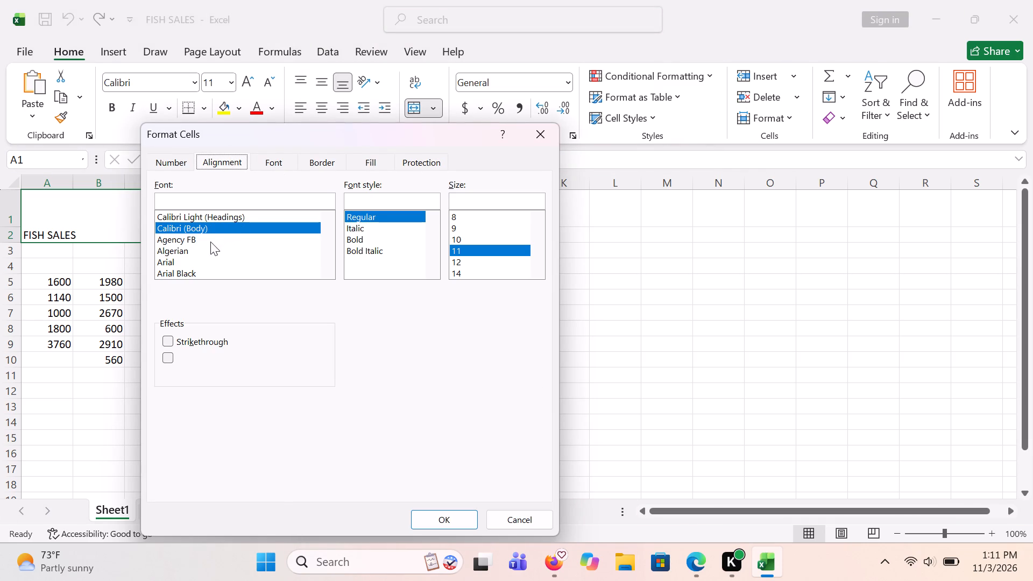
pyautogui.click(202, 236)
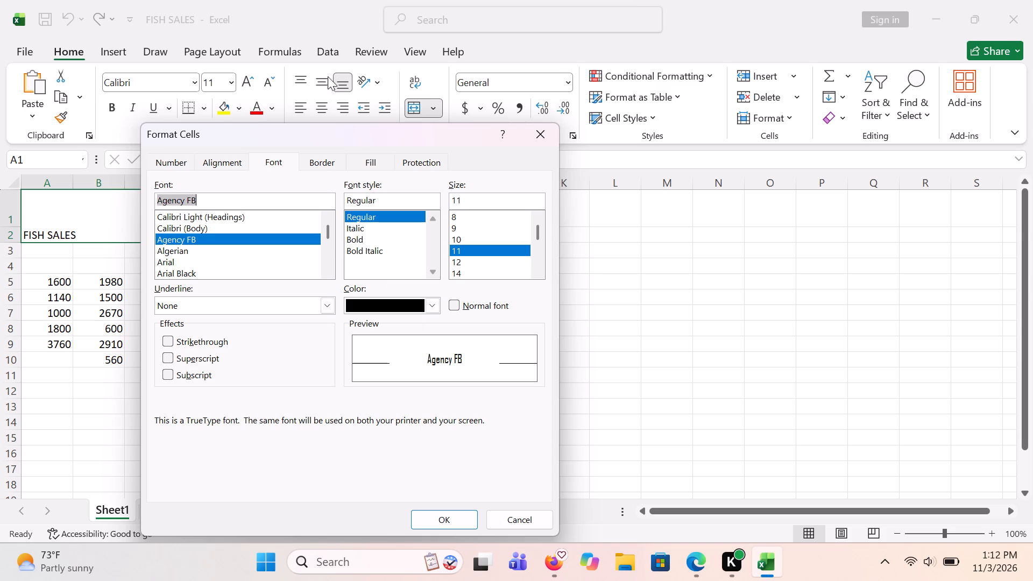
pyautogui.click(359, 238)
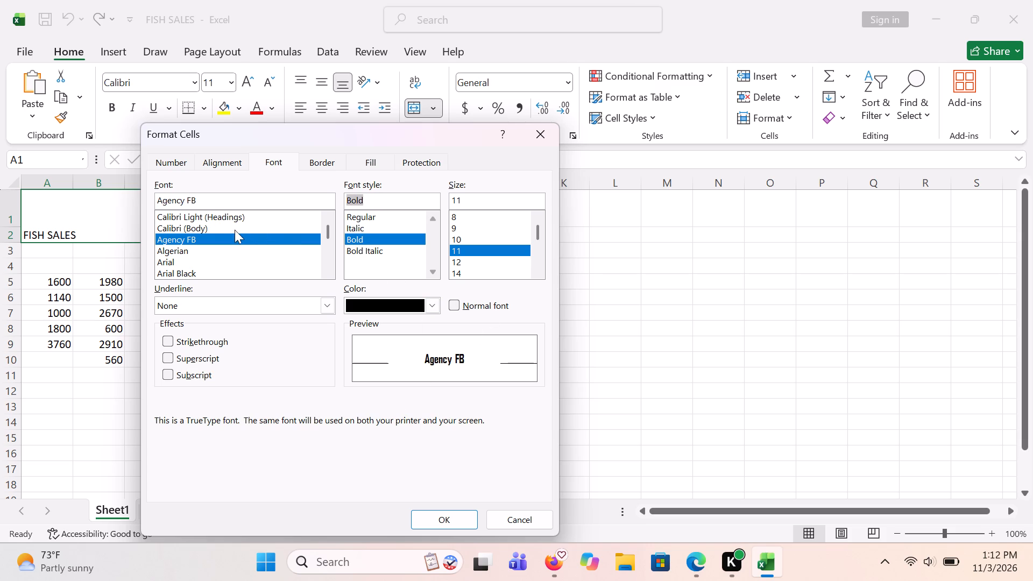
pyautogui.click(227, 209)
pyautogui.click(221, 215)
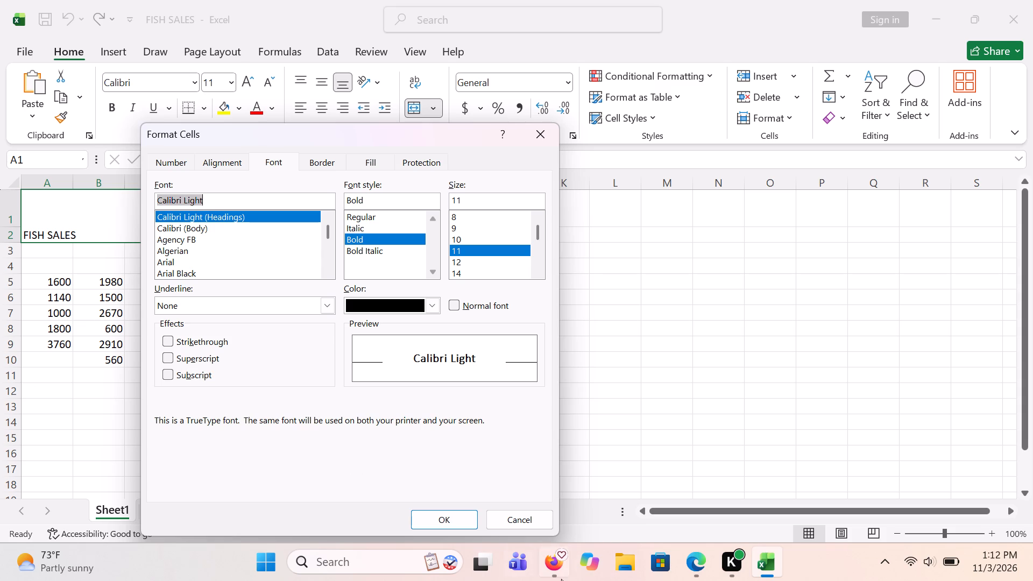
pyautogui.click(430, 528)
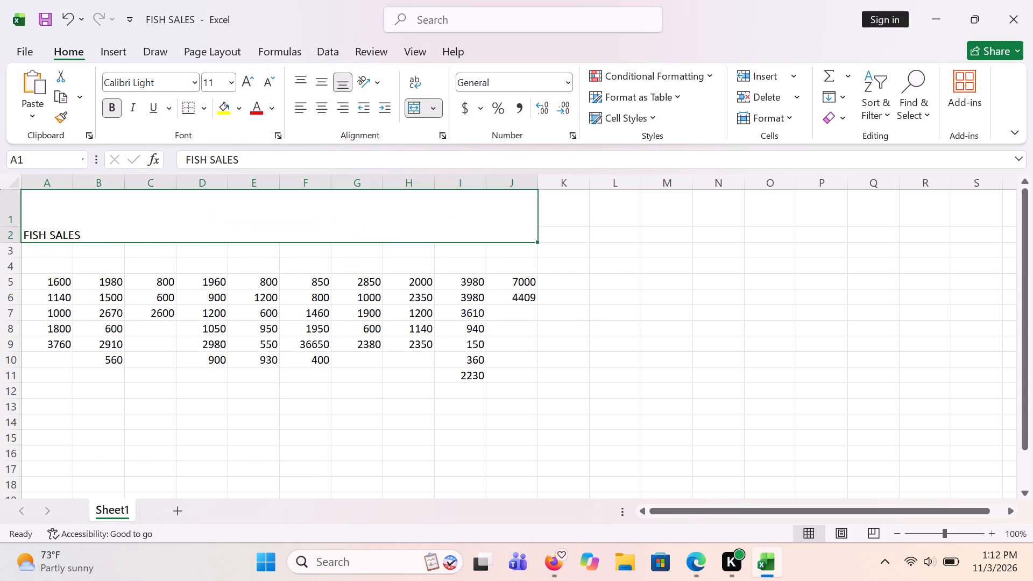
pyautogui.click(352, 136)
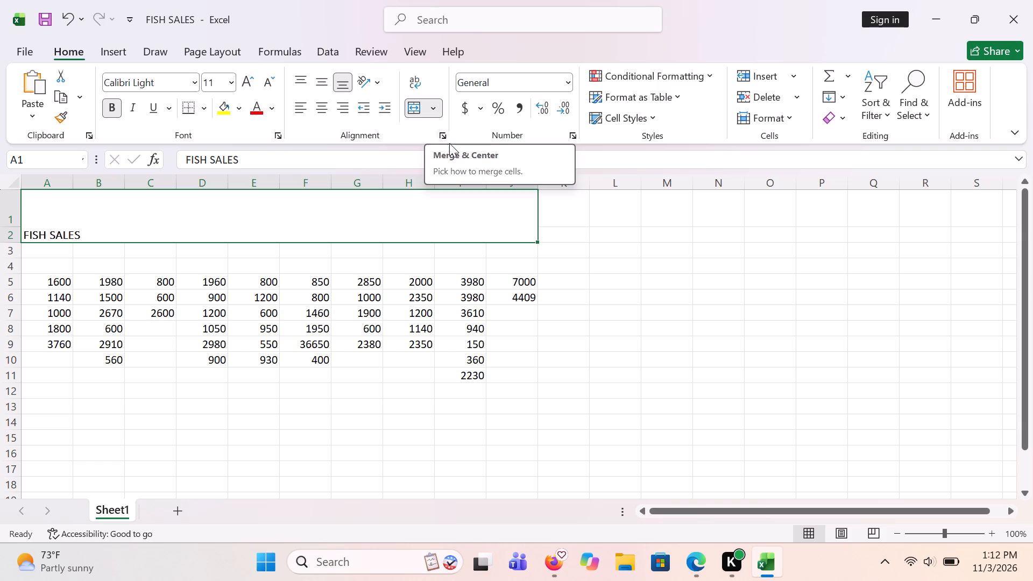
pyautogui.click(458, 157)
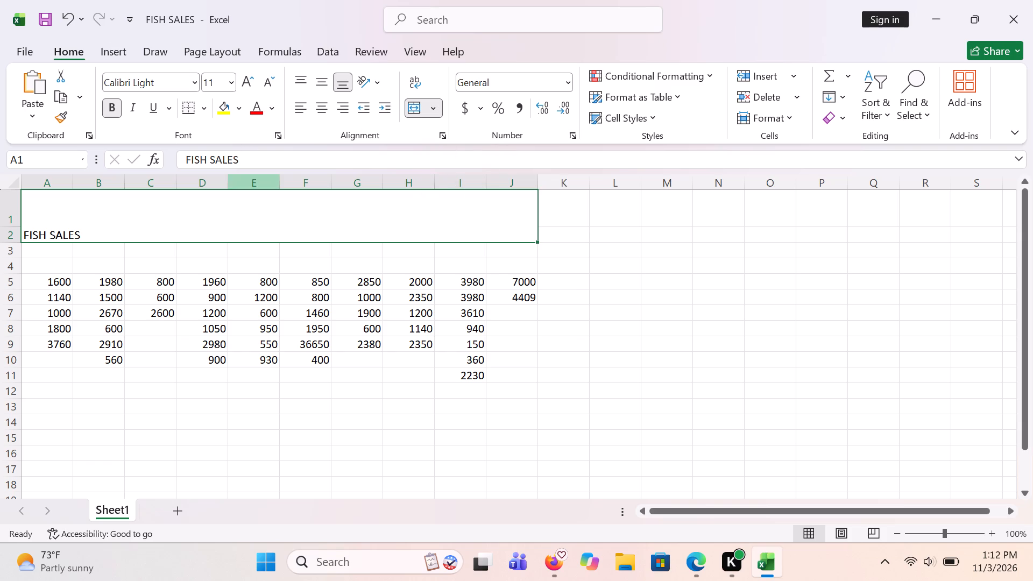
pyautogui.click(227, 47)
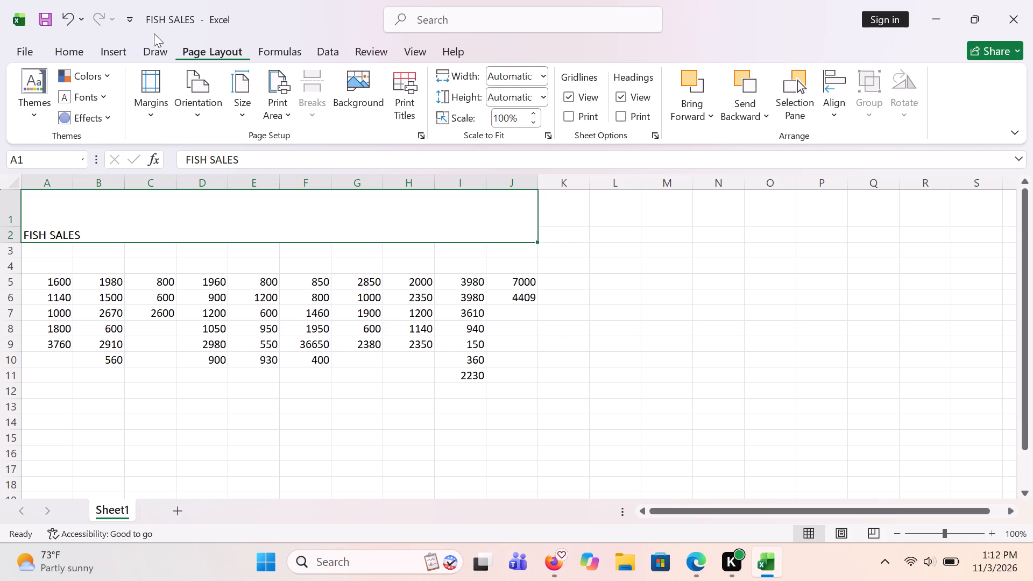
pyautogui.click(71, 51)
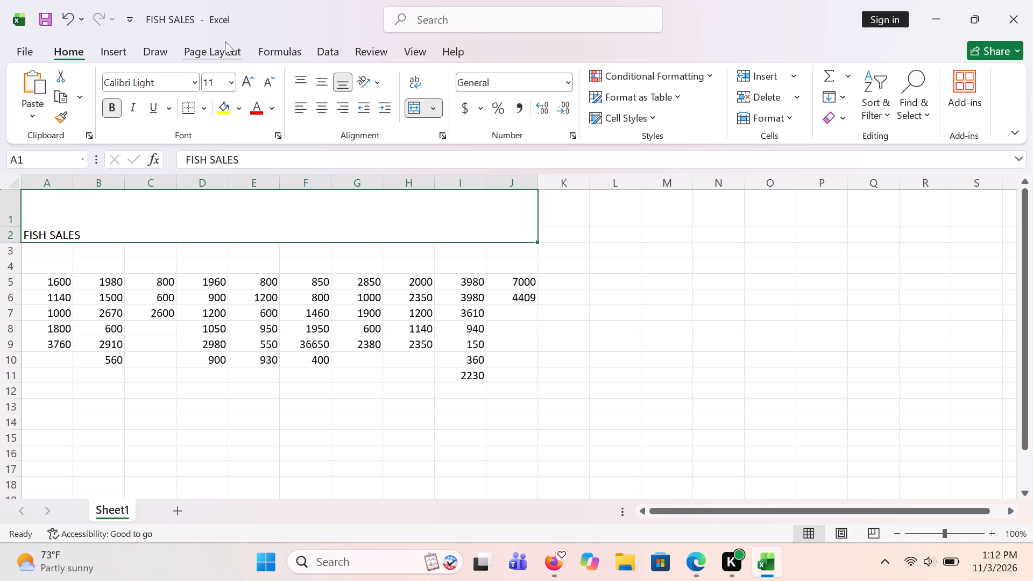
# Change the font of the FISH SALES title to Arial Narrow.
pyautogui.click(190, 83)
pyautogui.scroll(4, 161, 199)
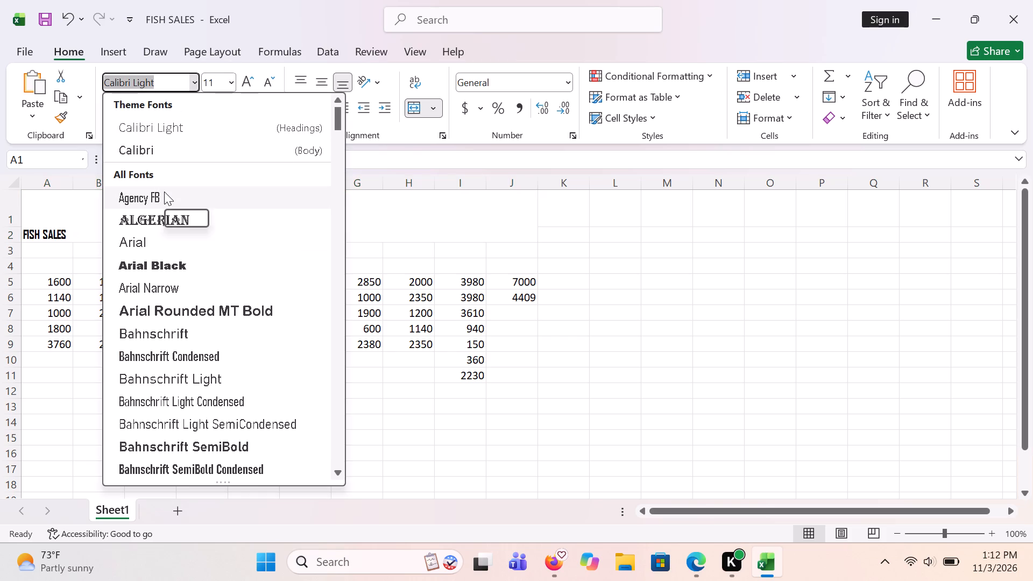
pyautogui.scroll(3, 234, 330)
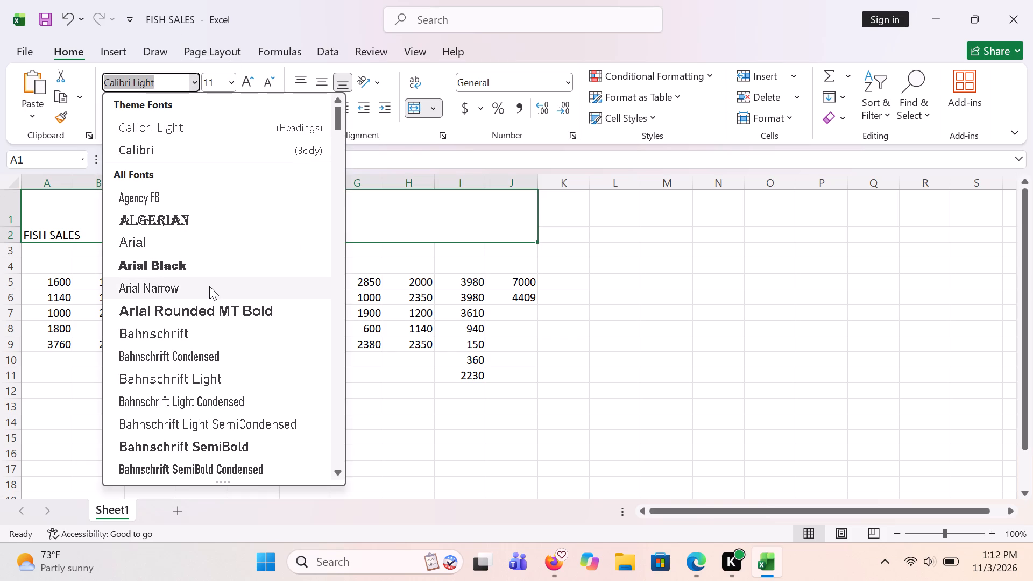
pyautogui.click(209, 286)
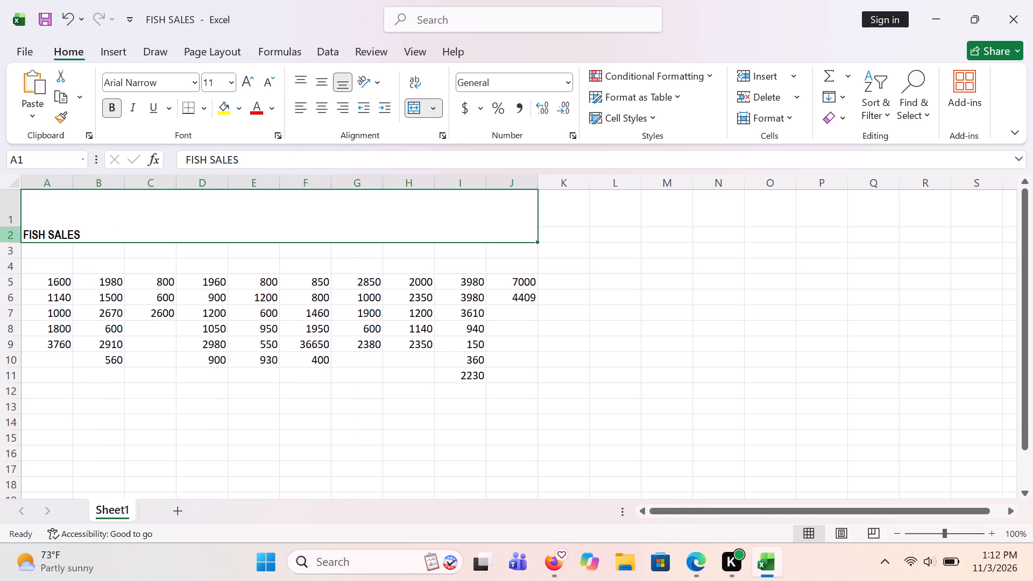
# Select the entire worksheet and set its font to Arial.
pyautogui.click(164, 295)
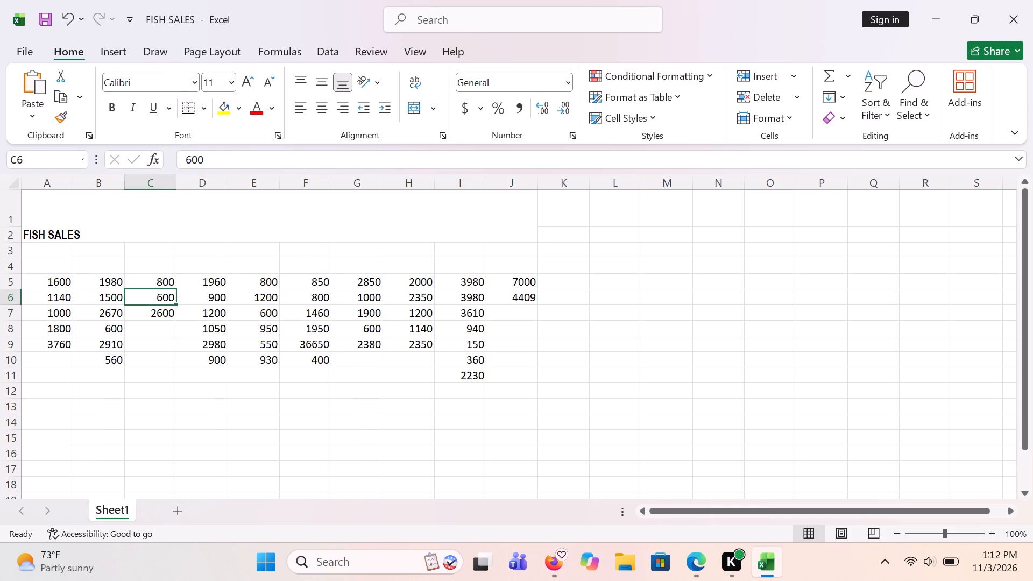
pyautogui.click(14, 179)
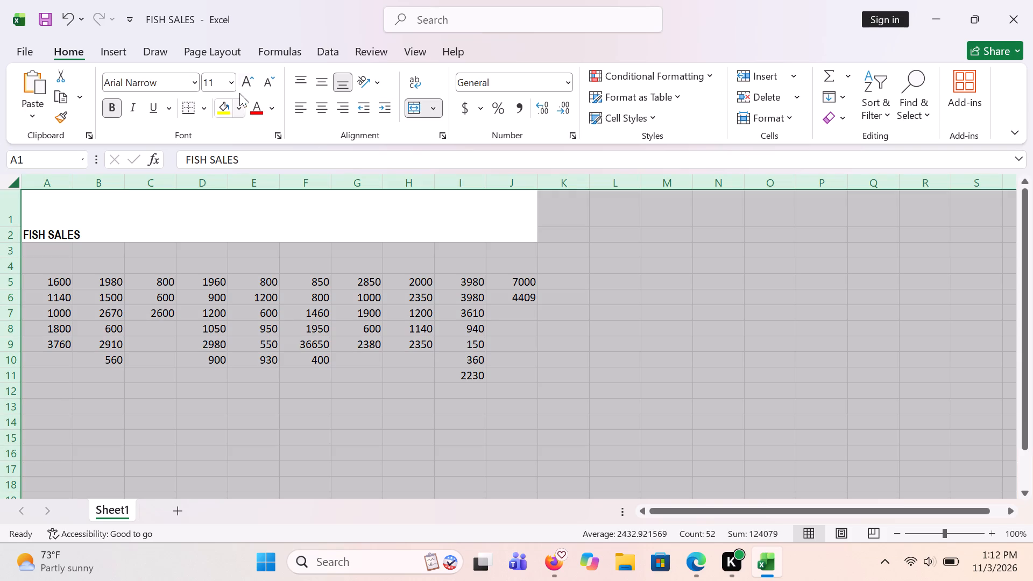
pyautogui.click(193, 80)
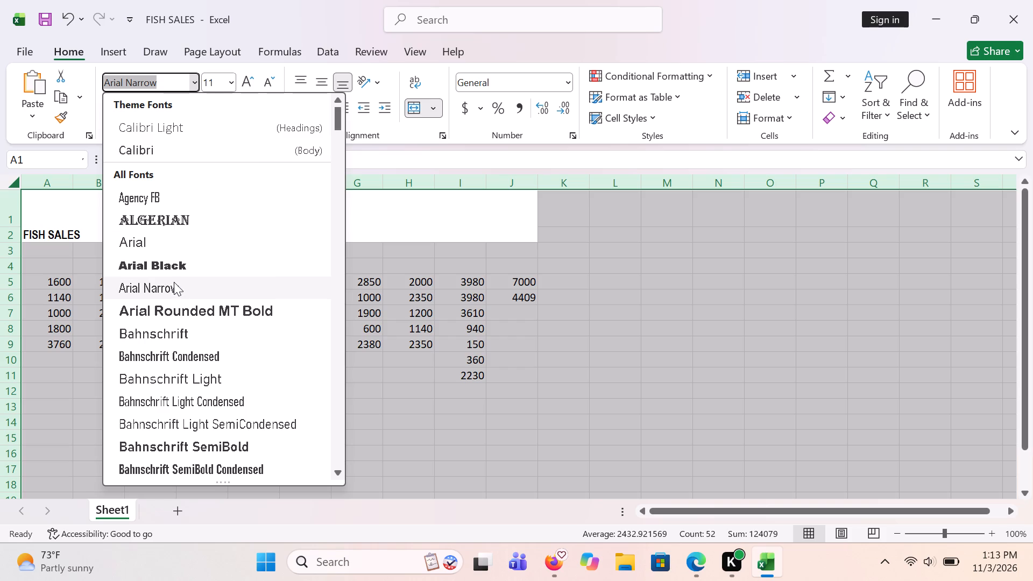
pyautogui.click(177, 250)
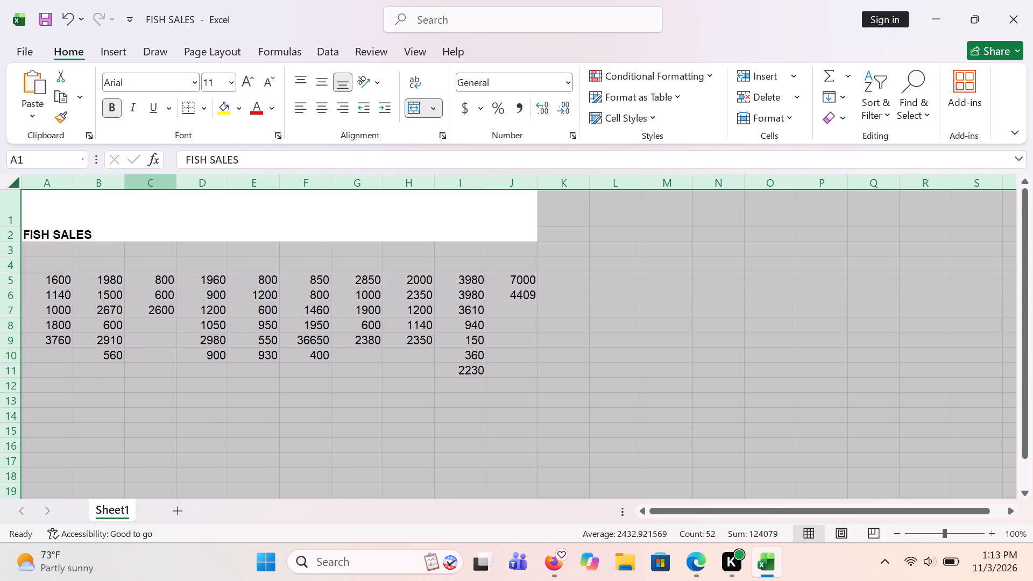
# Middle-align the FISH SALES title vertically and center it horizontally in the merged cell A1:J2.
pyautogui.click(214, 204)
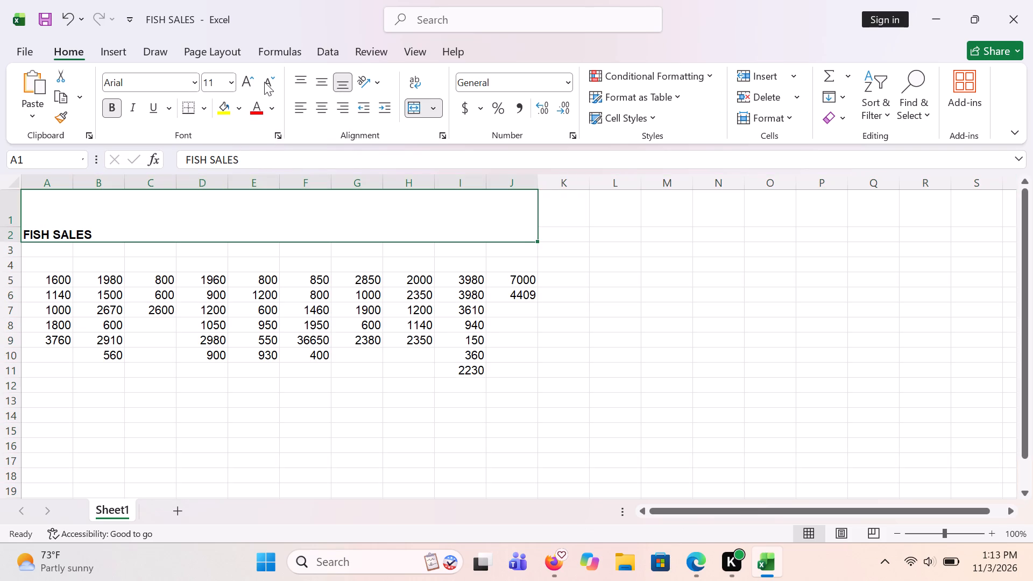
pyautogui.click(319, 83)
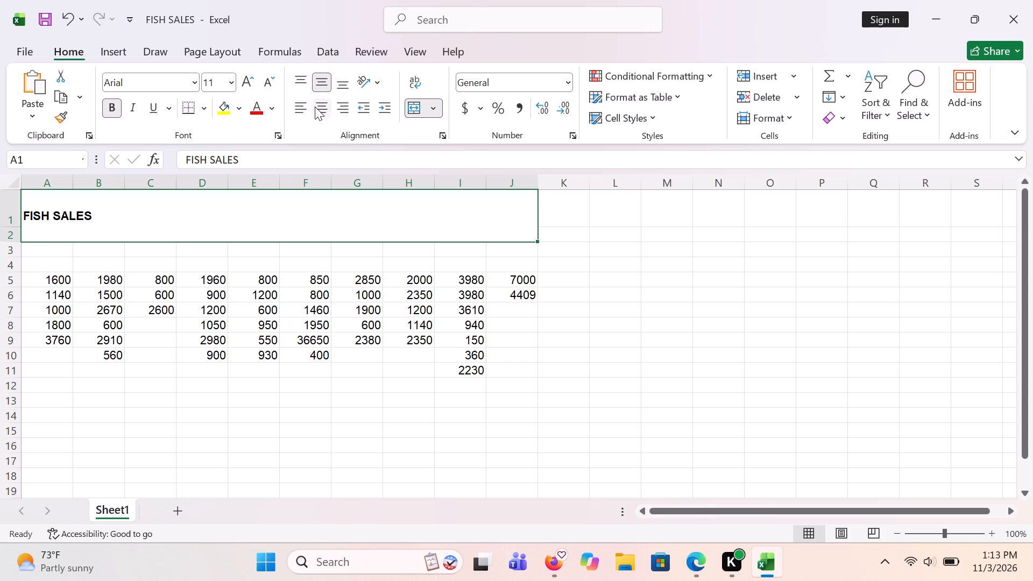
pyautogui.click(315, 107)
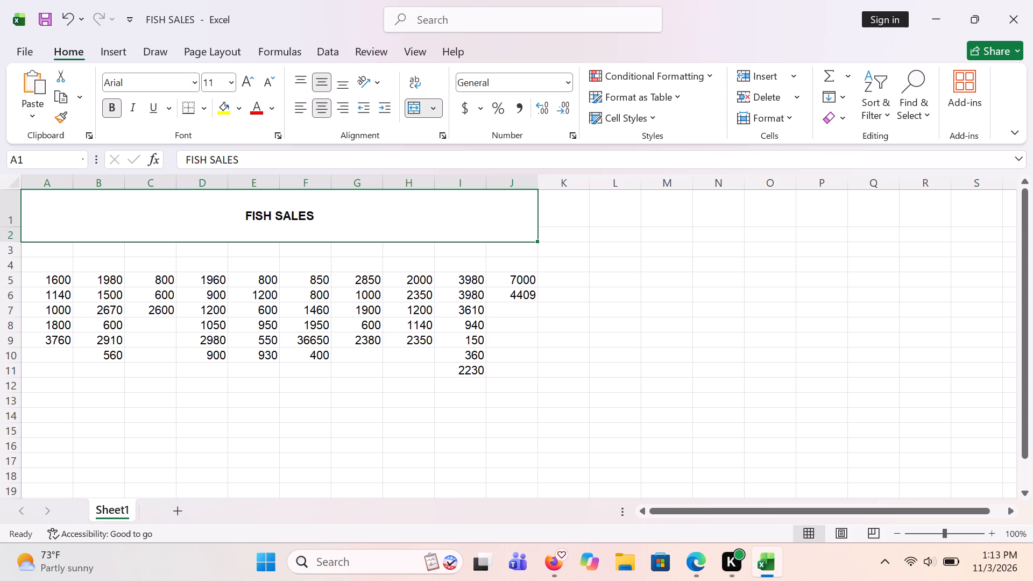
# Deselect the title by moving to empty cell C12 and save the workbook.
pyautogui.click(143, 386)
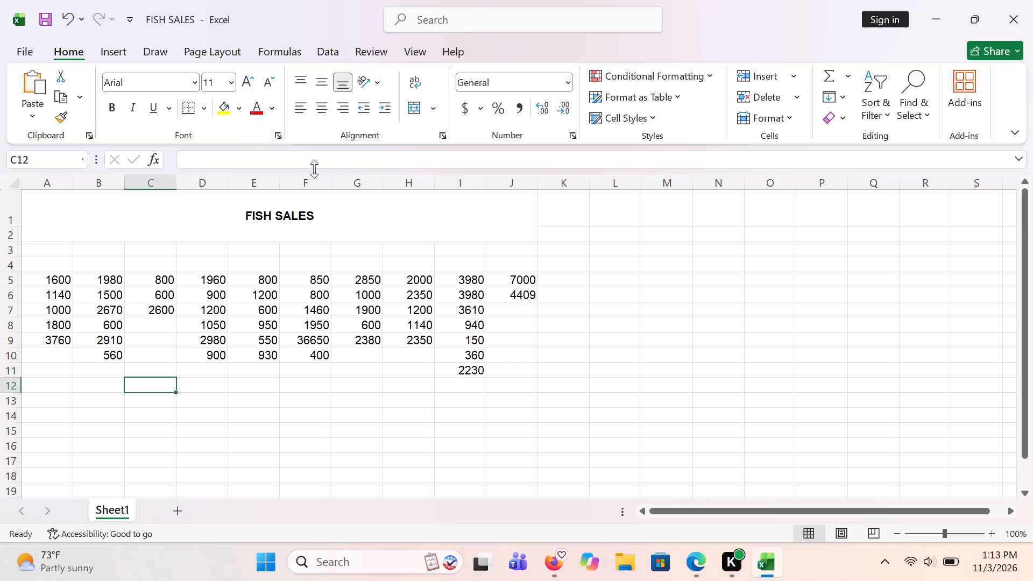
pyautogui.hotkey('ctrl', 's')
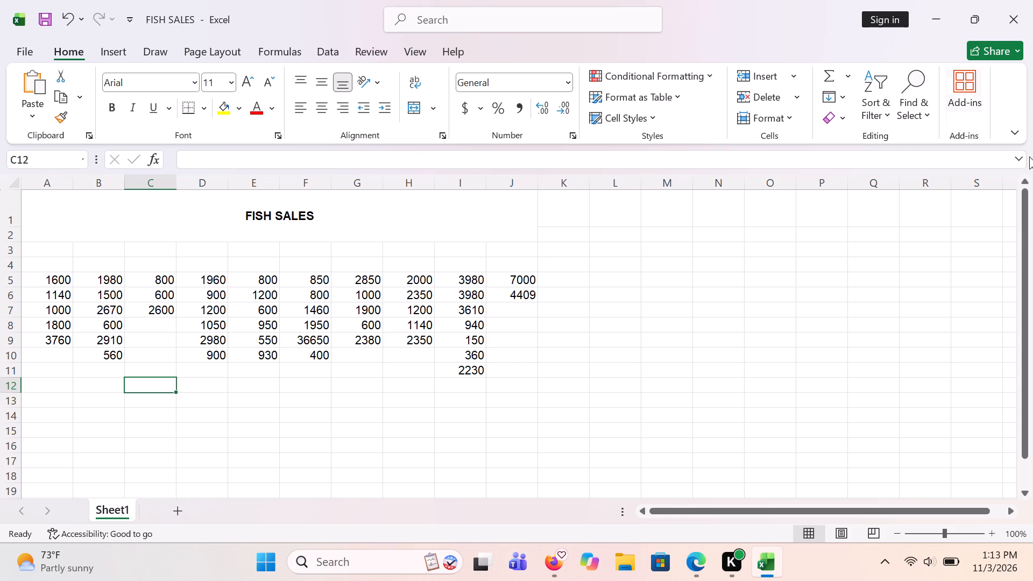
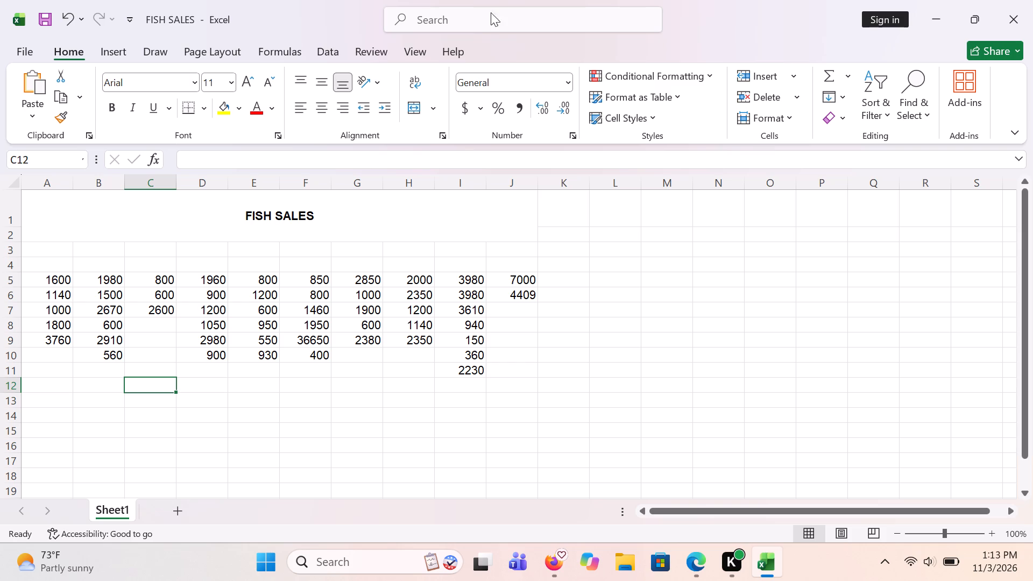
# Enter 180, 1200, 1140, 700, 3500 and 1000 down column J in cells J5 to J10.
pyautogui.click(524, 284)
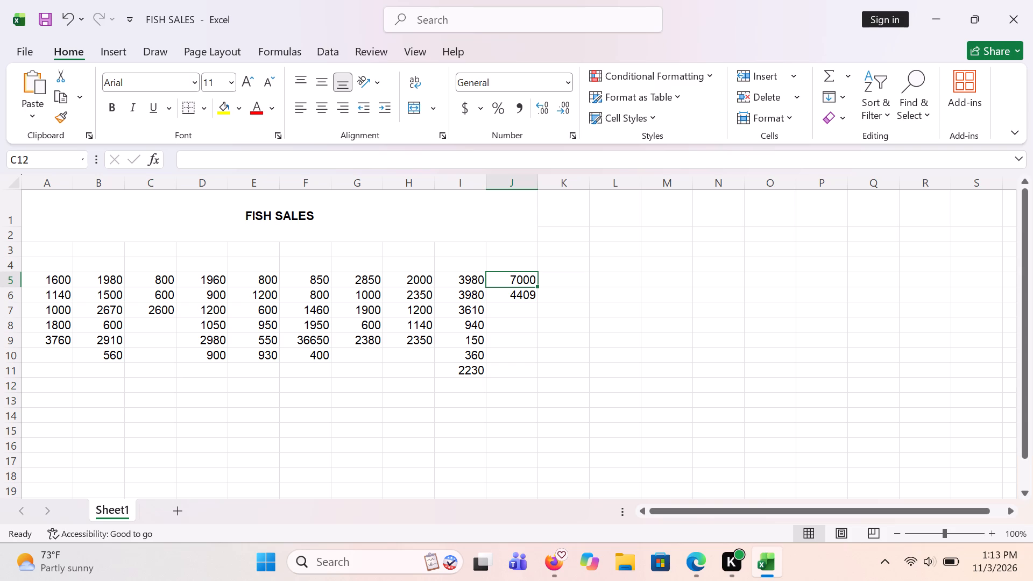
pyautogui.press('1')
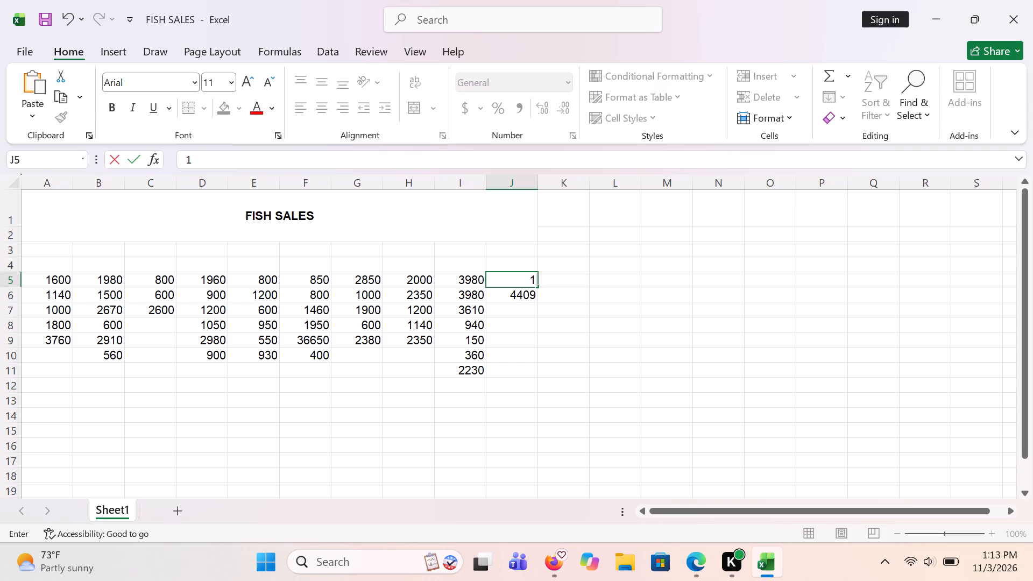
pyautogui.write('80')
pyautogui.press('Return')
pyautogui.write('1200')
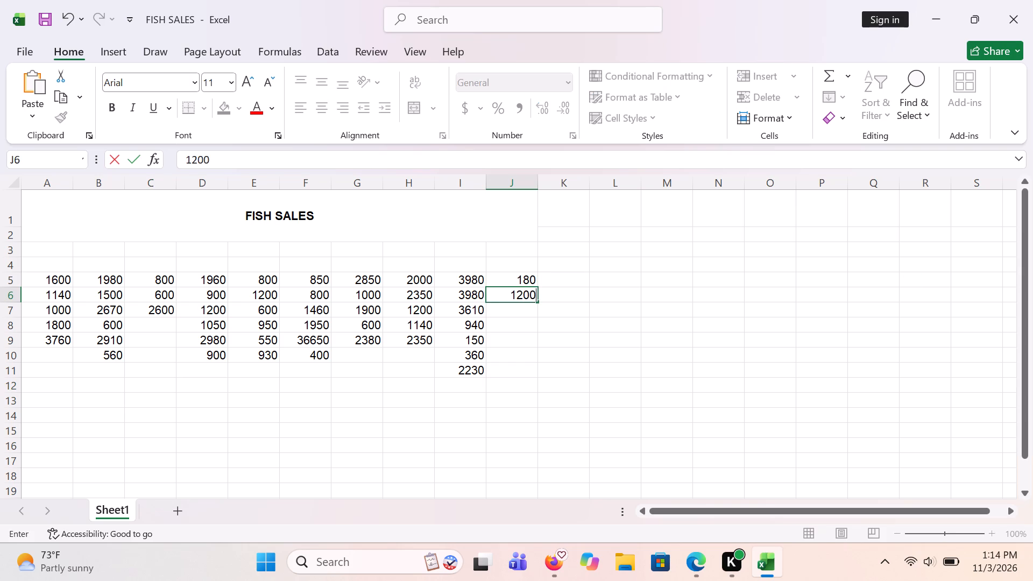
pyautogui.press('Return')
pyautogui.write('1140')
pyautogui.press('Return')
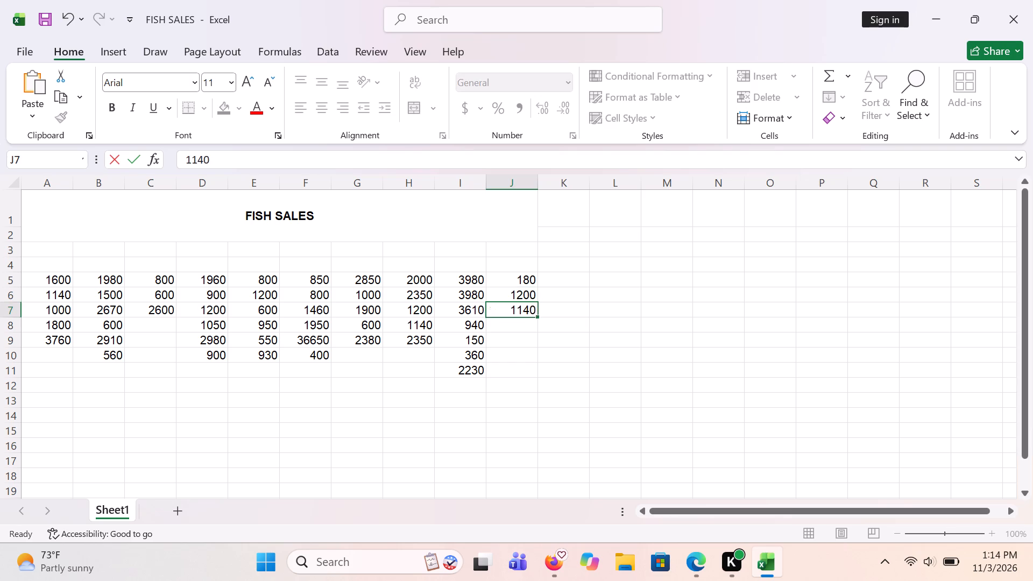
pyautogui.write('700')
pyautogui.press('Return')
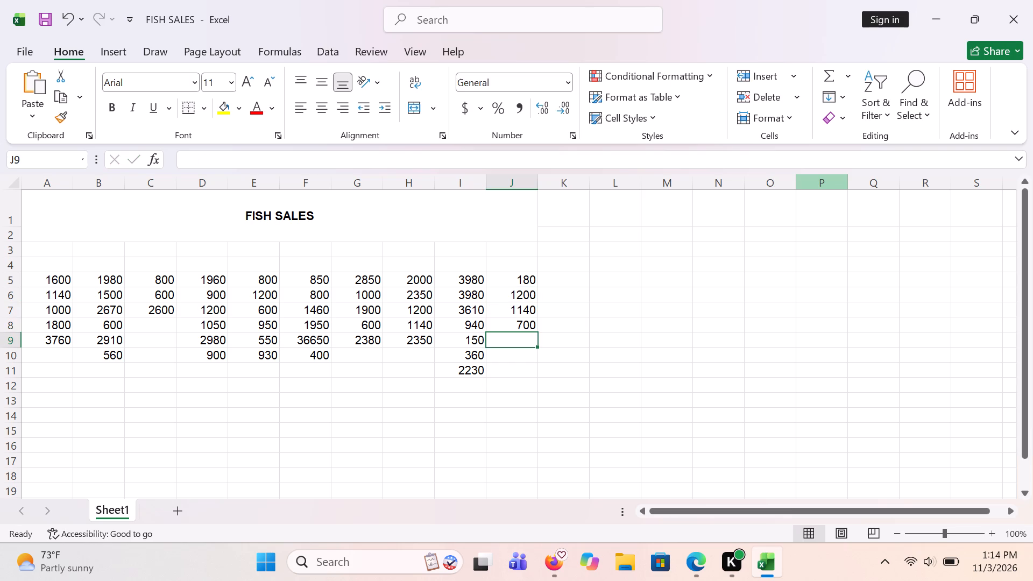
pyautogui.write('3500')
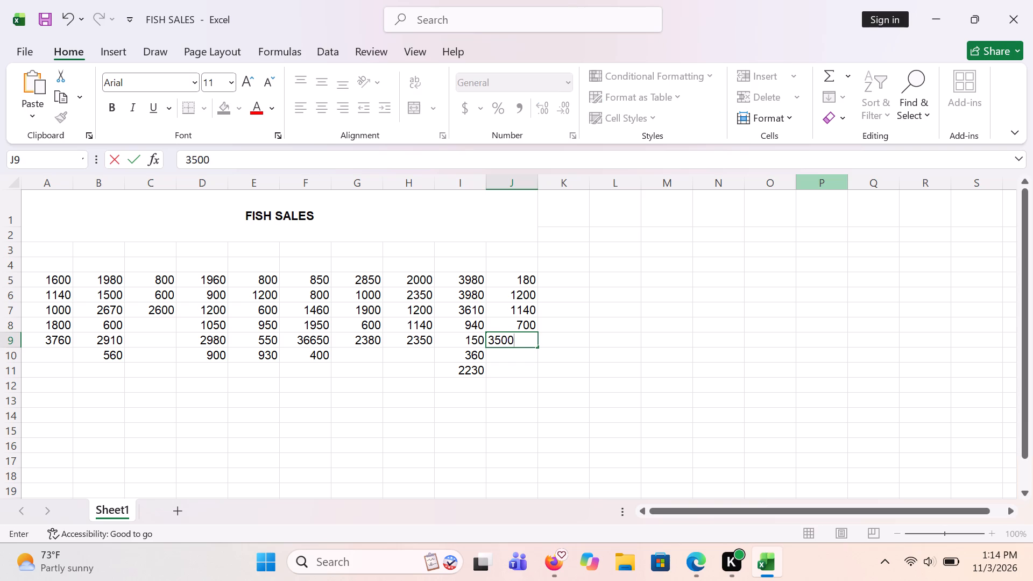
pyautogui.press('Return')
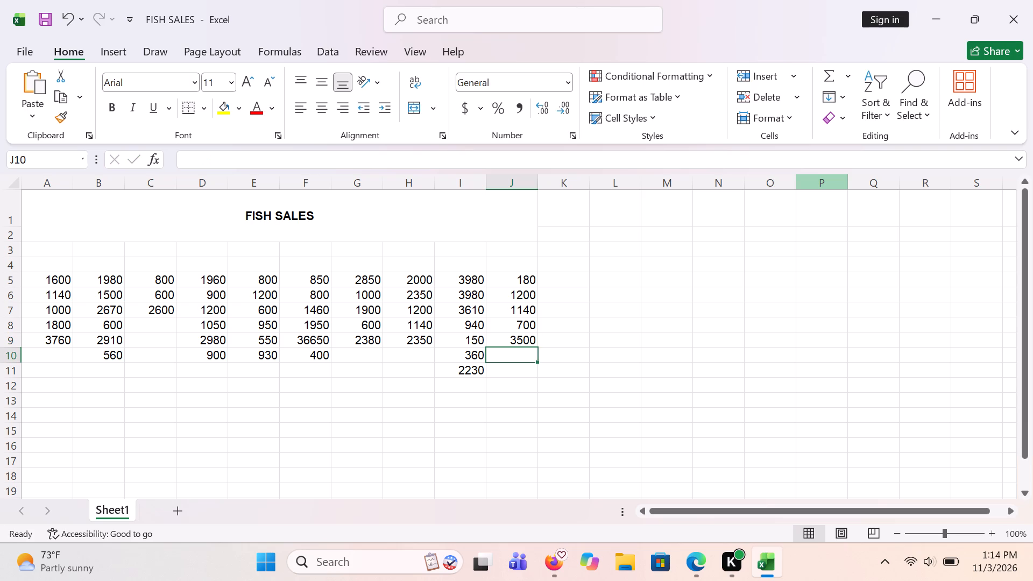
pyautogui.hscroll(-8, 806, 185)
pyautogui.press('1')
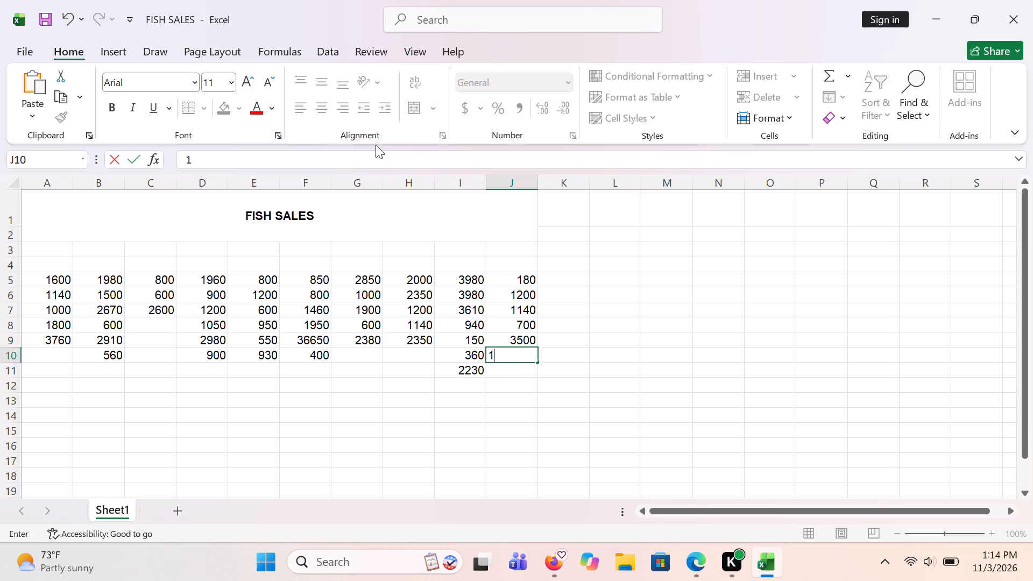
pyautogui.write('000')
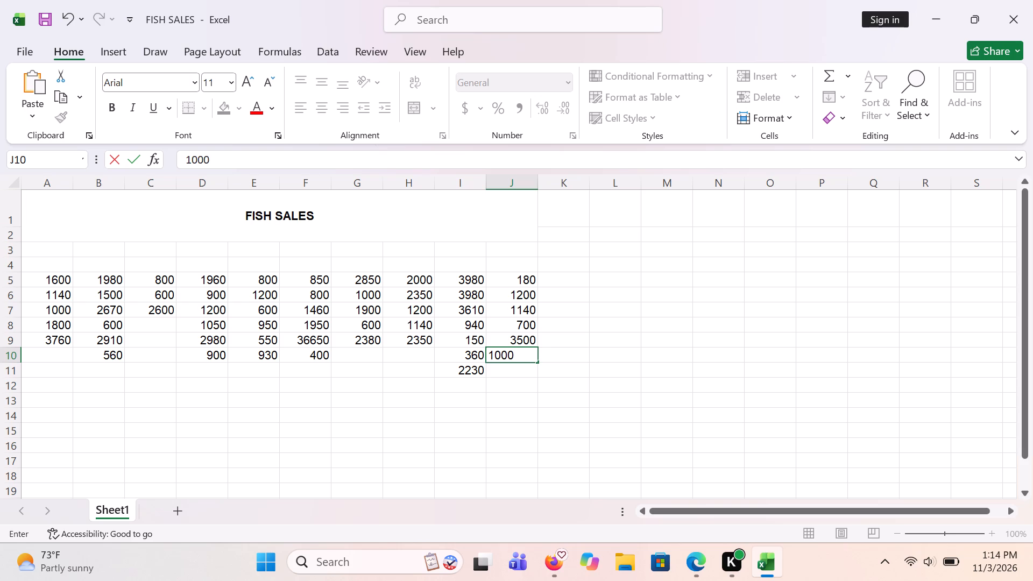
pyautogui.click(258, 243)
# Save the workbook.
pyautogui.hotkey('ctrl', 's')
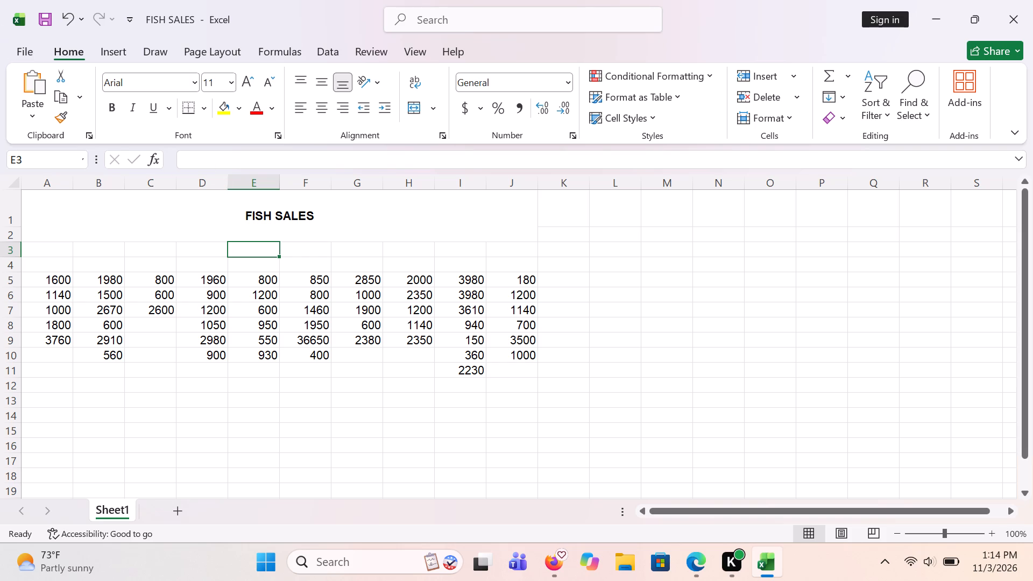
pyautogui.click(116, 206)
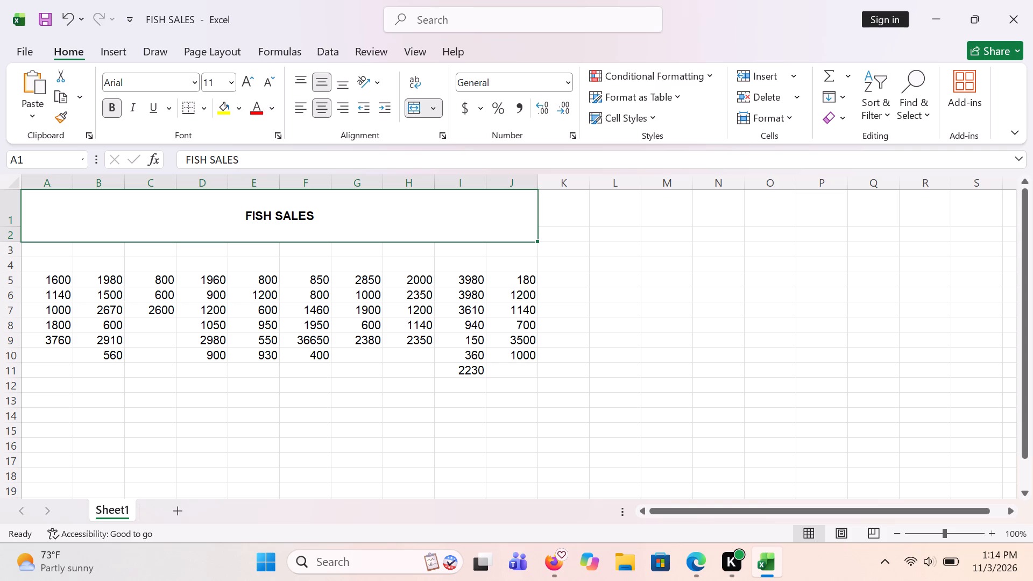
pyautogui.hotkey('ctrl', 's')
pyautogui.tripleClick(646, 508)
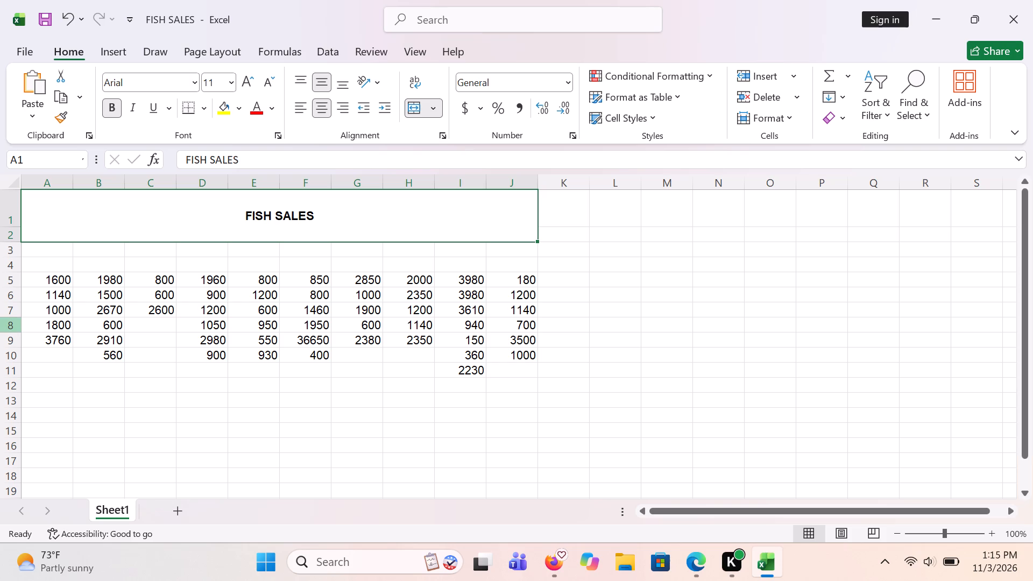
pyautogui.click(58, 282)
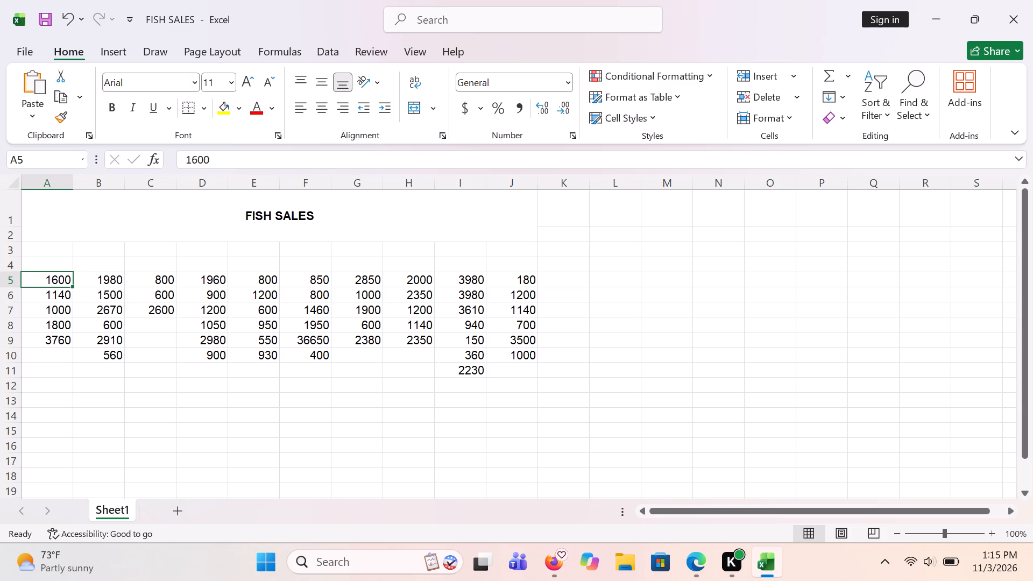
# Rename the worksheet Sheet1 as 2021.
pyautogui.rightClick(110, 509)
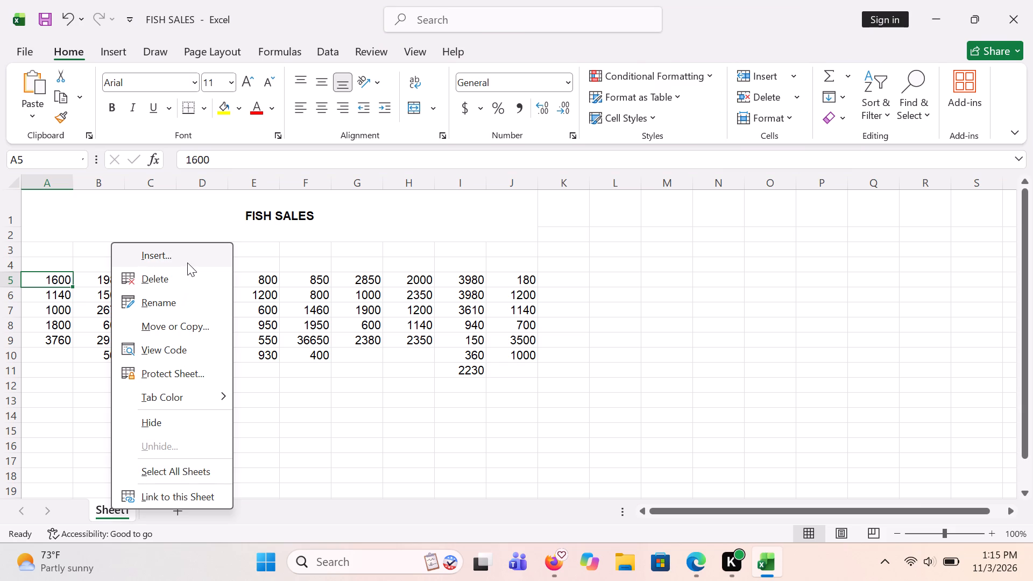
pyautogui.click(166, 307)
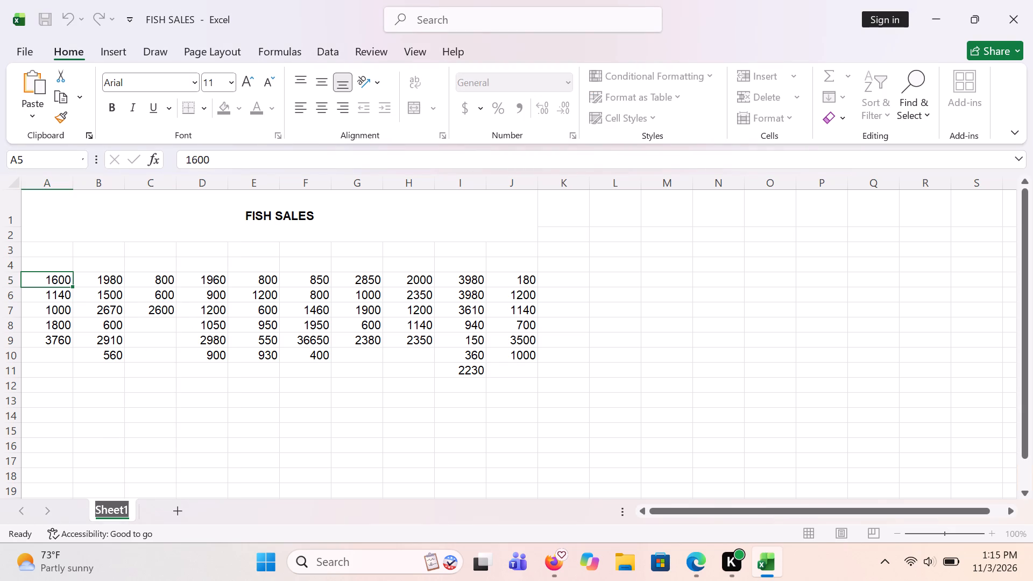
pyautogui.press('2')
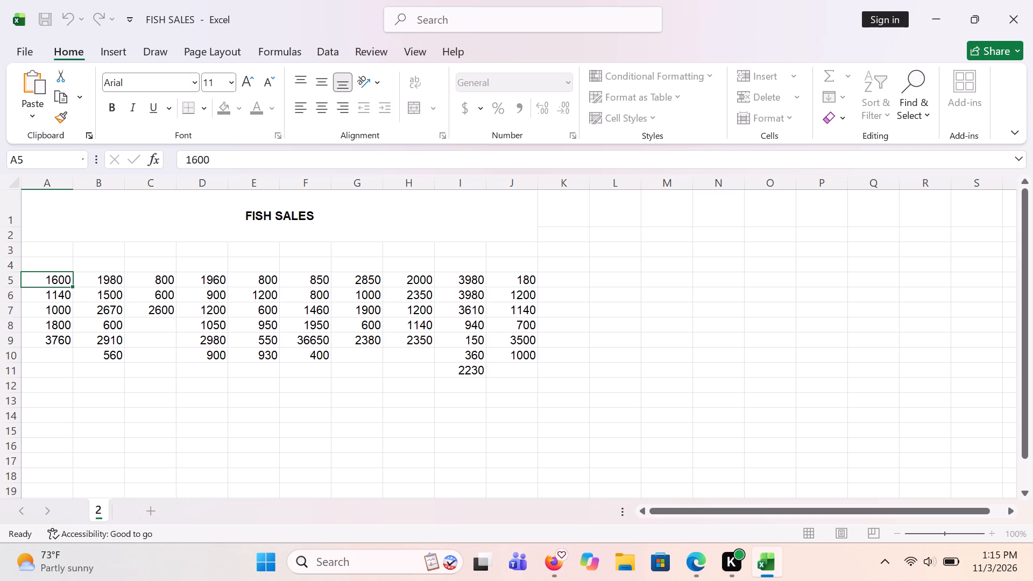
pyautogui.press('0')
pyautogui.write('21')
pyautogui.click(218, 457)
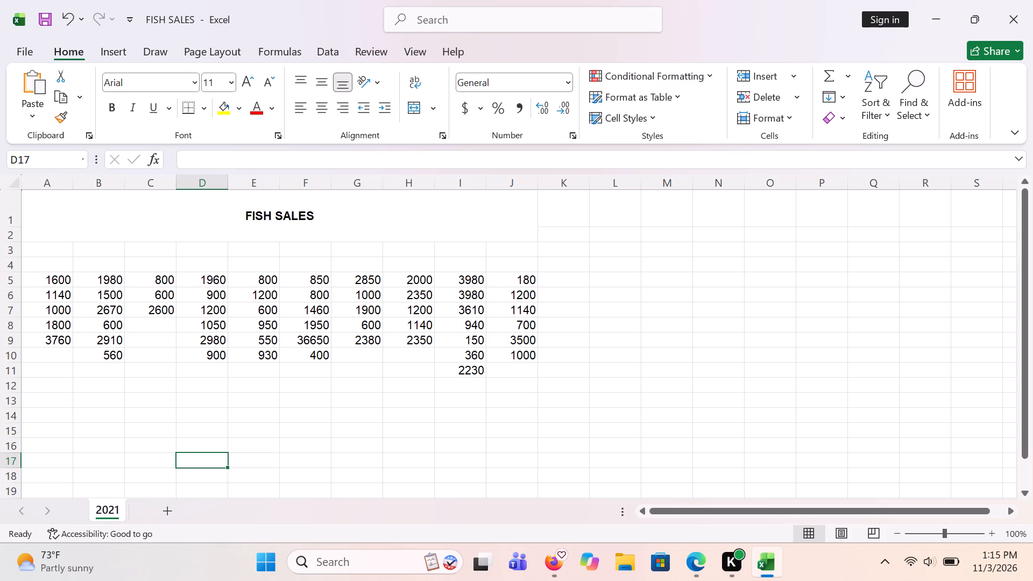
# Enter the month heading APRIL in cell A3, correcting its spelling.
pyautogui.click(59, 255)
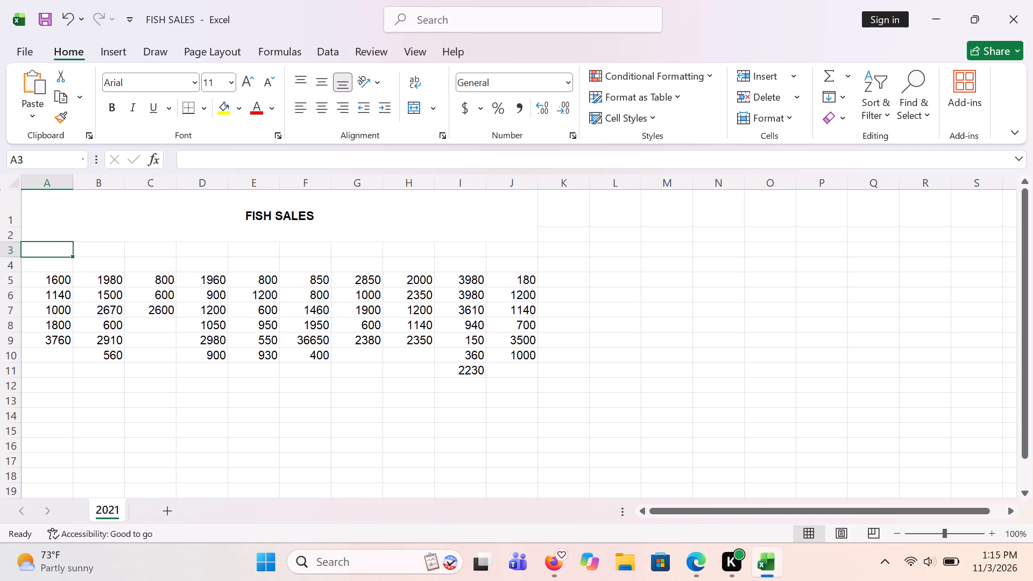
pyautogui.press('Left')
pyautogui.press('Left')
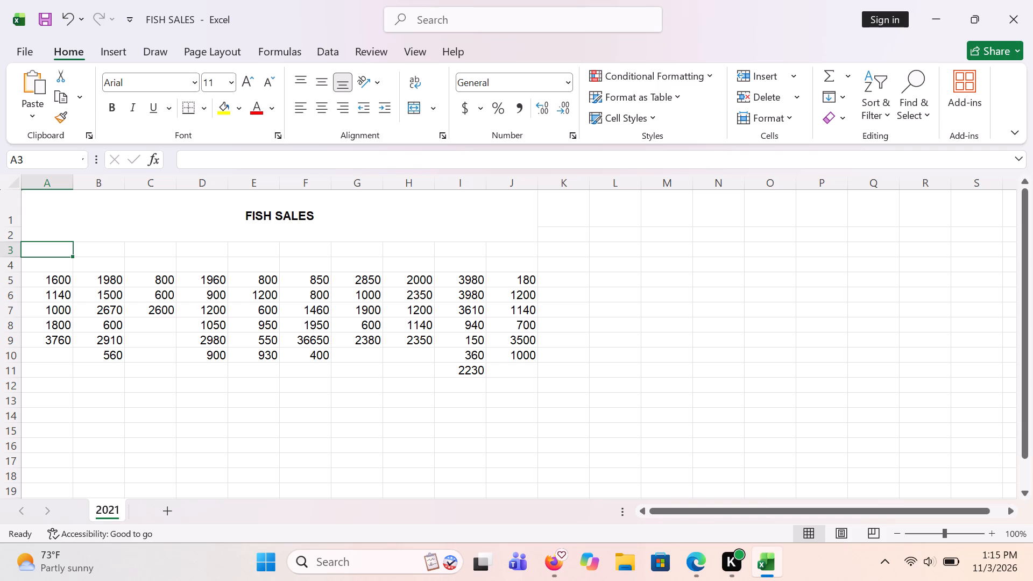
pyautogui.write('APRL')
pyautogui.click(143, 251)
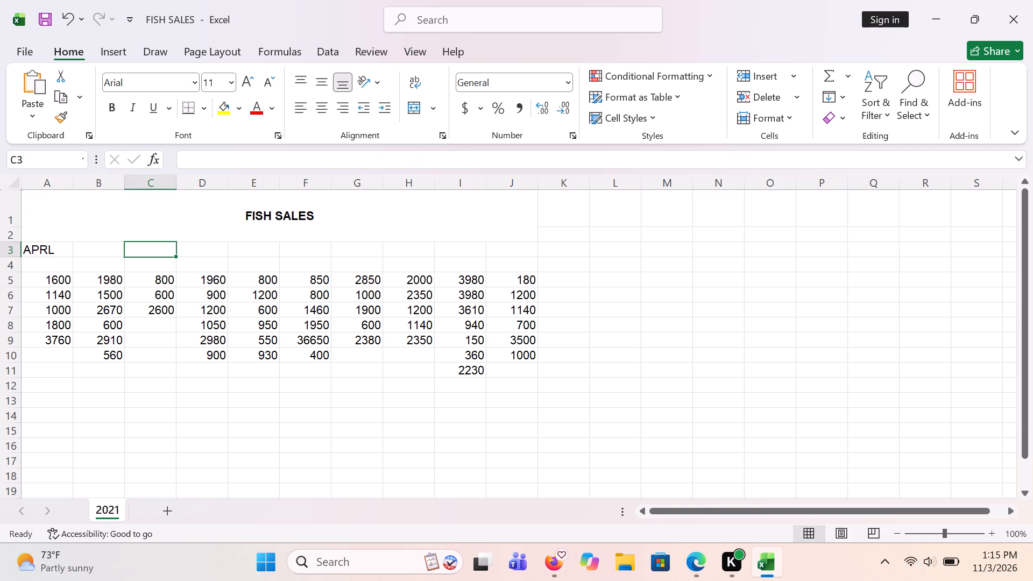
pyautogui.click(44, 242)
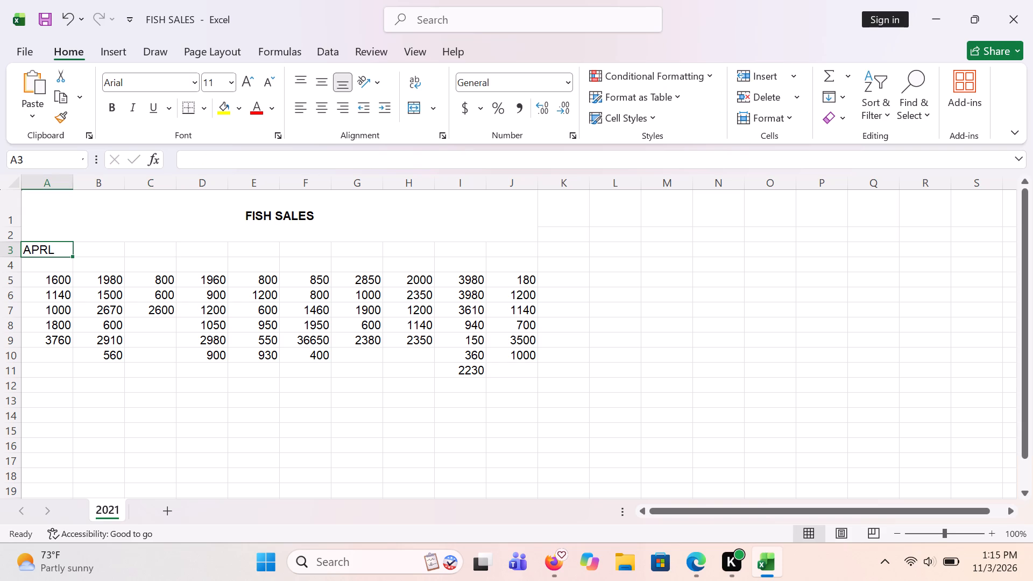
pyautogui.click(203, 156)
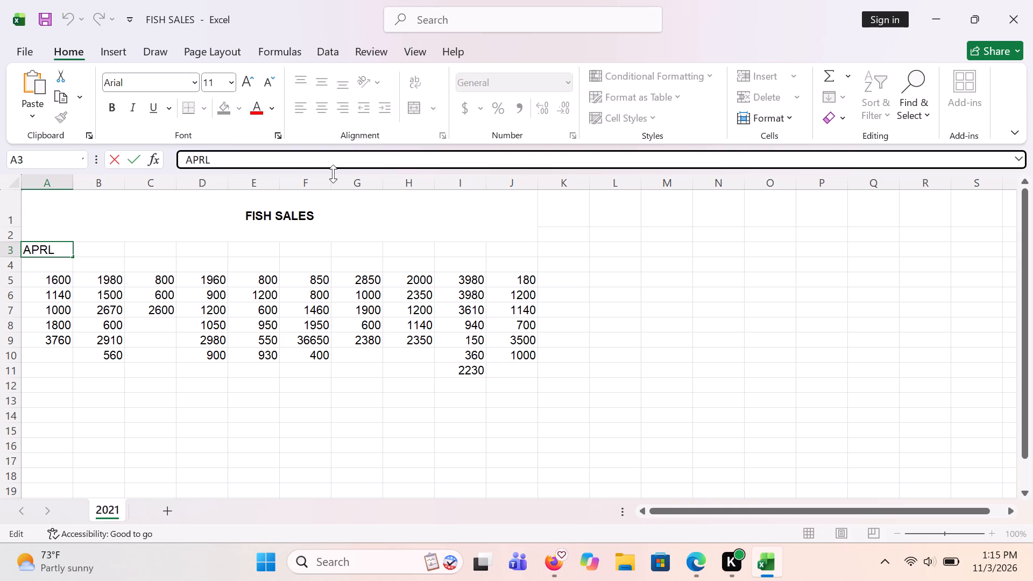
pyautogui.press('i')
pyautogui.press('Return')
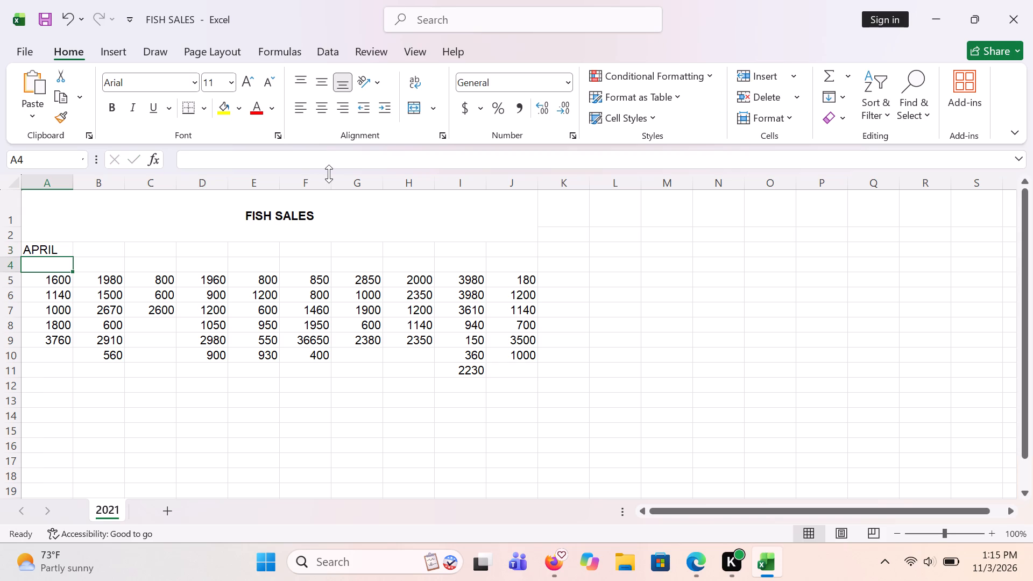
# Fill the month series from APRIL in A3 across row 3 through DECEMBER in I3.
pyautogui.click(27, 251)
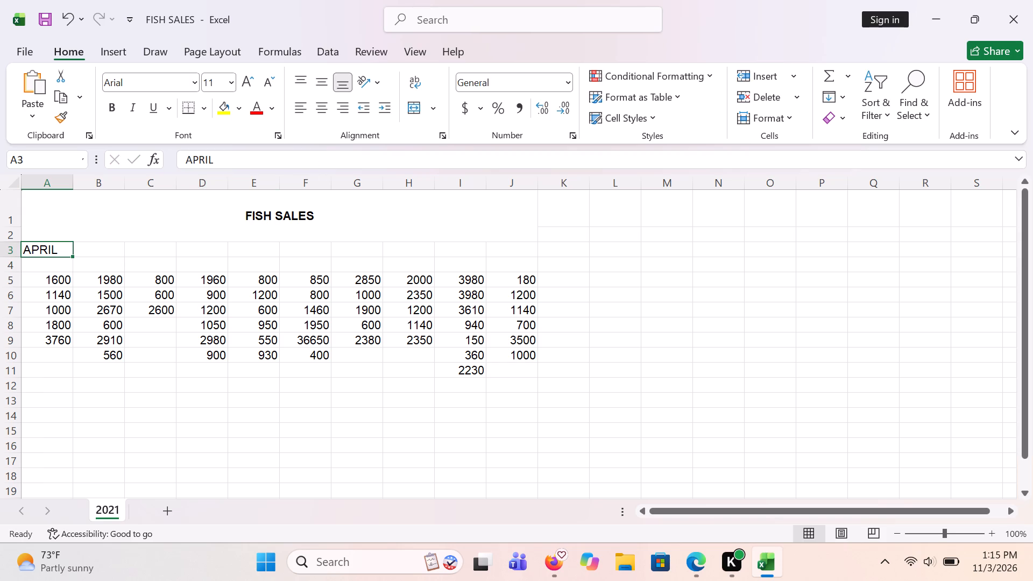
pyautogui.moveTo(73, 256); pyautogui.dragTo(619, 310)
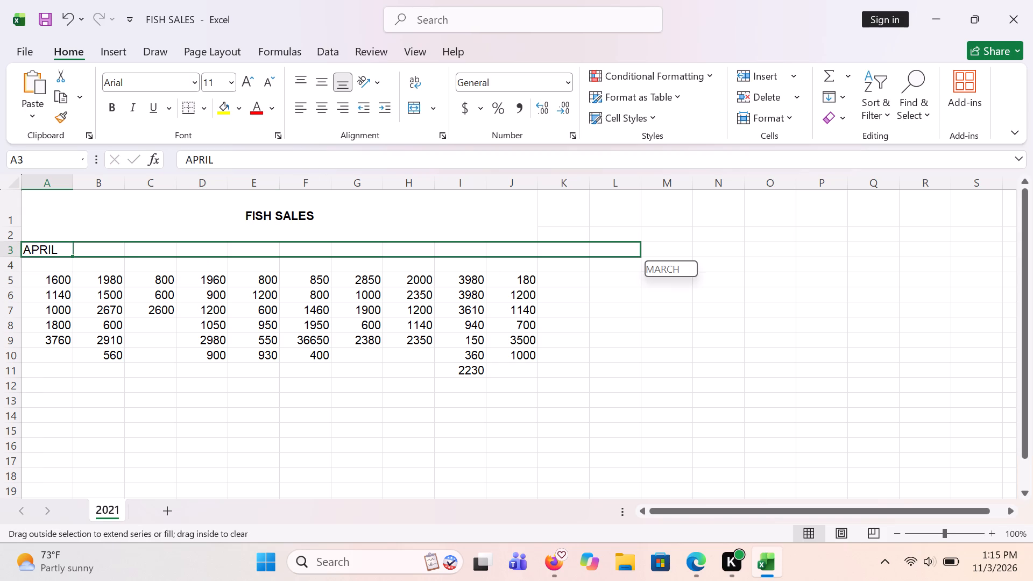
pyautogui.moveTo(619, 310); pyautogui.dragTo(510, 295)
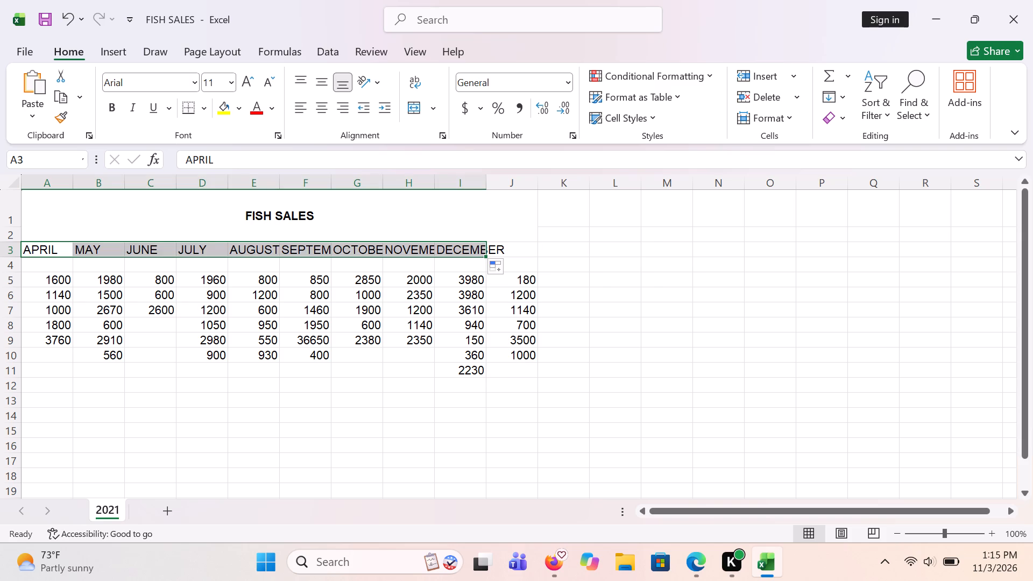
# Move the values in B5:B10 below the existing column A values, into A10:A15.
pyautogui.click(97, 280)
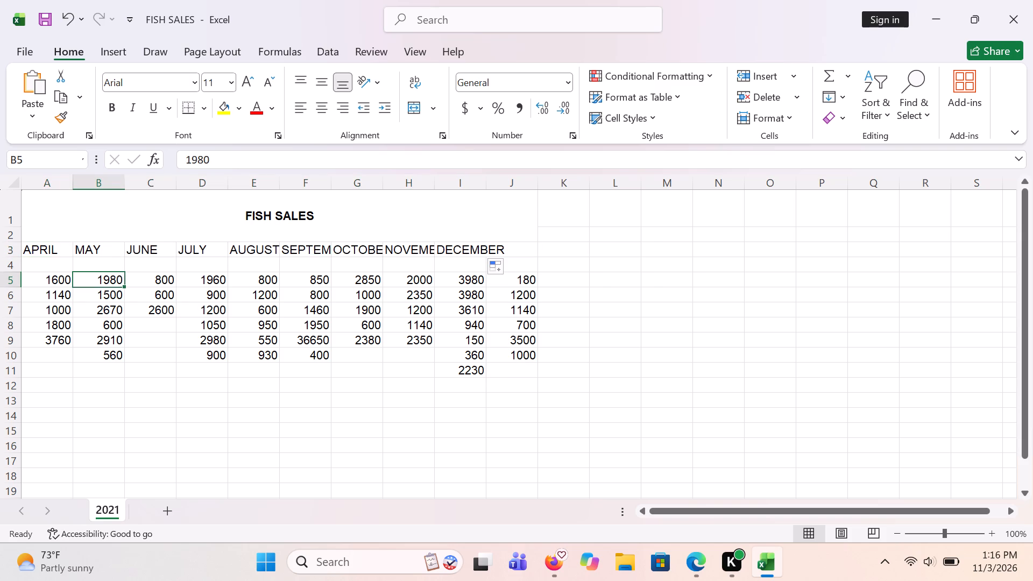
pyautogui.moveTo(102, 280); pyautogui.dragTo(84, 348)
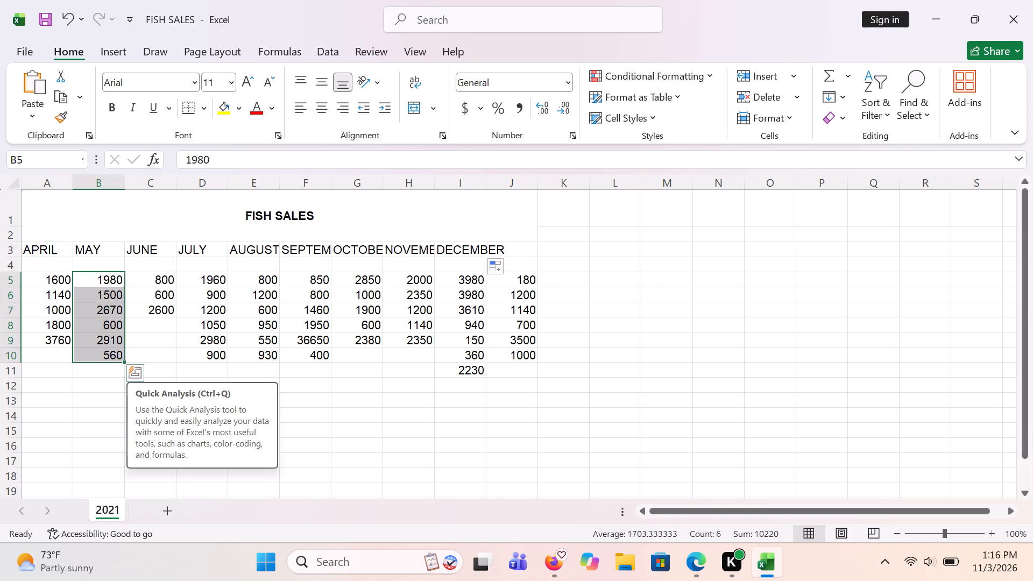
pyautogui.click(118, 275)
pyautogui.moveTo(117, 279); pyautogui.dragTo(105, 349)
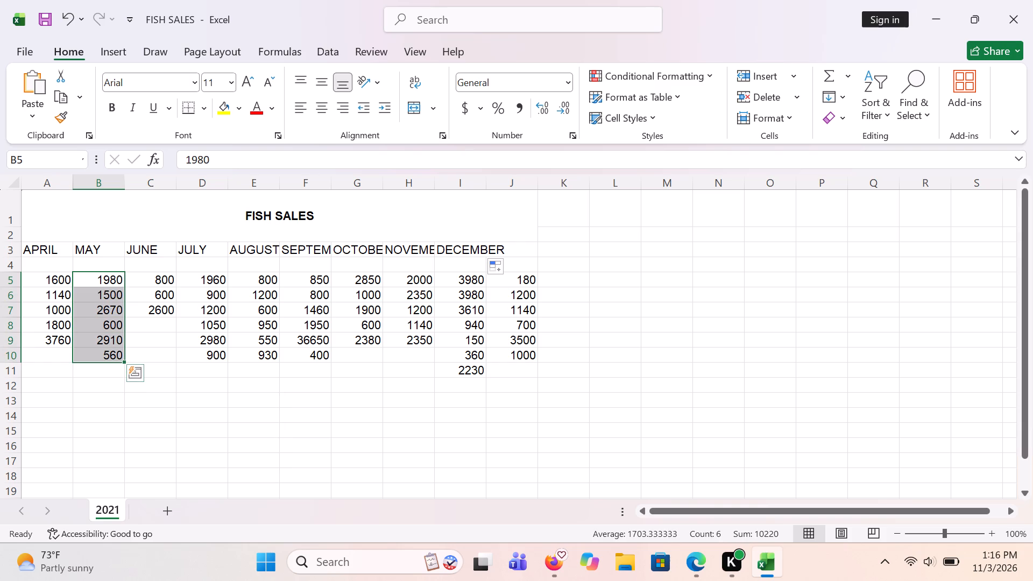
pyautogui.moveTo(121, 273); pyautogui.dragTo(11, 353)
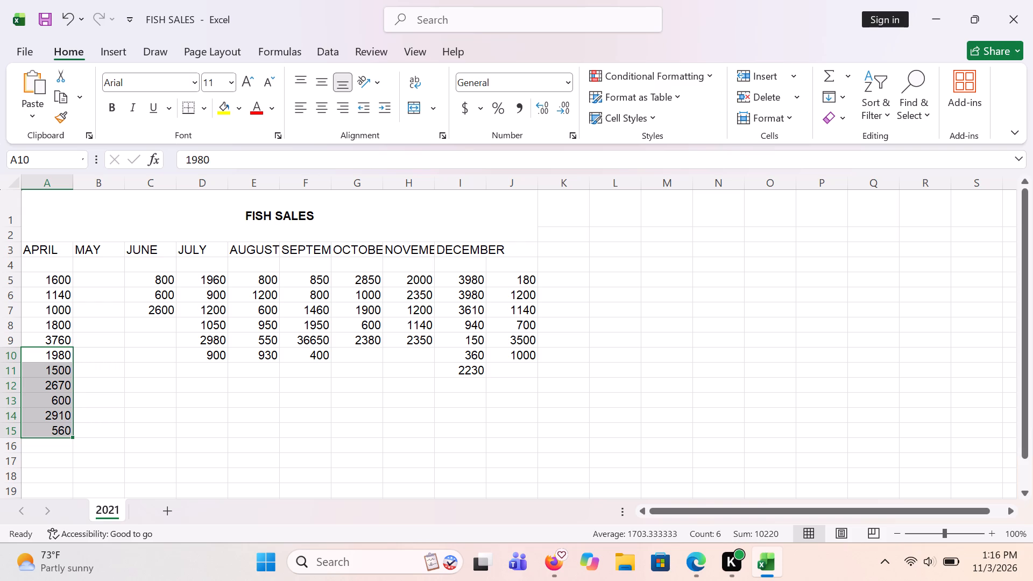
# Move the values in C5:C7 below the APRIL values, into A16:A18, and save the workbook.
pyautogui.moveTo(158, 279); pyautogui.dragTo(158, 306)
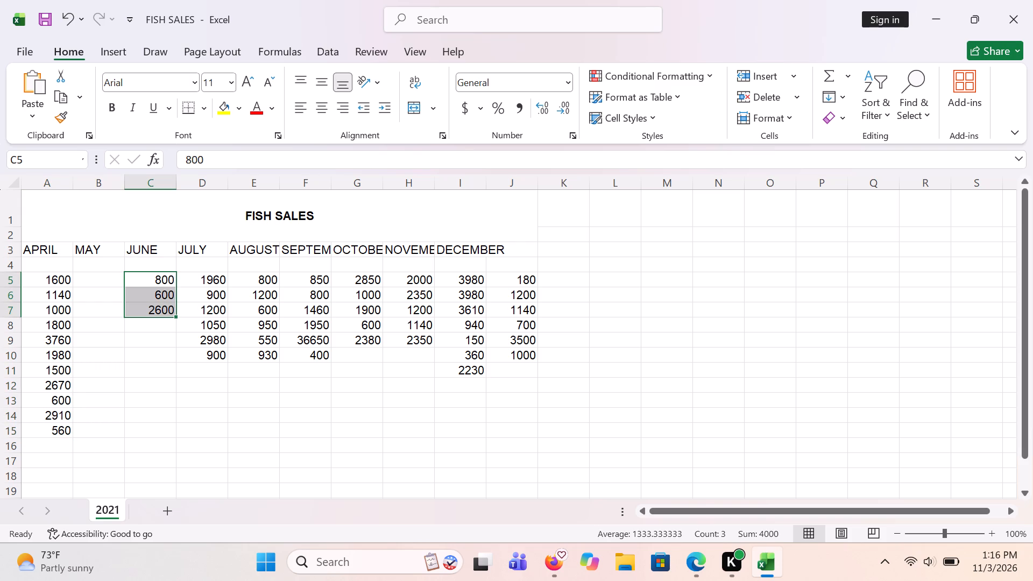
pyautogui.click(166, 278)
pyautogui.click(166, 278)
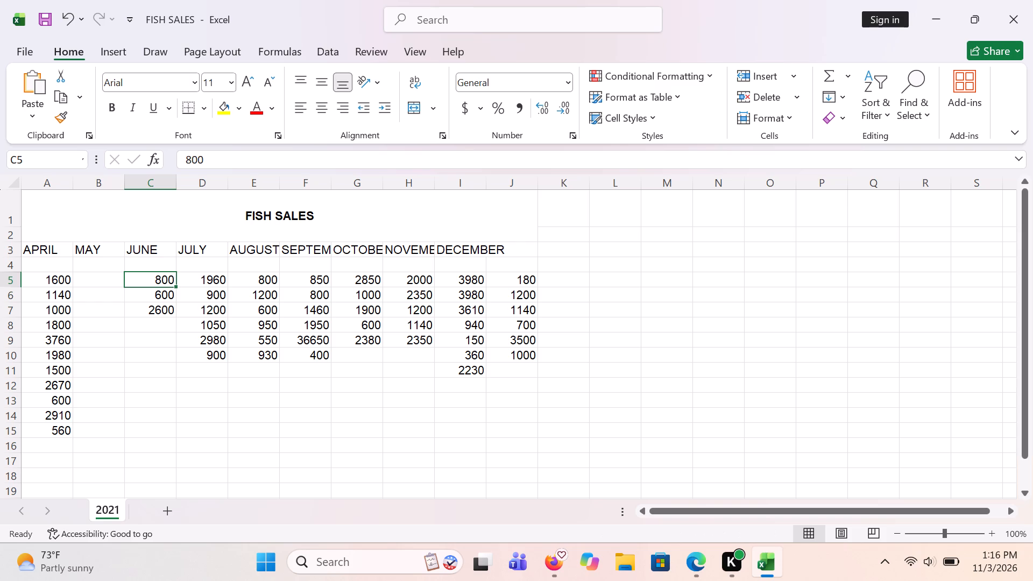
pyautogui.moveTo(166, 278); pyautogui.dragTo(166, 303)
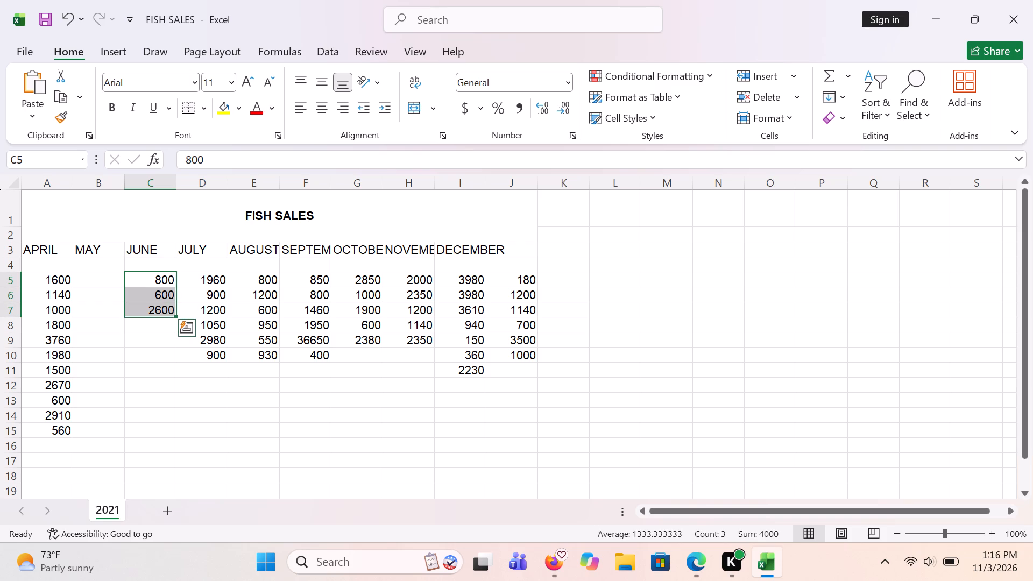
pyautogui.moveTo(175, 277); pyautogui.dragTo(53, 444)
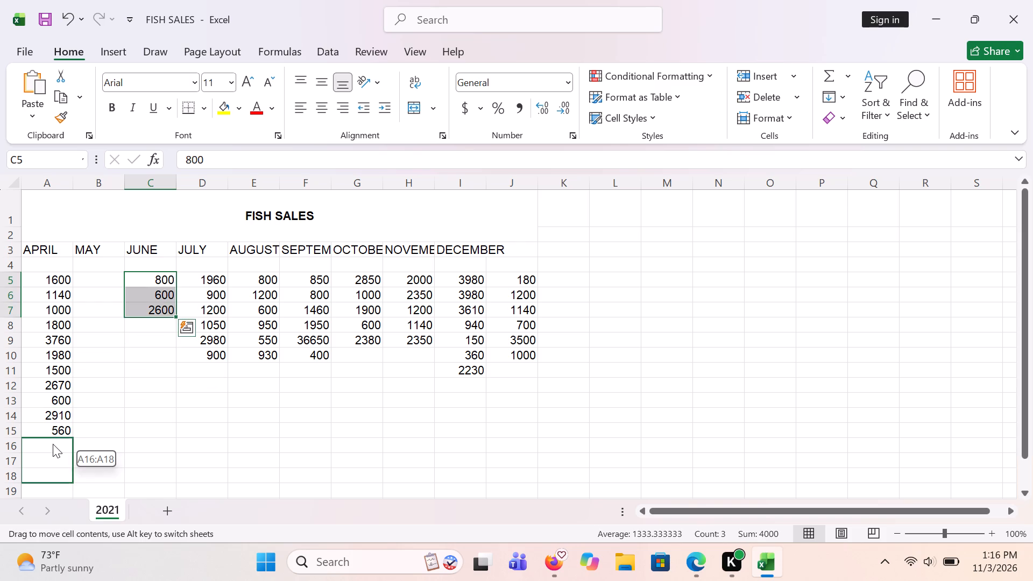
pyautogui.moveTo(53, 444); pyautogui.dragTo(54, 439)
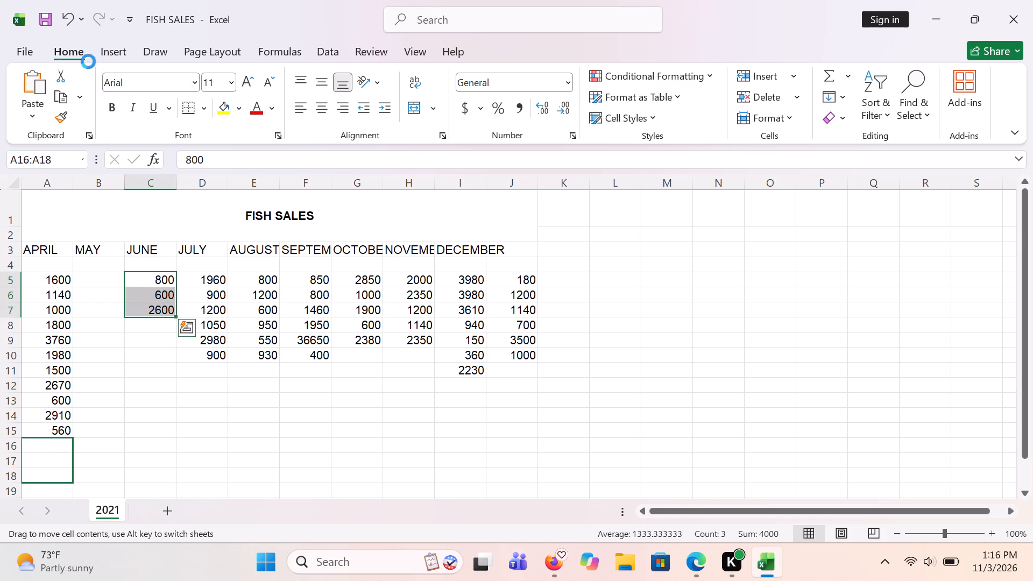
pyautogui.click(47, 16)
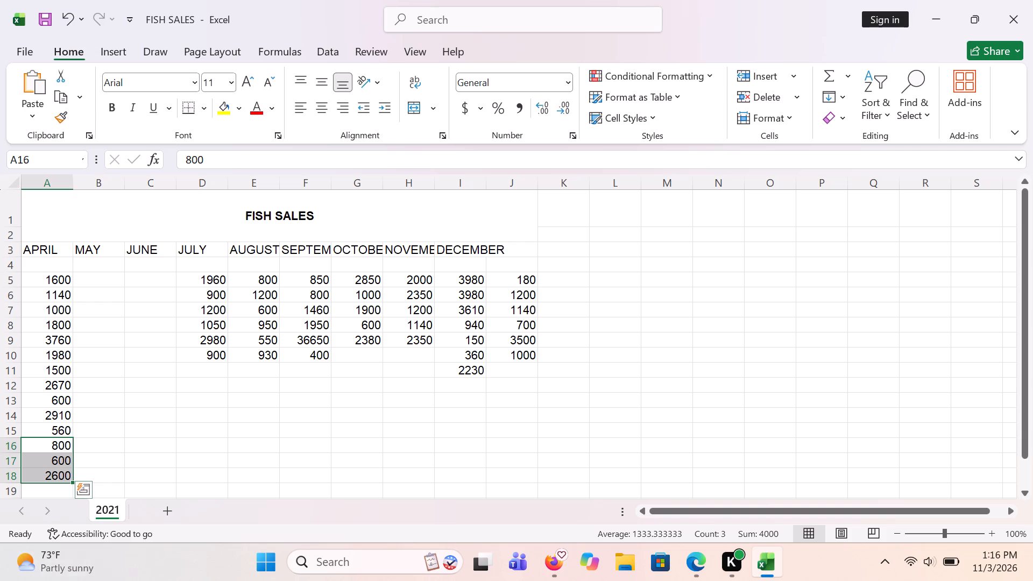
# Move the values in D5:D10 to the end of the APRIL column, starting at A19.
pyautogui.moveTo(222, 273); pyautogui.dragTo(197, 360)
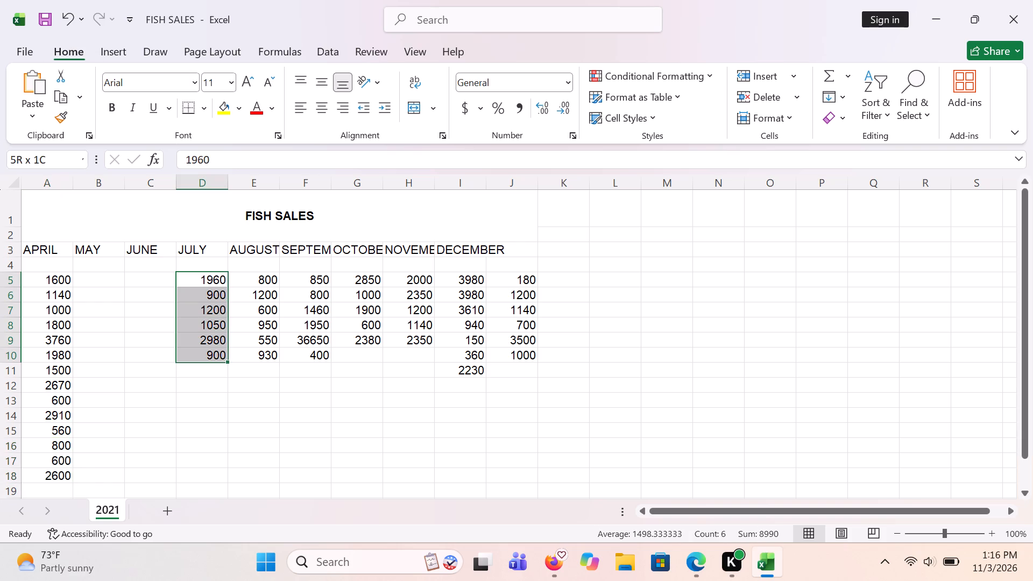
pyautogui.moveTo(197, 360); pyautogui.dragTo(199, 359)
pyautogui.moveTo(226, 275); pyautogui.dragTo(9, 464)
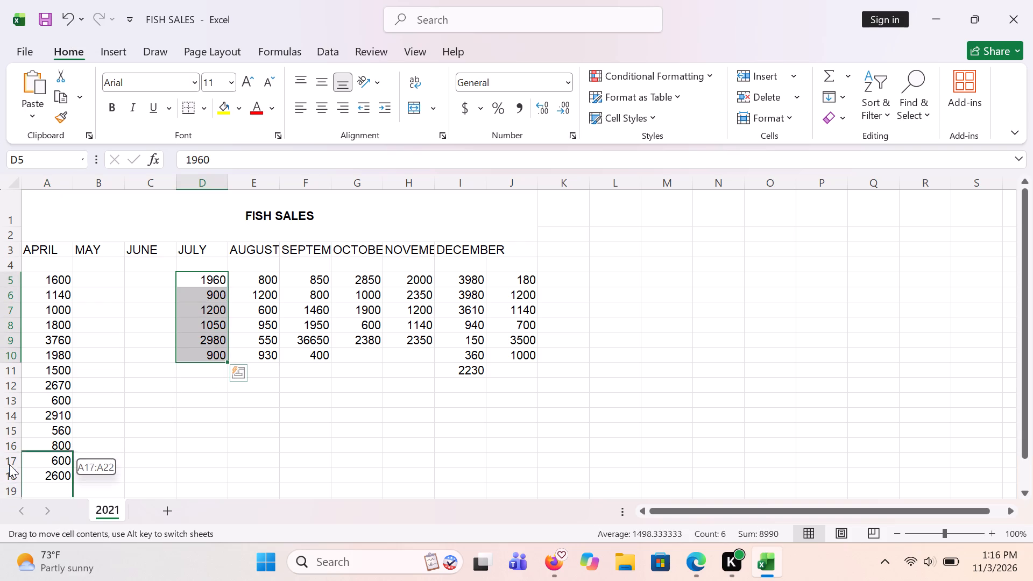
pyautogui.moveTo(9, 464); pyautogui.dragTo(13, 489)
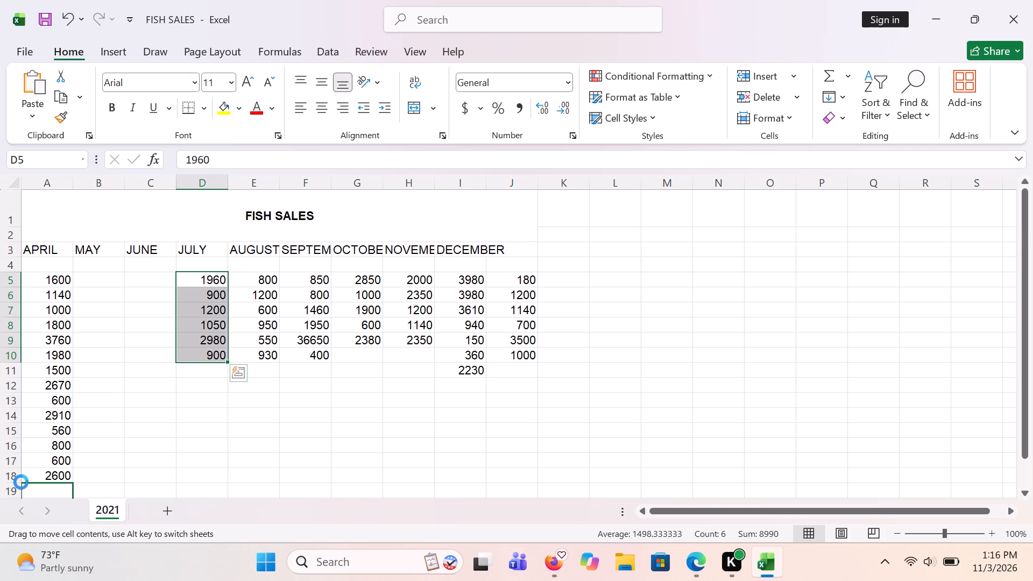
pyautogui.click(98, 330)
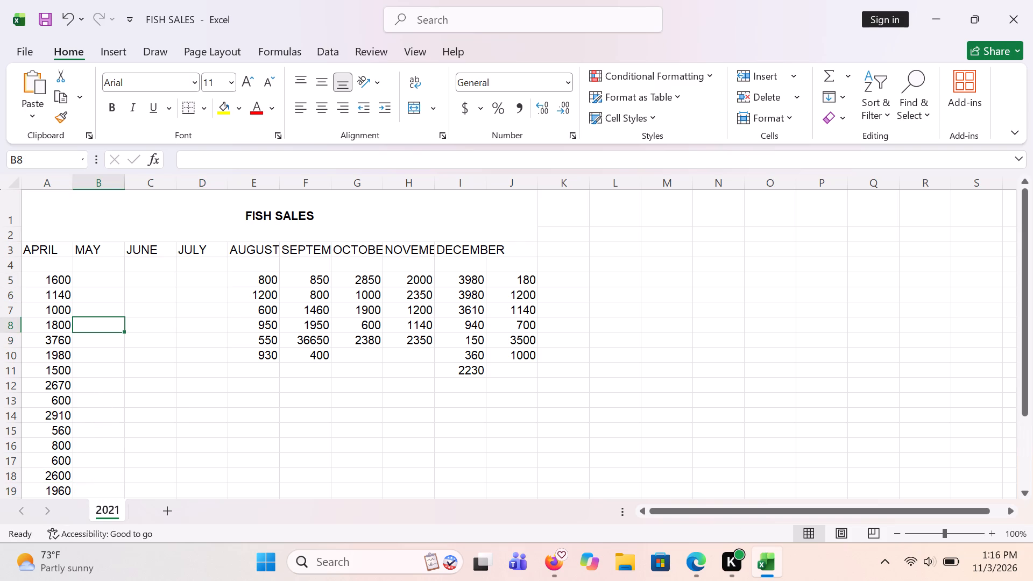
# Insert a blank column before the APRIL column.
pyautogui.click(82, 273)
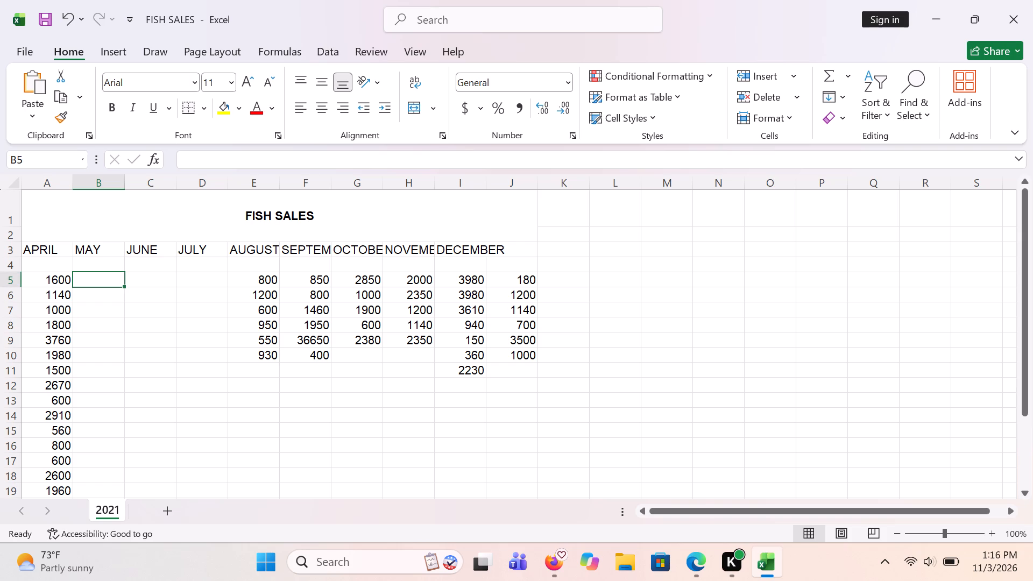
pyautogui.rightClick(35, 179)
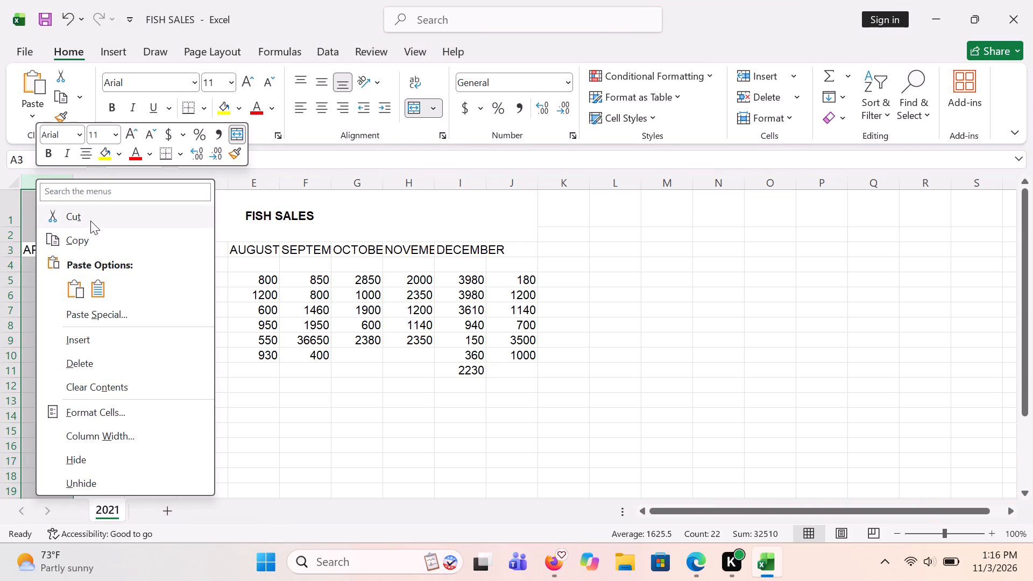
pyautogui.click(125, 334)
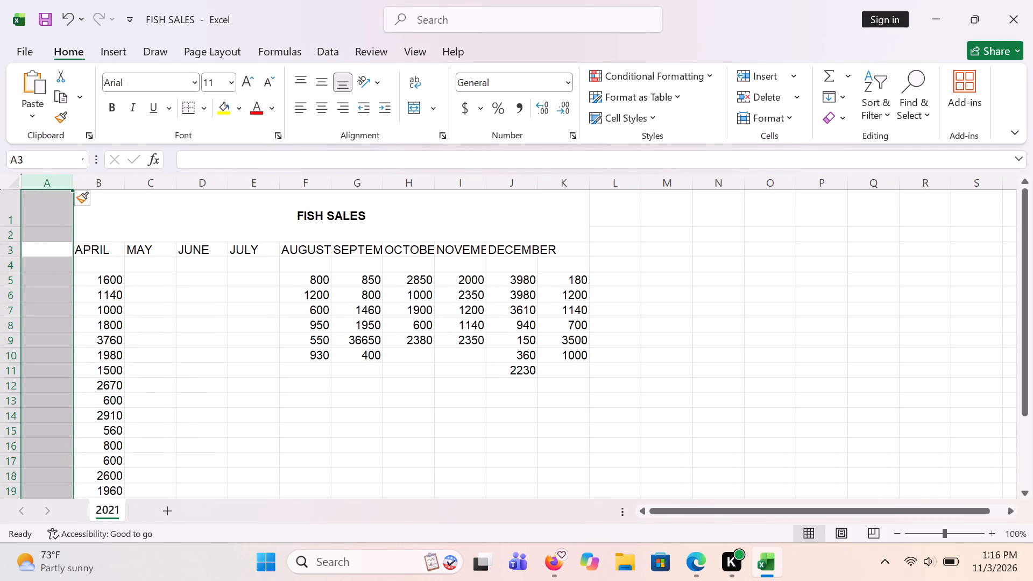
# Enter the day label 1st in cell A5 beside the first APRIL value, correcting its spelling.
pyautogui.click(49, 273)
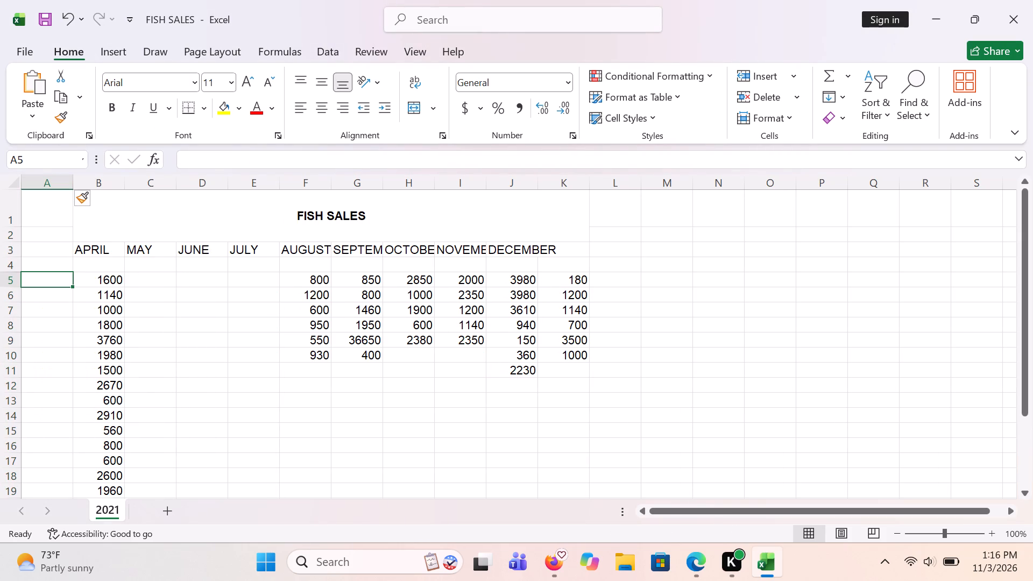
pyautogui.press('1')
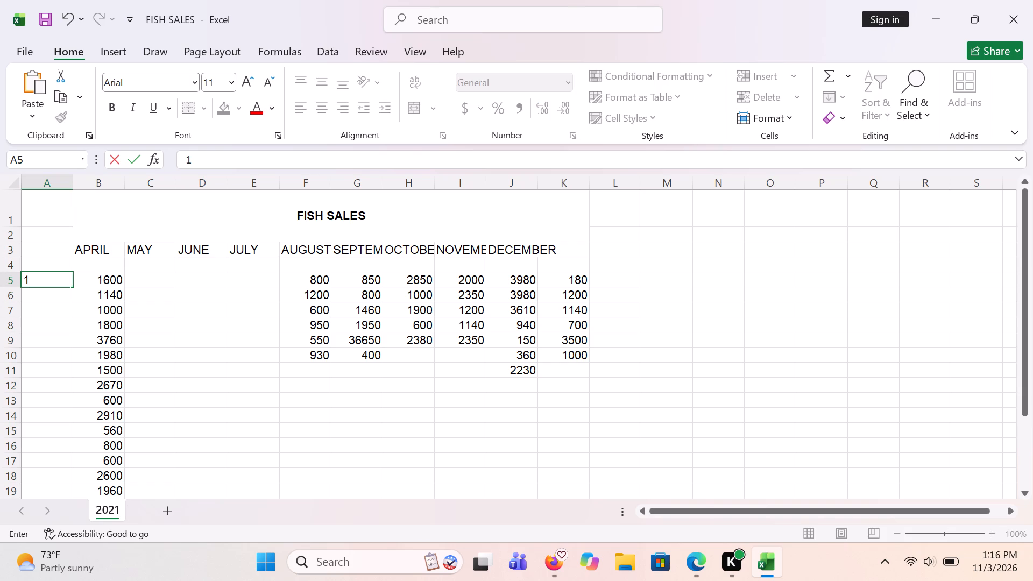
pyautogui.write('sst')
pyautogui.click(59, 338)
pyautogui.click(43, 275)
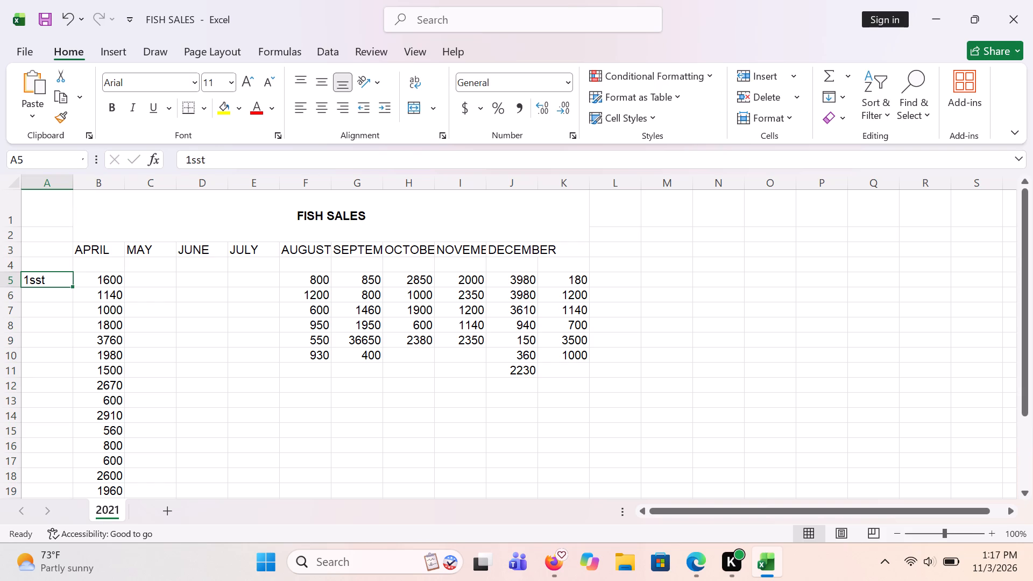
pyautogui.click(198, 158)
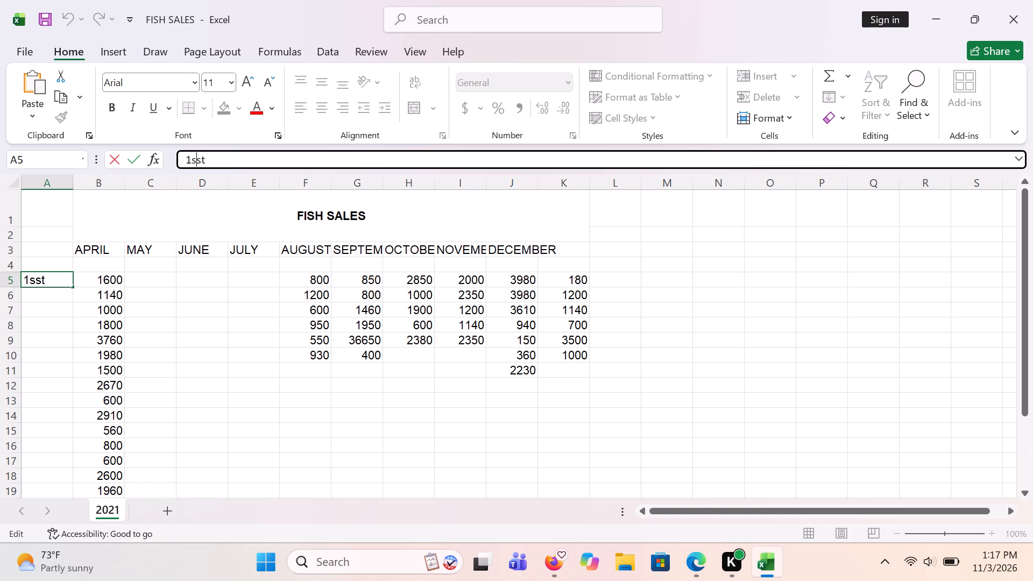
pyautogui.press('BackSpace')
pyautogui.click(54, 294)
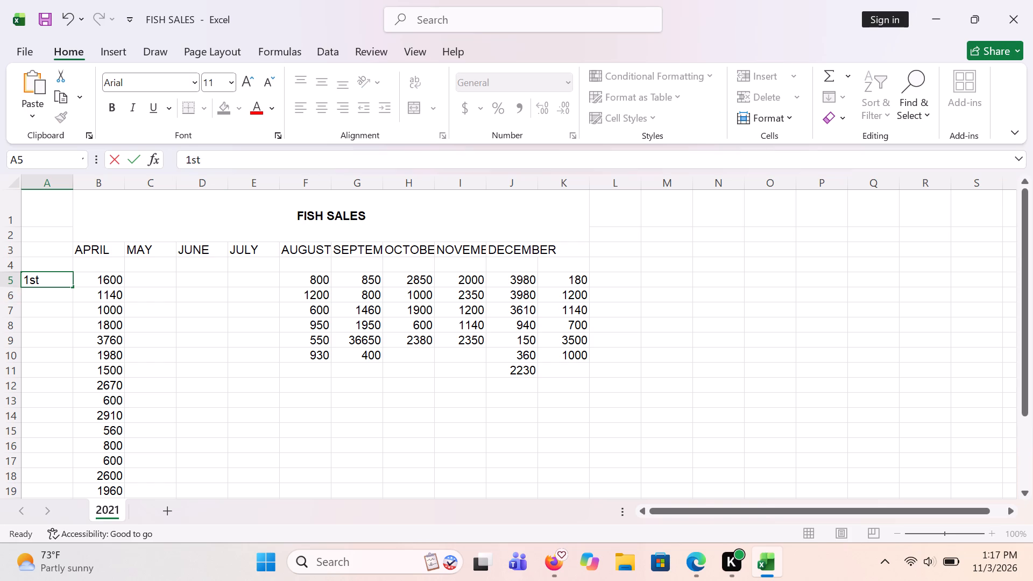
# Fill the day series from 1st in A5 down column A through 31st in A35.
pyautogui.click(68, 281)
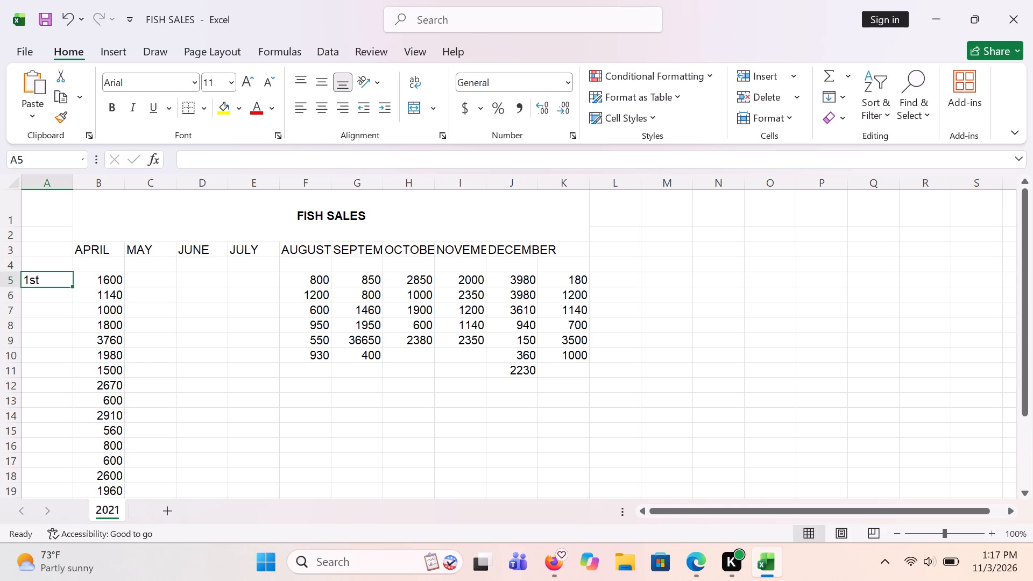
pyautogui.moveTo(73, 285); pyautogui.dragTo(40, 410)
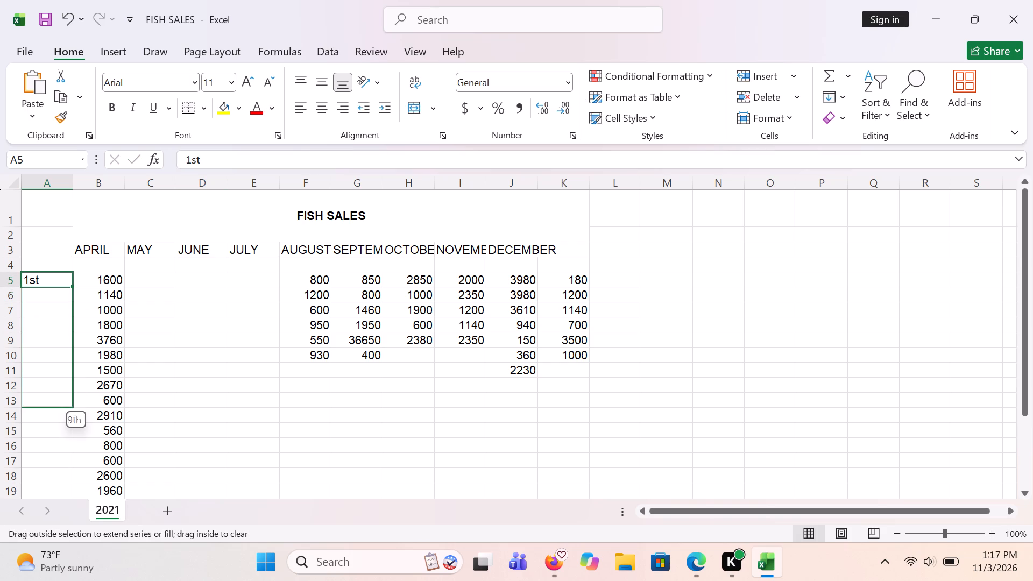
pyautogui.moveTo(40, 410); pyautogui.dragTo(15, 524)
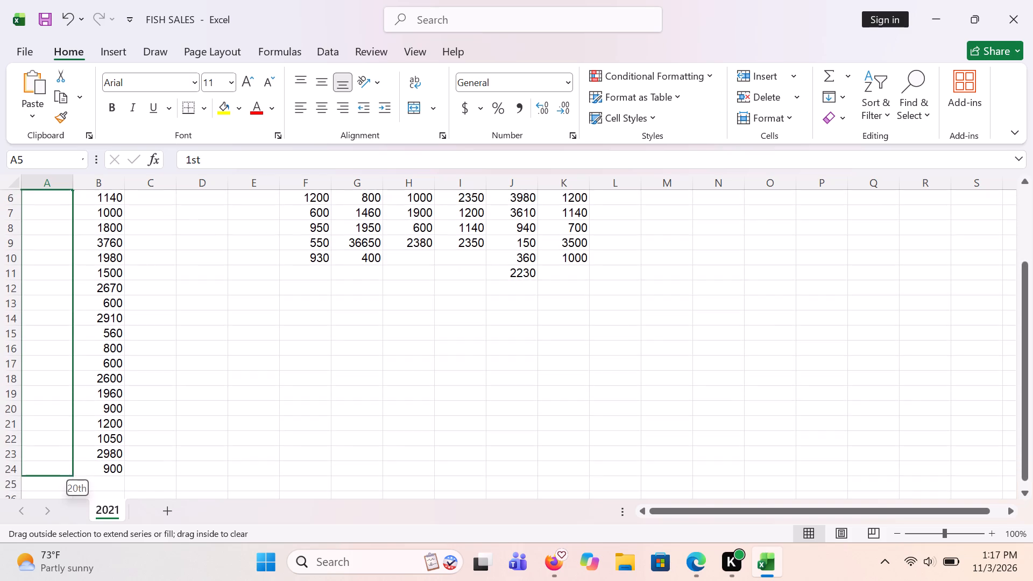
pyautogui.moveTo(15, 524); pyautogui.dragTo(54, 447)
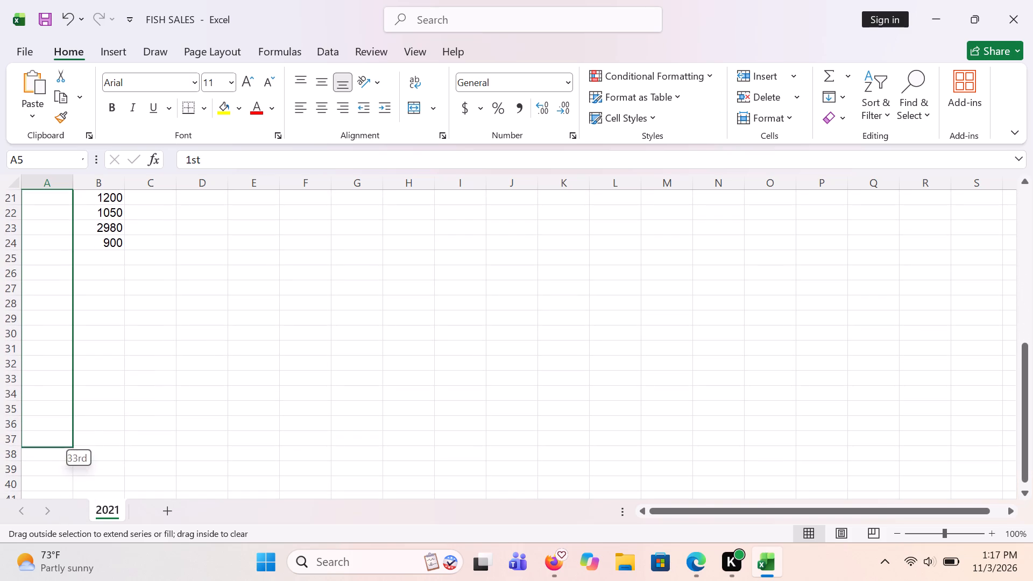
pyautogui.moveTo(54, 447); pyautogui.dragTo(65, 417)
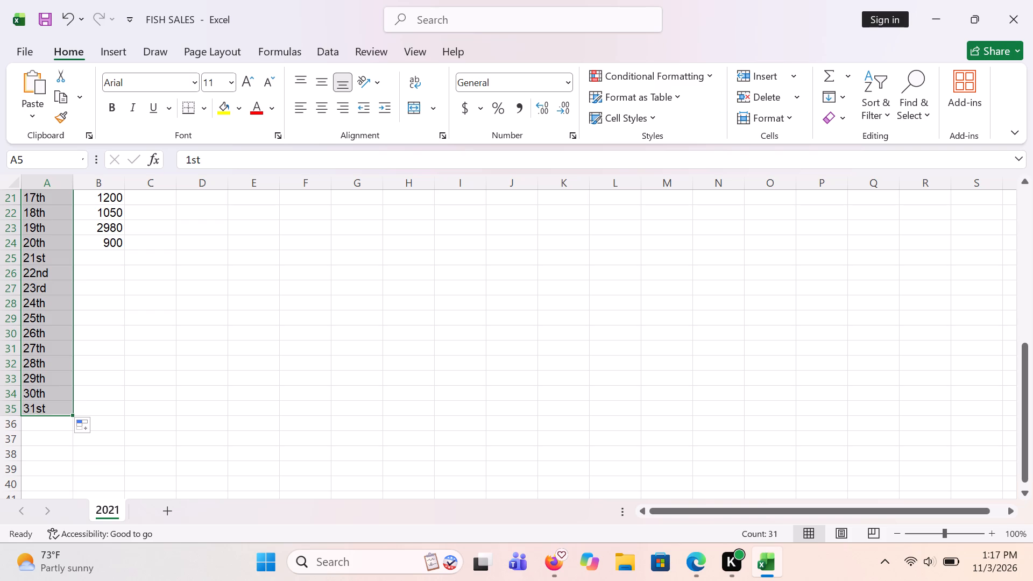
pyautogui.click(131, 375)
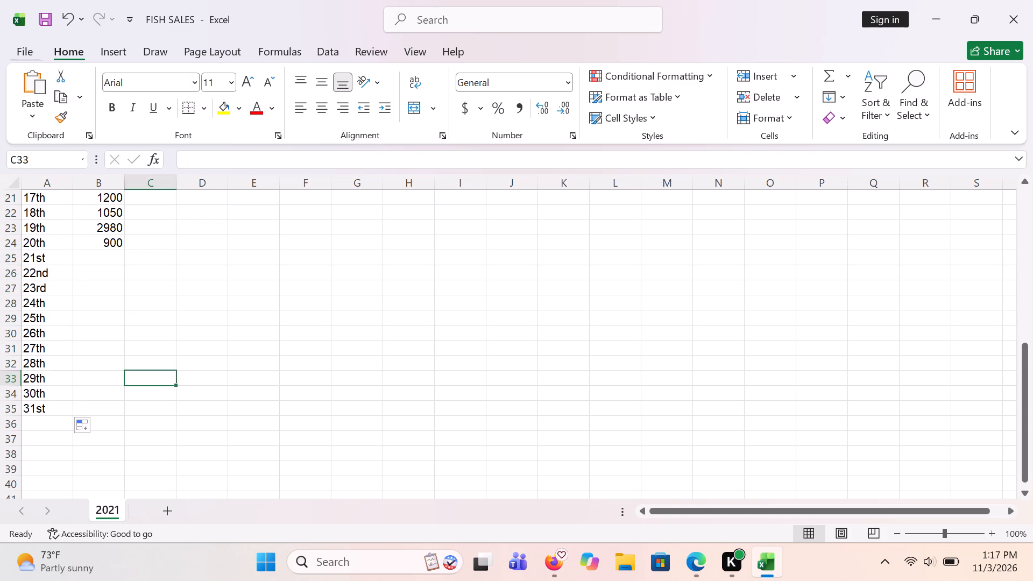
# Save the workbook.
pyautogui.click(44, 11)
pyautogui.click(243, 336)
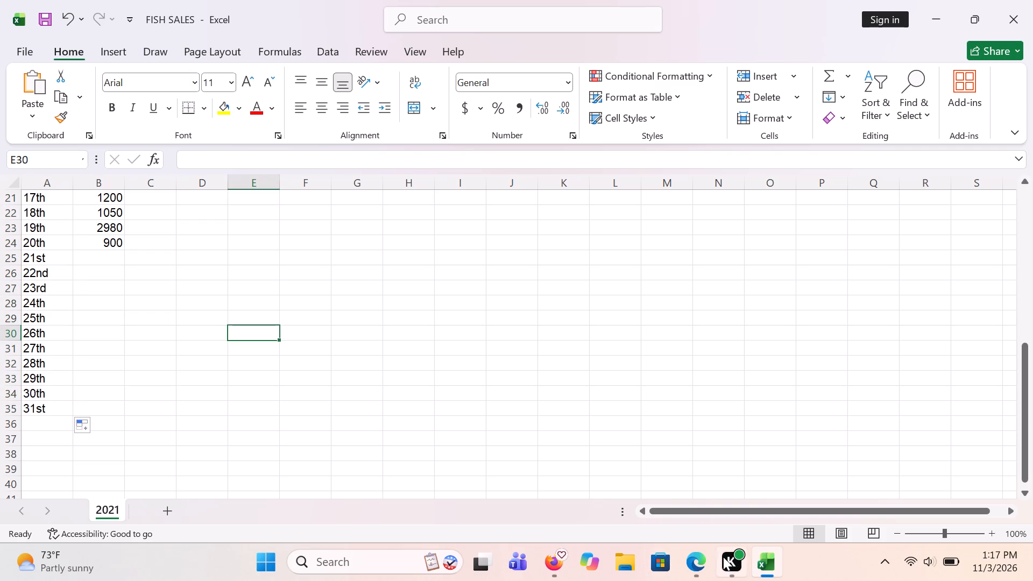
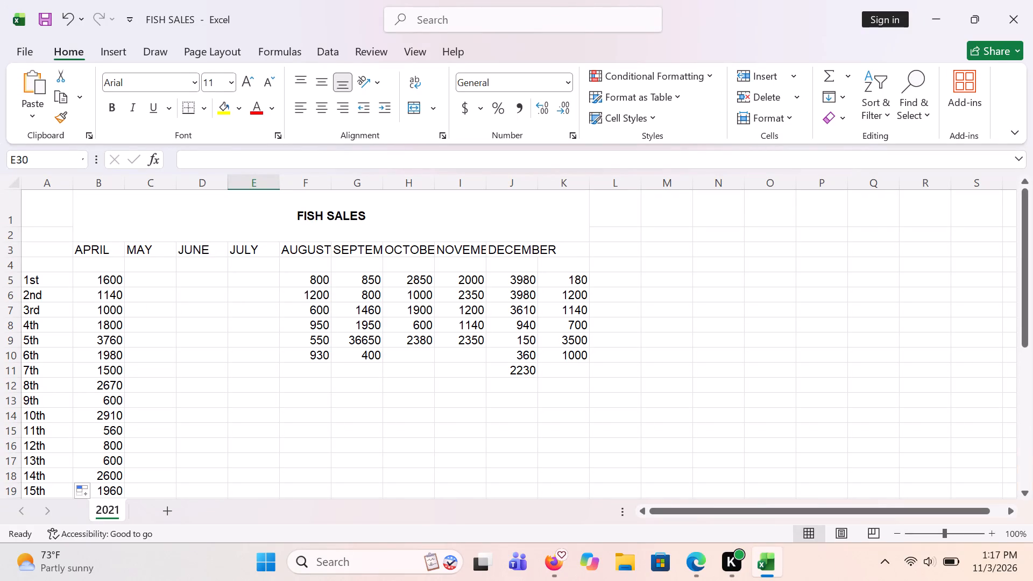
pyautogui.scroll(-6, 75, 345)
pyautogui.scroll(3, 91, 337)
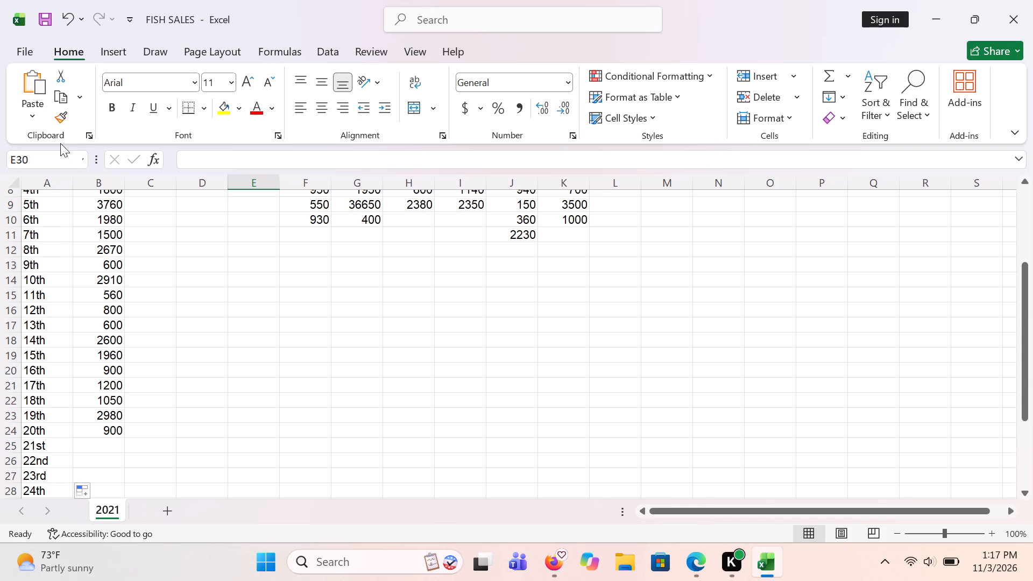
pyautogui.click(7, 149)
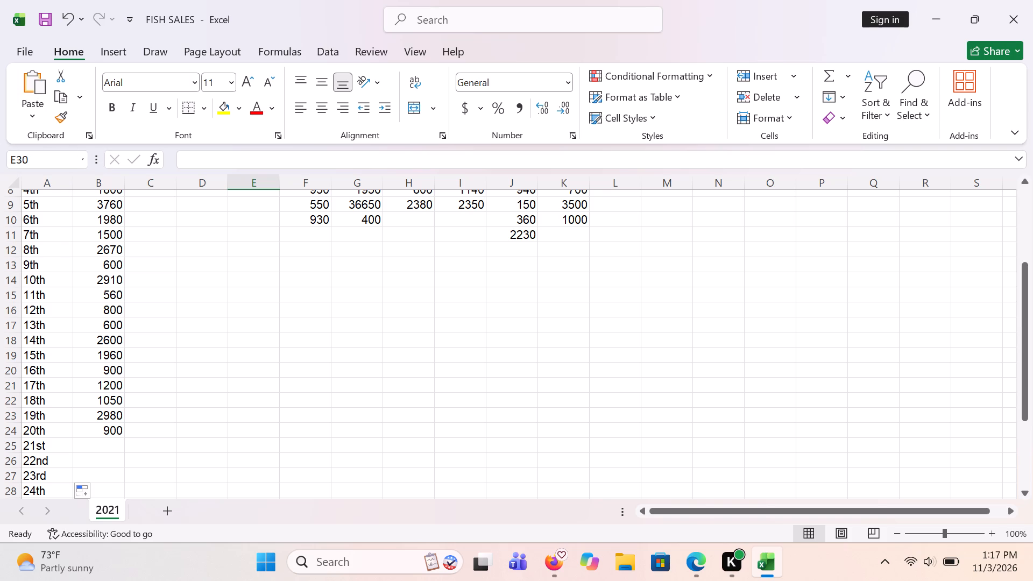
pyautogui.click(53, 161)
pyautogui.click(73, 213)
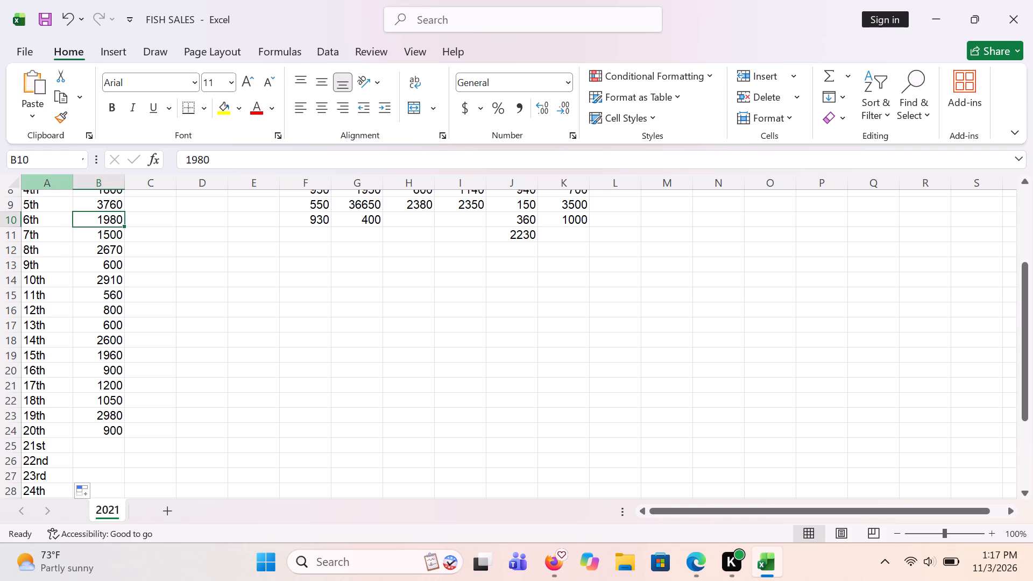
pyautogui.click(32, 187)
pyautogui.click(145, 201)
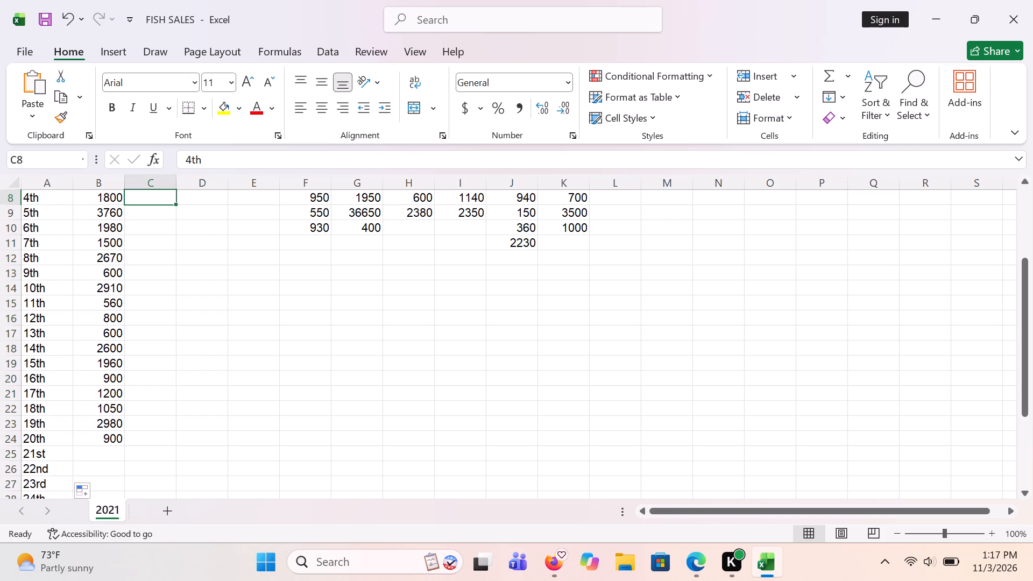
# Move the sales values in F5:F10 under AUGUST to B25:B30, continuing the APRIL column from the 21st.
pyautogui.scroll(4, 331, 228)
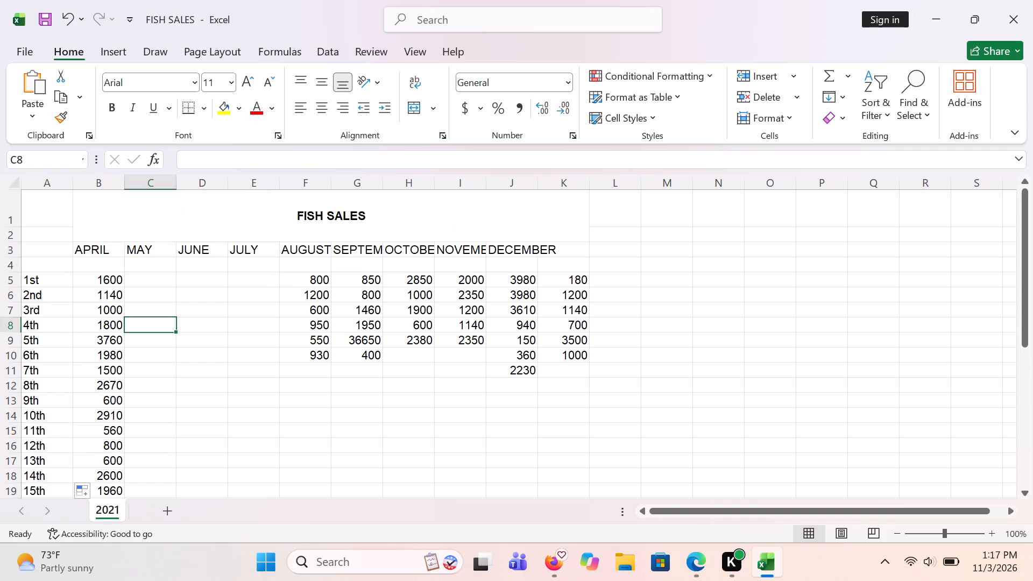
pyautogui.scroll(-2, 330, 280)
pyautogui.scroll(1, 312, 224)
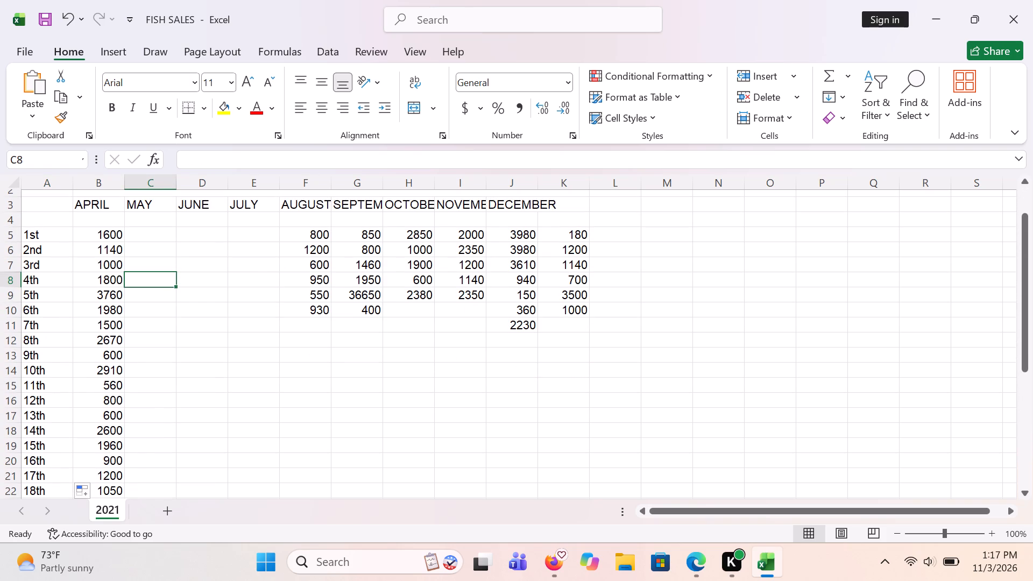
pyautogui.moveTo(320, 232); pyautogui.dragTo(312, 304)
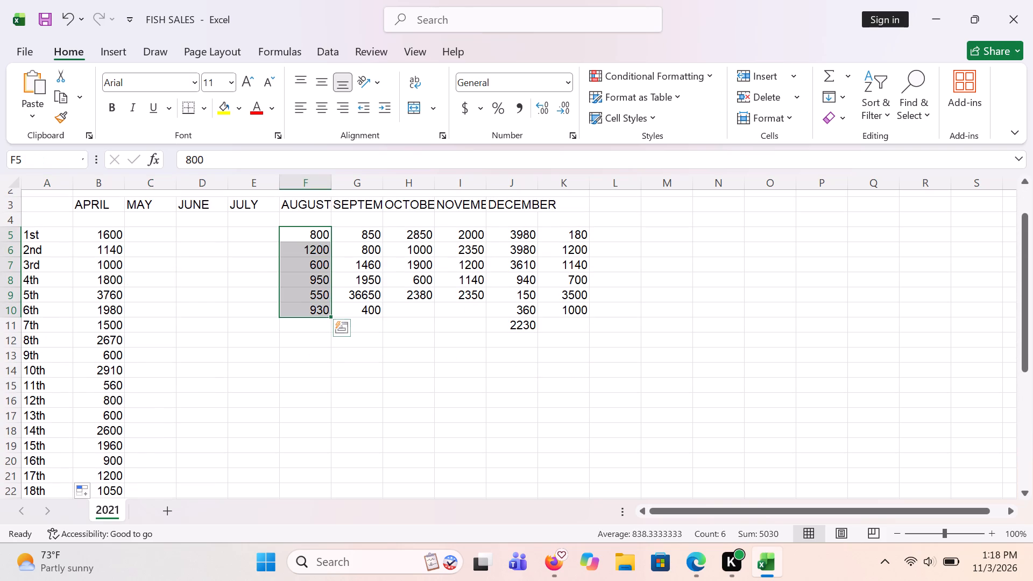
pyautogui.moveTo(329, 230); pyautogui.dragTo(0, 477)
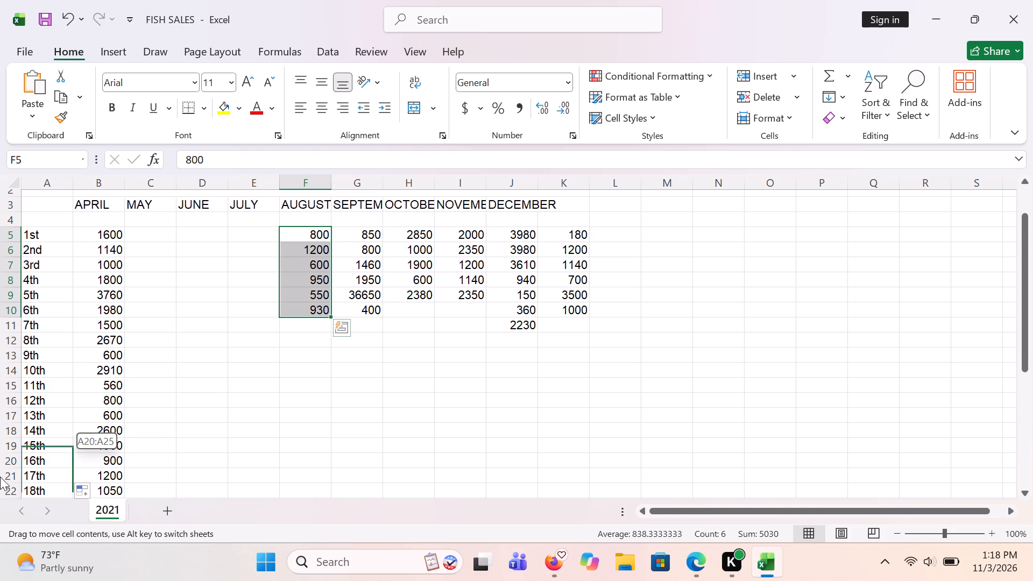
pyautogui.moveTo(0, 477); pyautogui.dragTo(97, 399)
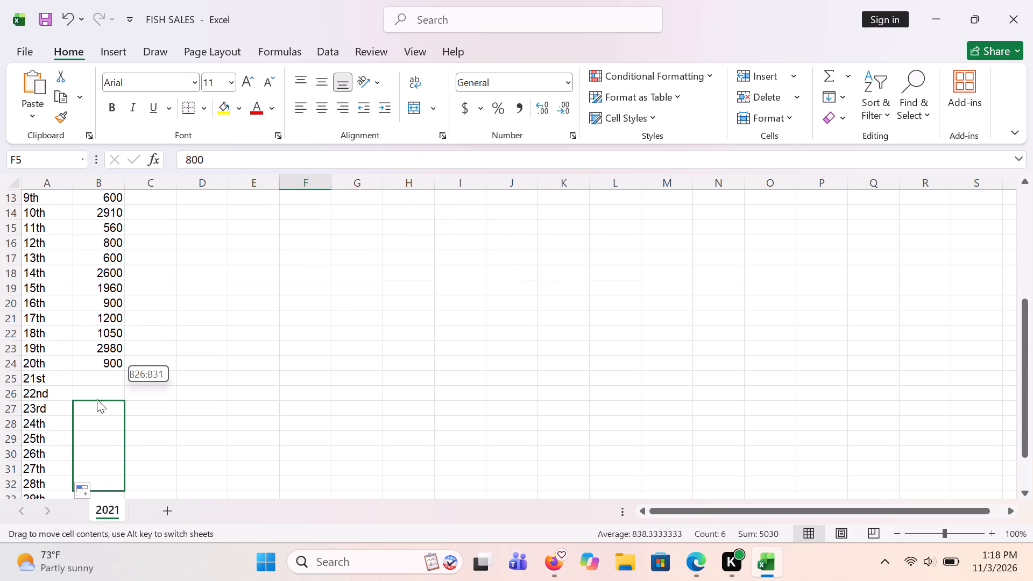
pyautogui.moveTo(97, 399); pyautogui.dragTo(101, 375)
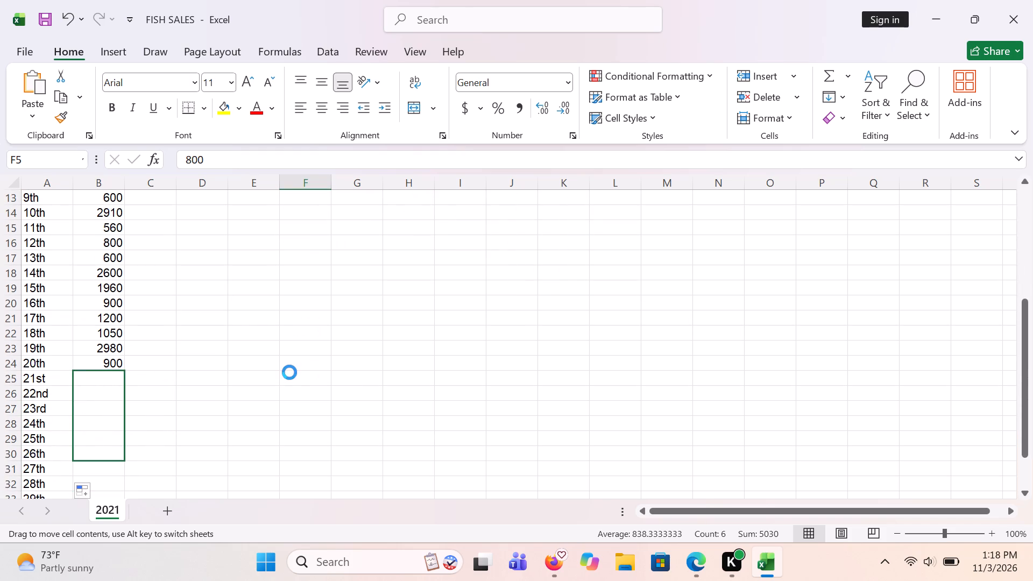
pyautogui.click(310, 348)
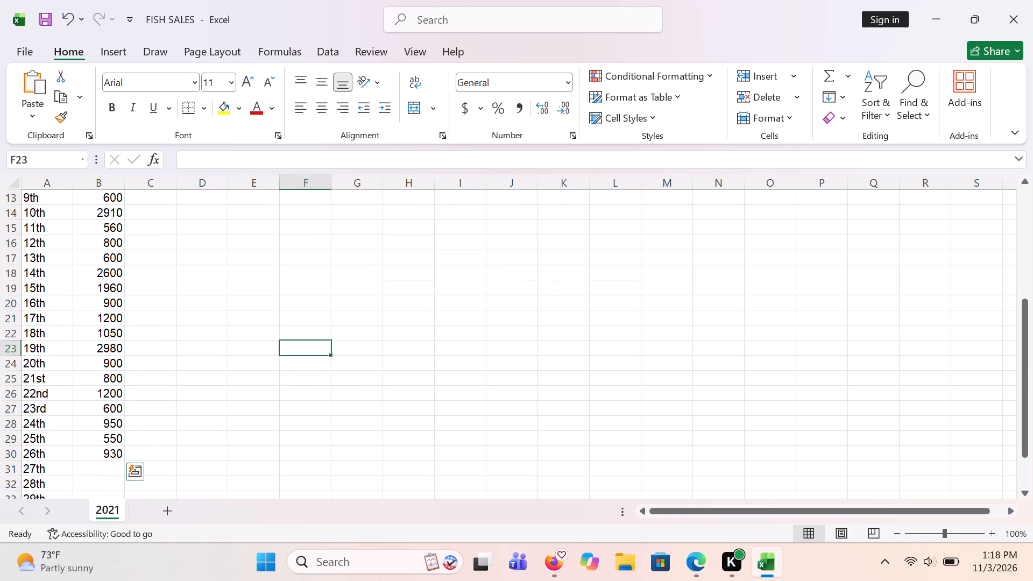
# Move the sales values in G5:G10 under SEPTEMBER to B31:B36, continuing the APRIL column from the 27th.
pyautogui.scroll(3, 421, 352)
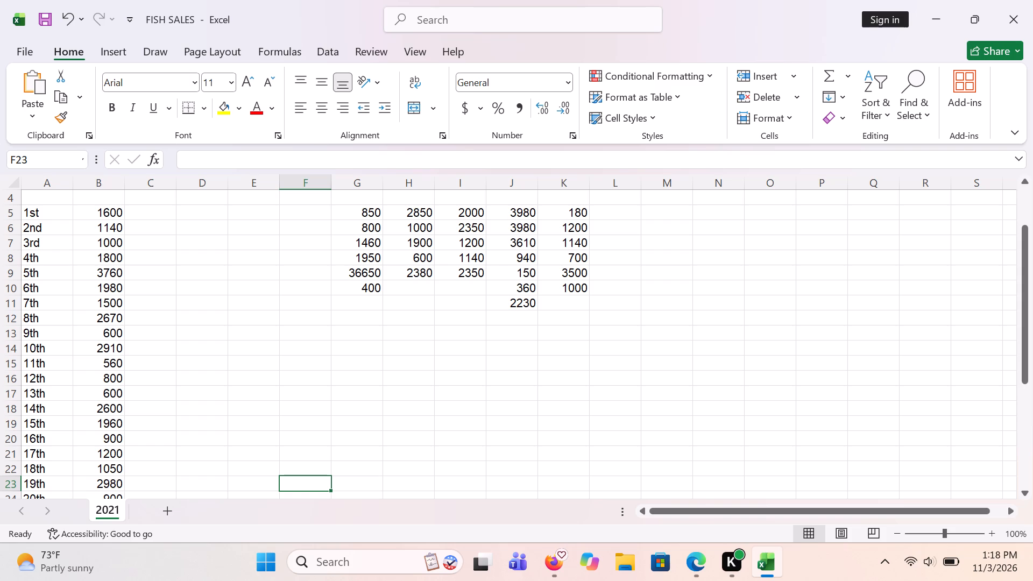
pyautogui.moveTo(365, 212); pyautogui.dragTo(357, 239)
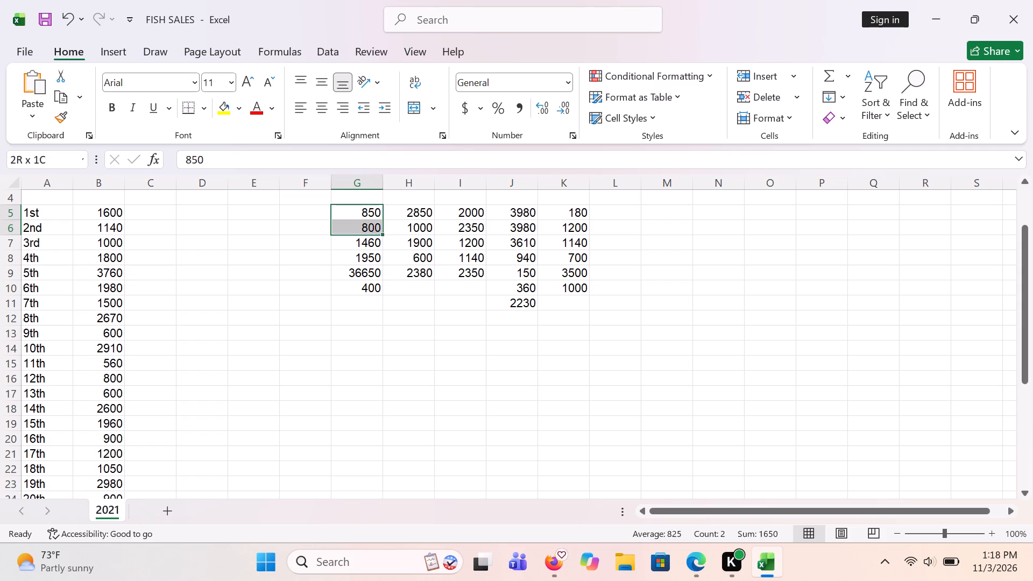
pyautogui.moveTo(357, 239); pyautogui.dragTo(360, 291)
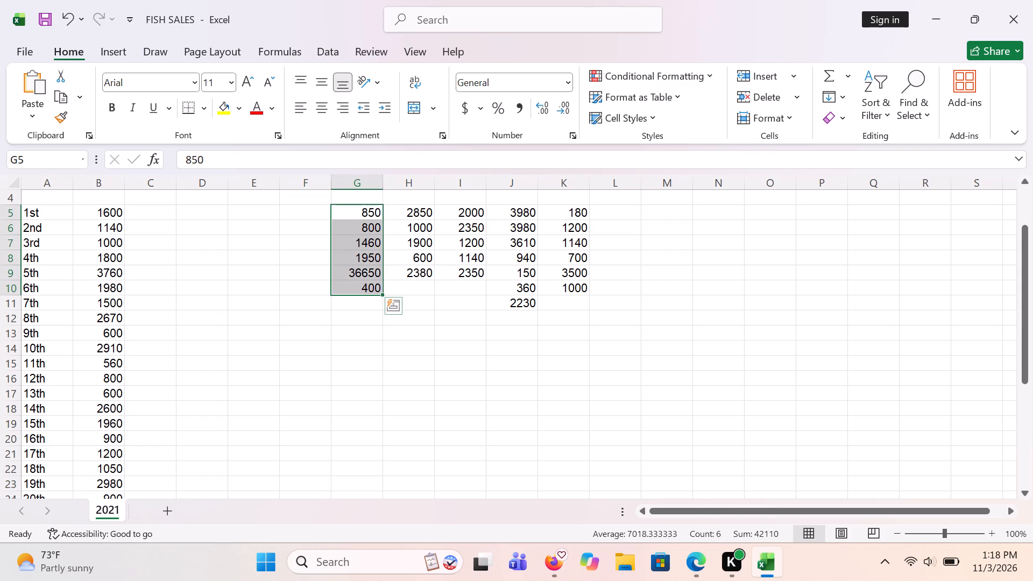
pyautogui.click(377, 214)
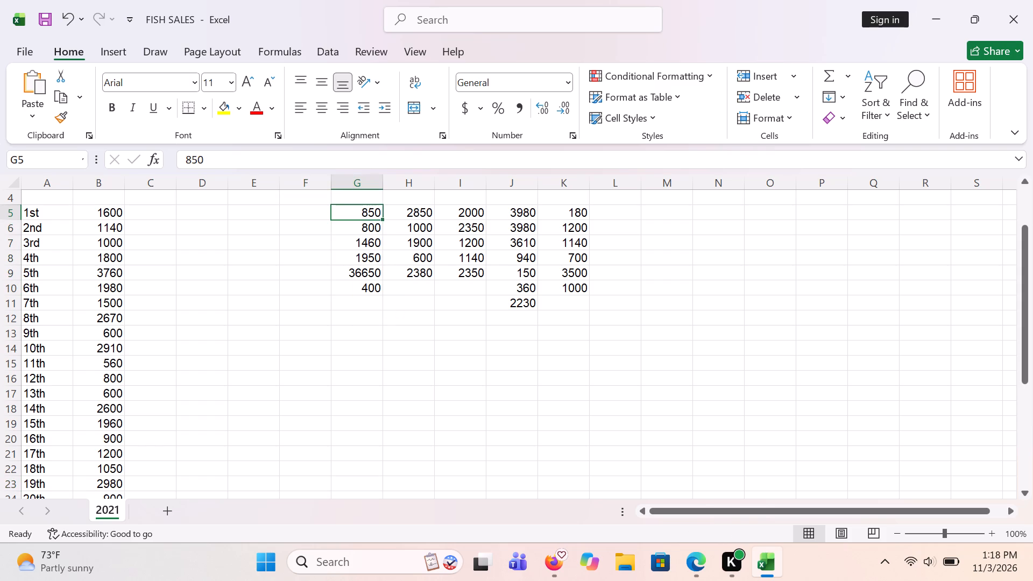
pyautogui.moveTo(369, 208); pyautogui.dragTo(356, 281)
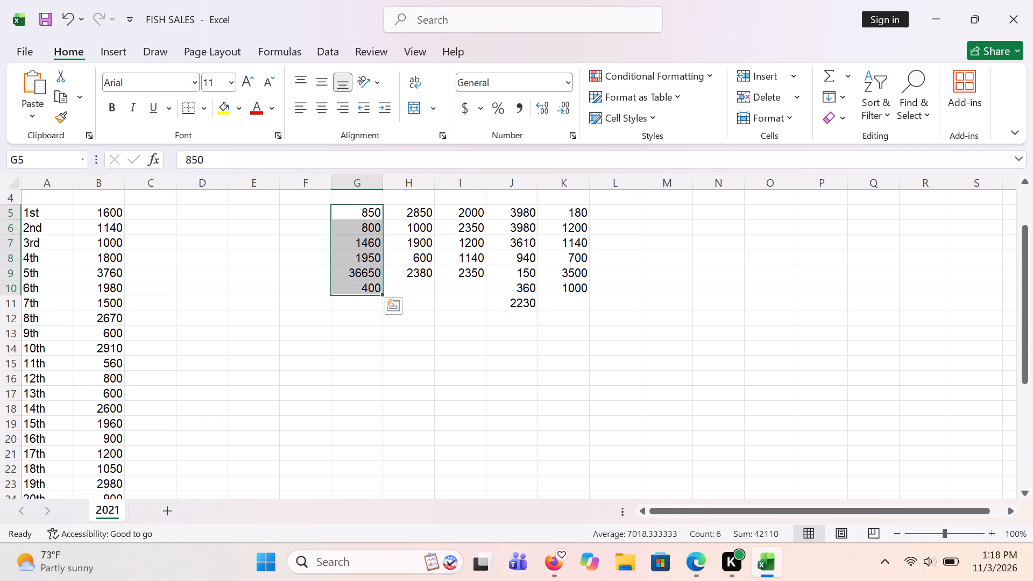
pyautogui.moveTo(380, 213); pyautogui.dragTo(52, 448)
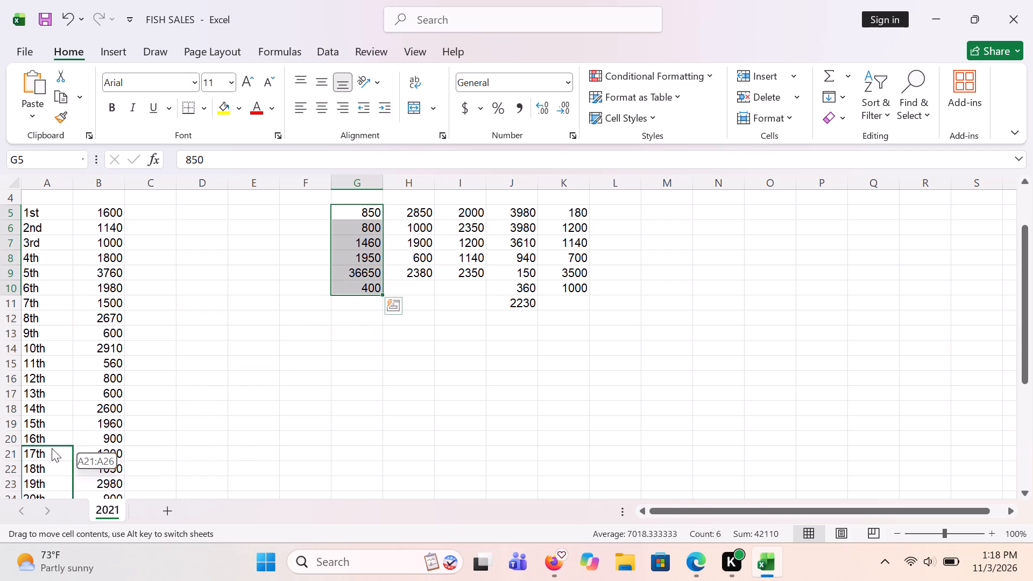
pyautogui.moveTo(52, 448); pyautogui.dragTo(109, 518)
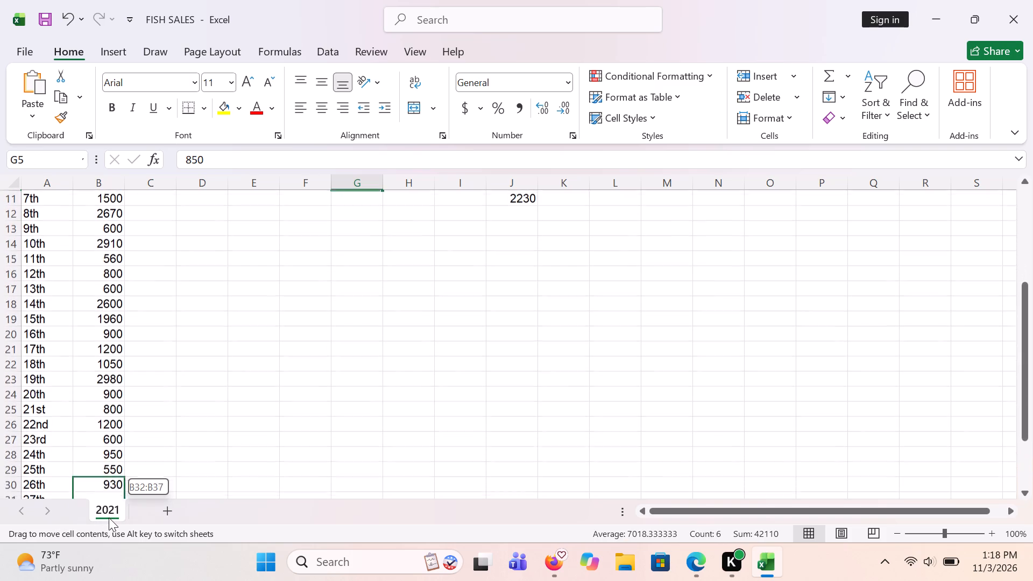
pyautogui.moveTo(109, 518); pyautogui.dragTo(124, 410)
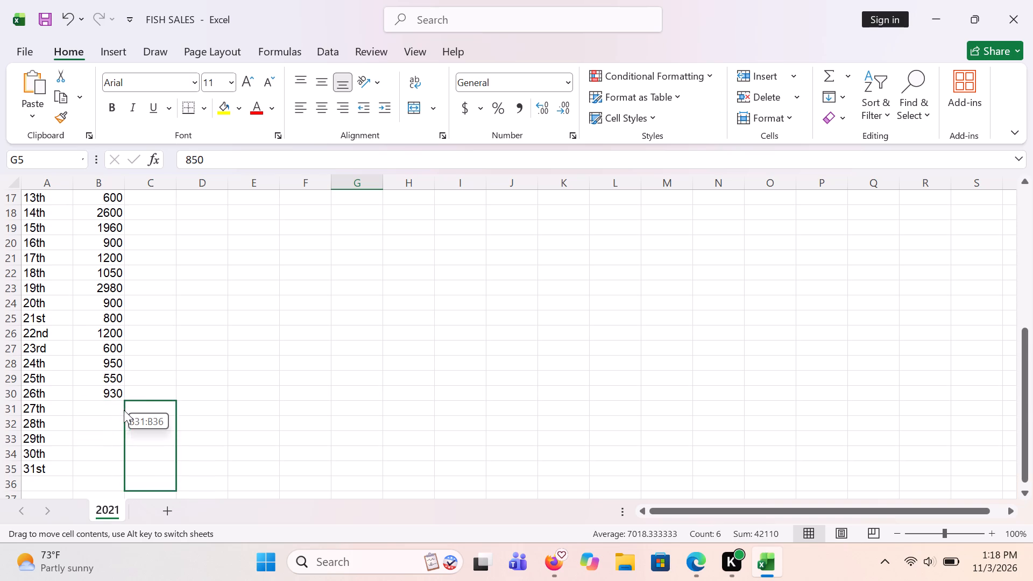
pyautogui.moveTo(124, 410); pyautogui.dragTo(119, 409)
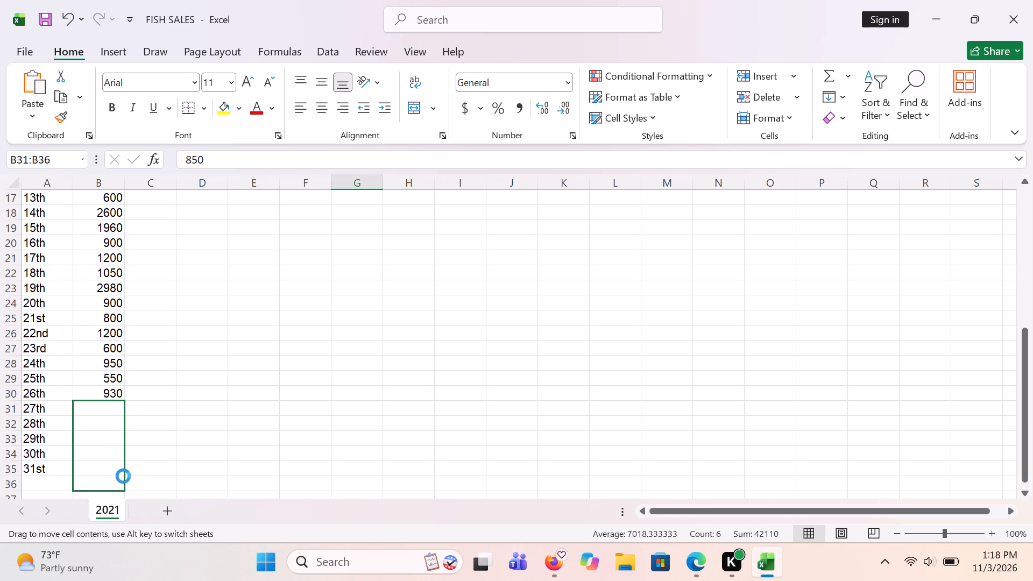
# Set the APRIL value for the 31st in cell B35 to 3650.
pyautogui.scroll(-1, 161, 428)
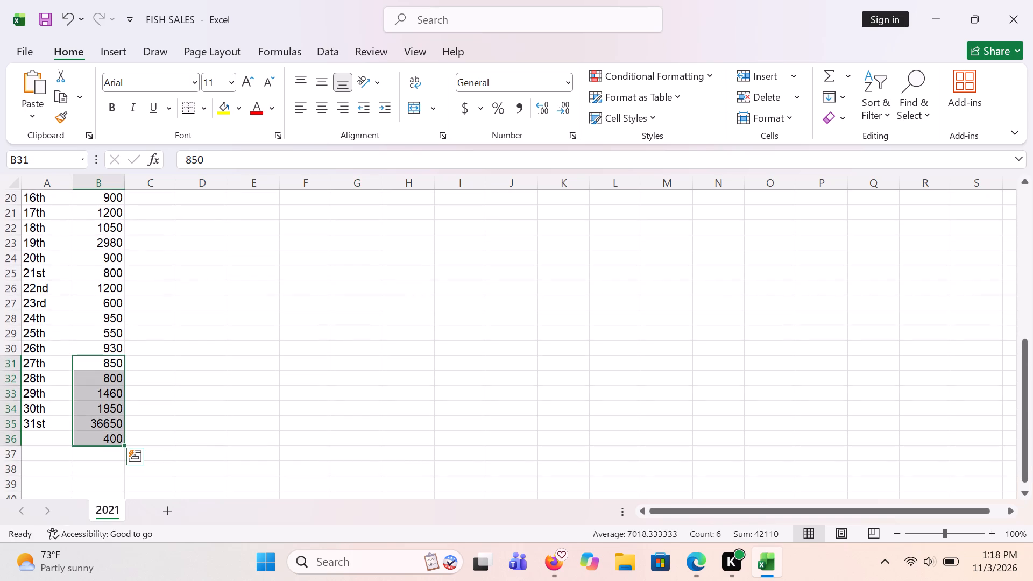
pyautogui.scroll(-1, 161, 428)
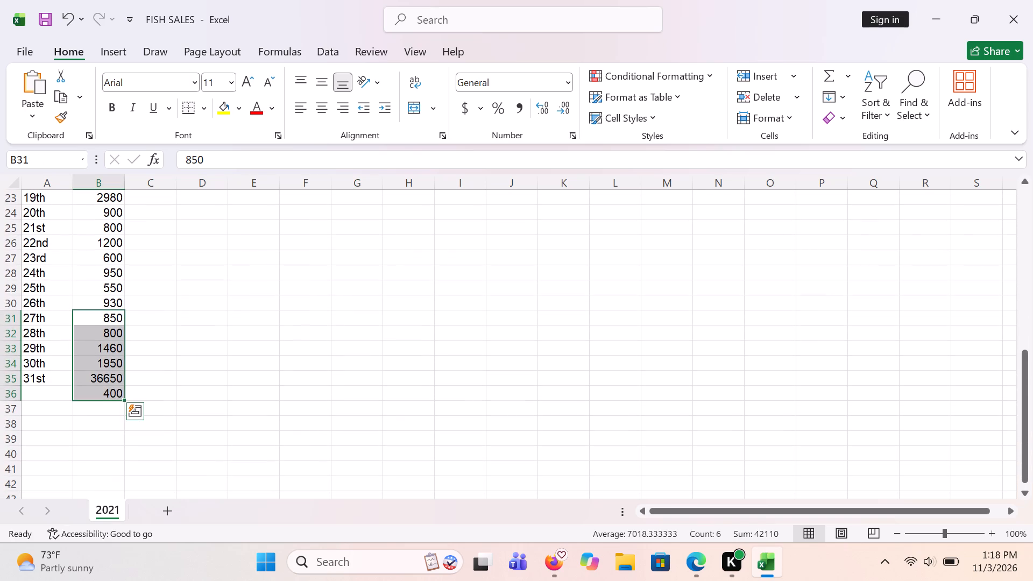
pyautogui.moveTo(98, 381); pyautogui.dragTo(98, 391)
pyautogui.click(124, 376)
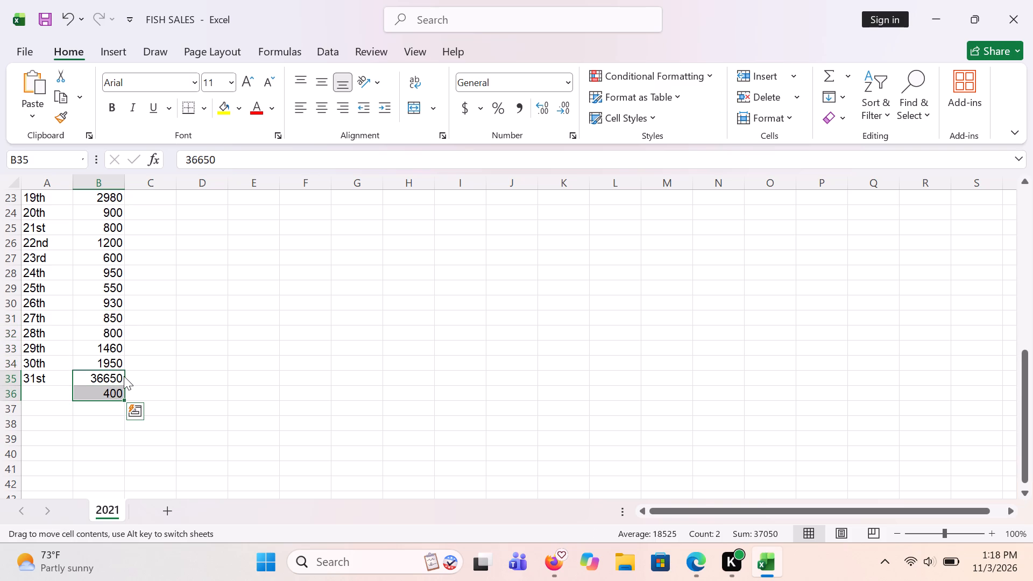
pyautogui.click(112, 380)
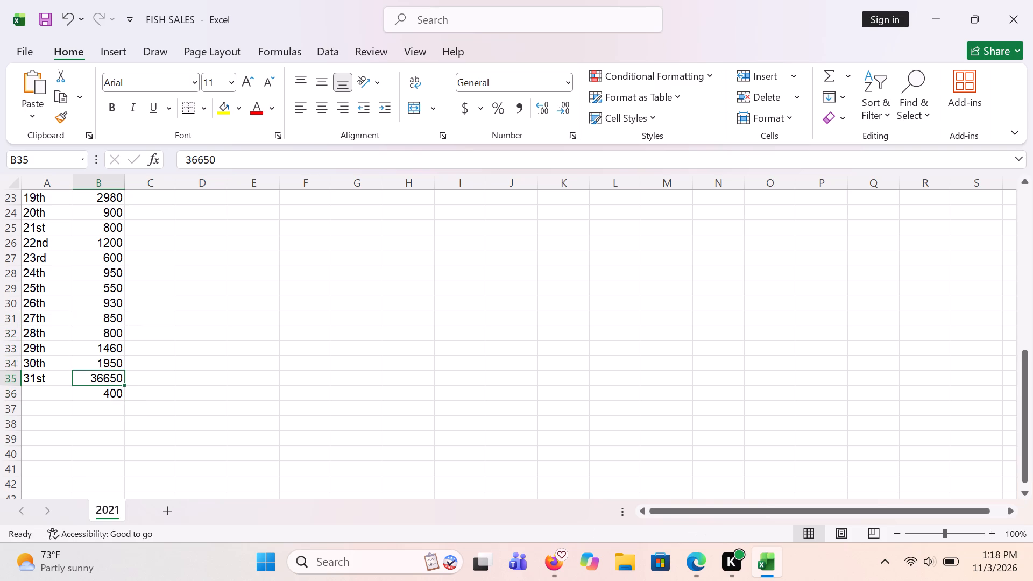
pyautogui.click(117, 375)
pyautogui.press('3')
pyautogui.write('65')
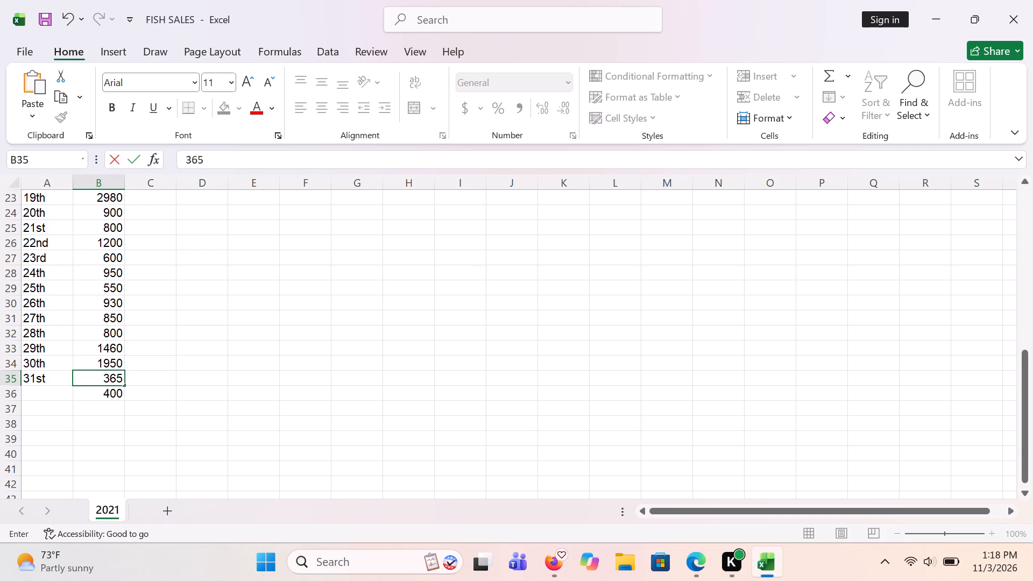
pyautogui.press('0')
pyautogui.press('Return')
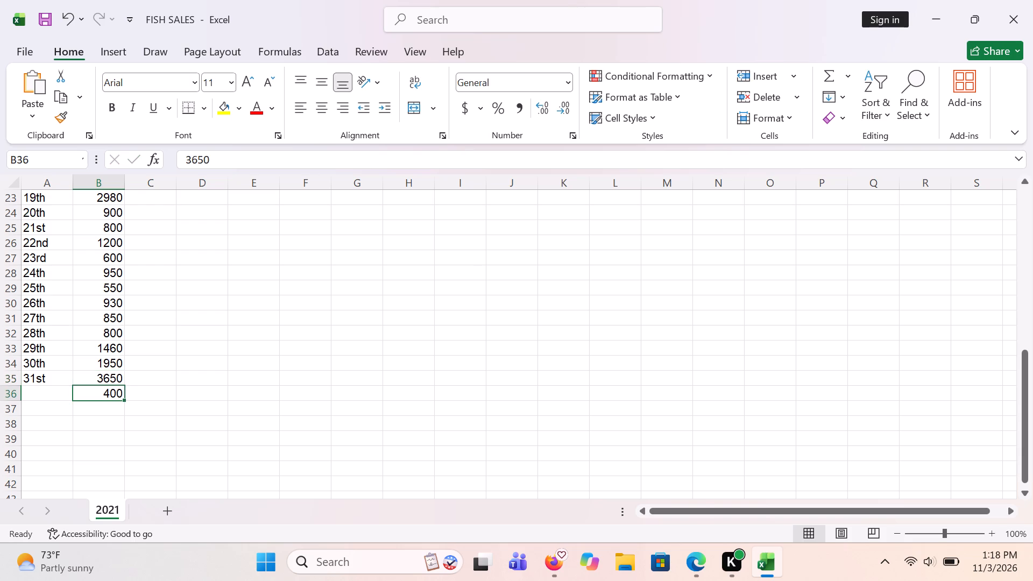
# Clear the leftover value in B36 below the 31st and enter 400 in C5 as the first MAY value.
pyautogui.press('BackSpace')
pyautogui.scroll(5, 231, 334)
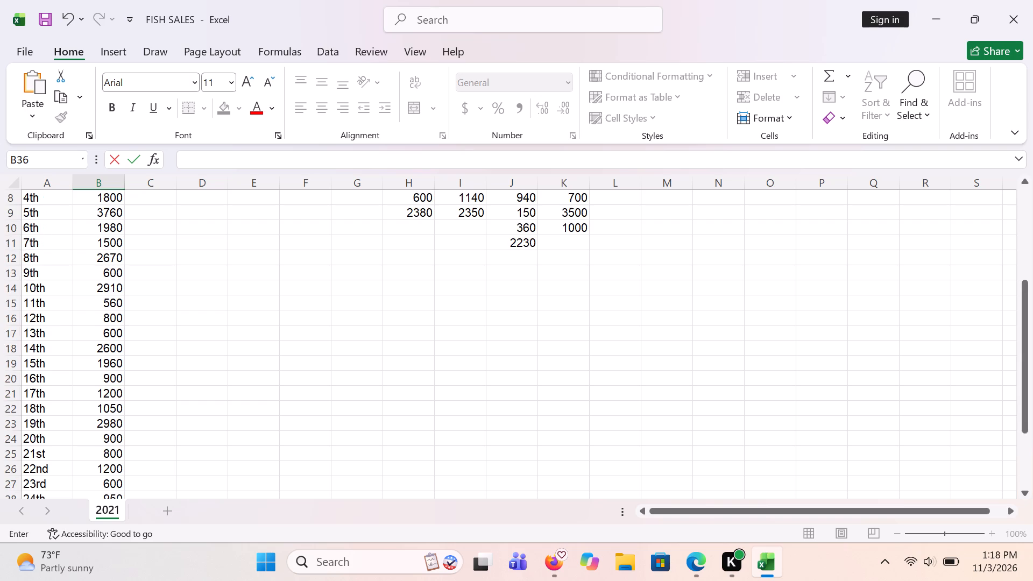
pyautogui.scroll(4, 231, 334)
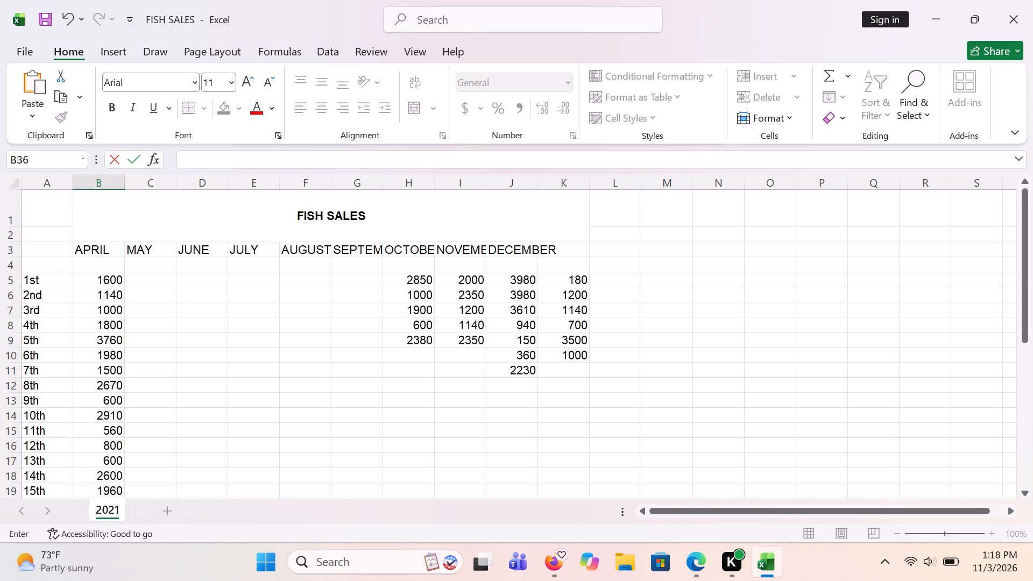
pyautogui.click(163, 281)
pyautogui.press('4')
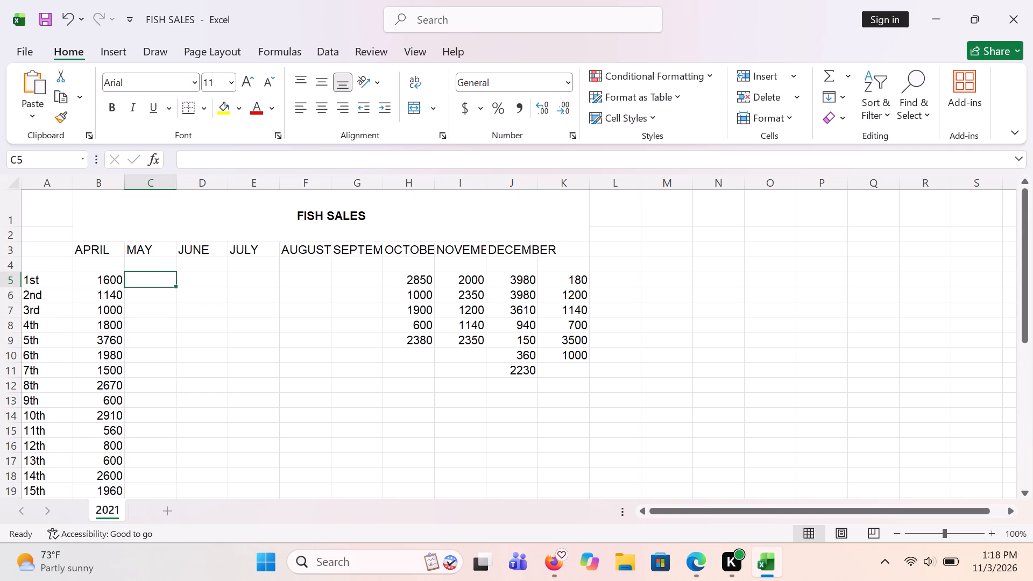
pyautogui.write('00')
pyautogui.click(276, 325)
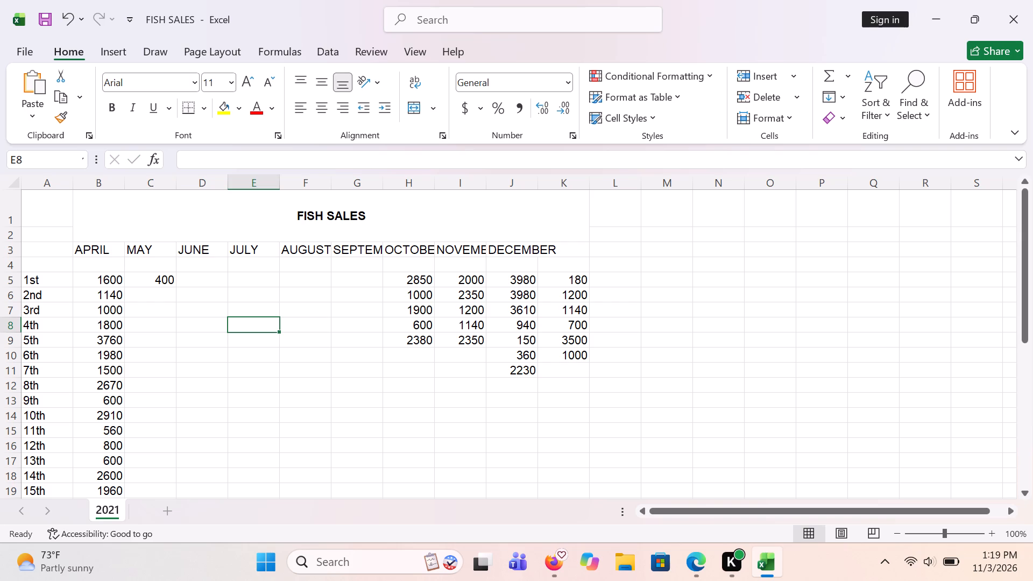
# Move the sales values in H5:H10 under OCTOBER to C6:C11, continuing the MAY column from the 2nd.
pyautogui.moveTo(413, 277); pyautogui.dragTo(417, 345)
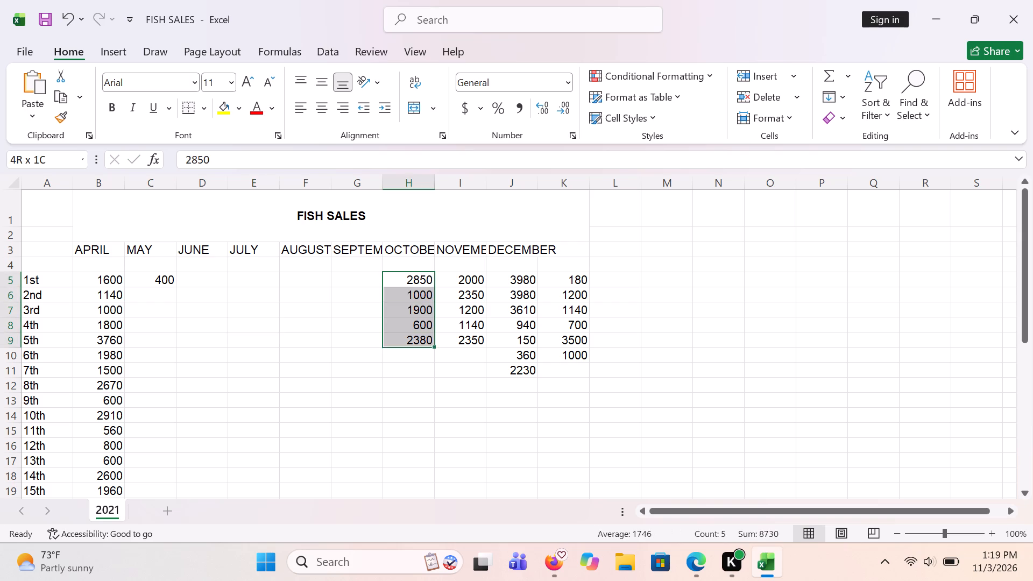
pyautogui.moveTo(417, 345); pyautogui.dragTo(417, 348)
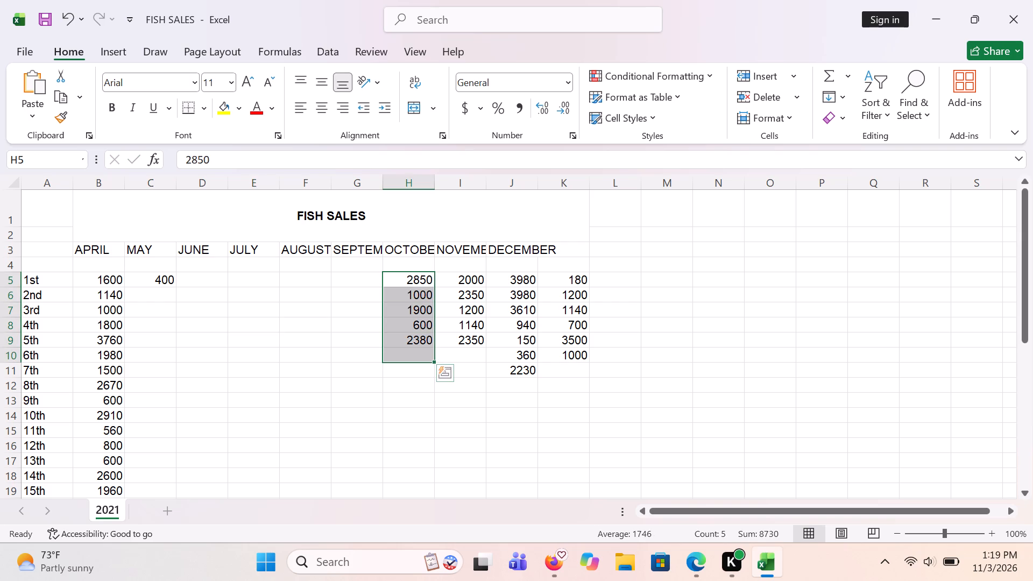
pyautogui.moveTo(432, 281); pyautogui.dragTo(204, 308)
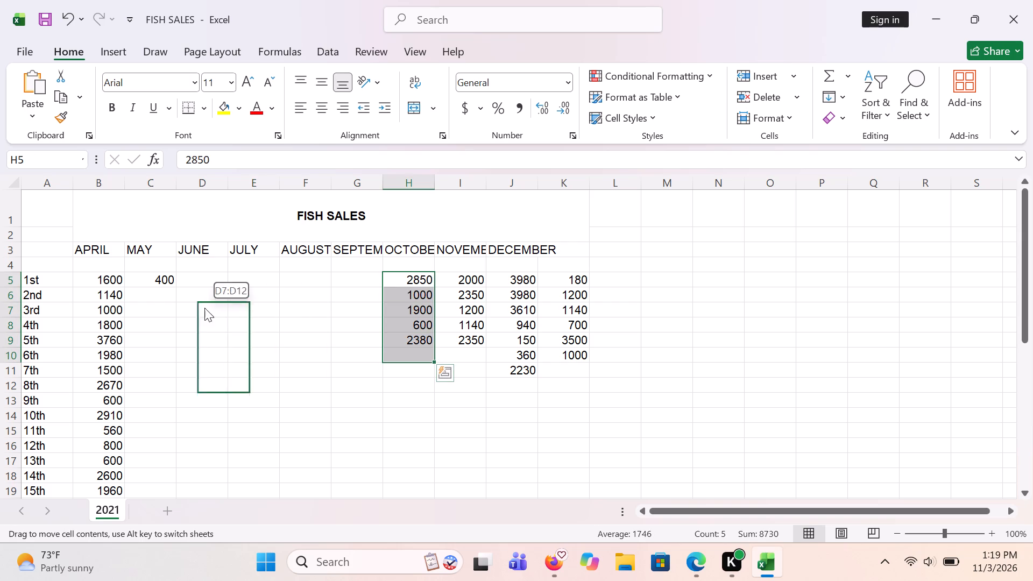
pyautogui.moveTo(204, 308); pyautogui.dragTo(155, 293)
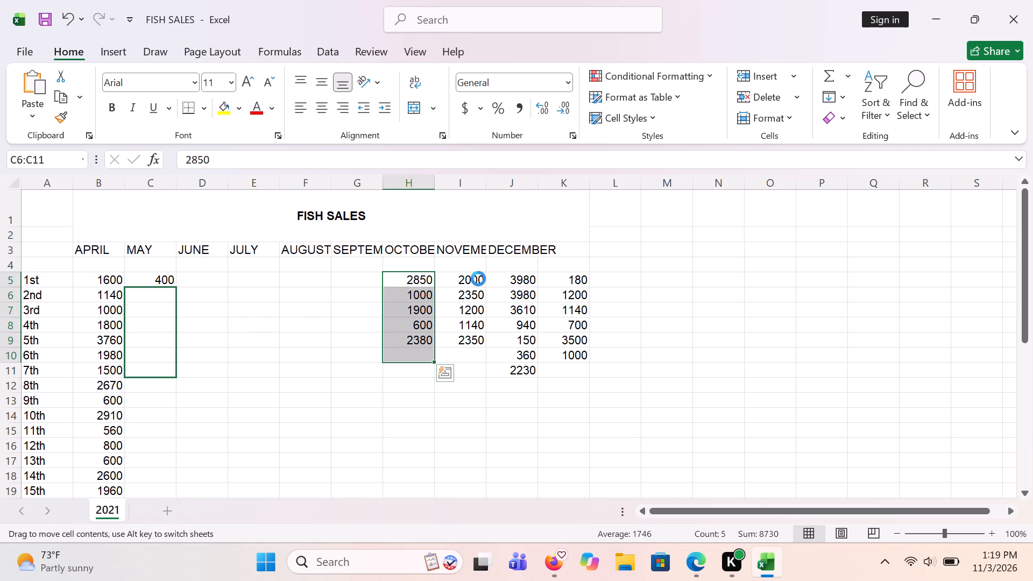
# Move the sales values in I5:I9 under NOVEMBER to C11:C15, continuing the MAY column from the 7th.
pyautogui.moveTo(471, 279); pyautogui.dragTo(467, 339)
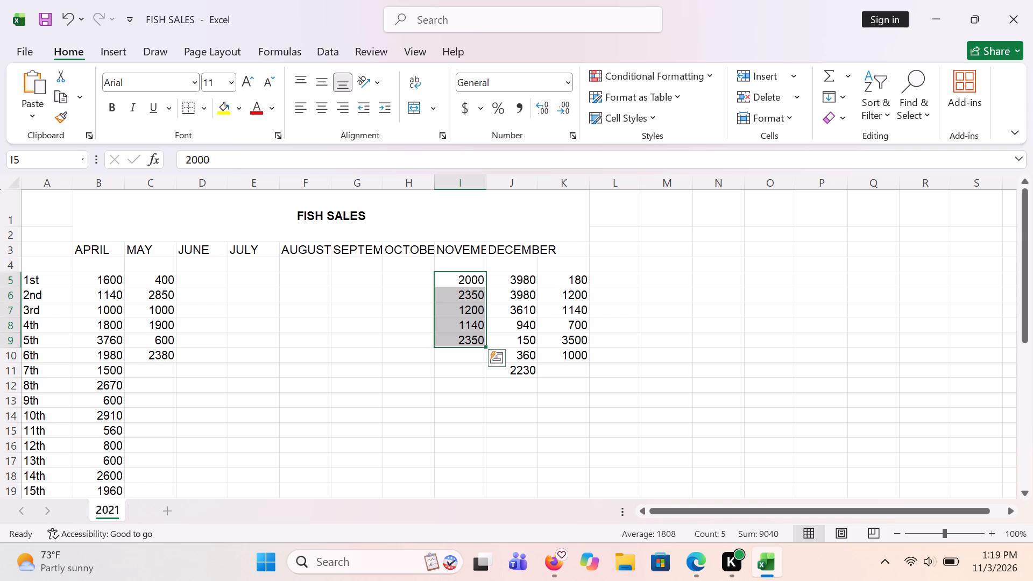
pyautogui.moveTo(467, 278); pyautogui.dragTo(464, 340)
pyautogui.moveTo(485, 279); pyautogui.dragTo(104, 362)
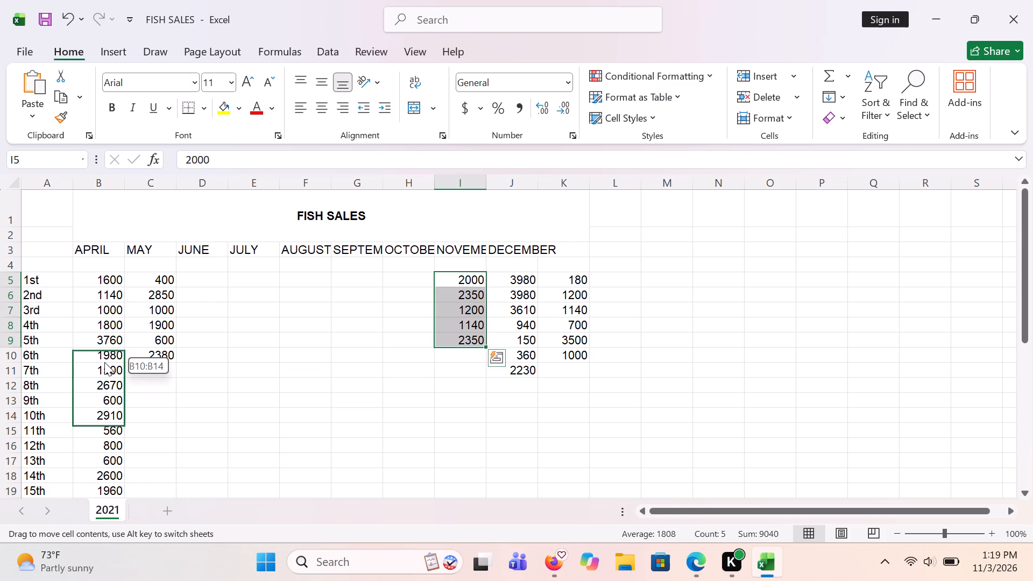
pyautogui.moveTo(104, 362); pyautogui.dragTo(147, 375)
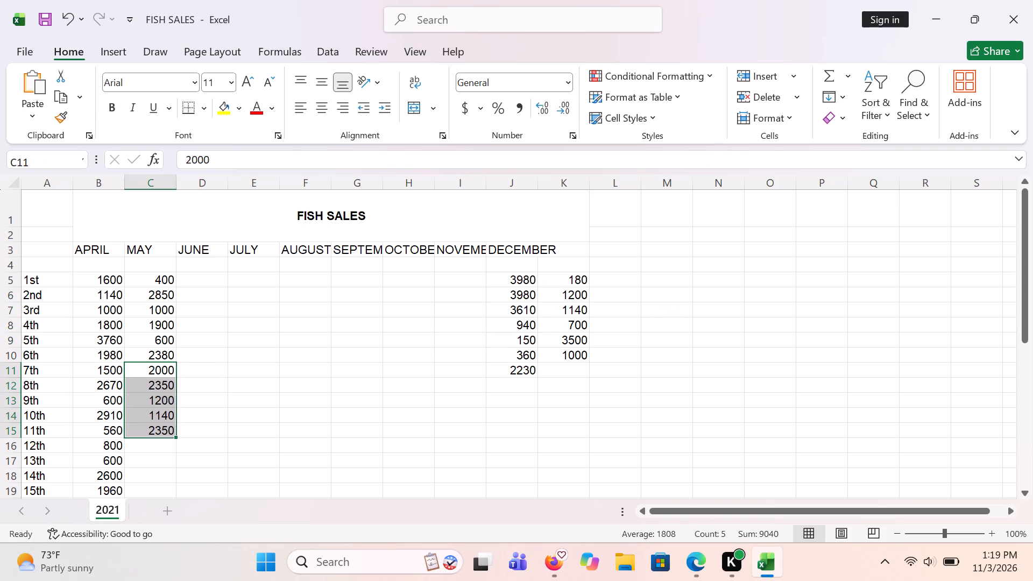
# Move the sales values in J5:J11 under DECEMBER to C16:C22, continuing the MAY column from the 12th.
pyautogui.moveTo(519, 277); pyautogui.dragTo(512, 377)
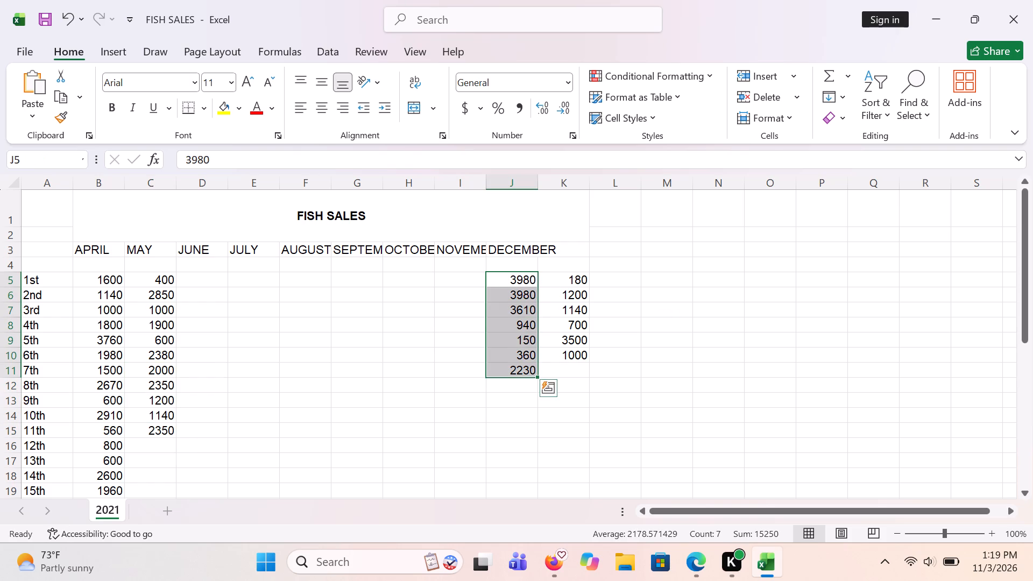
pyautogui.moveTo(534, 273); pyautogui.dragTo(232, 422)
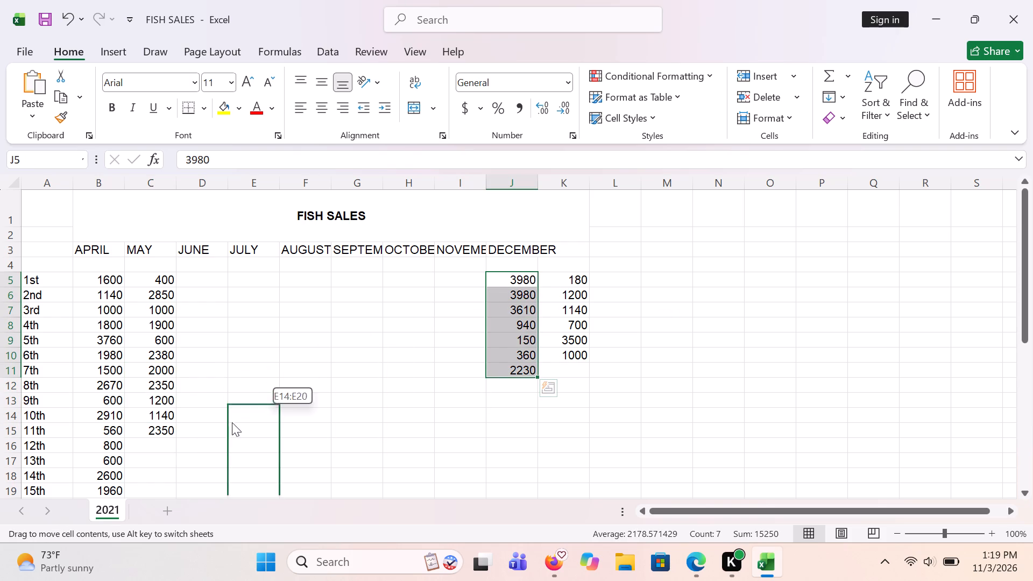
pyautogui.moveTo(232, 422); pyautogui.dragTo(214, 318)
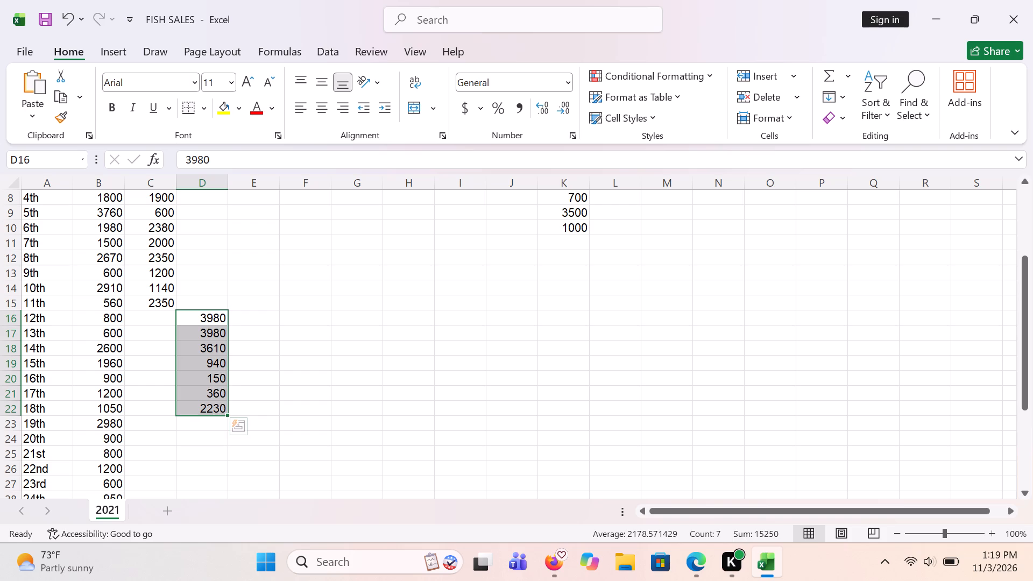
pyautogui.click(216, 317)
pyautogui.moveTo(216, 317); pyautogui.dragTo(184, 401)
pyautogui.click(218, 321)
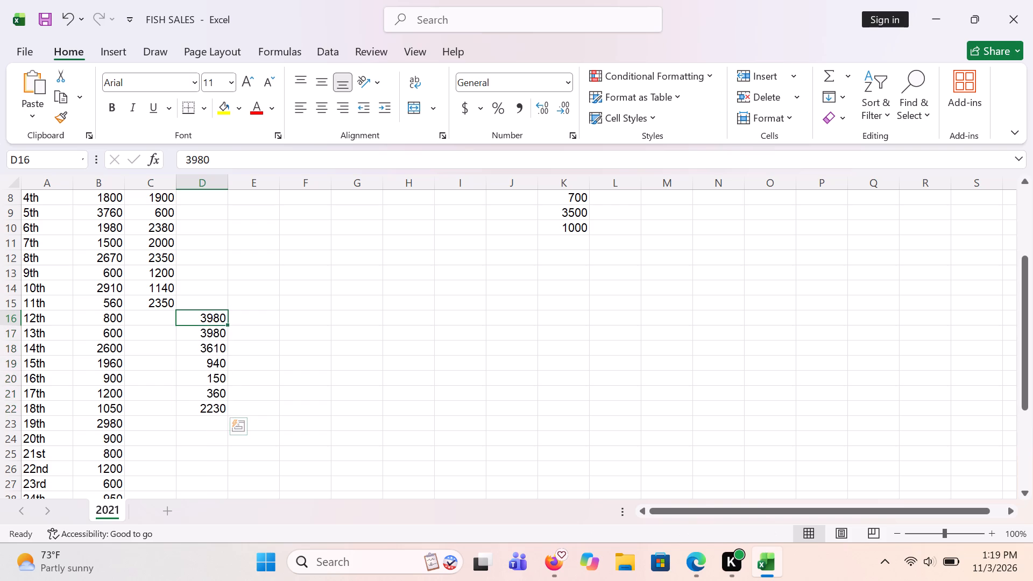
pyautogui.moveTo(215, 315); pyautogui.dragTo(197, 409)
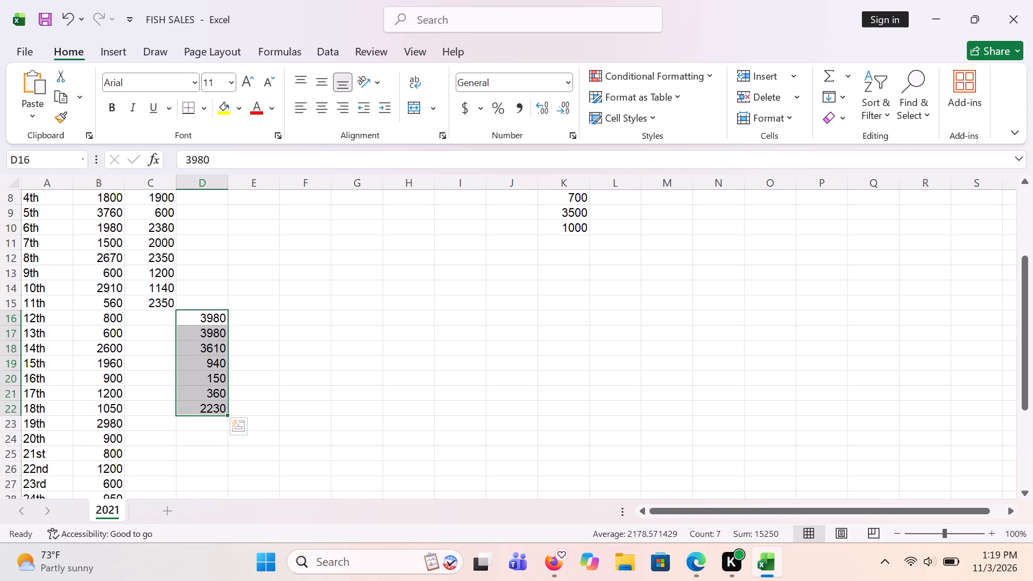
pyautogui.moveTo(227, 316); pyautogui.dragTo(164, 322)
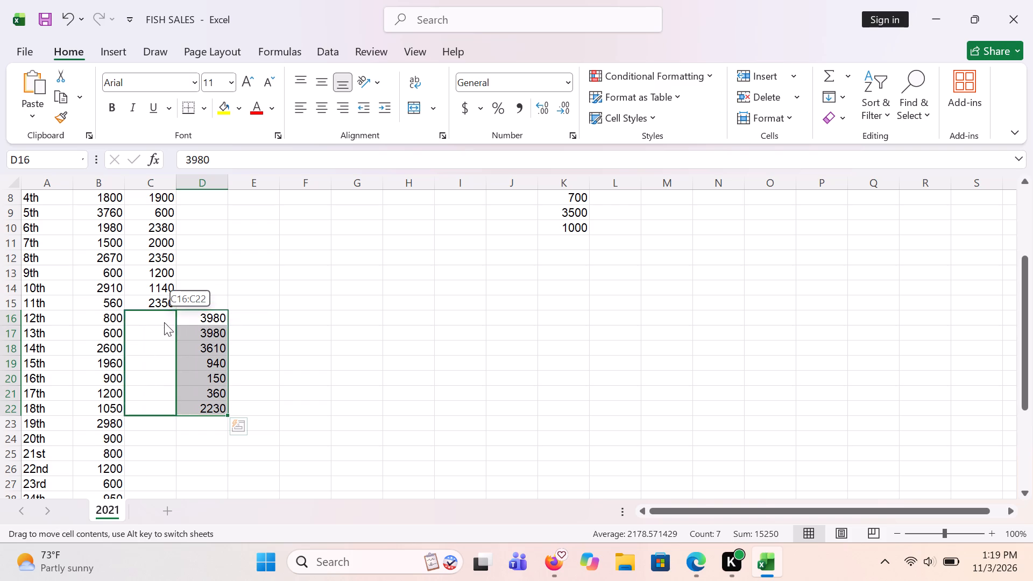
pyautogui.moveTo(164, 322); pyautogui.dragTo(176, 322)
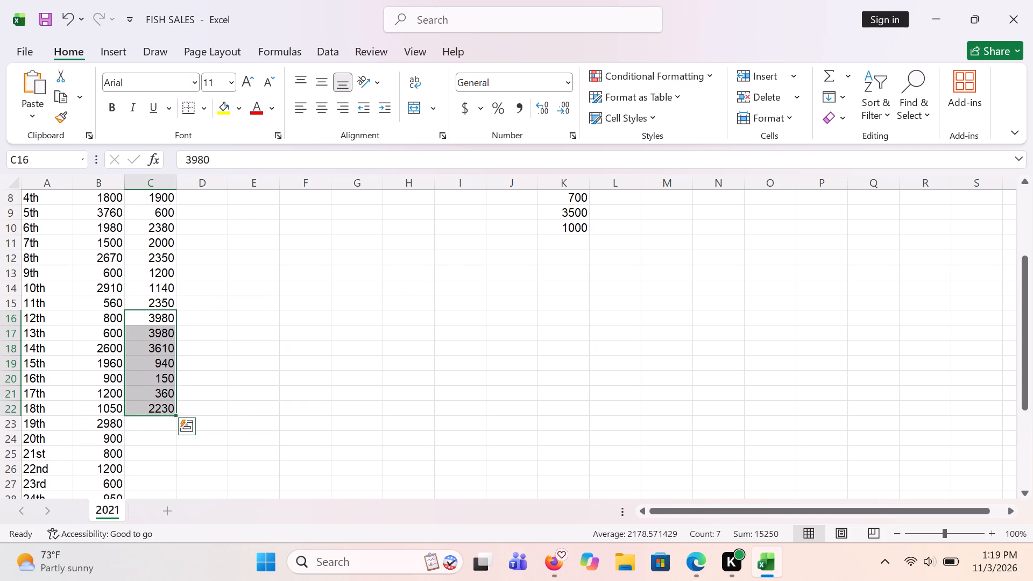
# Save the FISH SALES workbook.
pyautogui.hotkey('ctrl', 's')
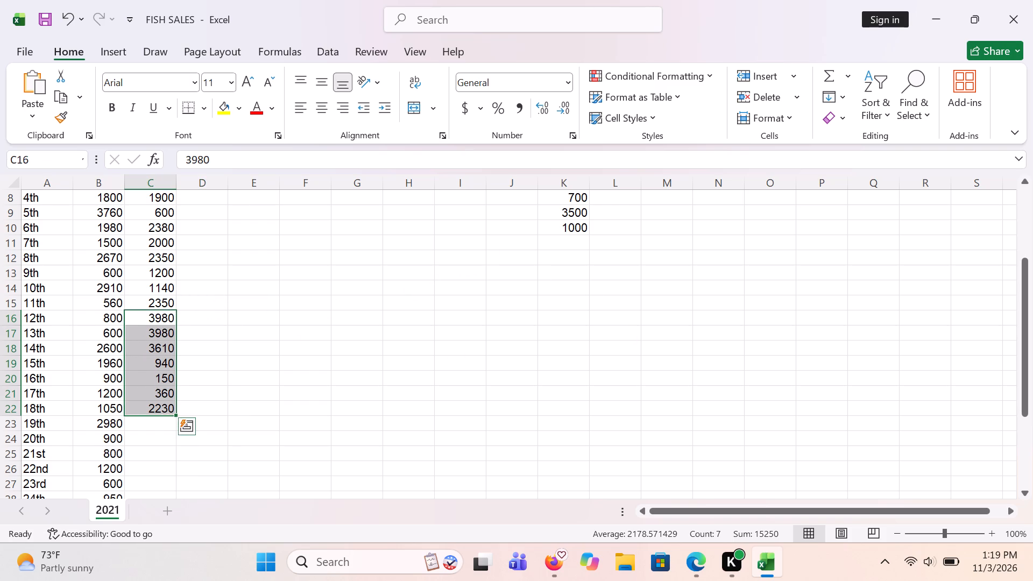
# Move the remaining sales values in K5:K10 to C23:C28, continuing the MAY column from the 19th.
pyautogui.click(223, 309)
pyautogui.scroll(4, 692, 216)
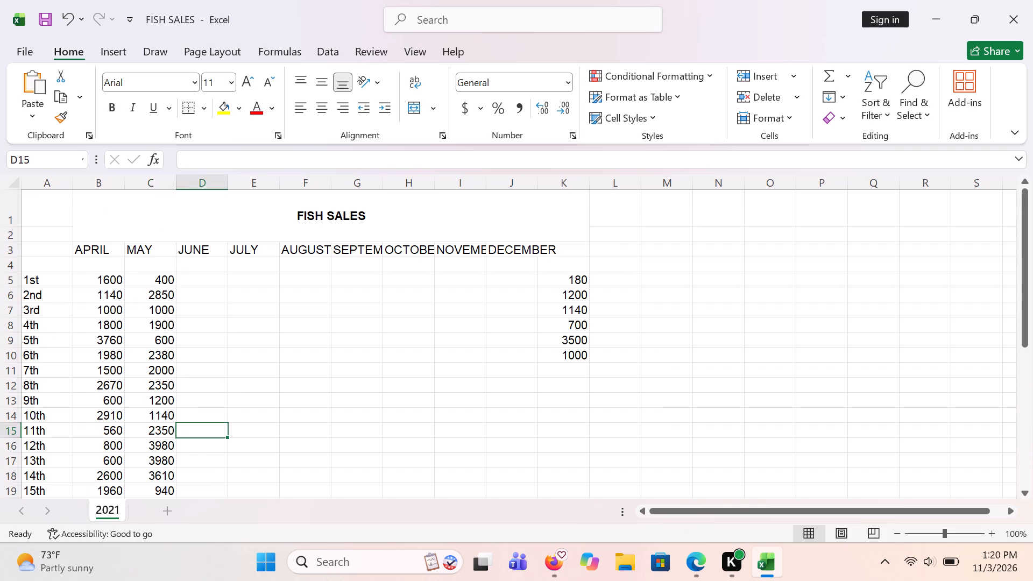
pyautogui.moveTo(589, 278); pyautogui.dragTo(575, 352)
pyautogui.moveTo(582, 273); pyautogui.dragTo(54, 462)
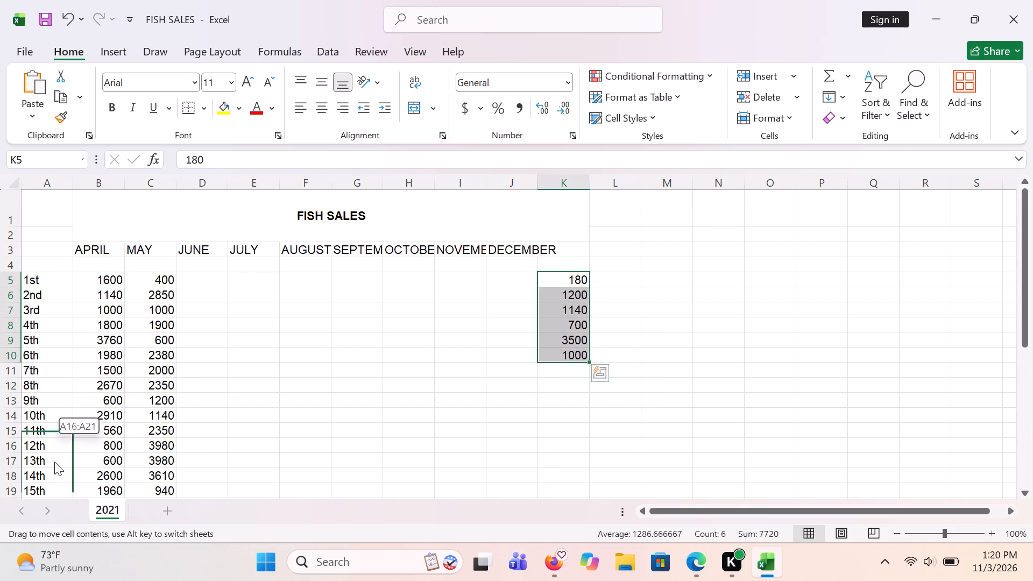
pyautogui.moveTo(54, 462); pyautogui.dragTo(159, 431)
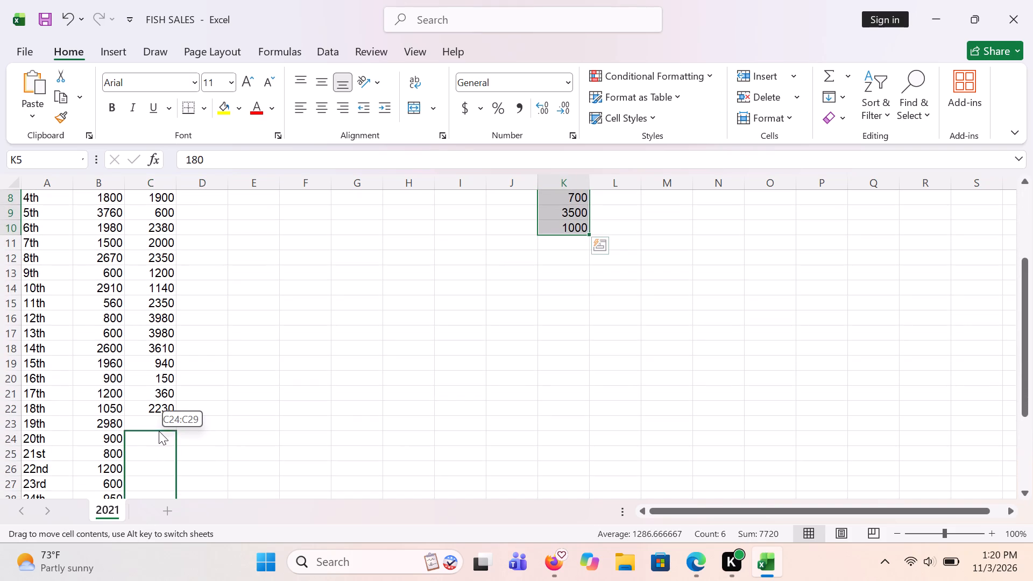
pyautogui.moveTo(159, 431); pyautogui.dragTo(161, 422)
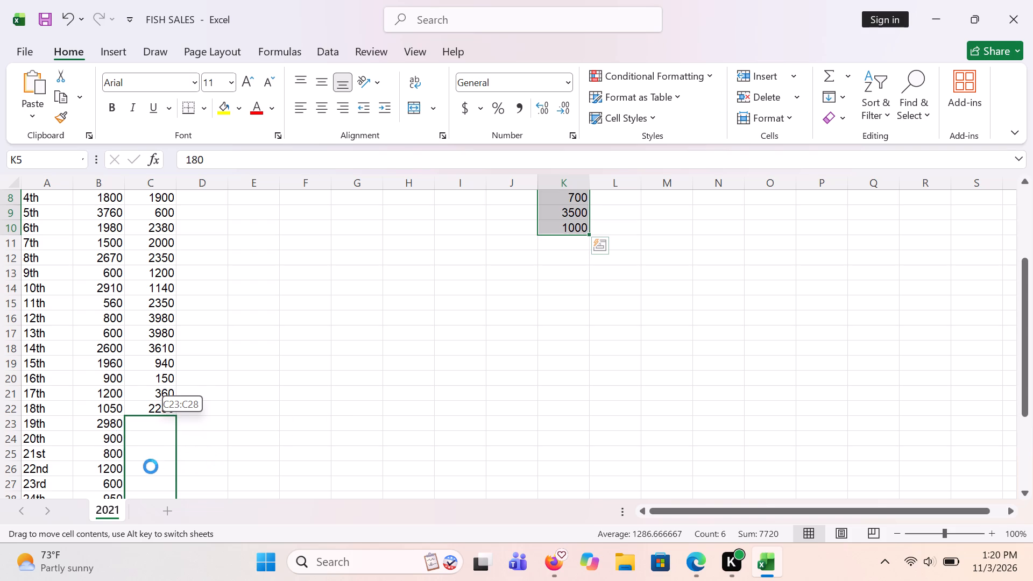
pyautogui.click(289, 375)
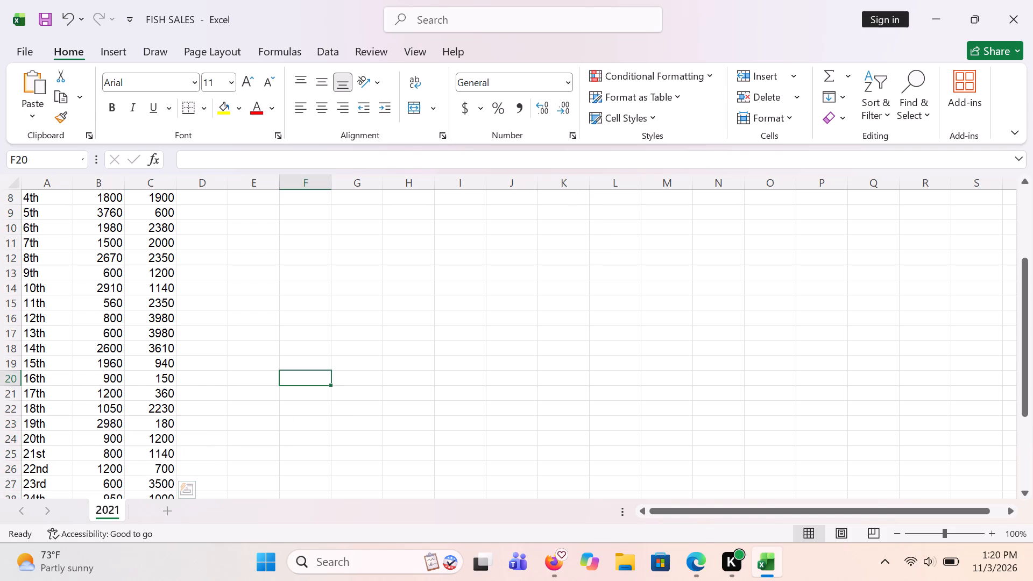
# Save the workbook with the rearranged MAY column.
pyautogui.scroll(-4, 259, 373)
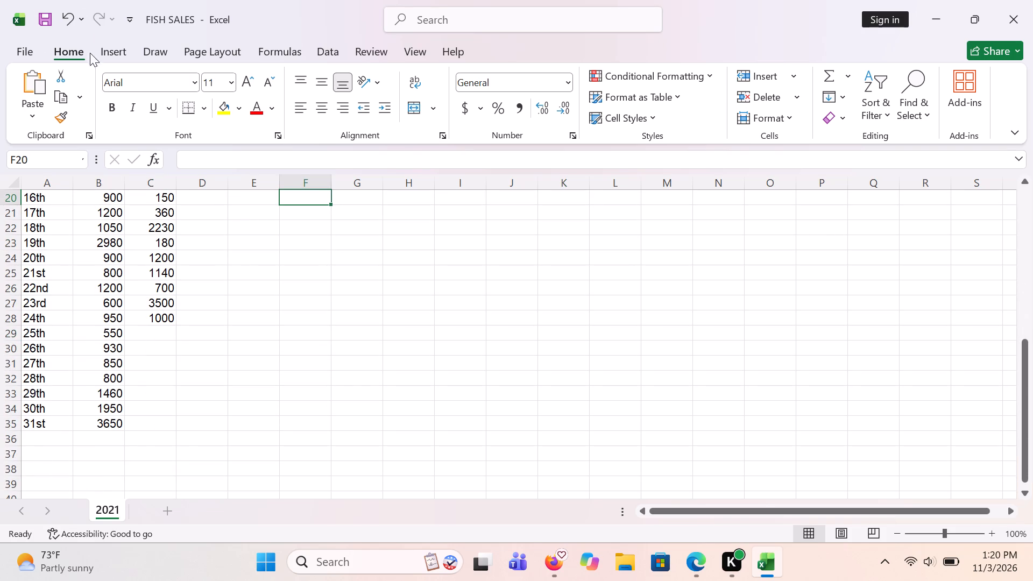
pyautogui.click(40, 16)
# Review the APRIL and MAY sales columns against the day labels from the 1st to the 31st.
pyautogui.scroll(4, 224, 357)
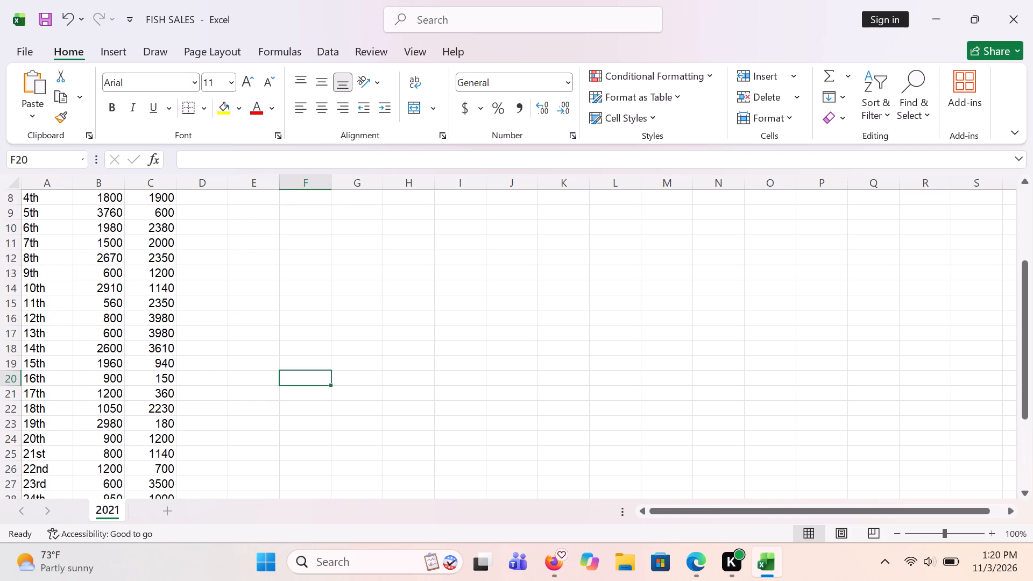
pyautogui.scroll(4, 221, 357)
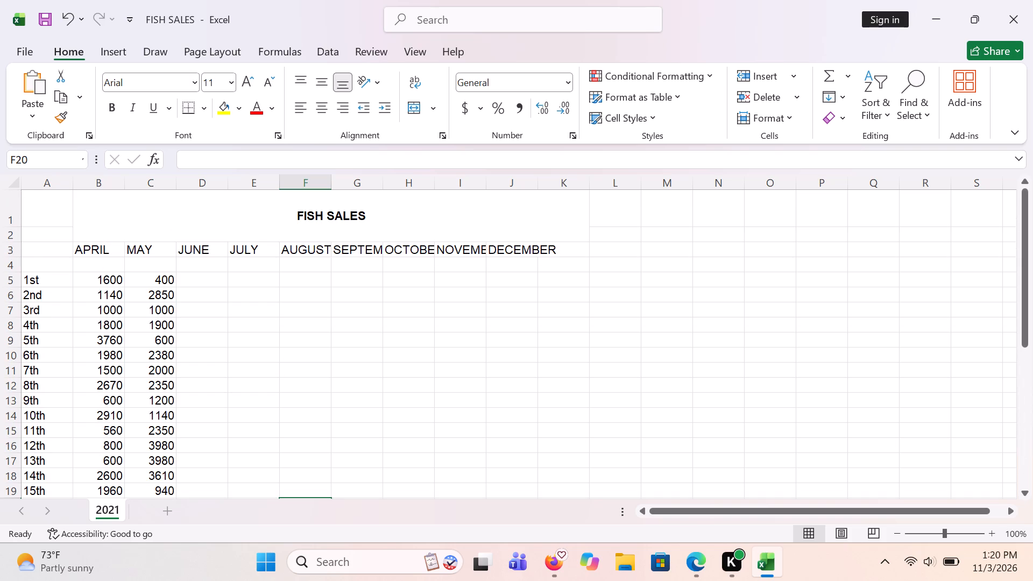
pyautogui.scroll(-8, 210, 274)
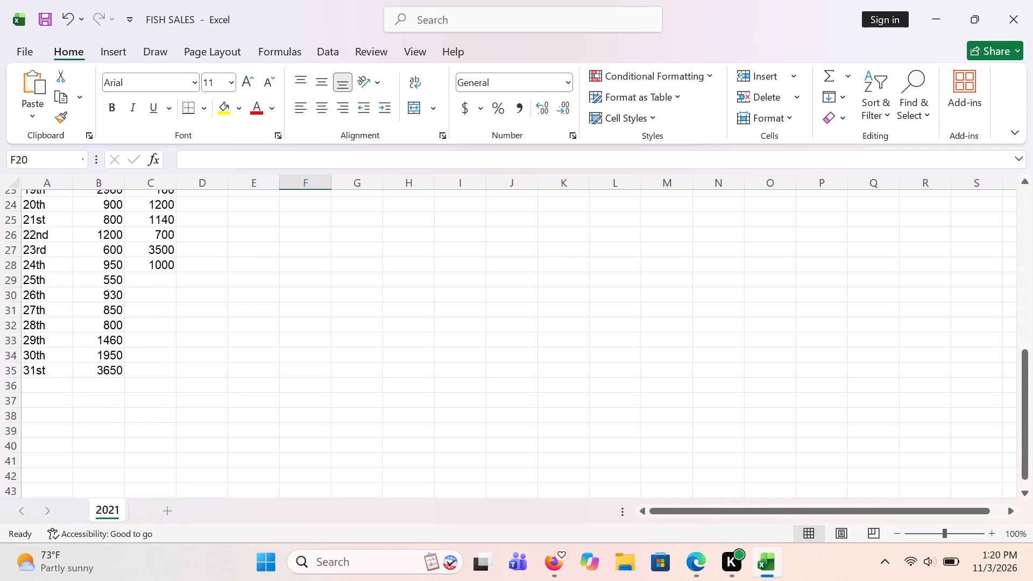
pyautogui.click(138, 280)
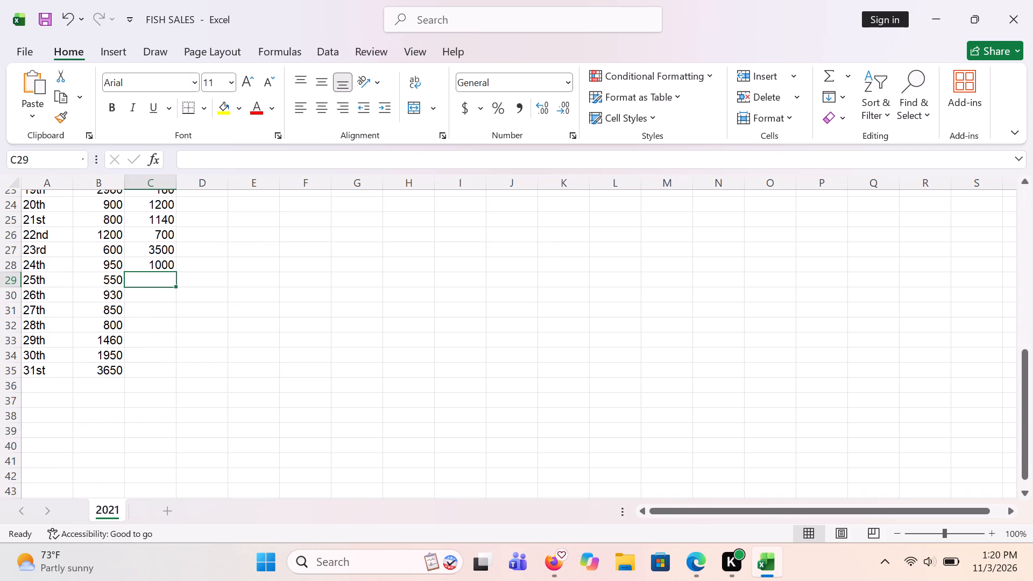
pyautogui.scroll(8, 267, 362)
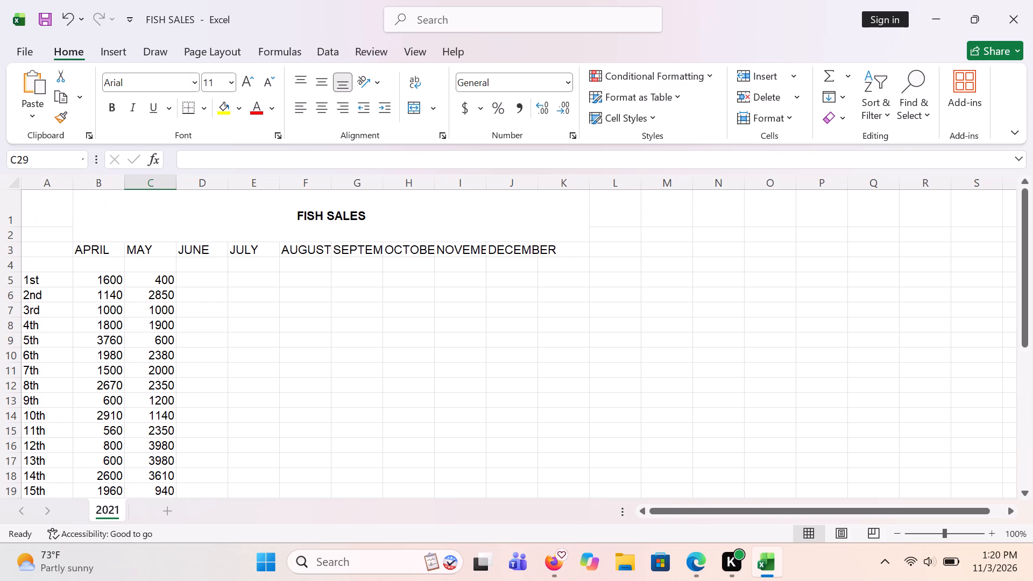
pyautogui.scroll(-3, 145, 271)
pyautogui.scroll(3, 145, 271)
pyautogui.scroll(-4, 145, 271)
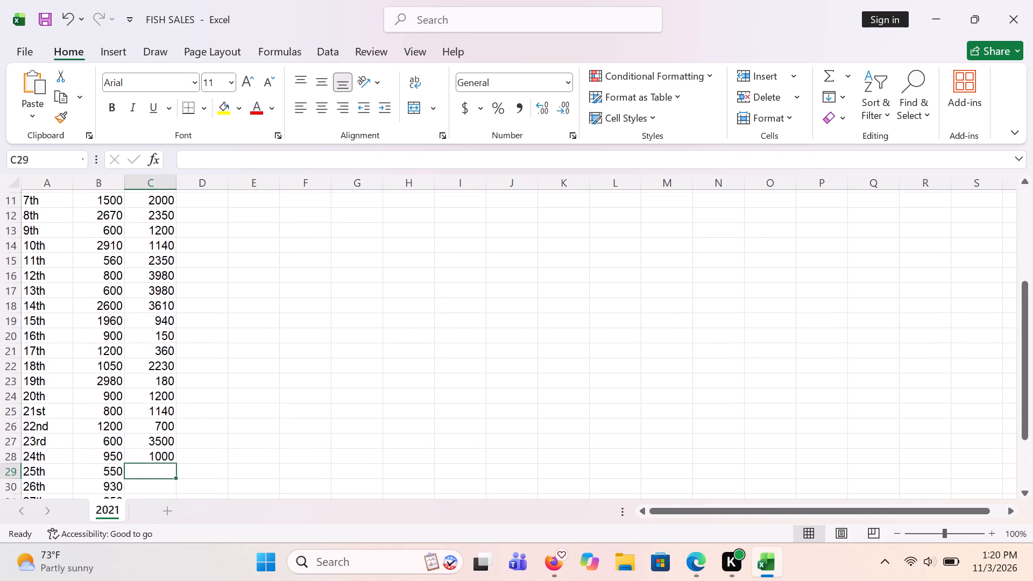
pyautogui.scroll(-2, 145, 271)
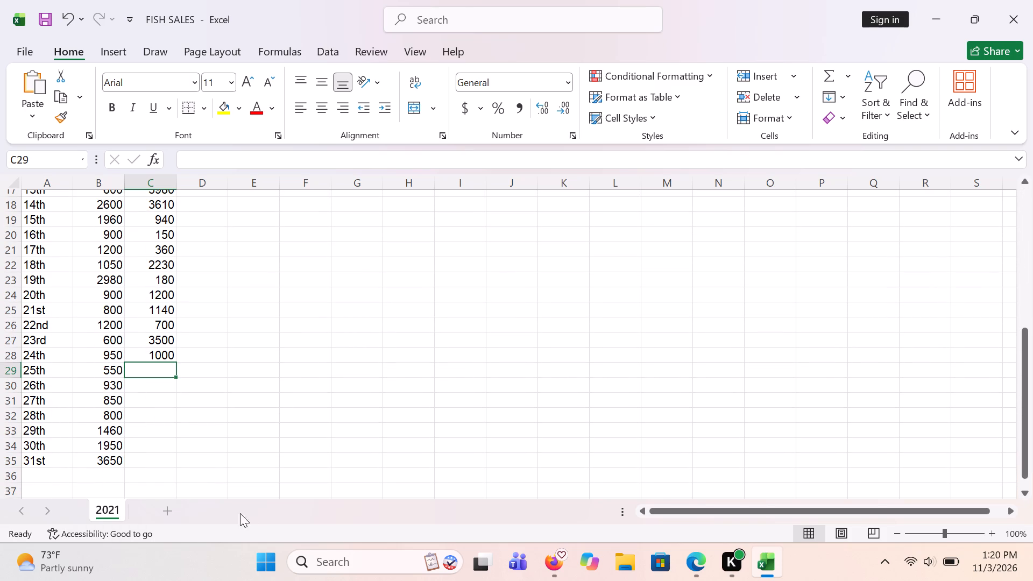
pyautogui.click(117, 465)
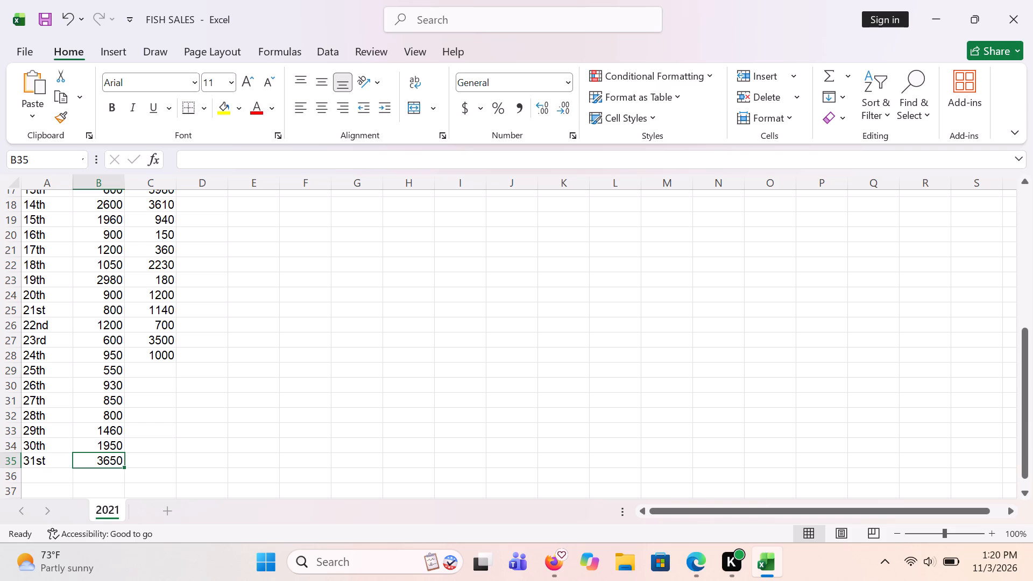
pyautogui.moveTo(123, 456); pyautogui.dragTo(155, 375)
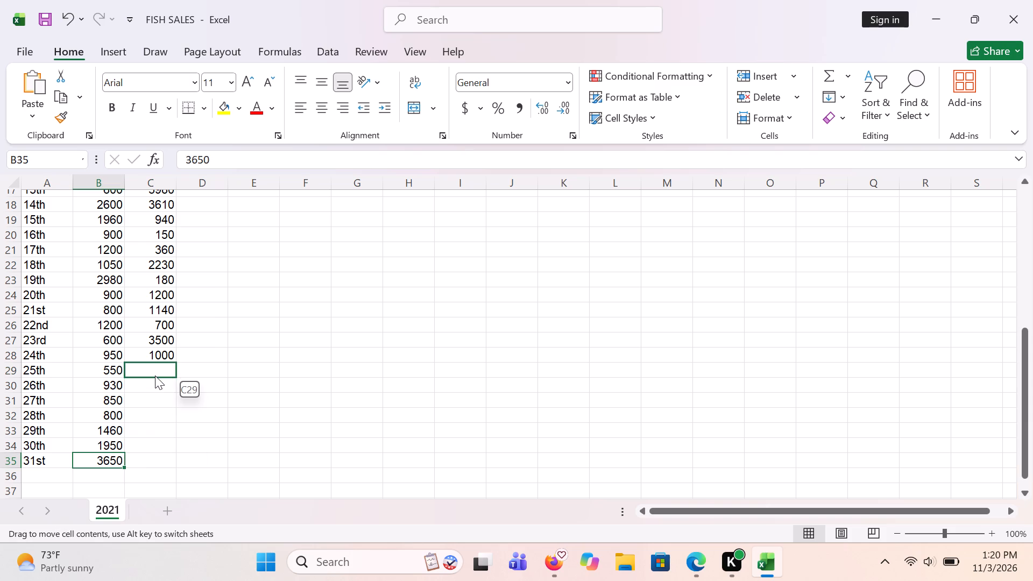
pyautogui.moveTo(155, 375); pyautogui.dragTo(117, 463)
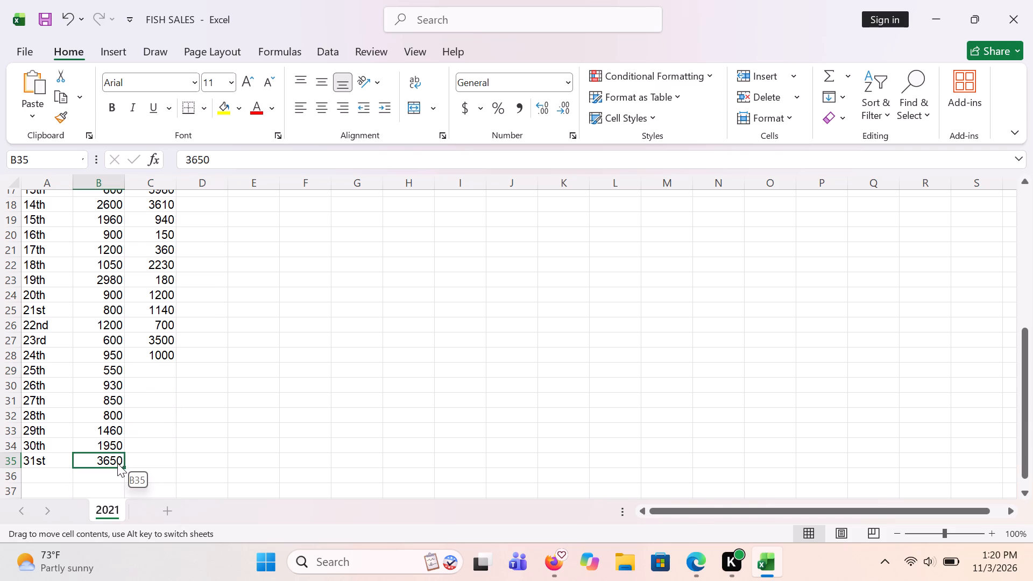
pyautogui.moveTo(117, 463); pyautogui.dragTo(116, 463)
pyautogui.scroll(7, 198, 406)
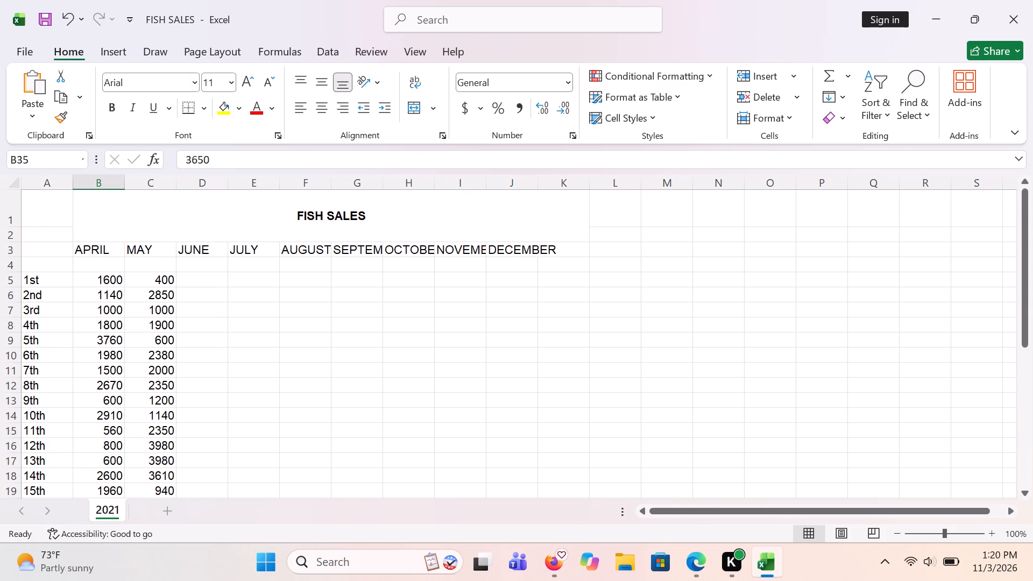
# Move the MAY sales values in C5:C28 down one row to C6:C29, freeing the 1st.
pyautogui.moveTo(171, 277); pyautogui.dragTo(162, 300)
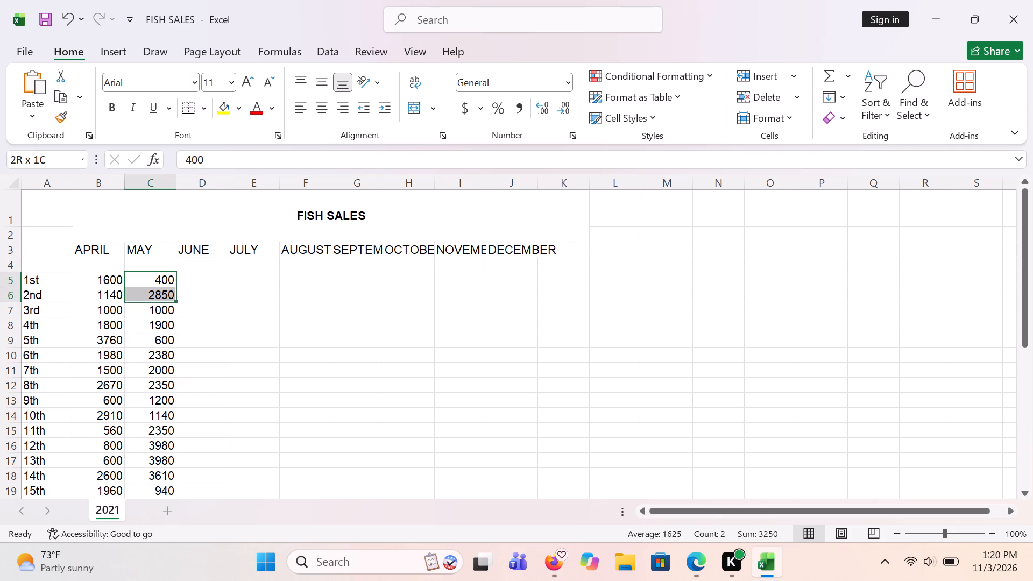
pyautogui.moveTo(162, 300); pyautogui.dragTo(147, 466)
pyautogui.scroll(5, 244, 239)
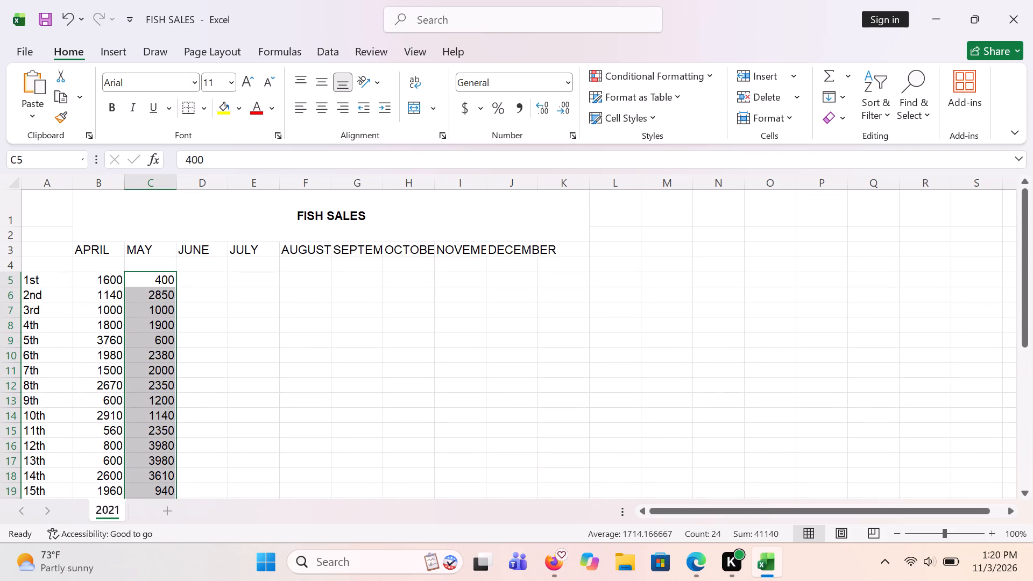
pyautogui.moveTo(174, 273); pyautogui.dragTo(169, 292)
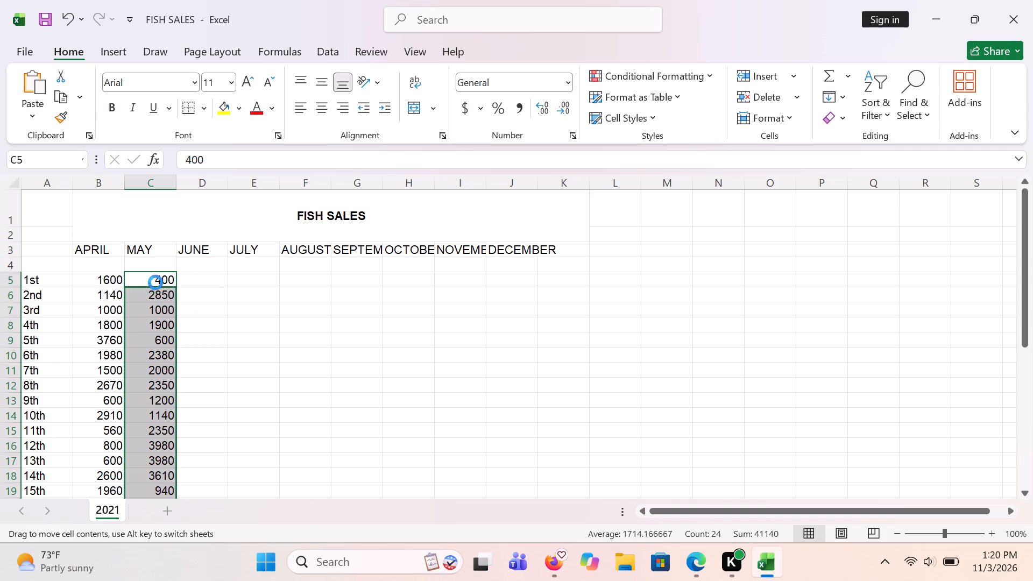
# Enter 3650 as the MAY sales value for the 1st in C5.
pyautogui.click(159, 276)
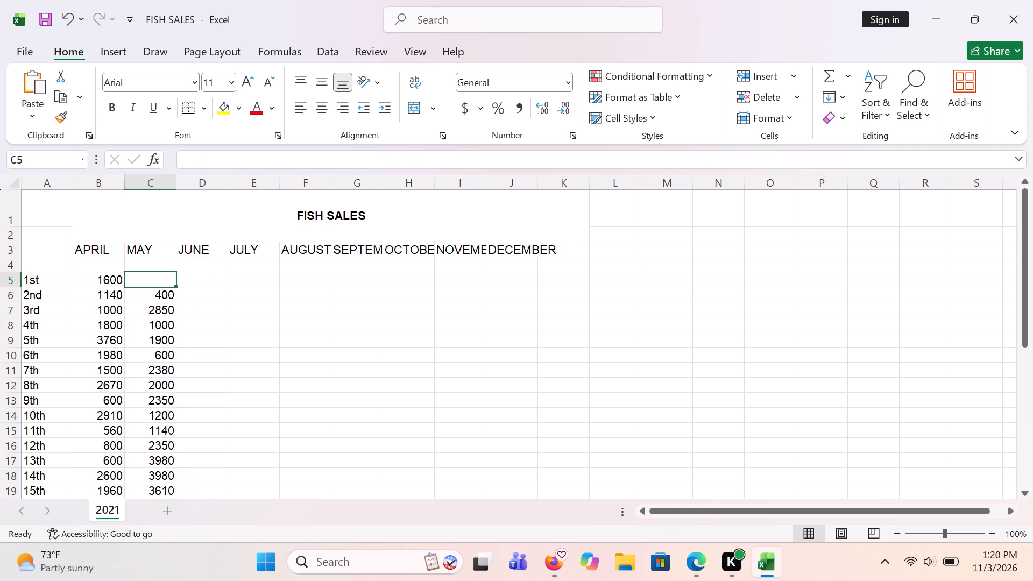
pyautogui.press('3')
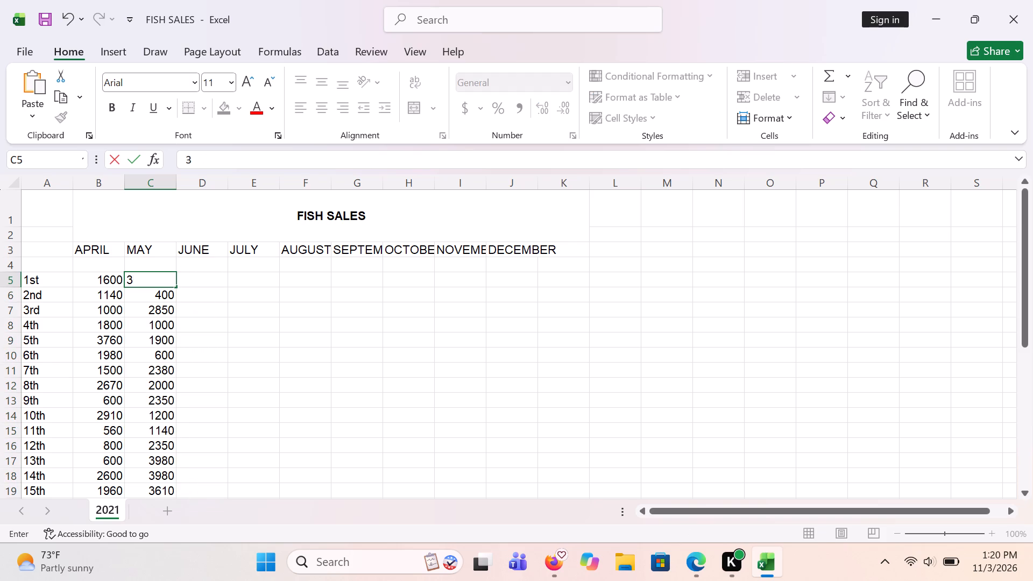
pyautogui.write('650')
pyautogui.click(251, 295)
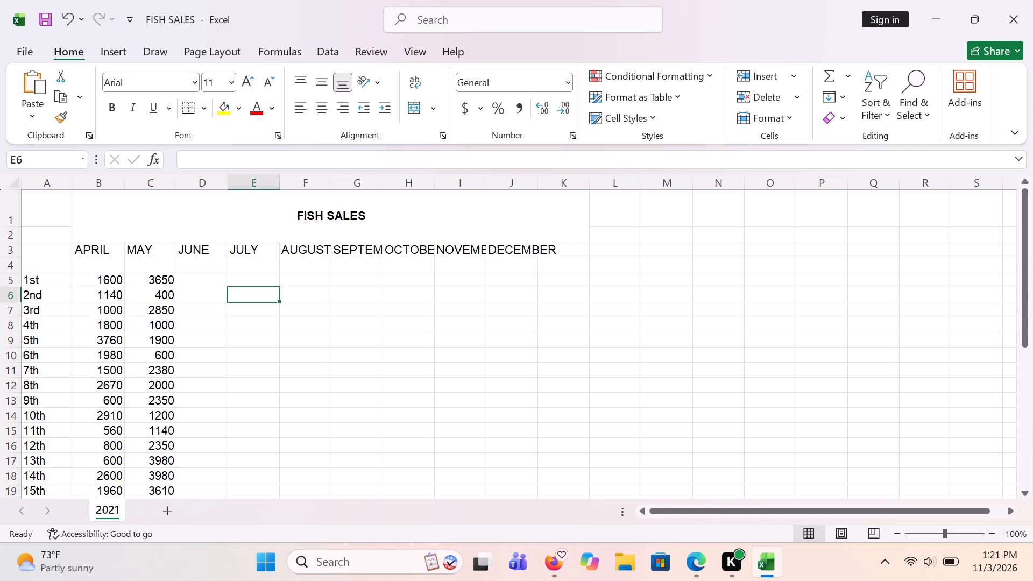
# Clear the APRIL sales value for the 31st in B35.
pyautogui.scroll(-6, 152, 416)
pyautogui.scroll(-1, 105, 388)
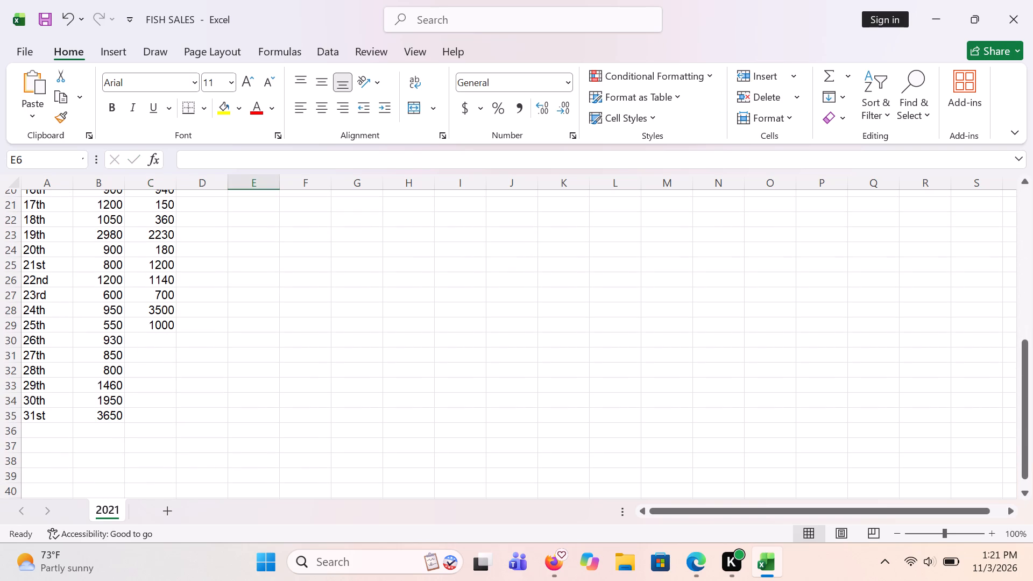
pyautogui.click(112, 413)
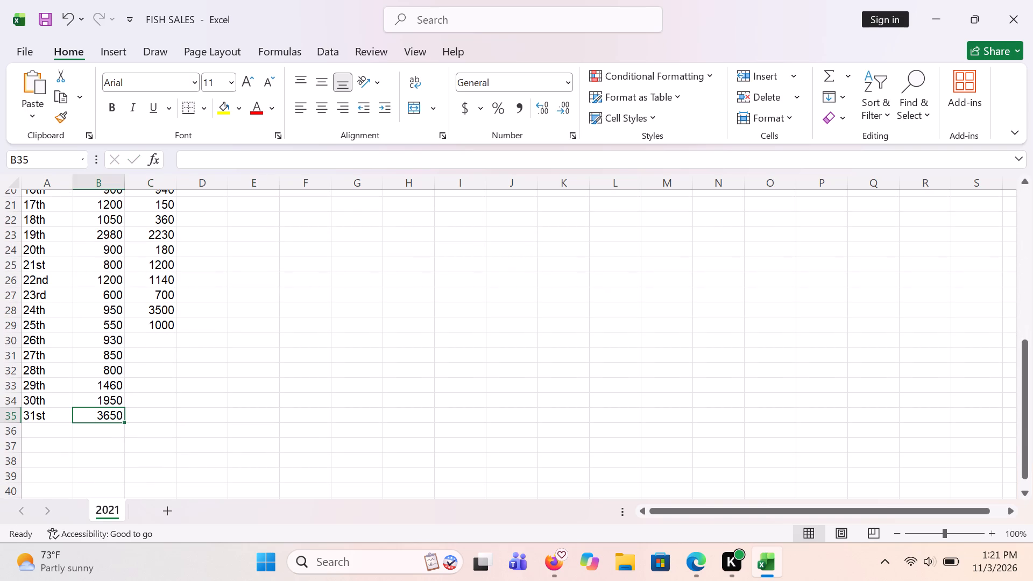
pyautogui.press('Delete')
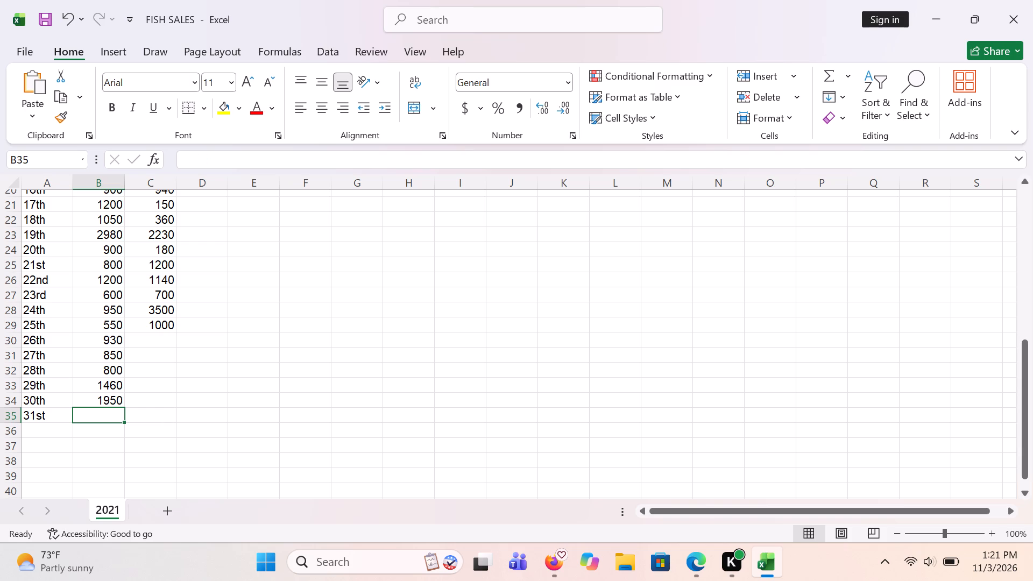
# Save the workbook with the corrected APRIL and MAY columns.
pyautogui.hotkey('ctrl', 's')
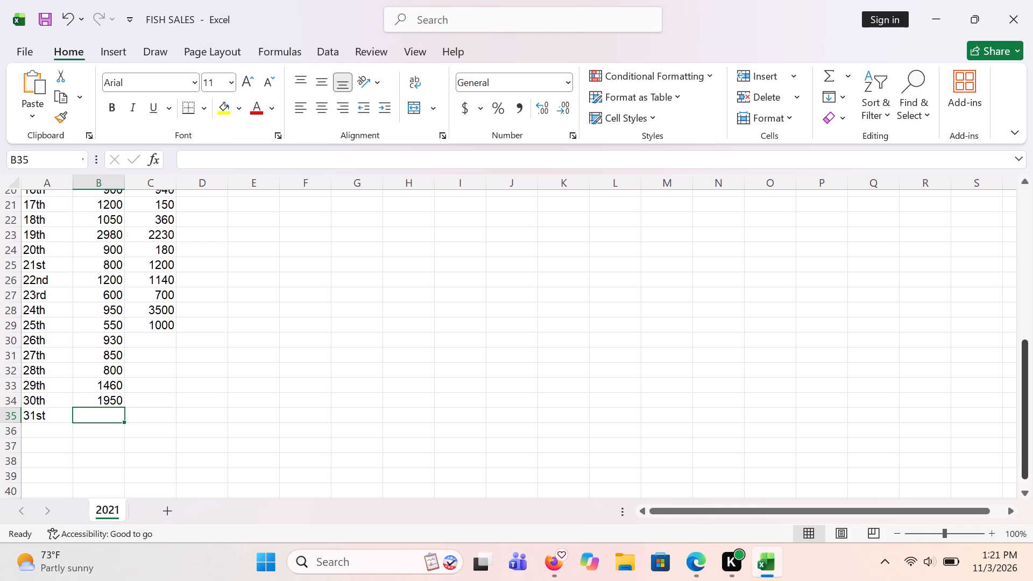
pyautogui.click(289, 339)
# Enter the MAY sales values 1220 for the 26th and 1870 for the 27th in C30:C31.
pyautogui.scroll(7, 273, 87)
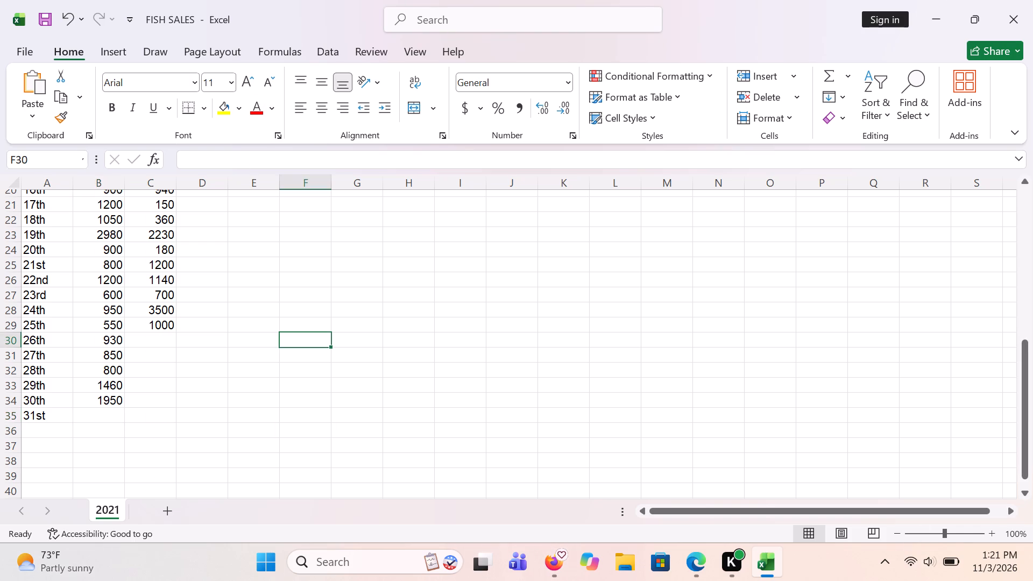
pyautogui.scroll(2, 231, 190)
pyautogui.scroll(3, 187, 293)
pyautogui.scroll(-5, 196, 282)
pyautogui.scroll(1, 196, 282)
pyautogui.scroll(-2, 196, 282)
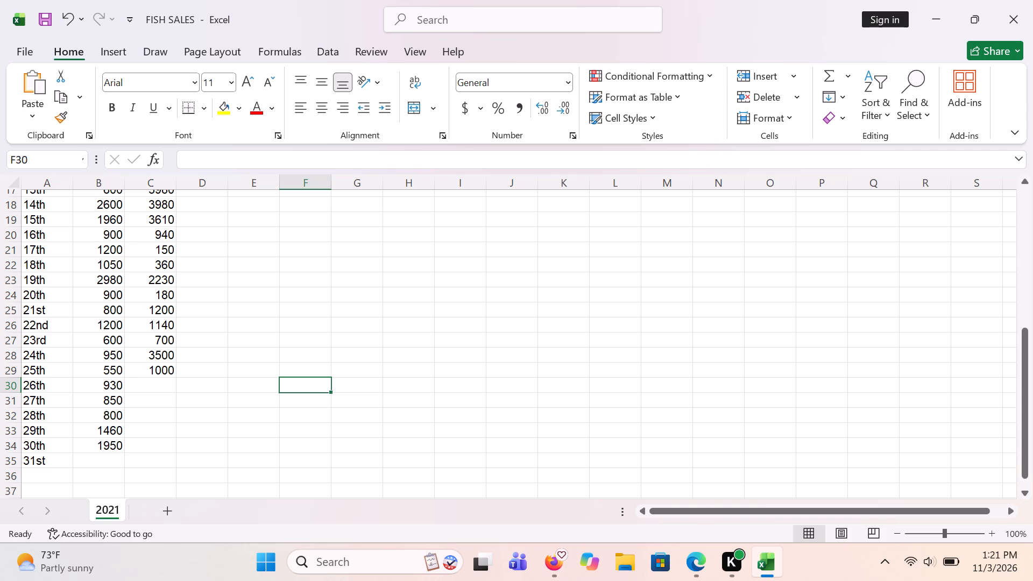
pyautogui.click(144, 384)
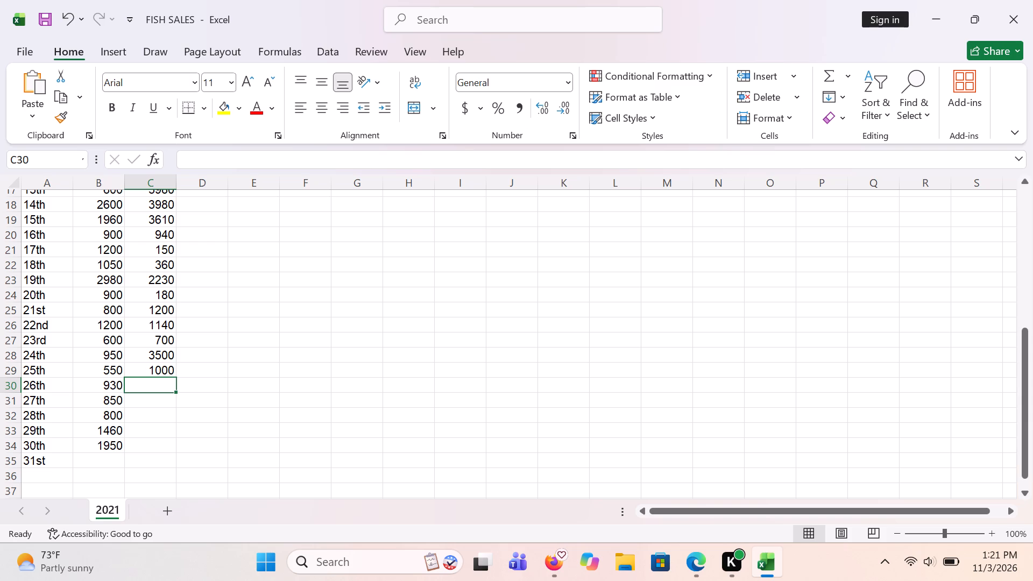
pyautogui.press('1')
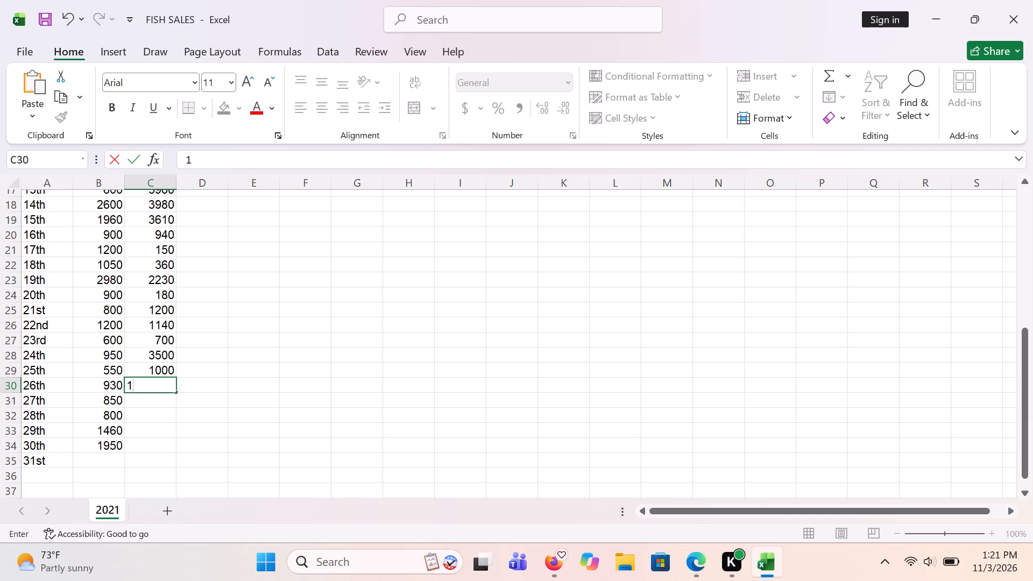
pyautogui.press('Delete')
pyautogui.write('22')
pyautogui.press('0')
pyautogui.press('Return')
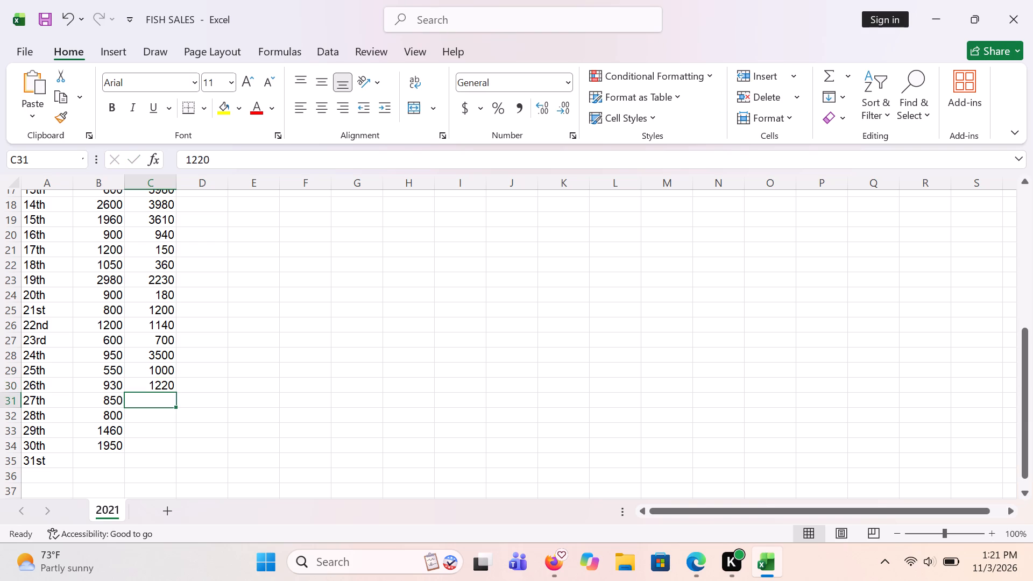
pyautogui.press('1')
pyautogui.press('8')
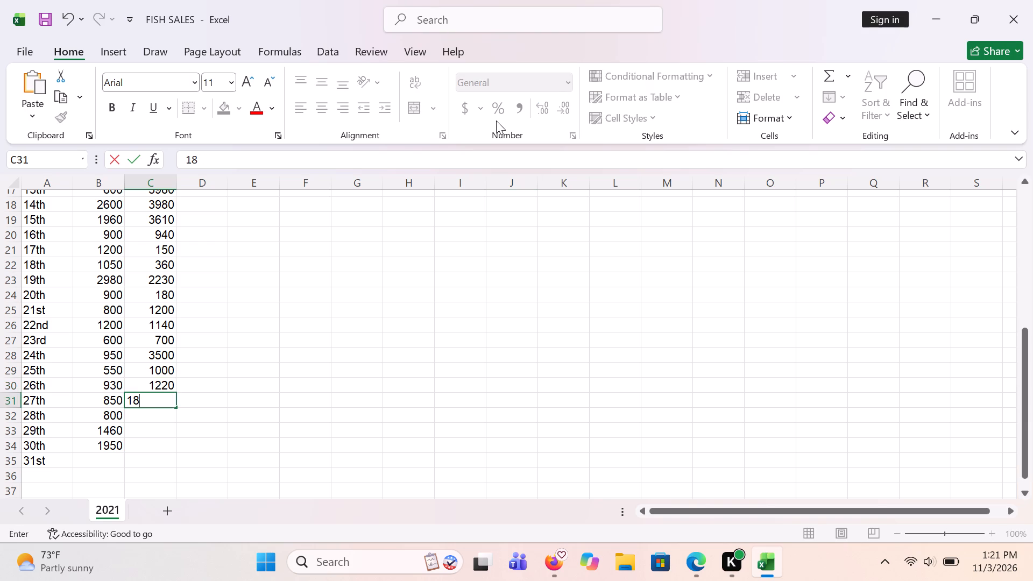
pyautogui.press('7')
pyautogui.press('0')
pyautogui.press('Return')
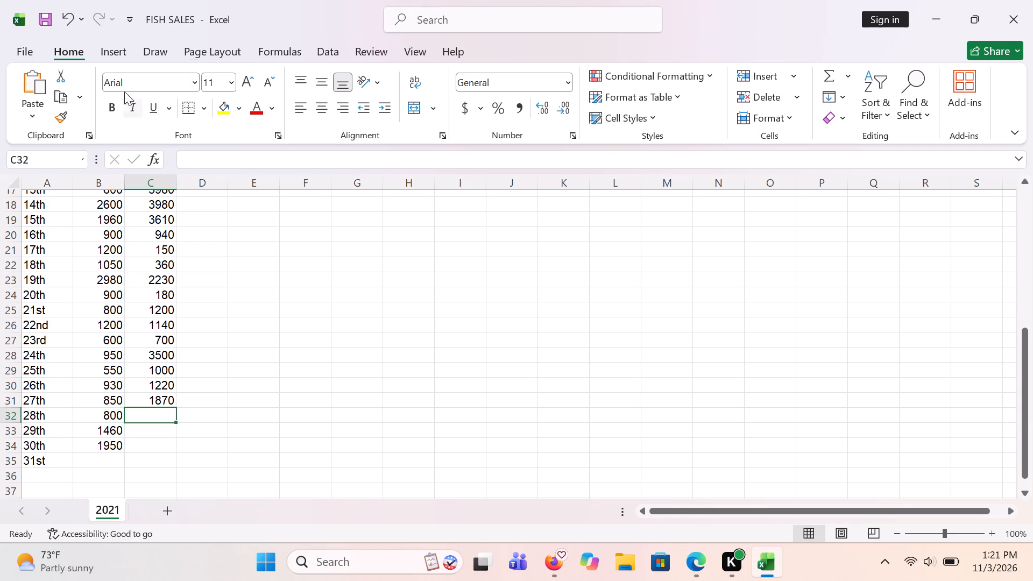
# Save the workbook with the MAY values entered through the 27th.
pyautogui.click(38, 12)
pyautogui.click(488, 382)
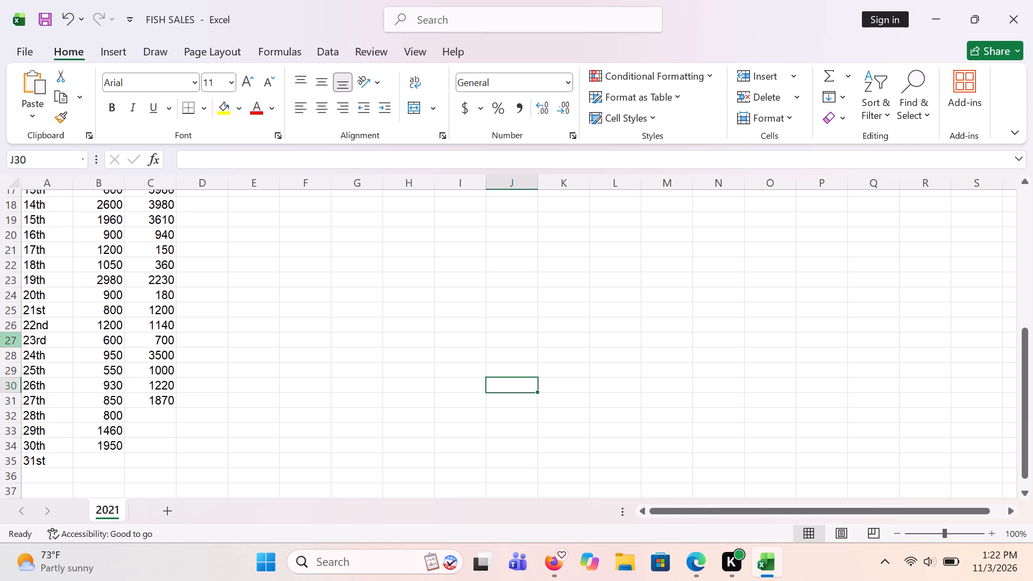
# Enter the MAY sales values 1950 for the 28th and 3180 for the 29th in C32:C33.
pyautogui.click(158, 414)
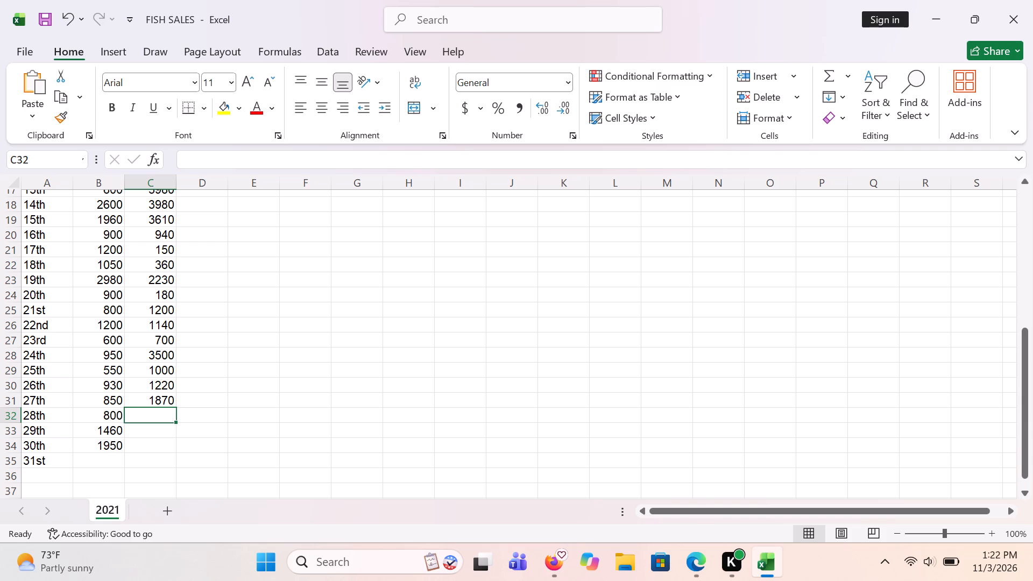
pyautogui.press('1')
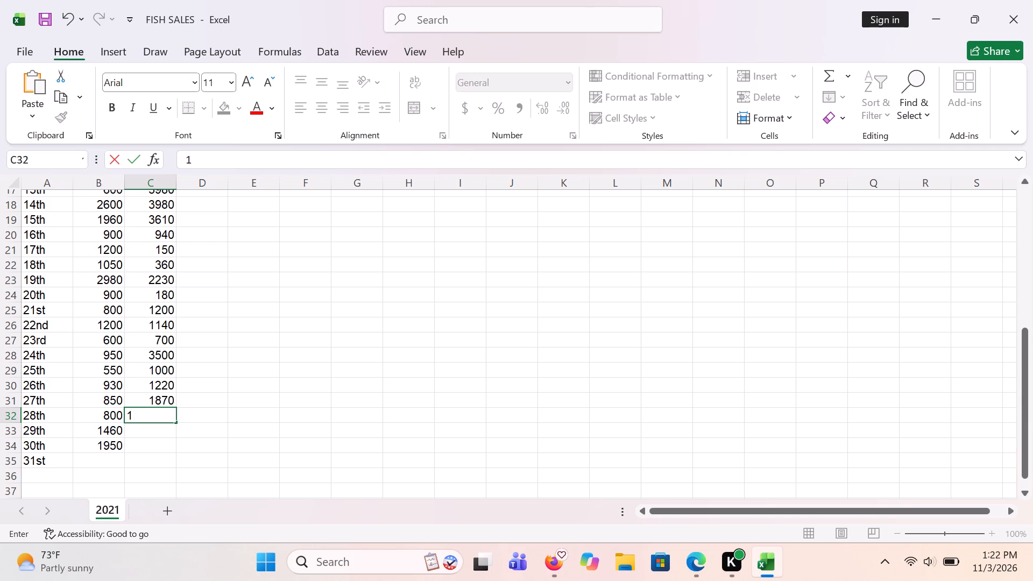
pyautogui.write('95')
pyautogui.hscroll(3, 462, 300)
pyautogui.press('0')
pyautogui.press('Return')
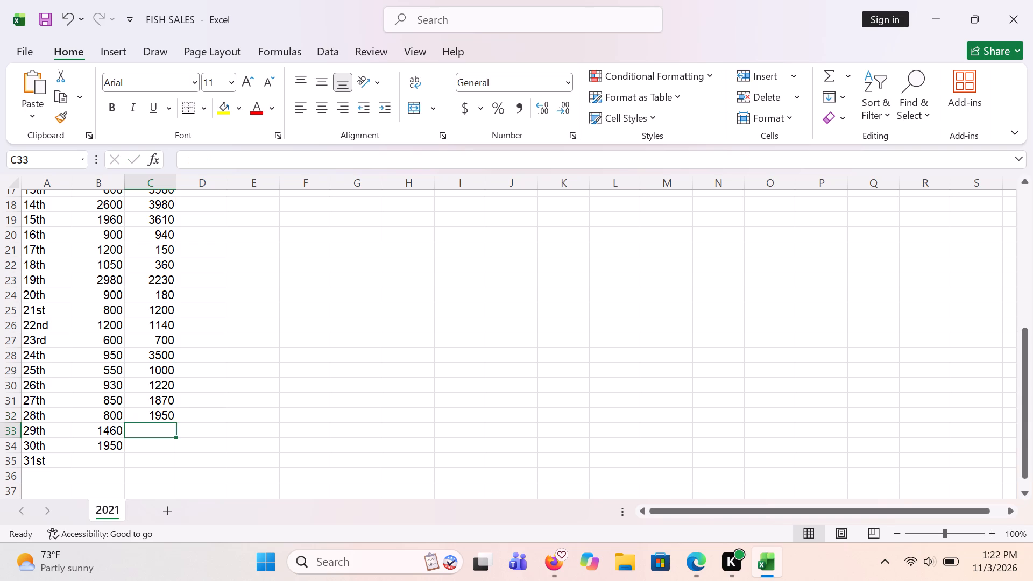
pyautogui.hscroll(-15, 707, 311)
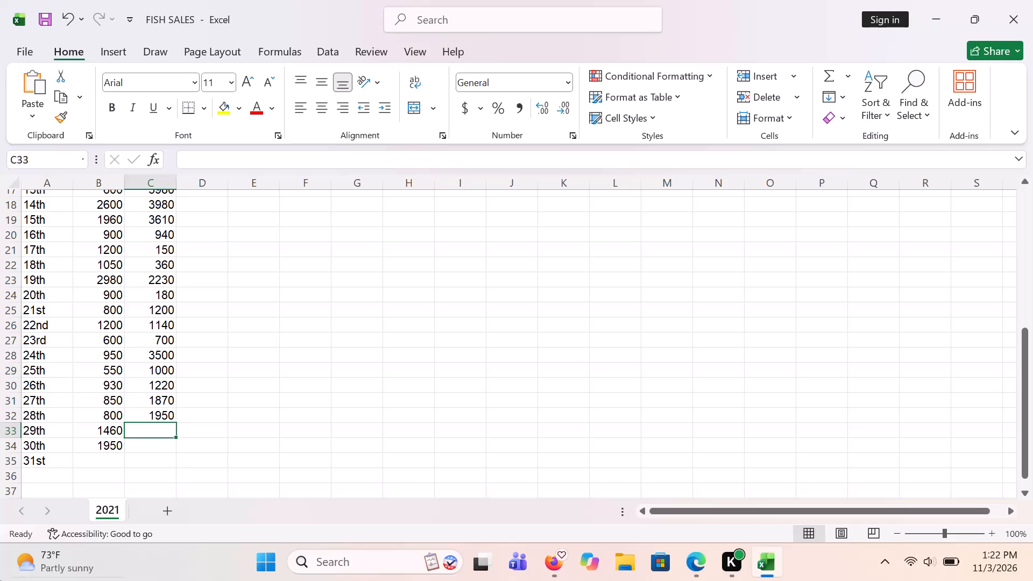
pyautogui.write('3180')
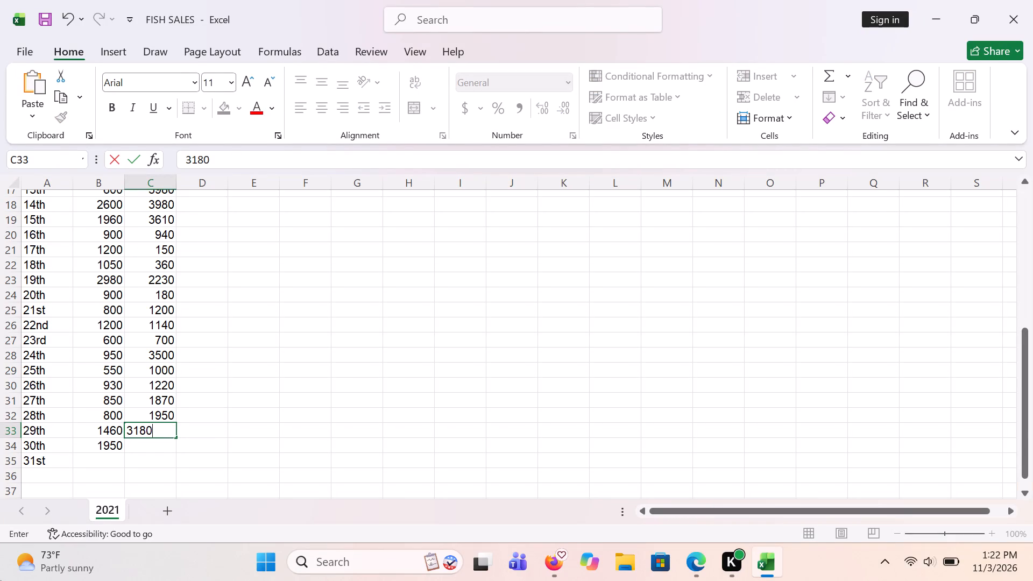
pyautogui.press('Return')
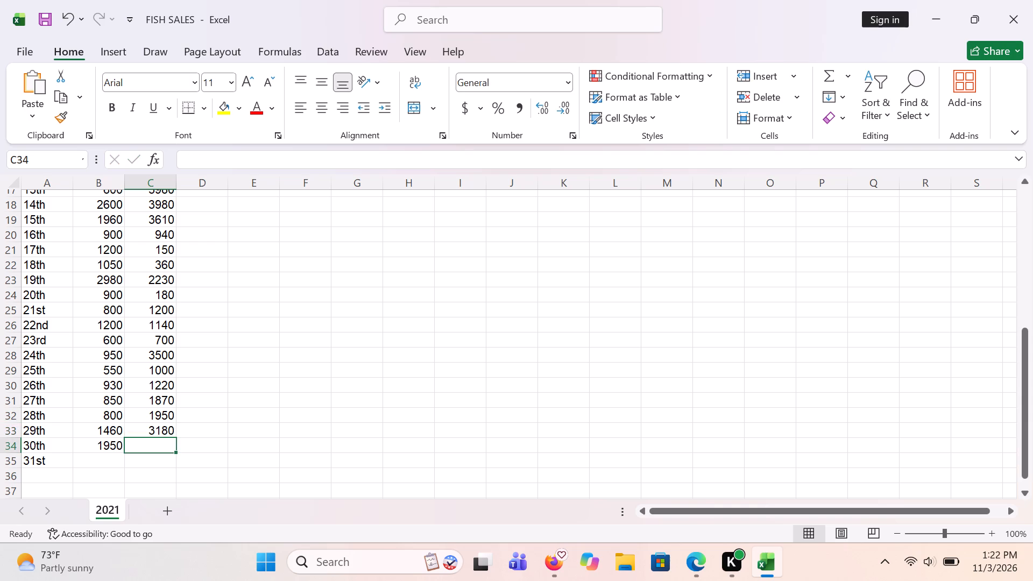
# Save the workbook with the MAY values entered through the 29th.
pyautogui.click(132, 247)
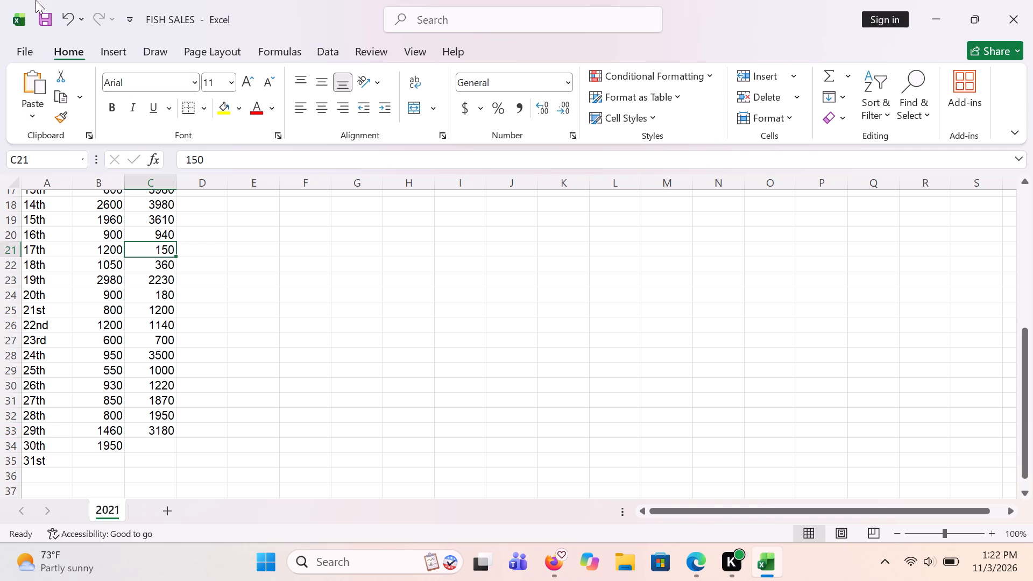
pyautogui.click(43, 16)
# Delete the blank row 4 between the month headings and the 1st.
pyautogui.scroll(3, 176, 483)
pyautogui.scroll(5, 185, 423)
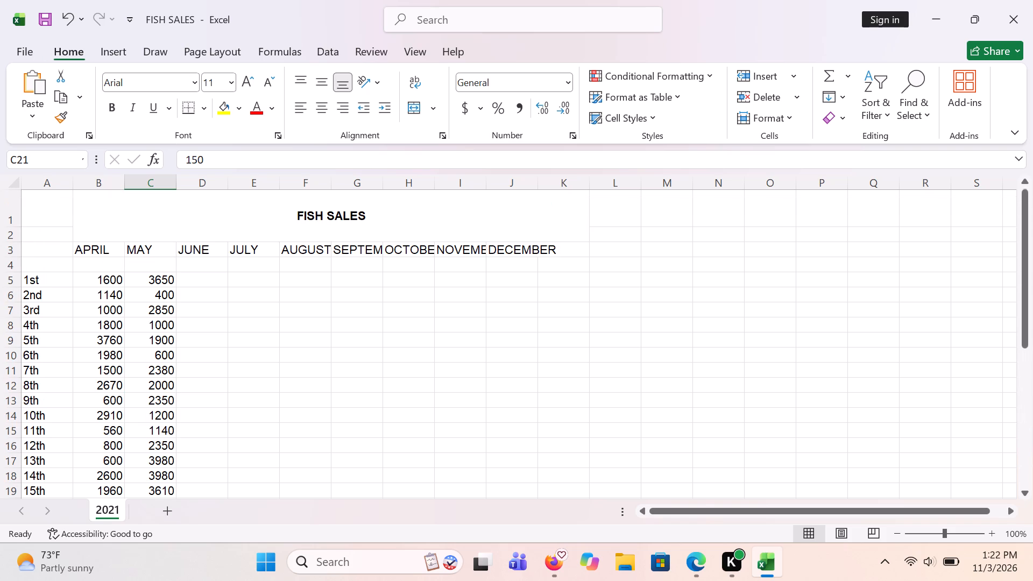
pyautogui.rightClick(13, 263)
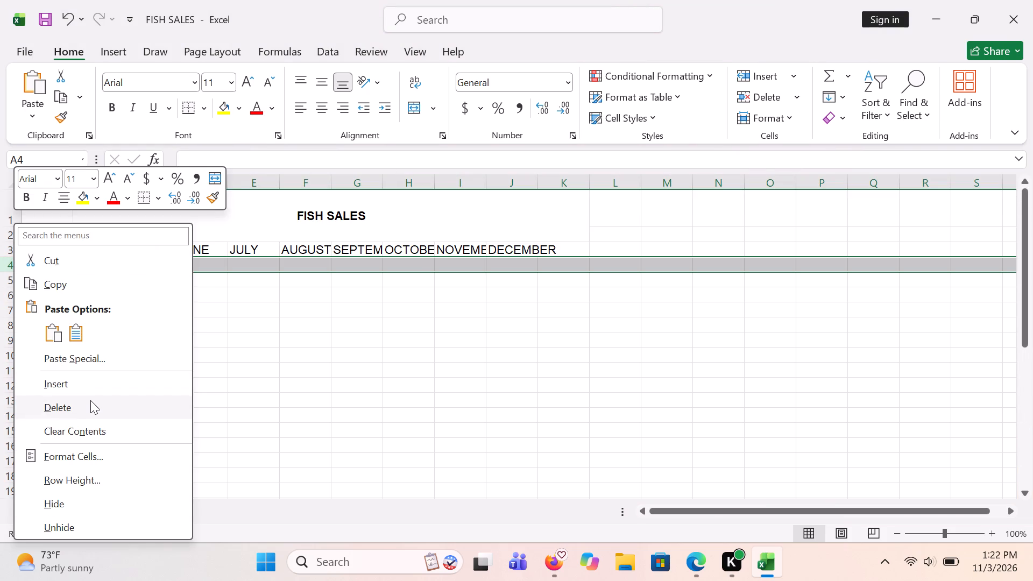
pyautogui.click(90, 401)
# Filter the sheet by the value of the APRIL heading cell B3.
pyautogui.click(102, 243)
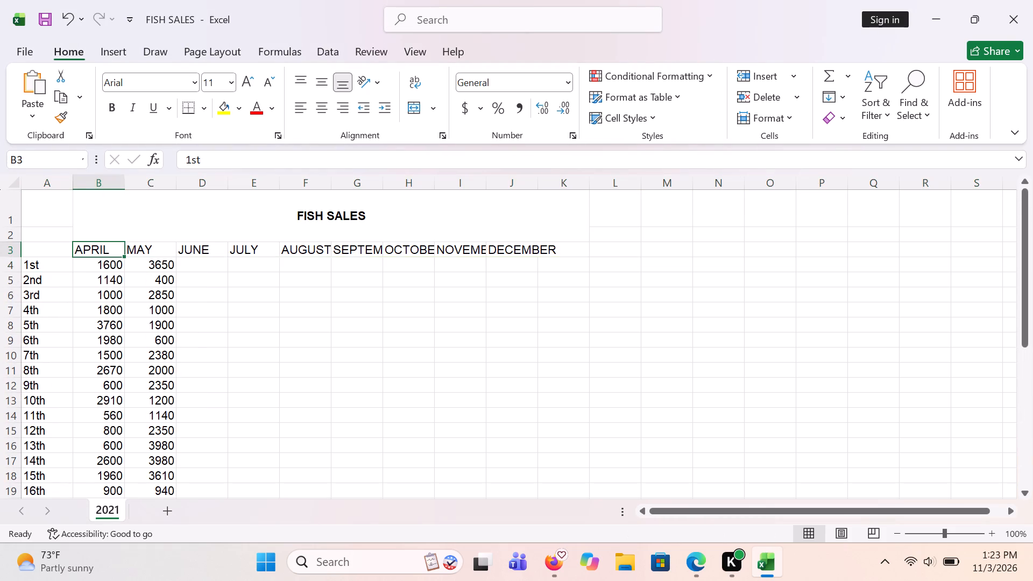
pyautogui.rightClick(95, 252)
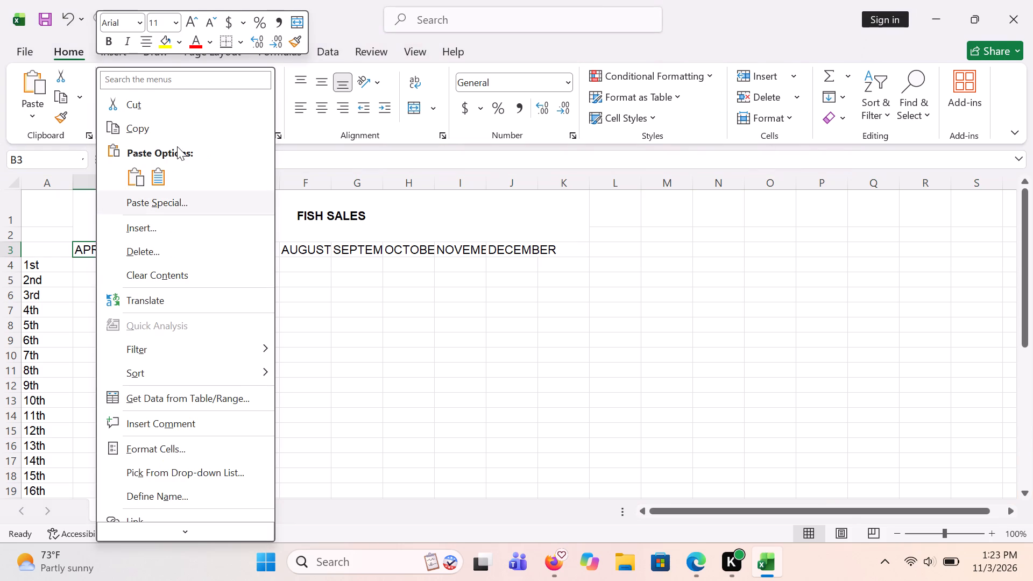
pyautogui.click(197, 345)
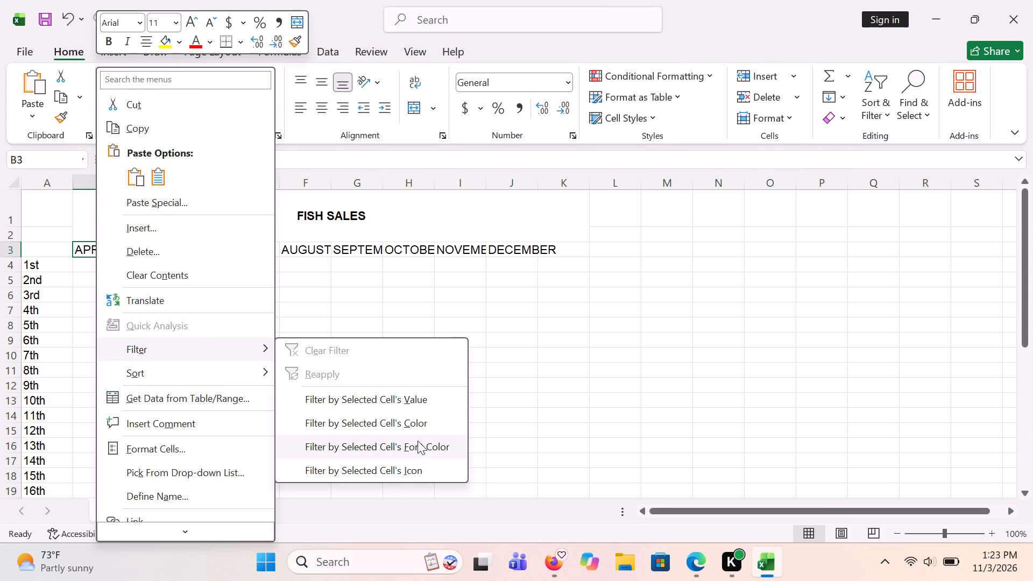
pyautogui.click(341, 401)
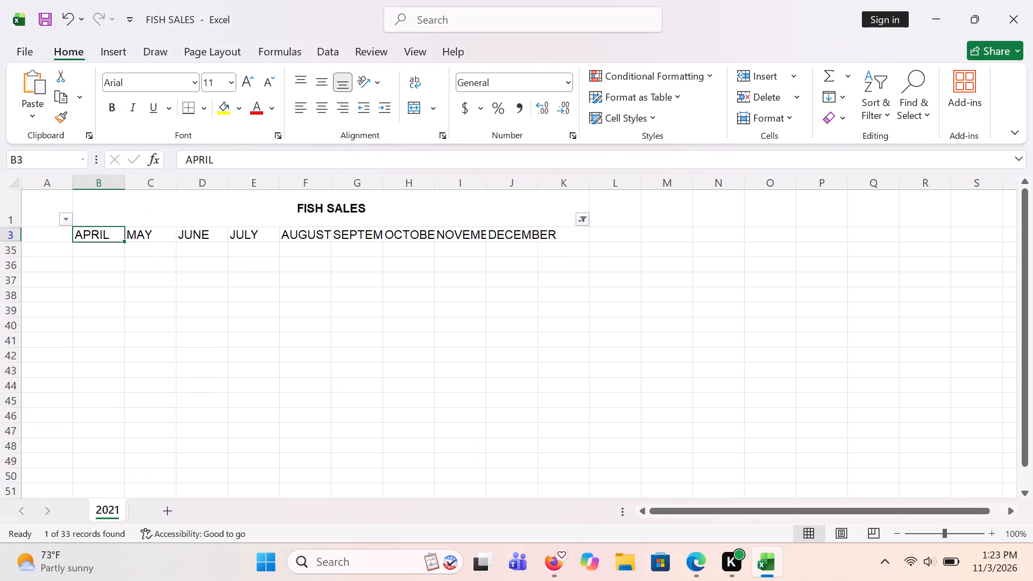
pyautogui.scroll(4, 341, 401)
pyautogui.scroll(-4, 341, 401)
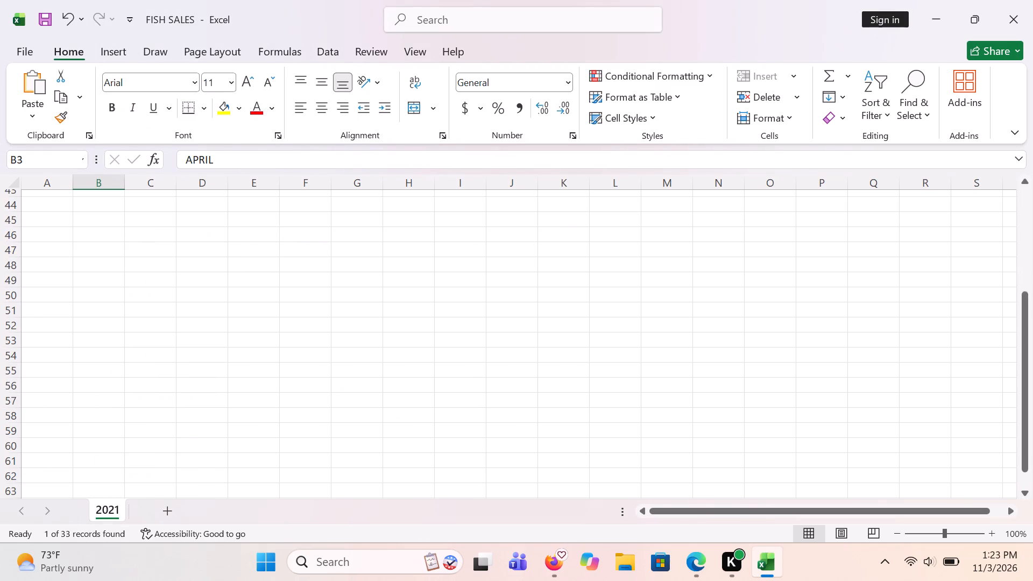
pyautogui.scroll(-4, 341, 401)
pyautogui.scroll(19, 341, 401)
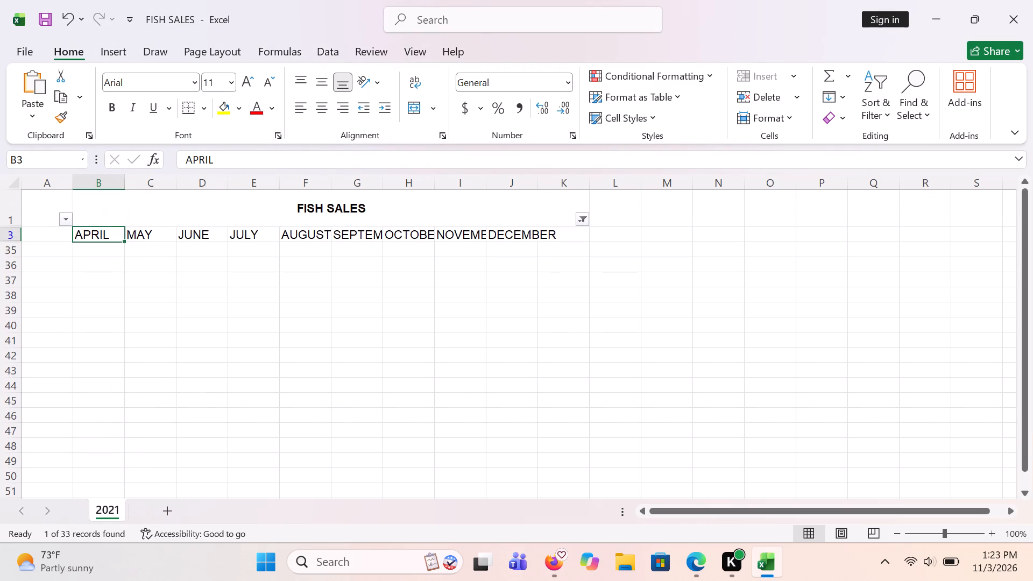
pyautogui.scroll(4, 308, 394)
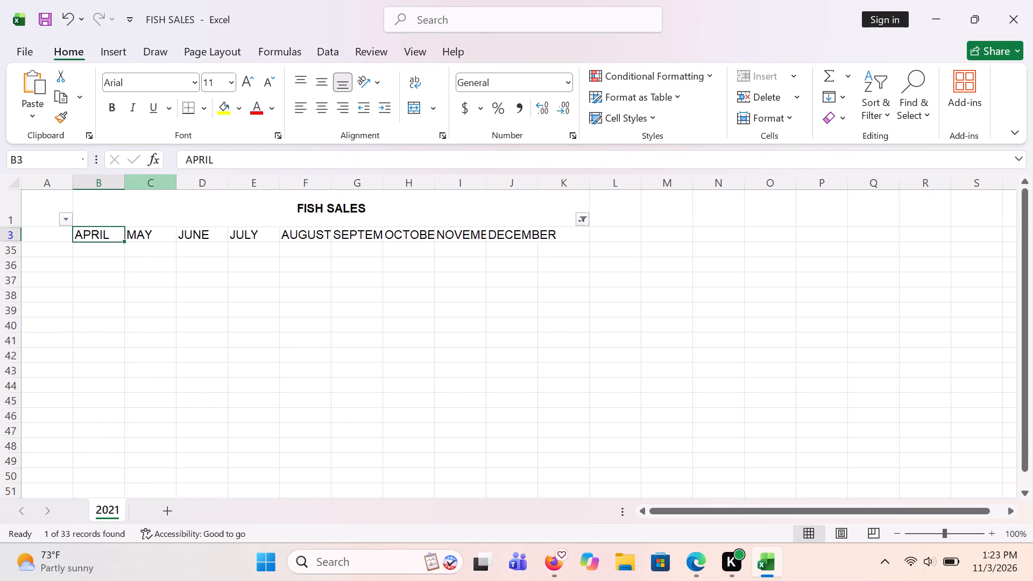
# Examine the filter choices available for column A beside the FISH SALES title.
pyautogui.click(67, 215)
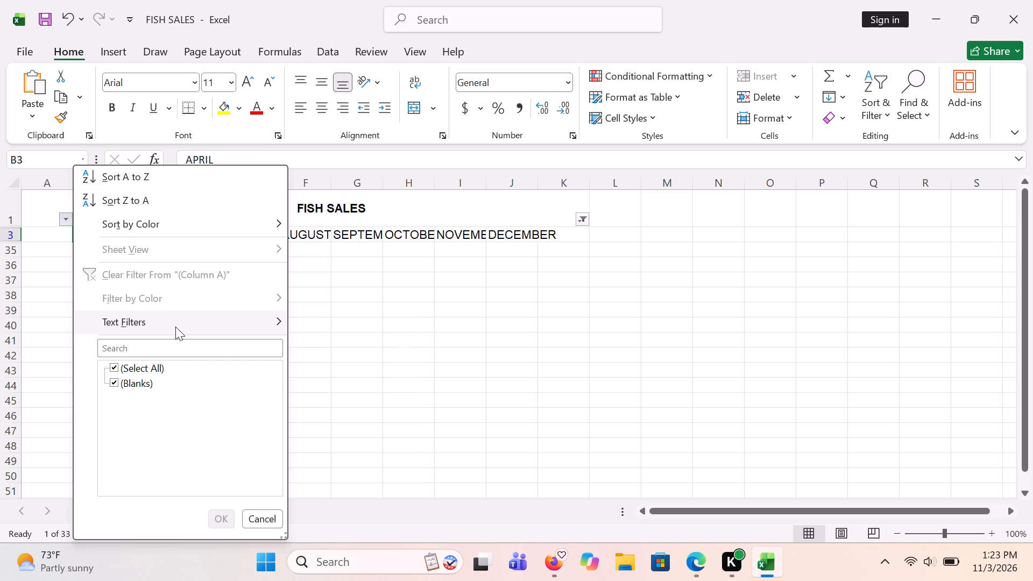
pyautogui.click(487, 353)
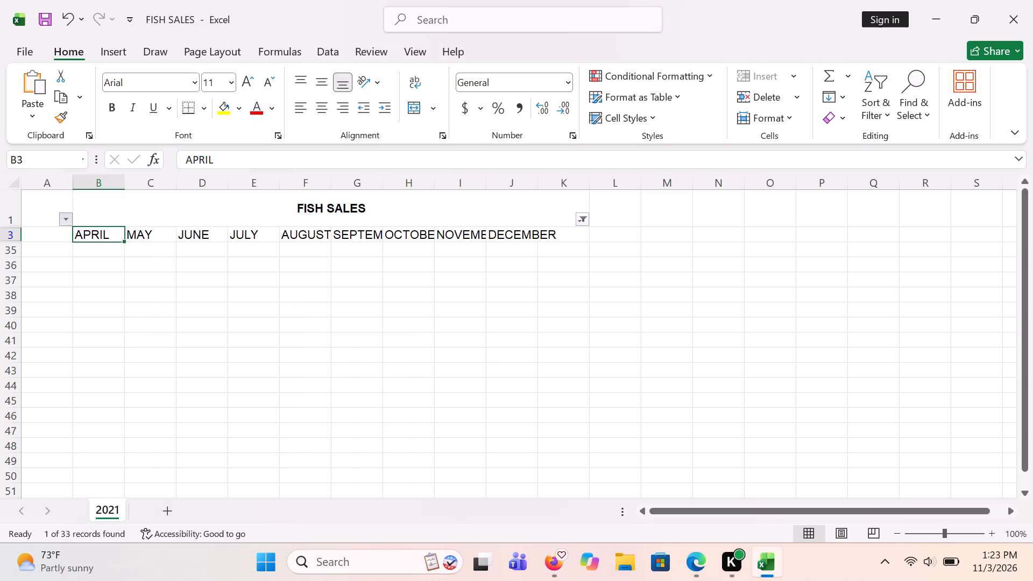
pyautogui.scroll(10, 53, 293)
pyautogui.click(51, 233)
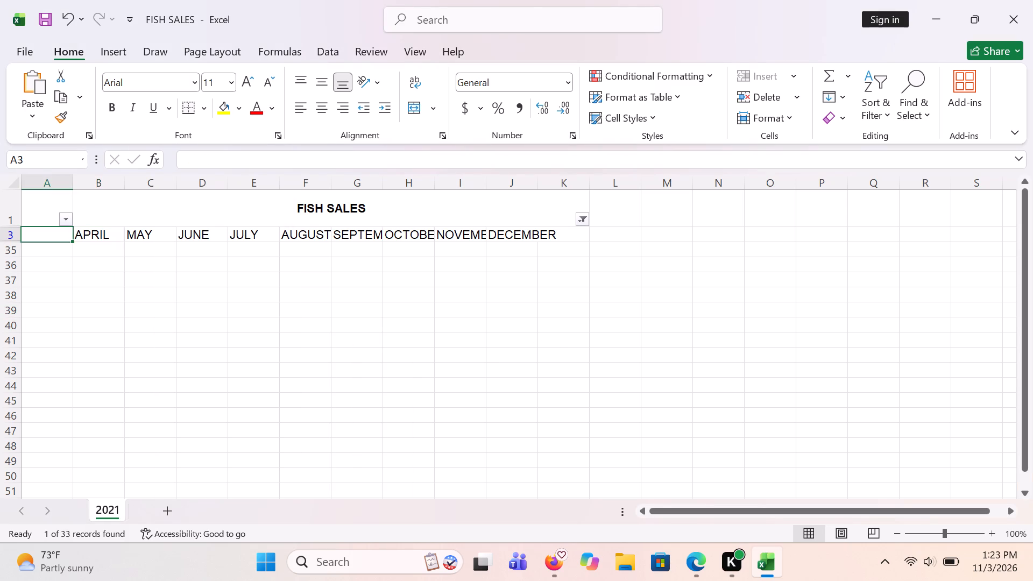
pyautogui.press('Up')
pyautogui.press('Down')
pyautogui.press('Left')
pyautogui.press('Left')
pyautogui.press('Left')
pyautogui.press('Left')
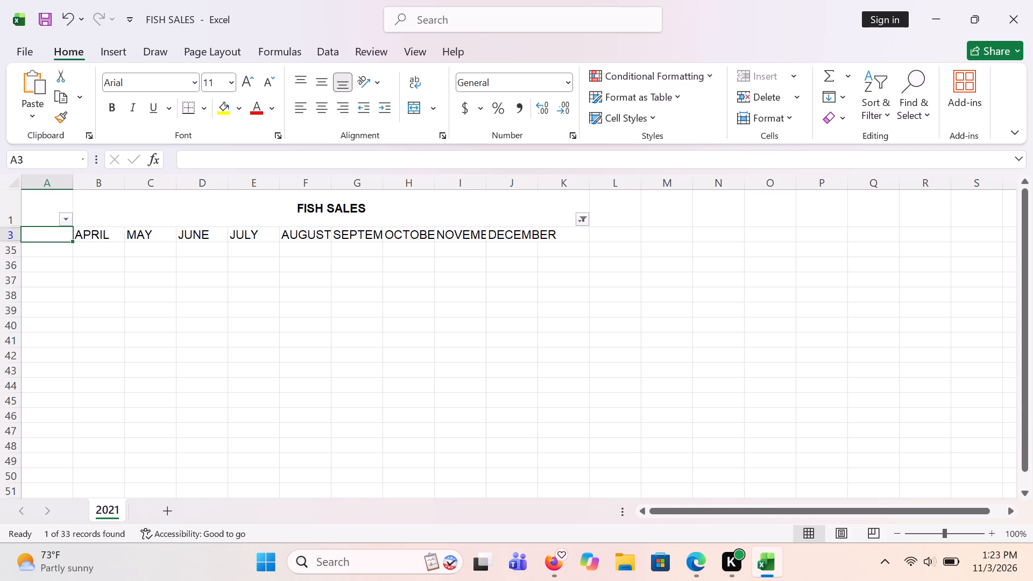
pyautogui.rightClick(63, 215)
pyautogui.click(68, 218)
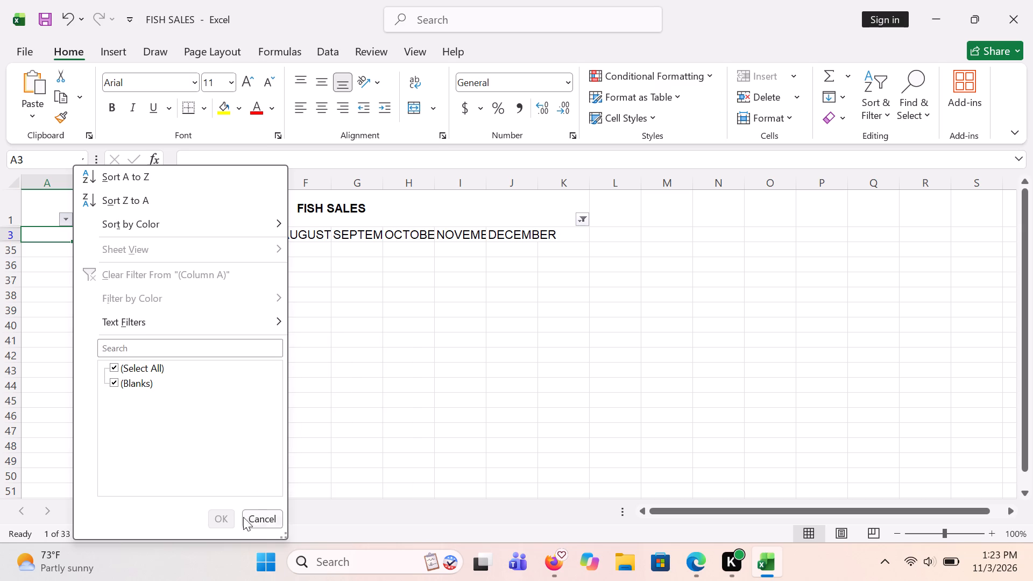
pyautogui.click(193, 415)
pyautogui.click(536, 348)
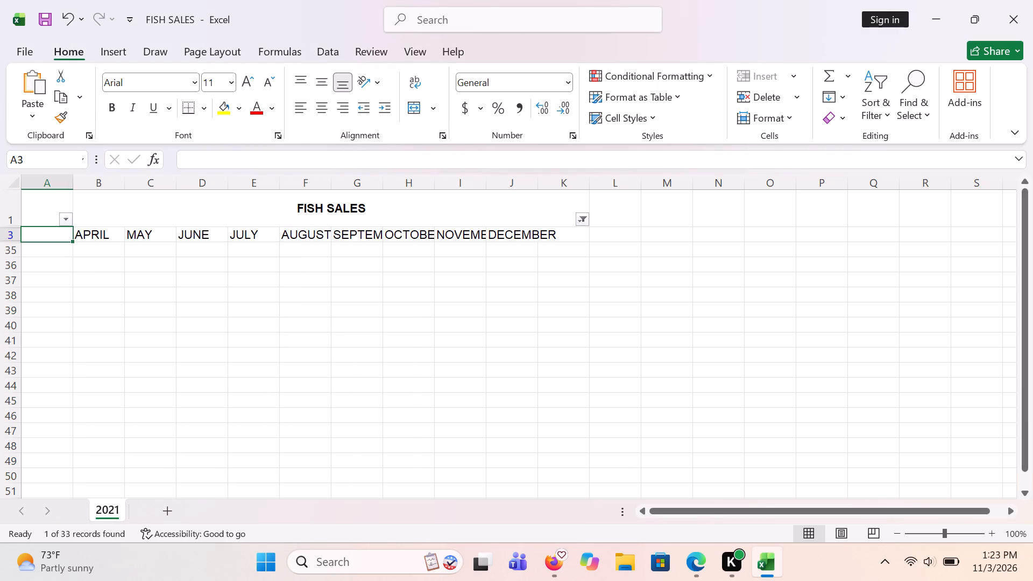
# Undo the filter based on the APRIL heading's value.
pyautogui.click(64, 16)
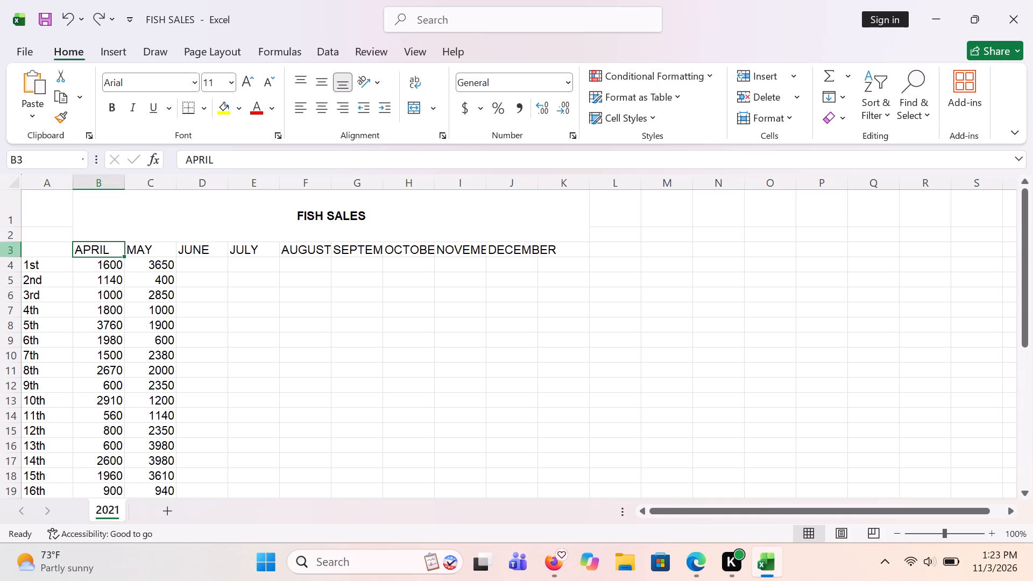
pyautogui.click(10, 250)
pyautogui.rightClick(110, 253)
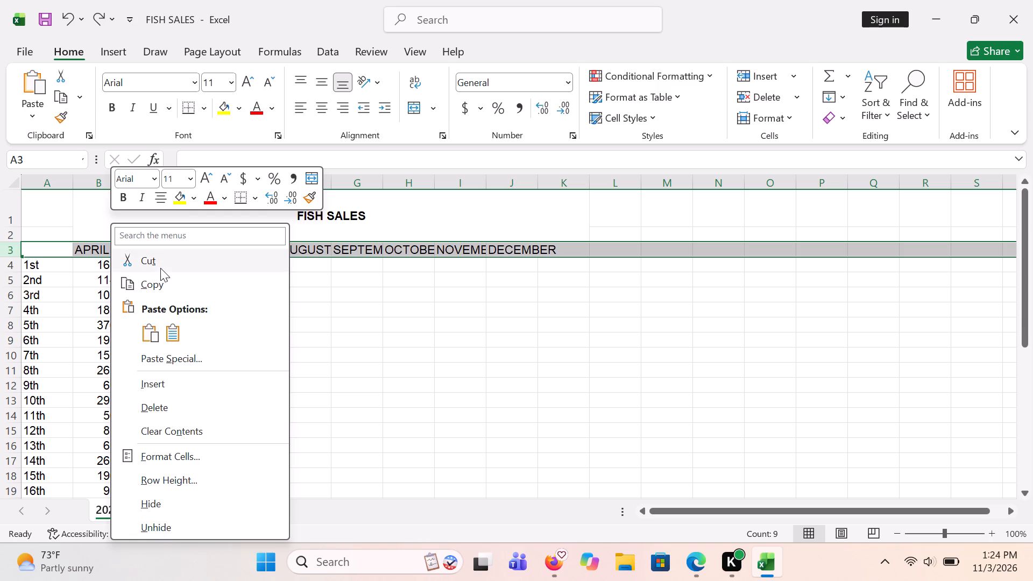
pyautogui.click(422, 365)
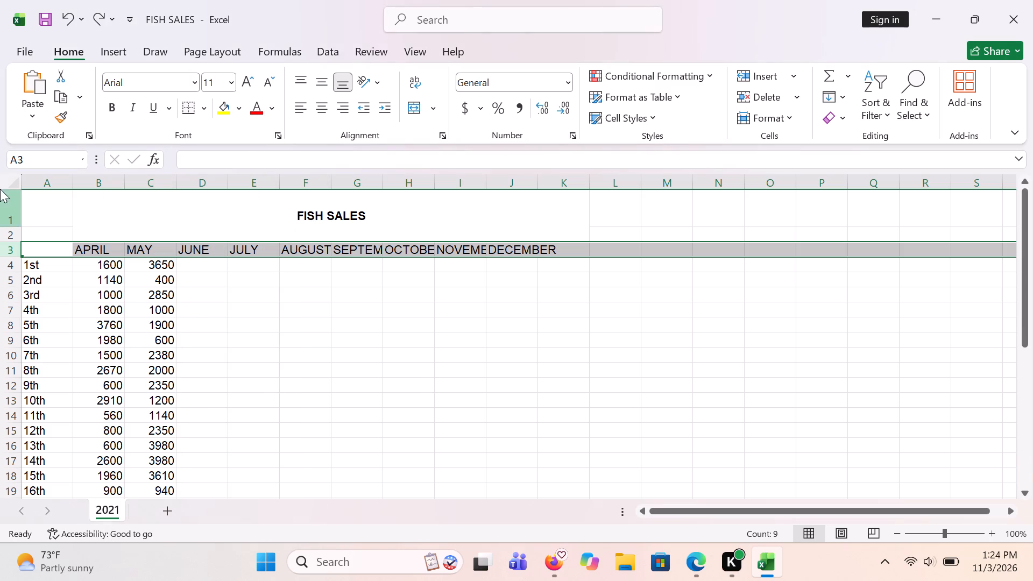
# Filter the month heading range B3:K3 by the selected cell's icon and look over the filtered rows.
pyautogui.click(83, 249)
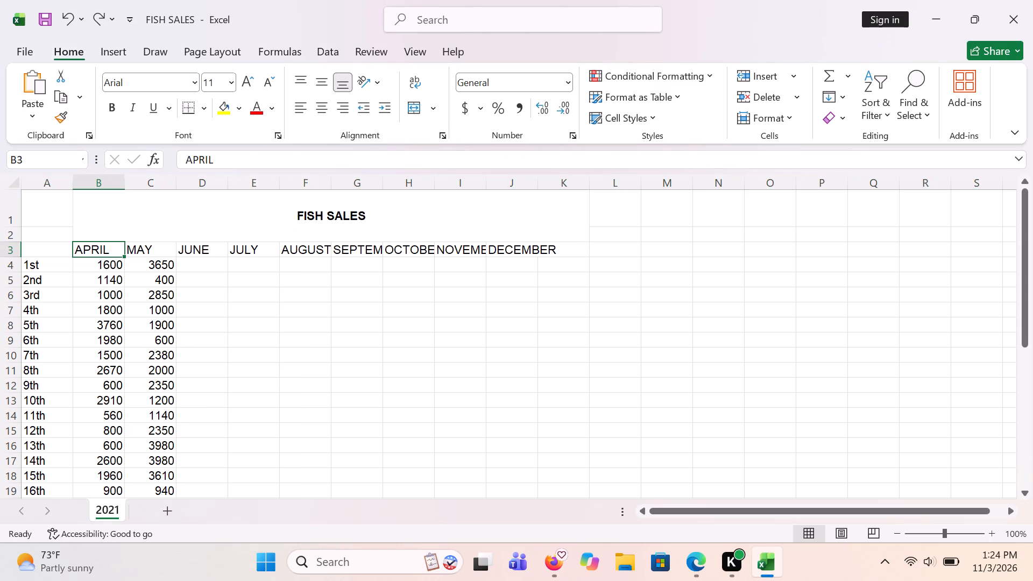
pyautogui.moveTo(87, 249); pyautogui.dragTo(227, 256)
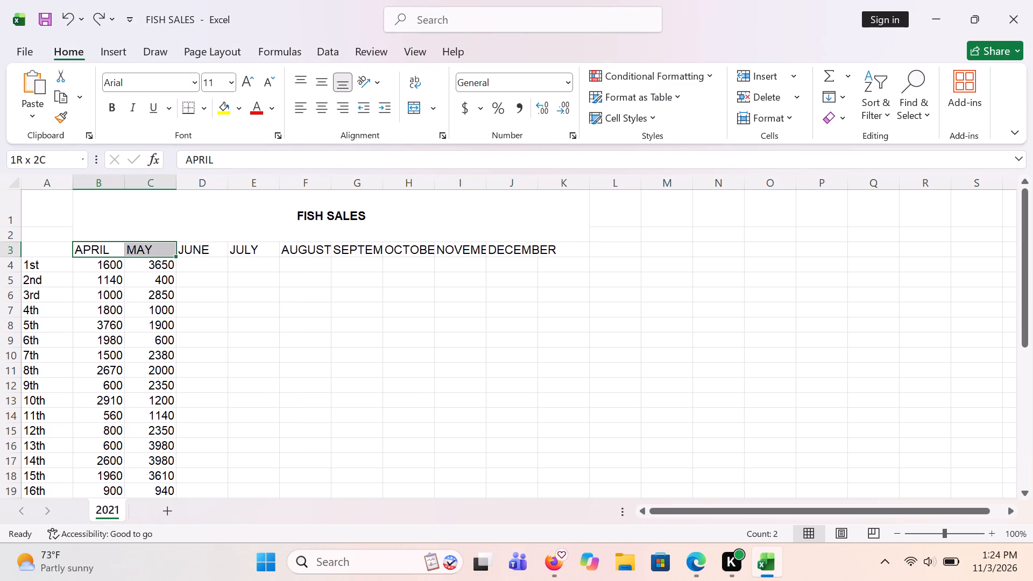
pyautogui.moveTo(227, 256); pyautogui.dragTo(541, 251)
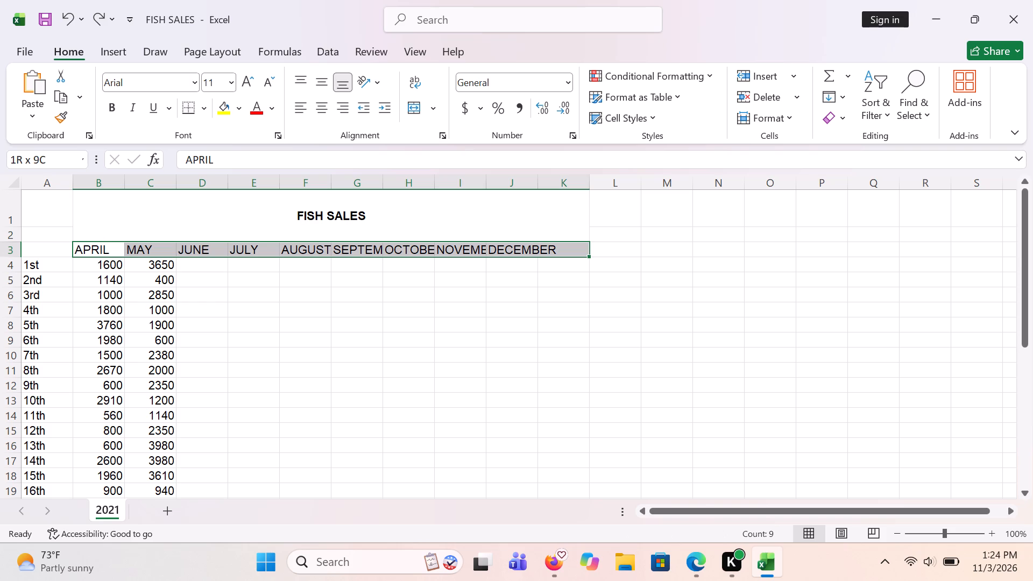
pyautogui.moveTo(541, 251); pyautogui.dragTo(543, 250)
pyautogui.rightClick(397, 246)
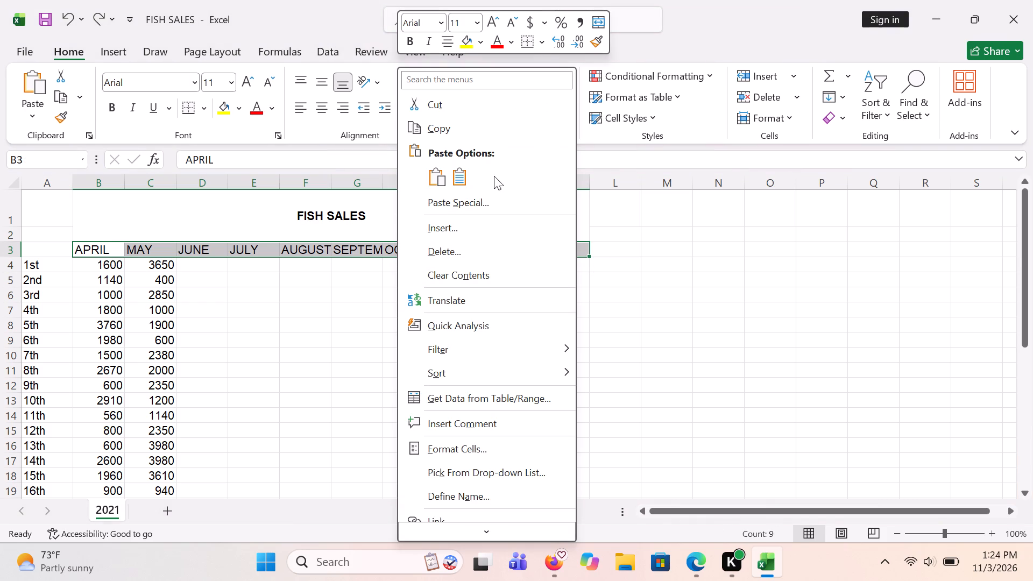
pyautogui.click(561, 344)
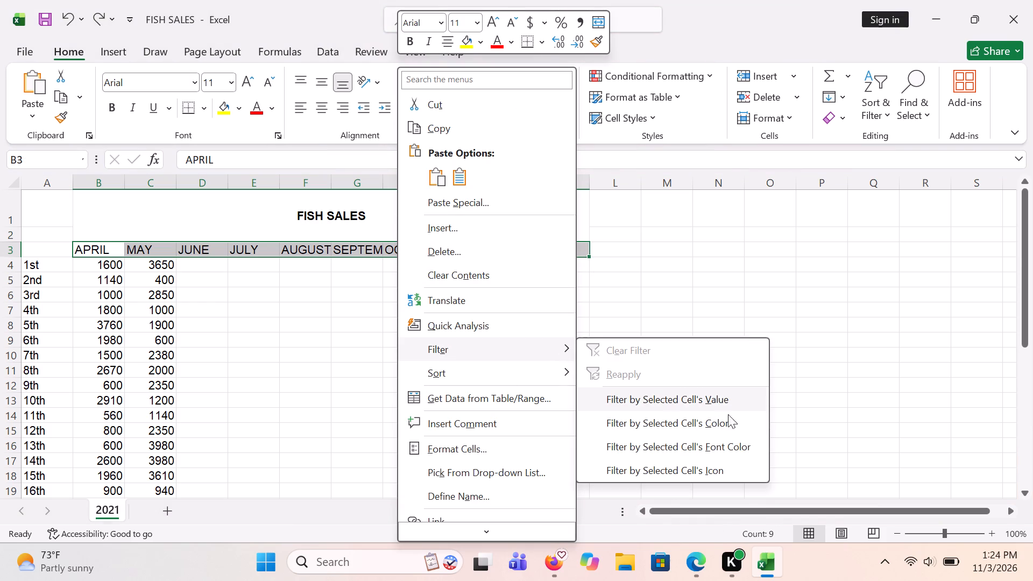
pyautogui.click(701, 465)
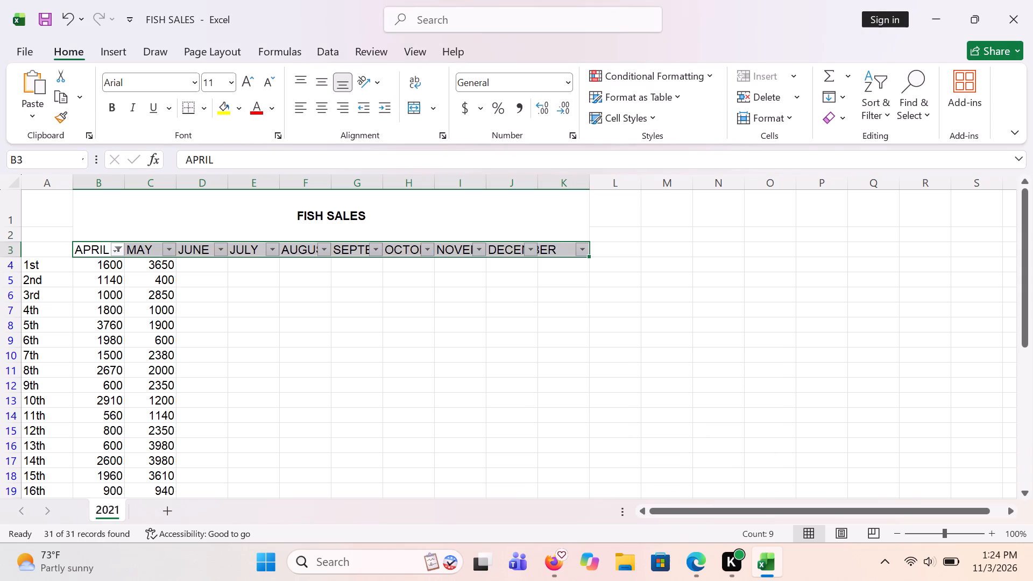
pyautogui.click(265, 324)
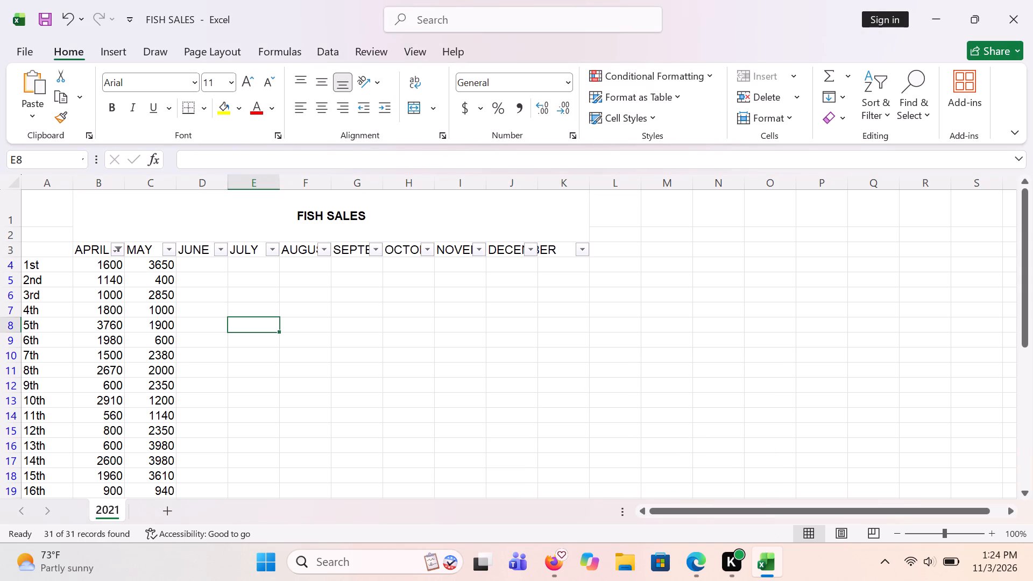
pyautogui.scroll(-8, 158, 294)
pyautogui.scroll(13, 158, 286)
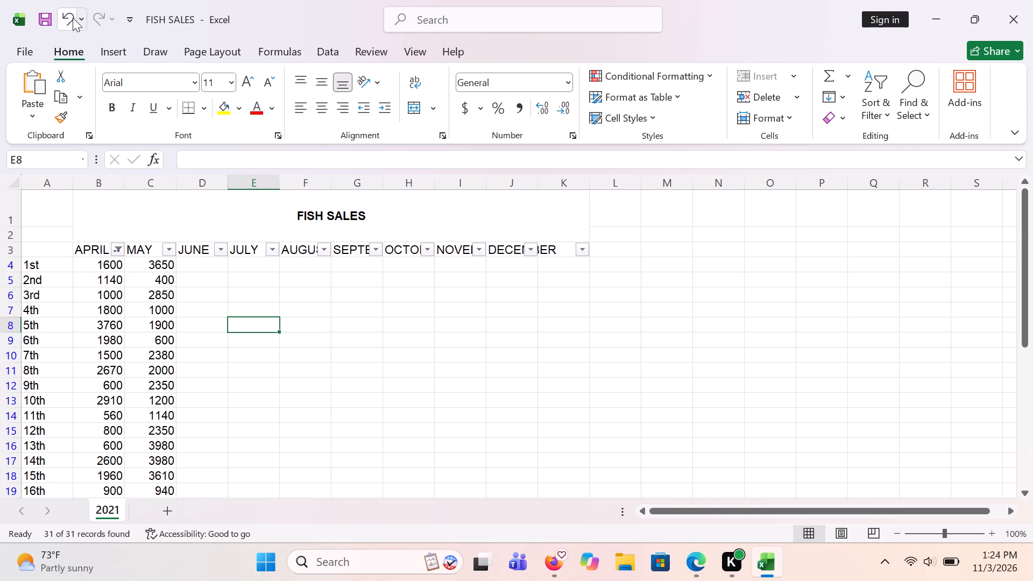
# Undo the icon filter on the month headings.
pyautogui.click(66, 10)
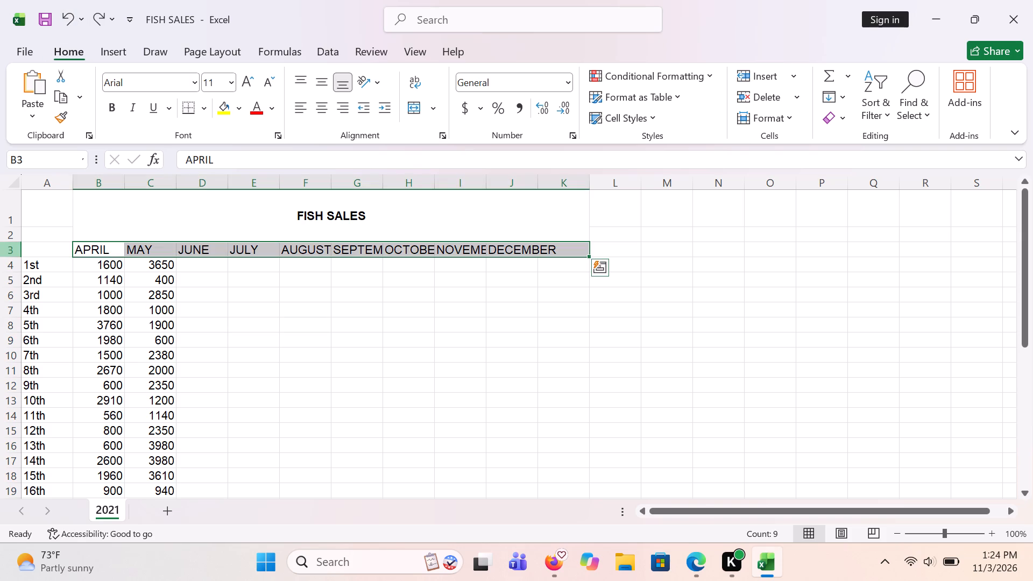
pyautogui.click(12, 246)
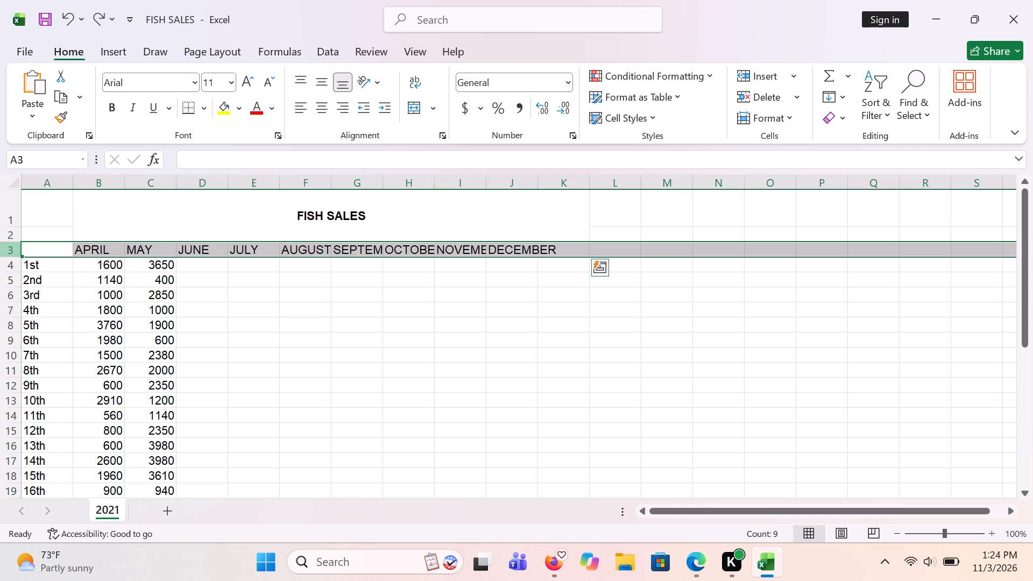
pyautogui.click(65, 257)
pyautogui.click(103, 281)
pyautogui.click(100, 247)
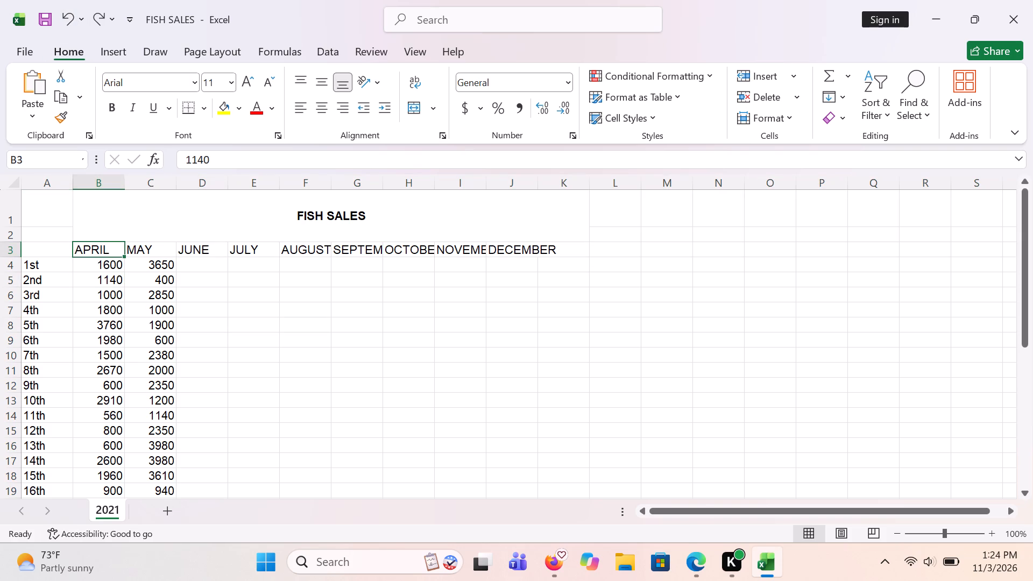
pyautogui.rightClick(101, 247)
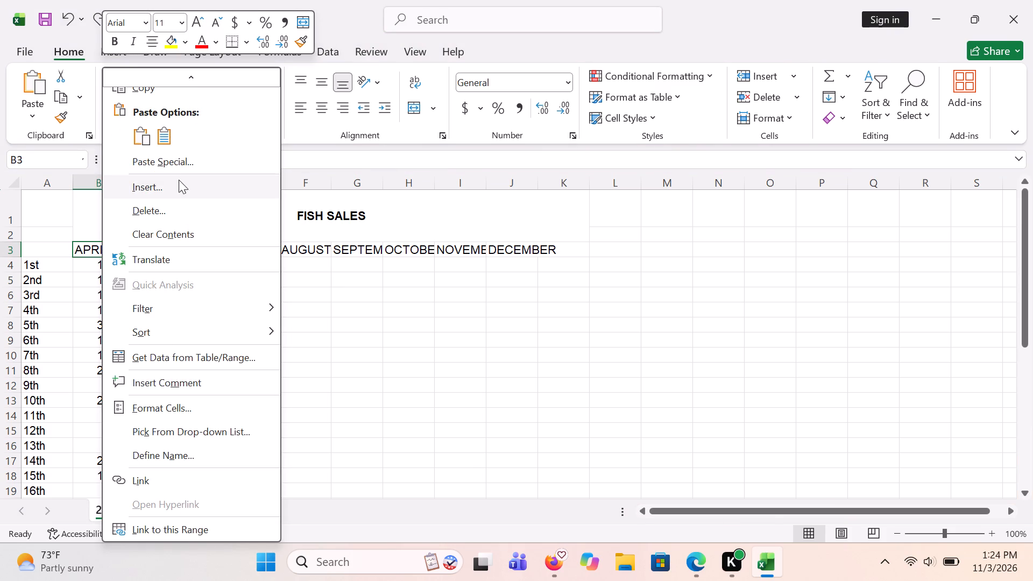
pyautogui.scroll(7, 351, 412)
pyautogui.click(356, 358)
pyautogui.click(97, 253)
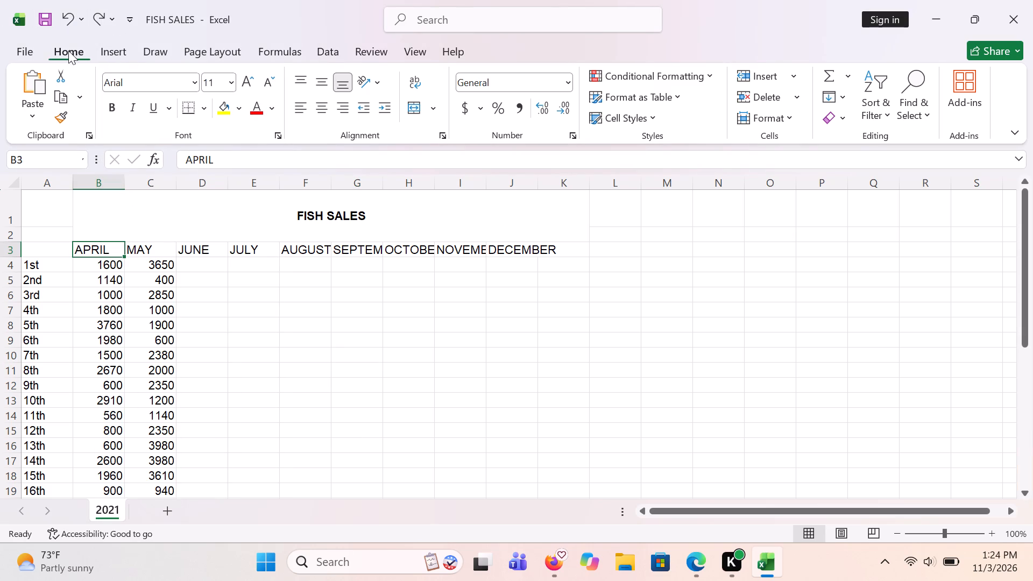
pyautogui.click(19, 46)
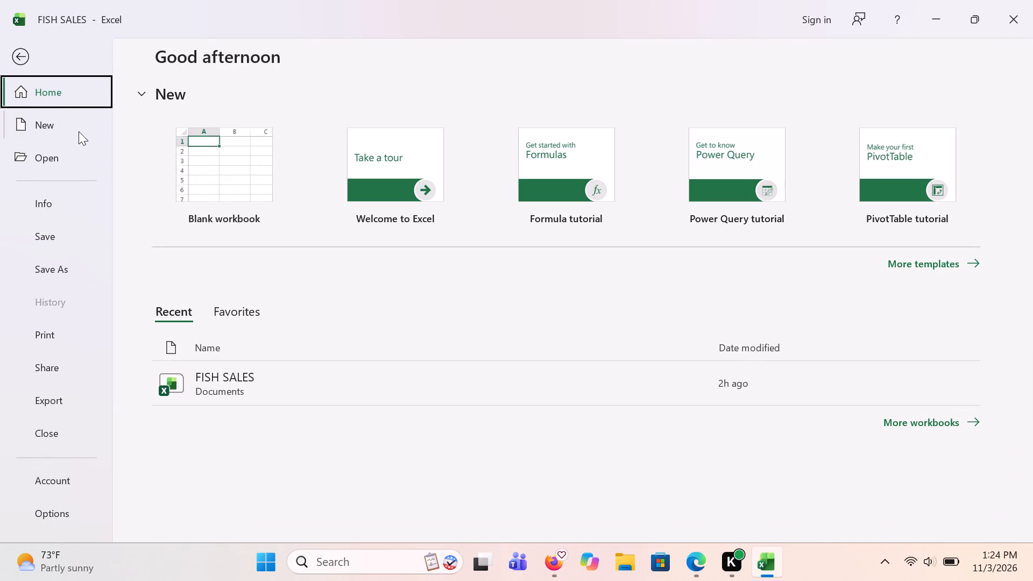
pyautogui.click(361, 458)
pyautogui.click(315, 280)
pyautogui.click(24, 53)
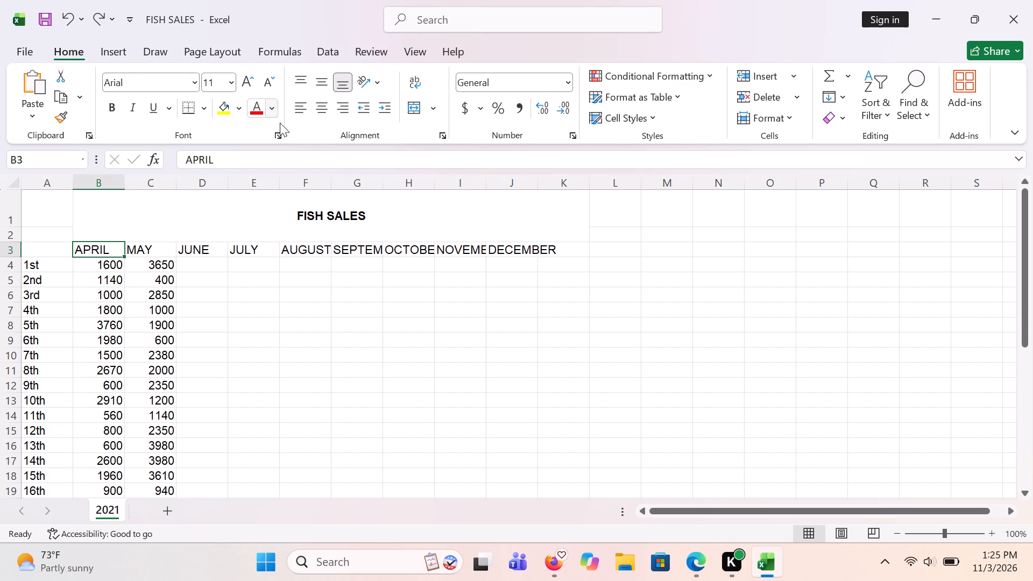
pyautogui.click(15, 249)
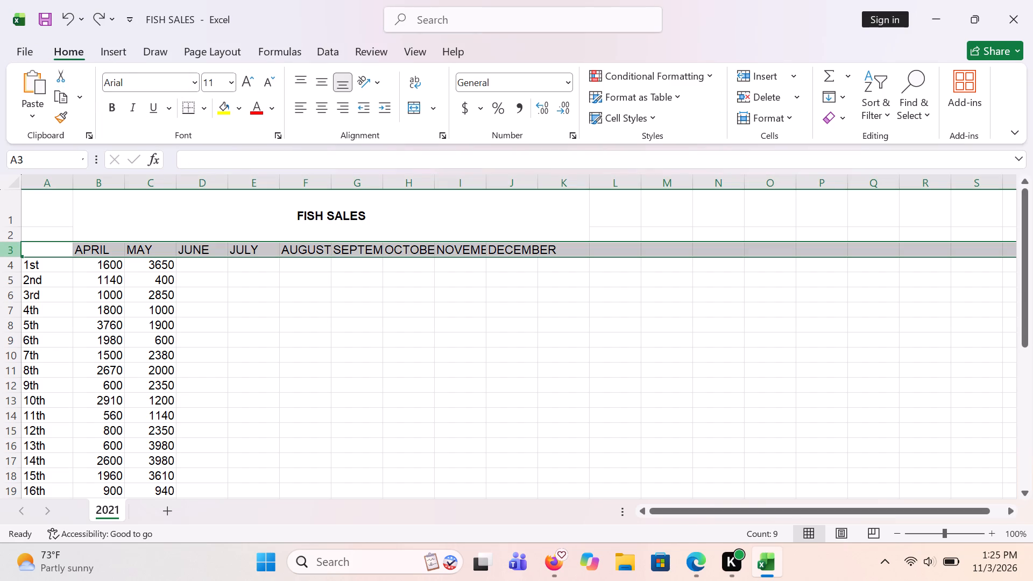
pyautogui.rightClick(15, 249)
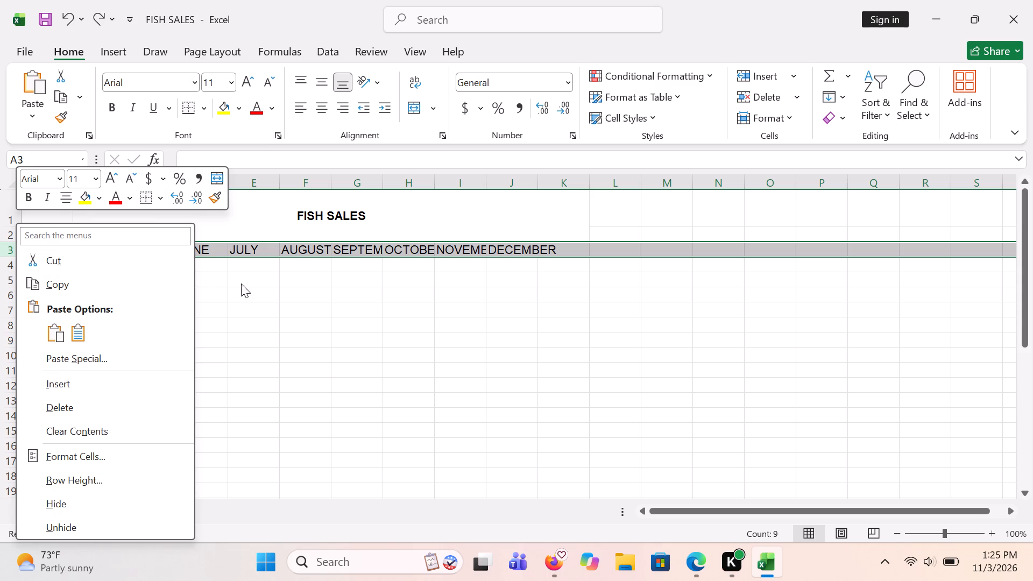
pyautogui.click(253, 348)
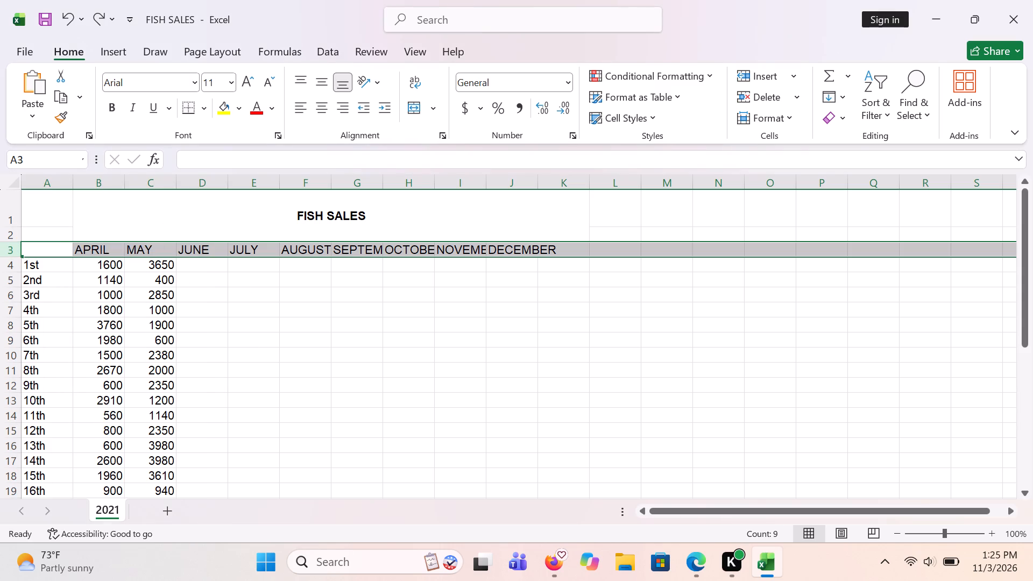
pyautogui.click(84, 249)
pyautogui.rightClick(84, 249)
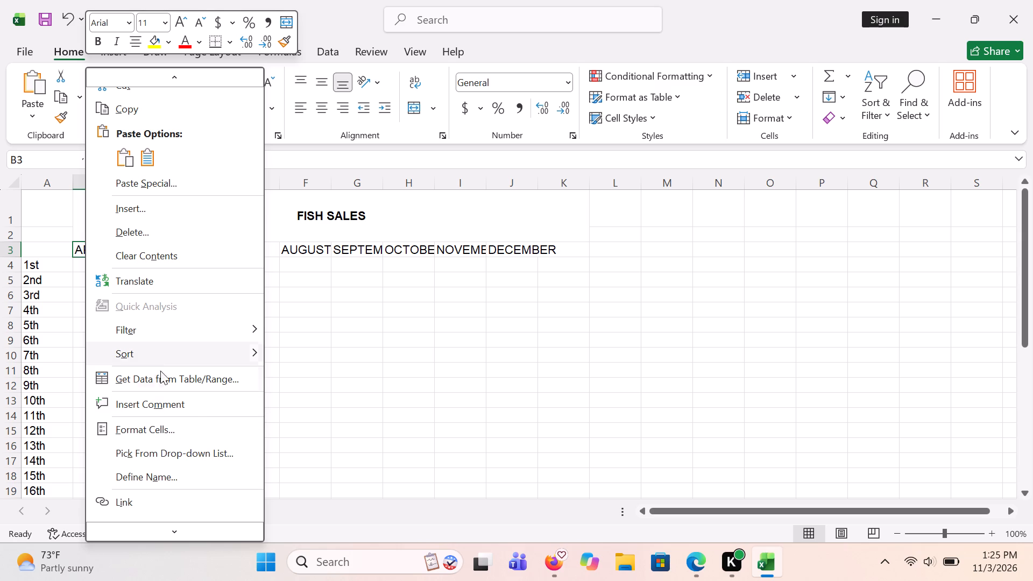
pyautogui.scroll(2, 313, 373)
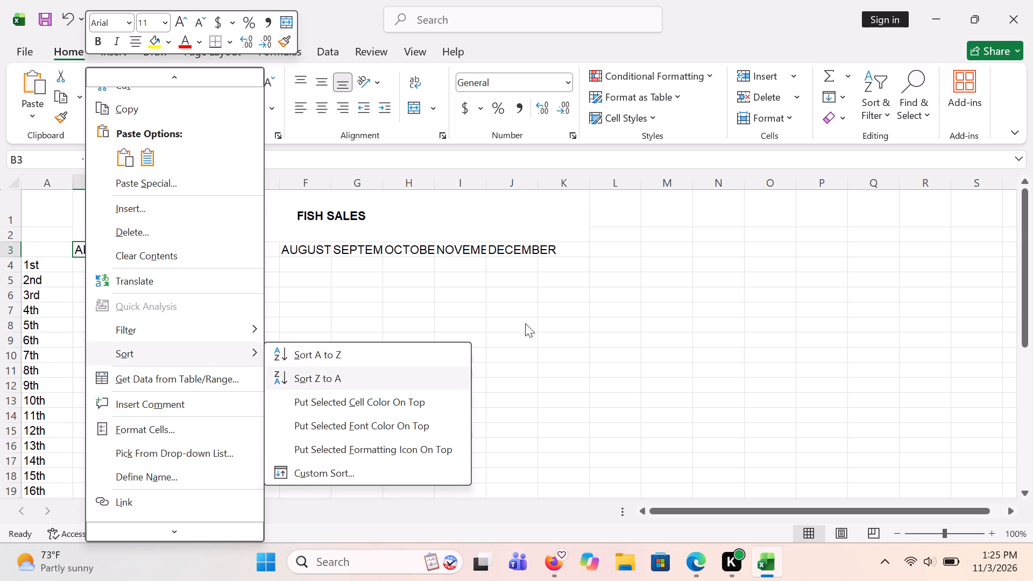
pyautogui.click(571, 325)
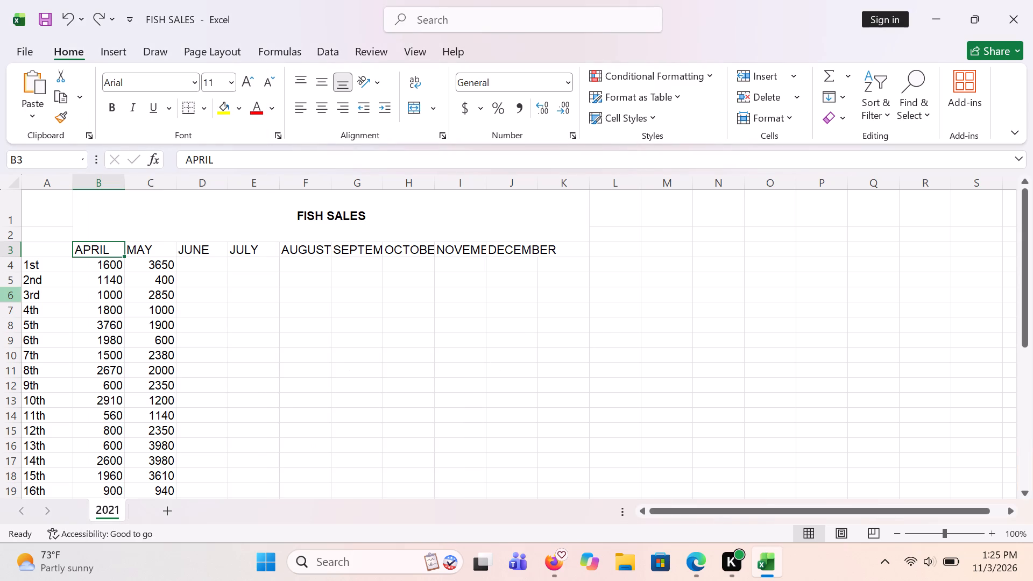
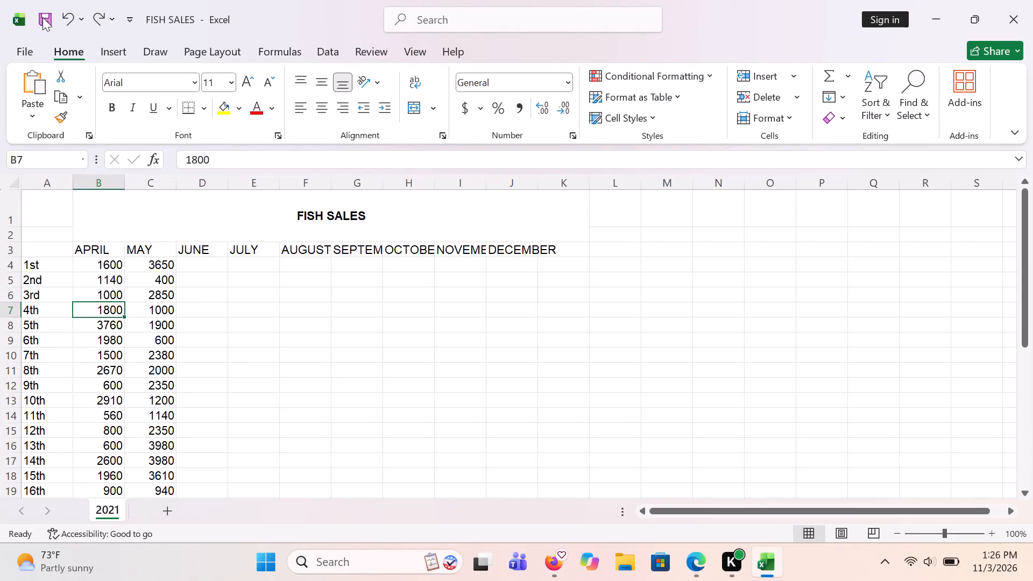
# Save the FISH SALES workbook.
pyautogui.click(43, 18)
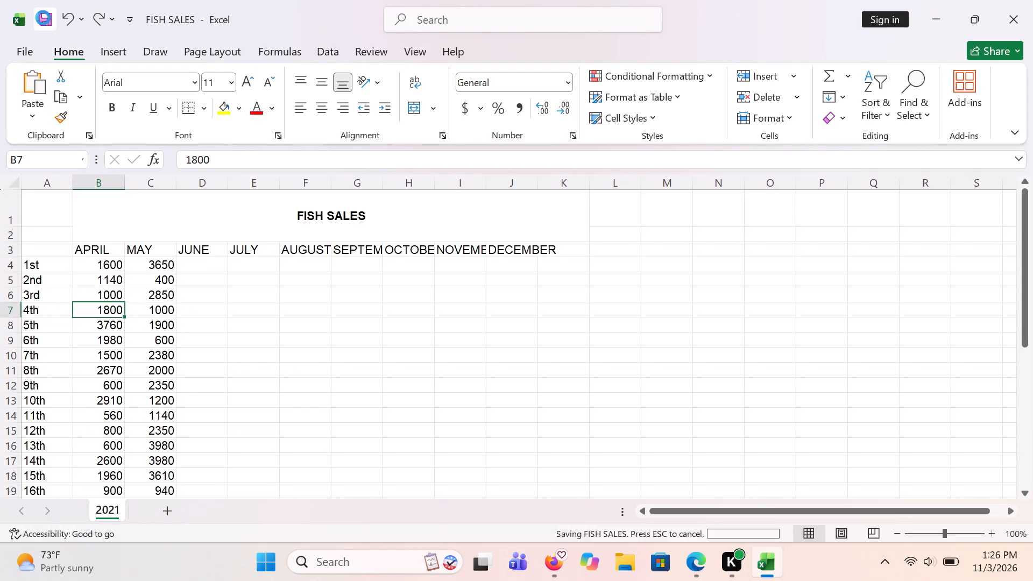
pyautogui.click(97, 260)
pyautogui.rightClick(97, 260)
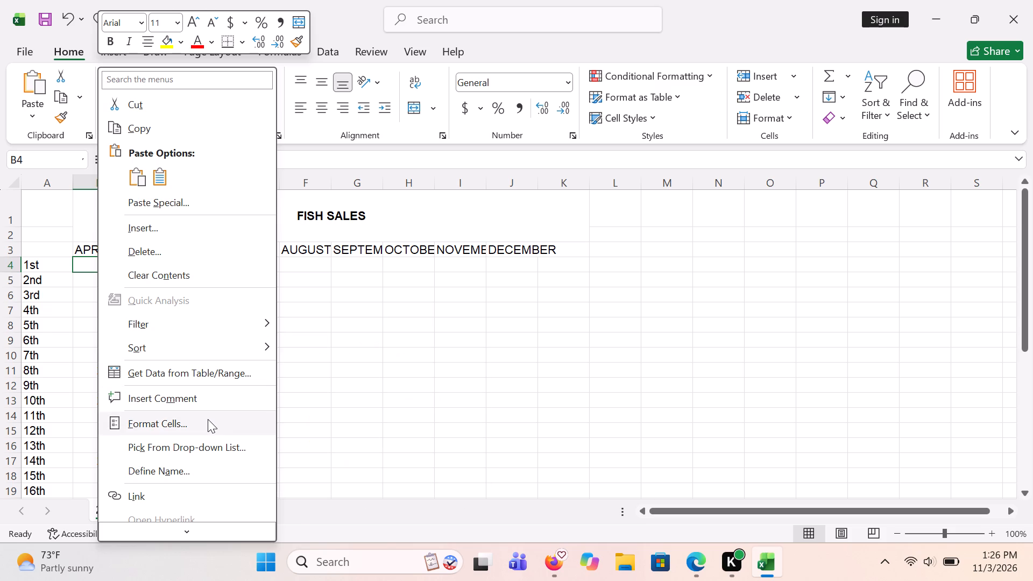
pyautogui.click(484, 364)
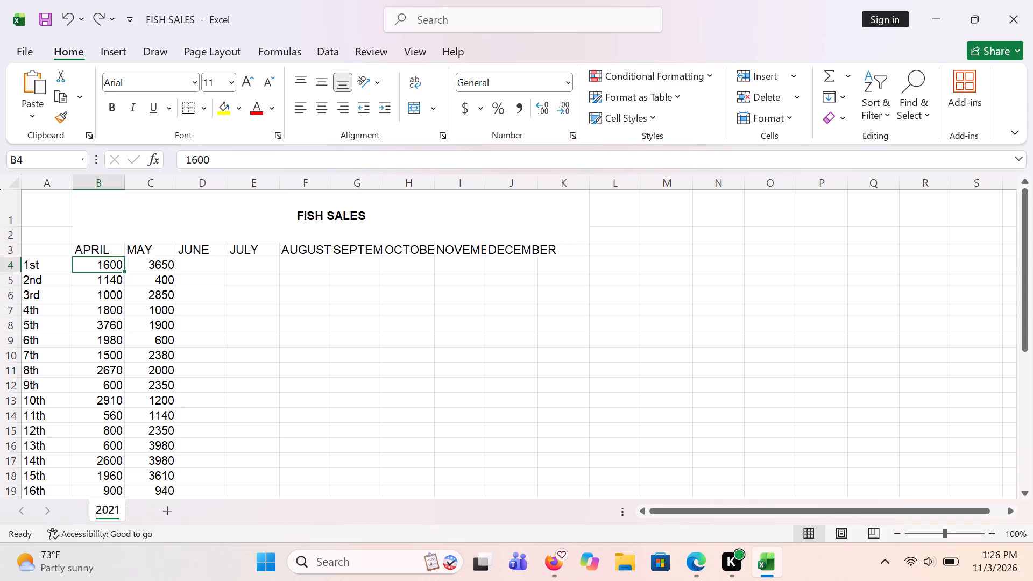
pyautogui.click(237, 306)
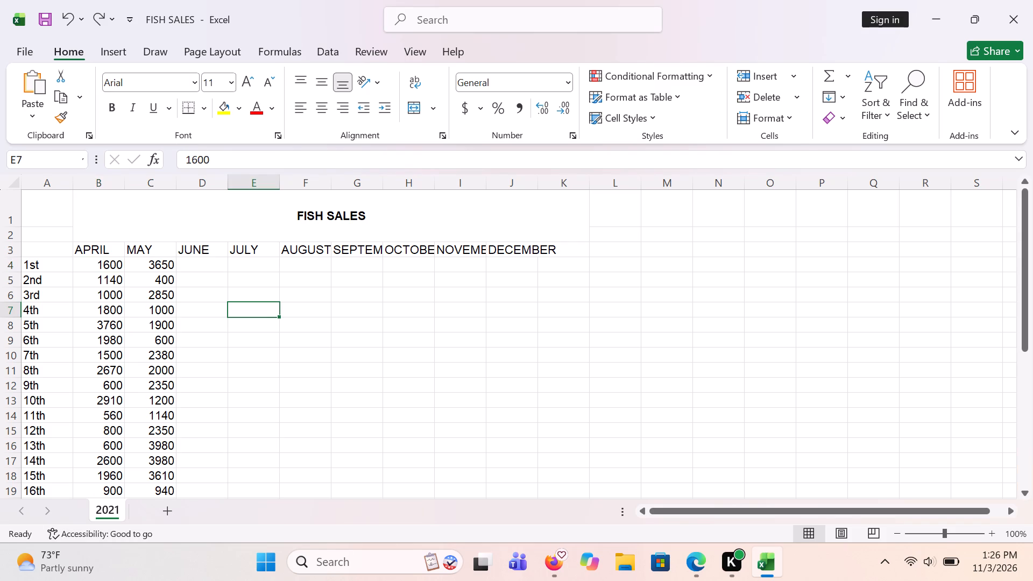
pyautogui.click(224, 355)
# Enter 2360 as the MAY value for the 30th in cell C33.
pyautogui.scroll(-7, 125, 413)
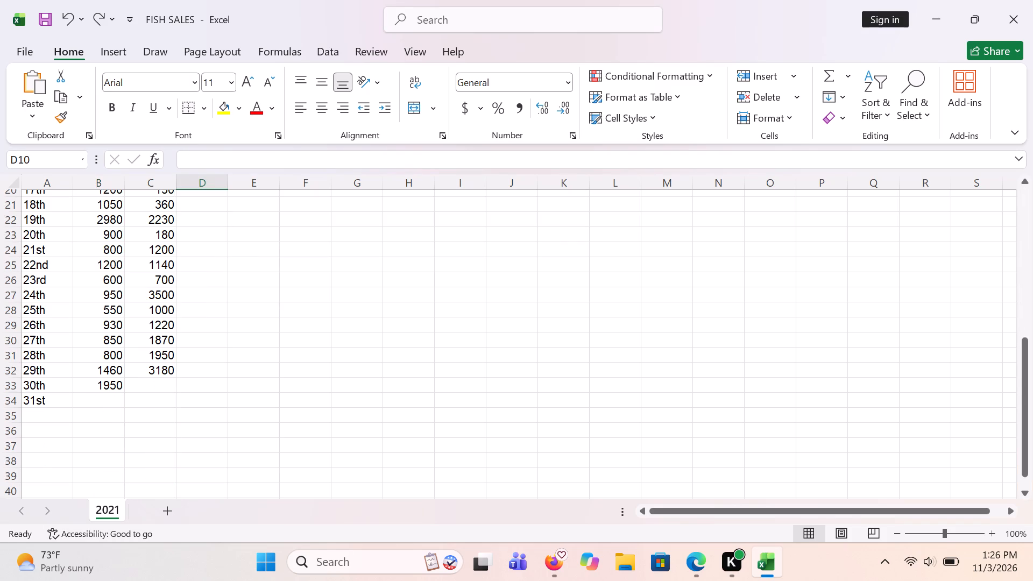
pyautogui.scroll(-1, 125, 410)
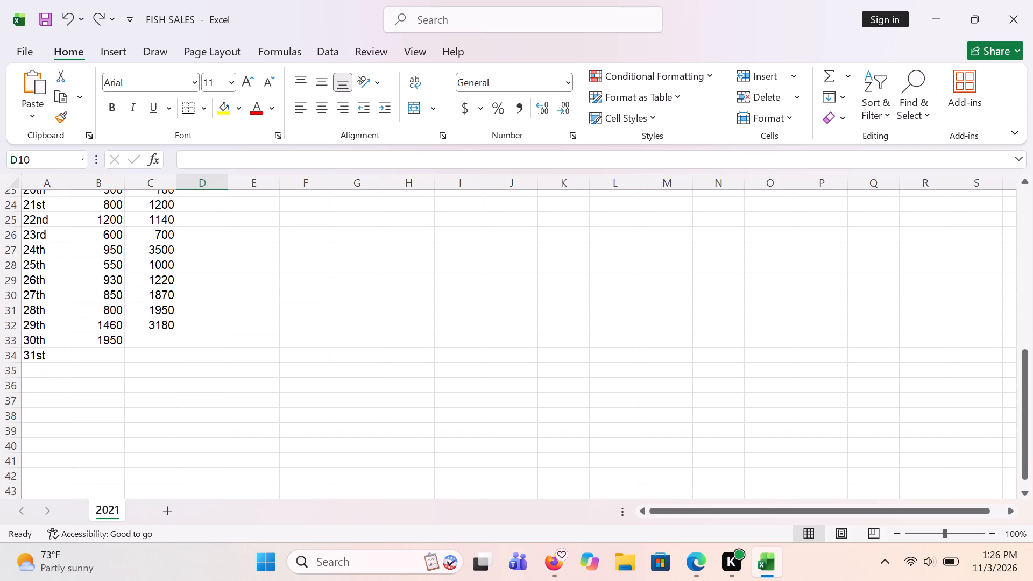
pyautogui.scroll(9, 102, 351)
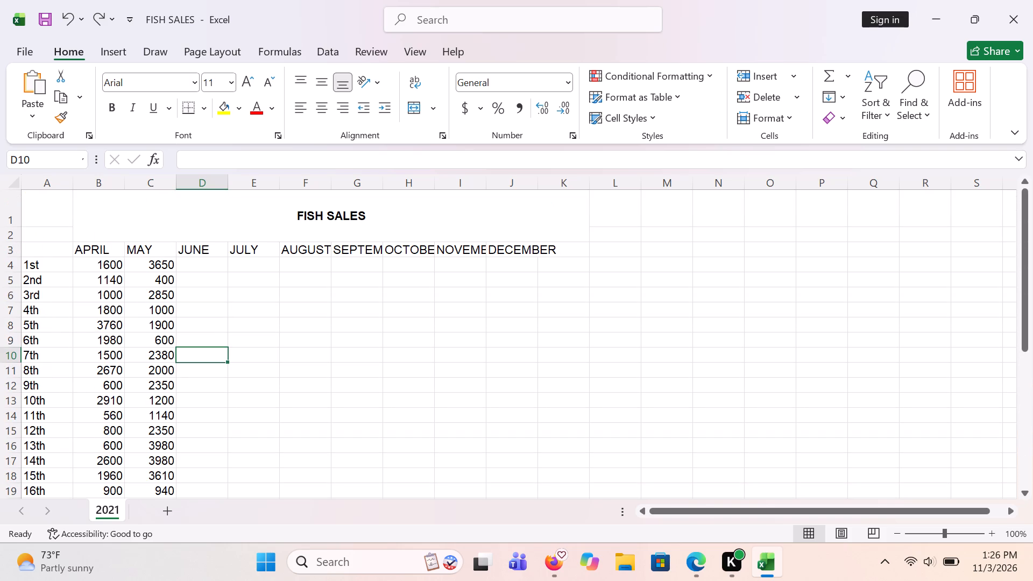
pyautogui.scroll(2, 102, 351)
pyautogui.scroll(-8, 102, 351)
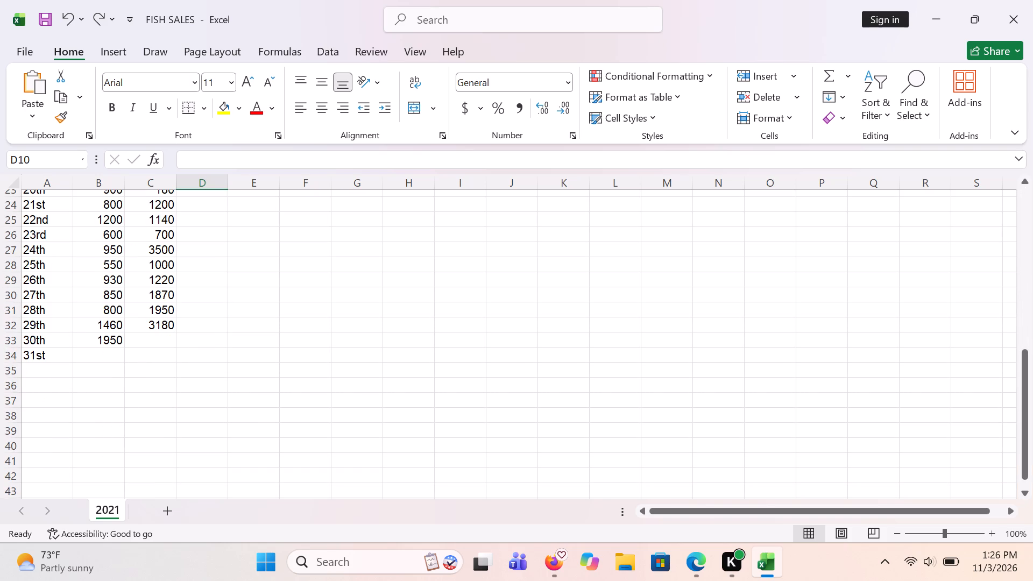
pyautogui.click(148, 336)
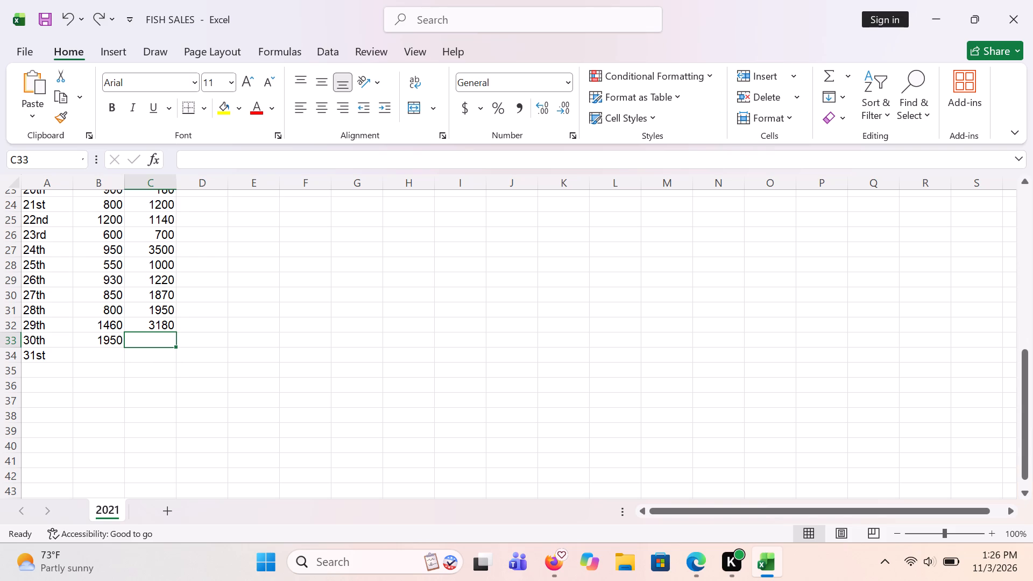
pyautogui.write('23')
pyautogui.write('60')
pyautogui.press('Return')
# Freeze the panes at cell B4 so the title, month headings and day column stay in view, and check by scrolling.
pyautogui.scroll(2, 120, 270)
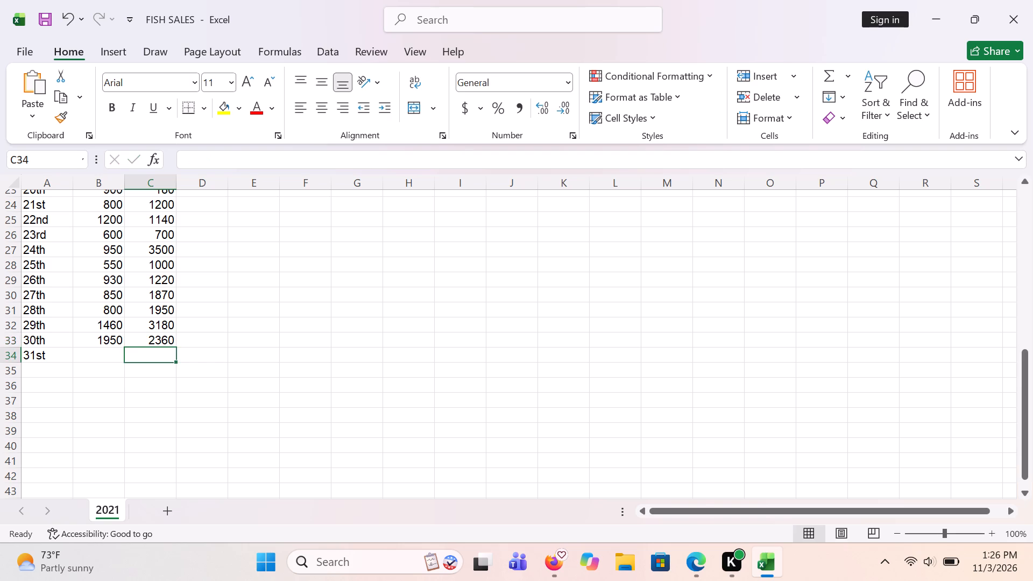
pyautogui.scroll(3, 120, 270)
pyautogui.scroll(5, 165, 268)
pyautogui.click(103, 265)
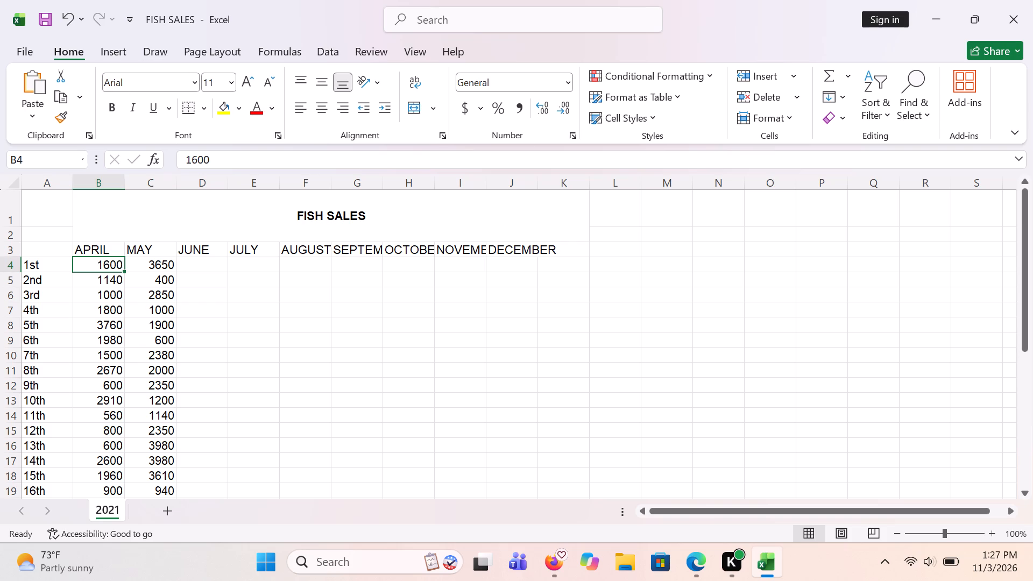
pyautogui.click(422, 42)
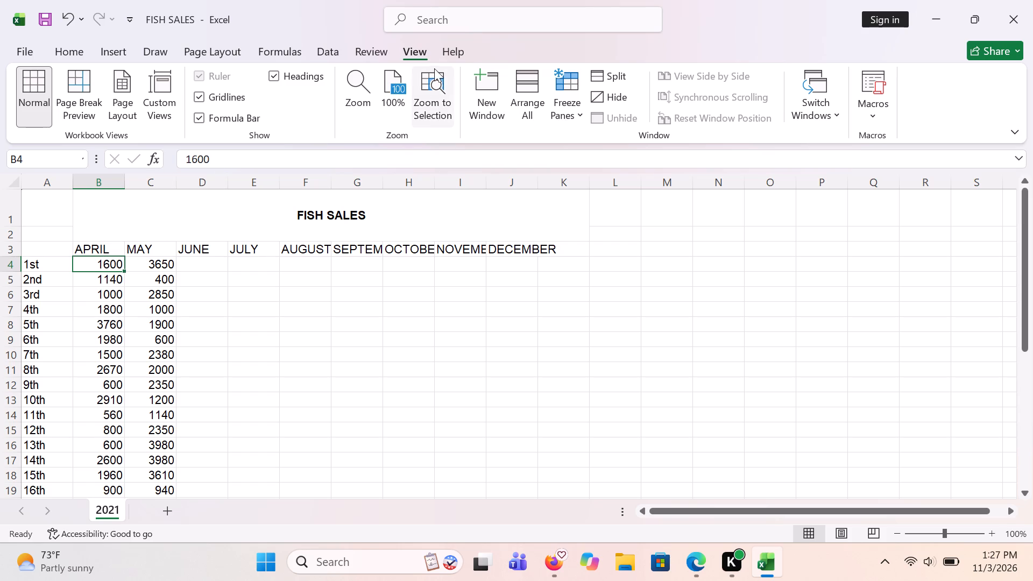
pyautogui.click(572, 91)
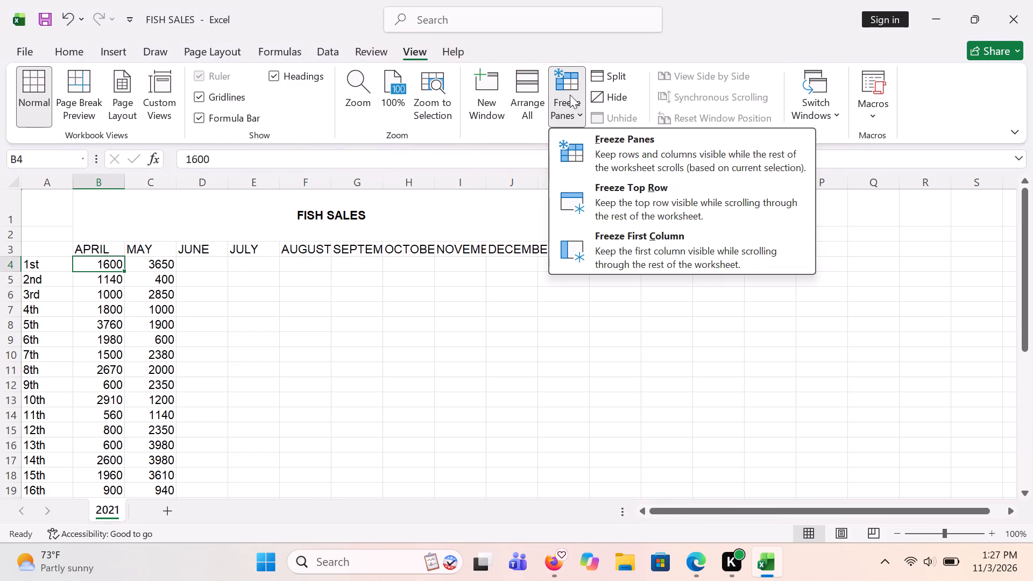
pyautogui.click(623, 153)
pyautogui.scroll(-5, 128, 307)
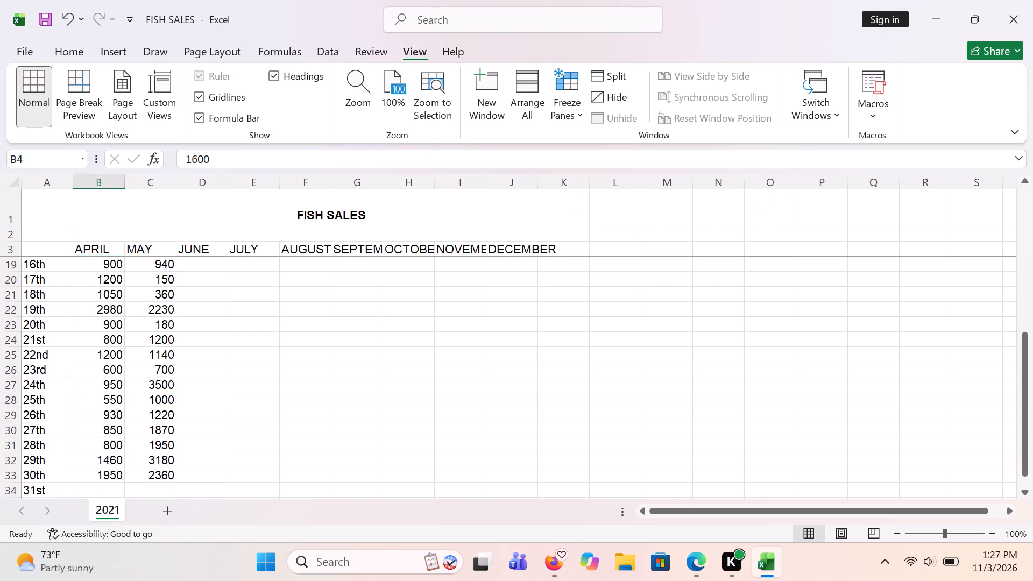
pyautogui.scroll(-3, 129, 297)
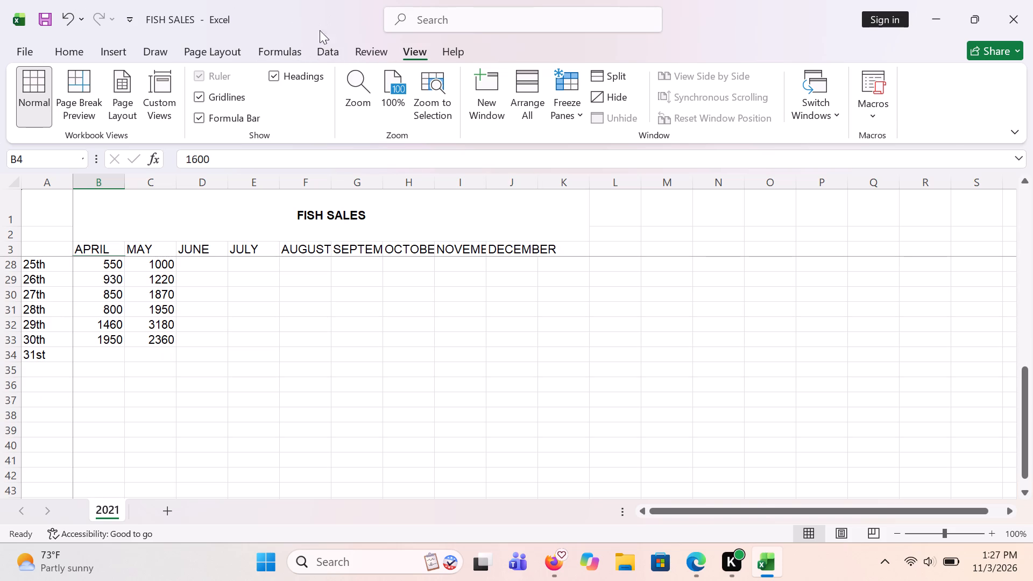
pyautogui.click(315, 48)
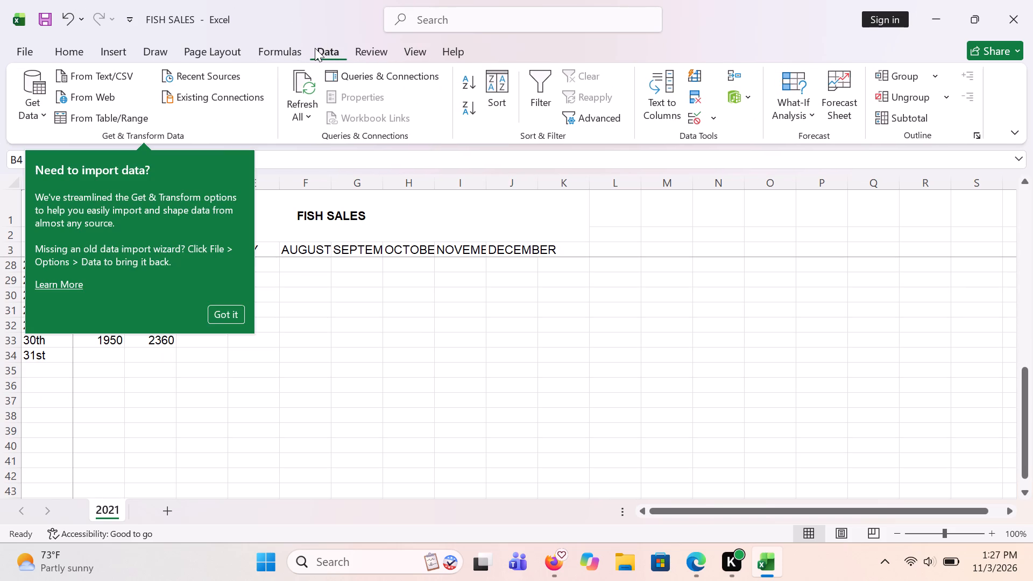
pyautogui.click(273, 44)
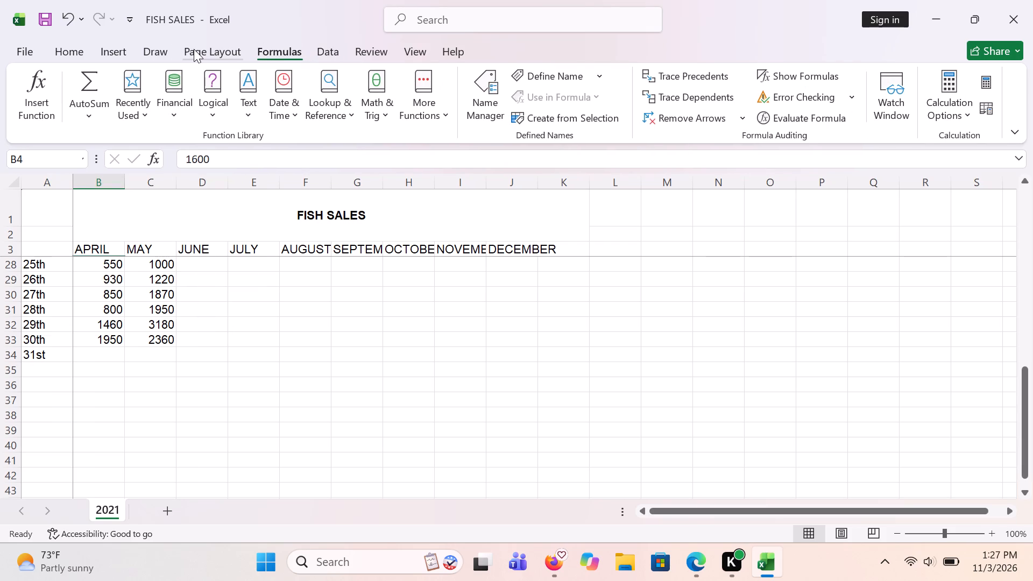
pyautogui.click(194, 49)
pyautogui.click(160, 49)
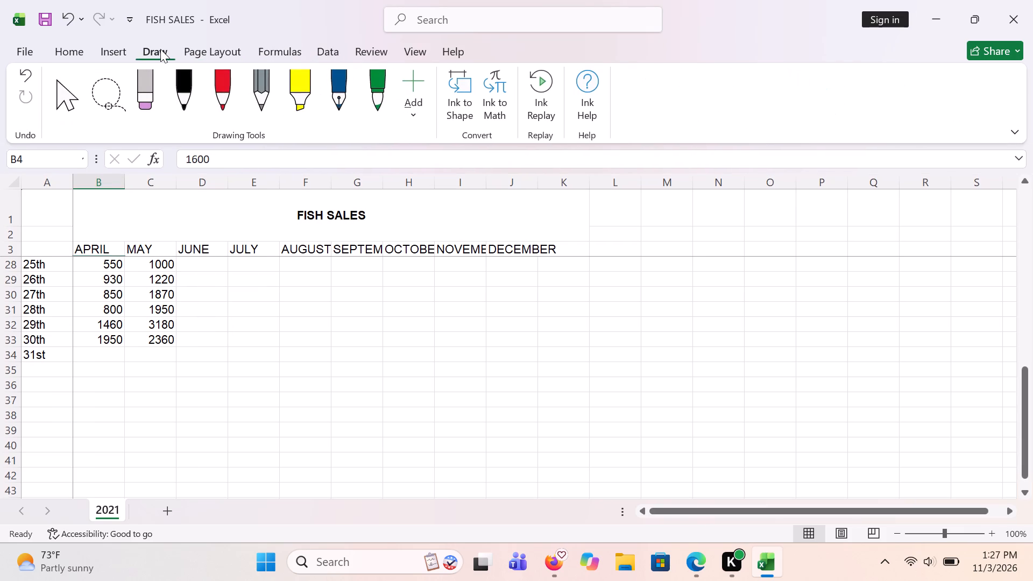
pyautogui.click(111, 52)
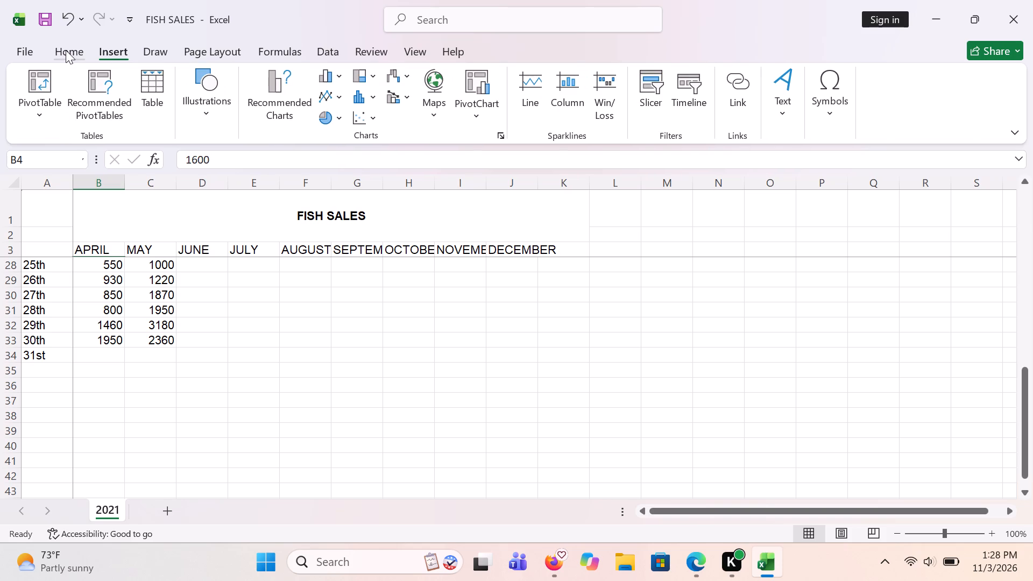
# Set the font colour of the month heading row 3 to the medium blue theme colour.
pyautogui.click(66, 50)
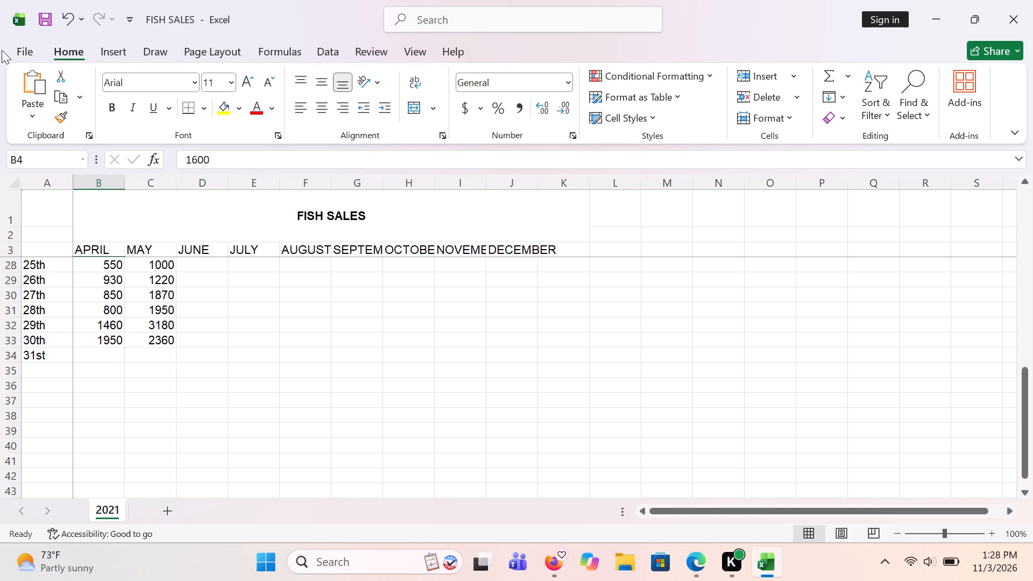
pyautogui.click(13, 248)
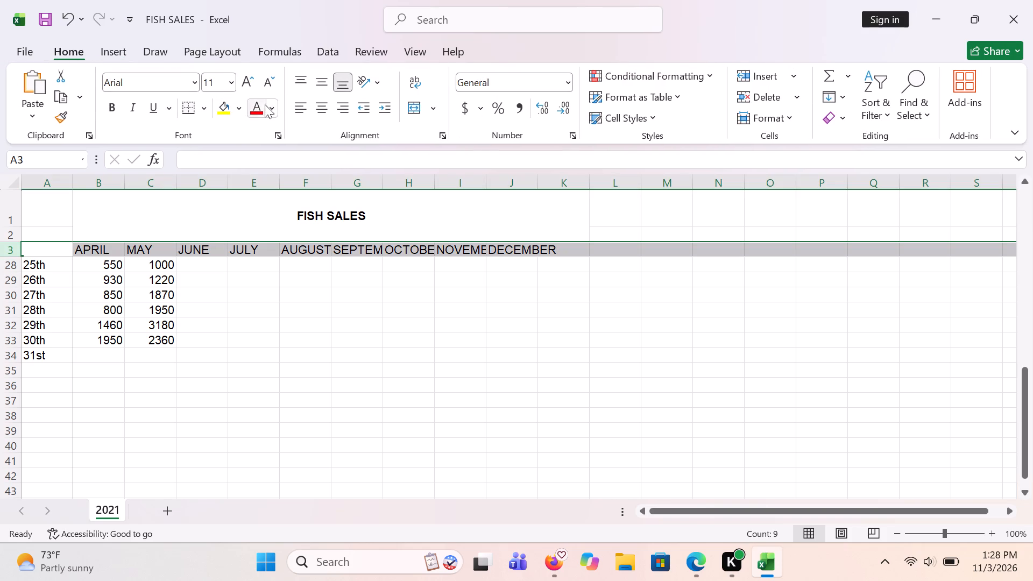
pyautogui.click(271, 108)
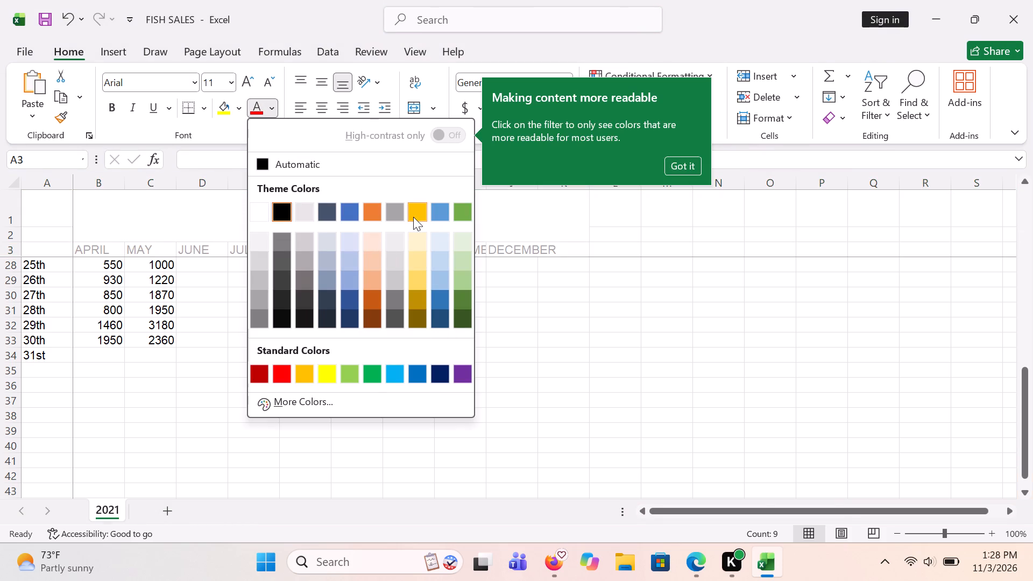
pyautogui.click(345, 212)
pyautogui.click(214, 293)
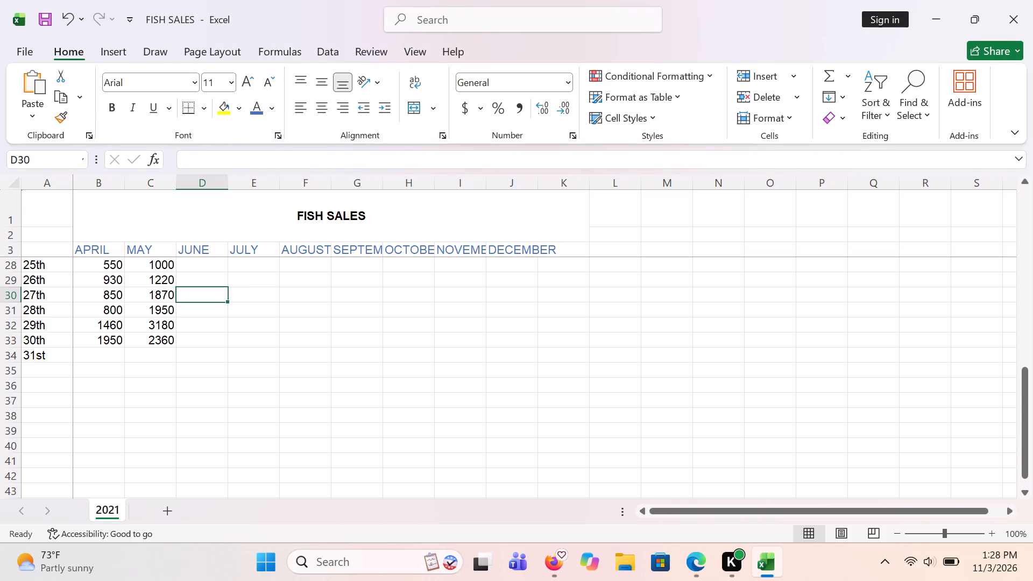
# Make the month headings in row 3 bold.
pyautogui.click(15, 248)
pyautogui.click(109, 101)
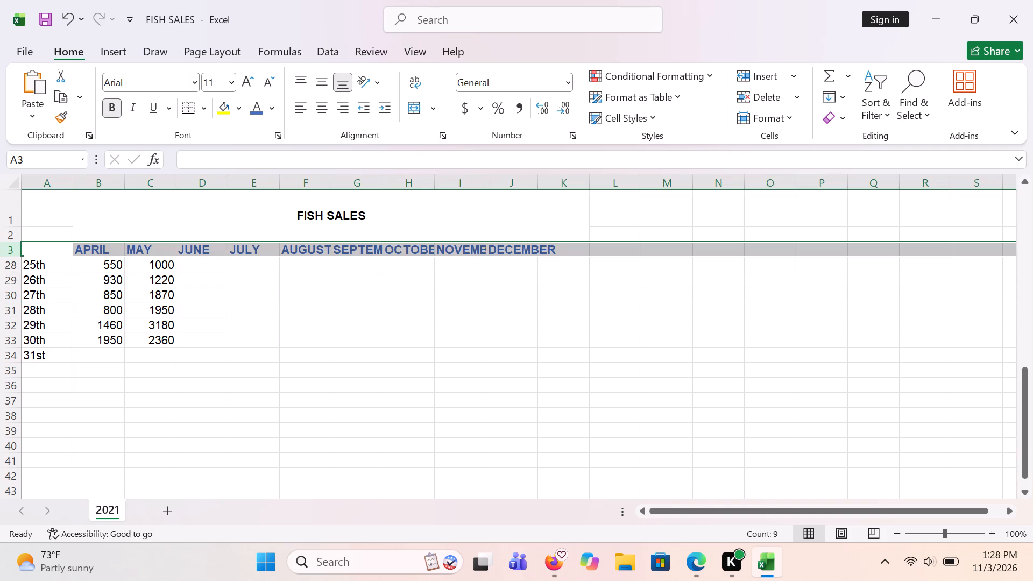
pyautogui.click(463, 403)
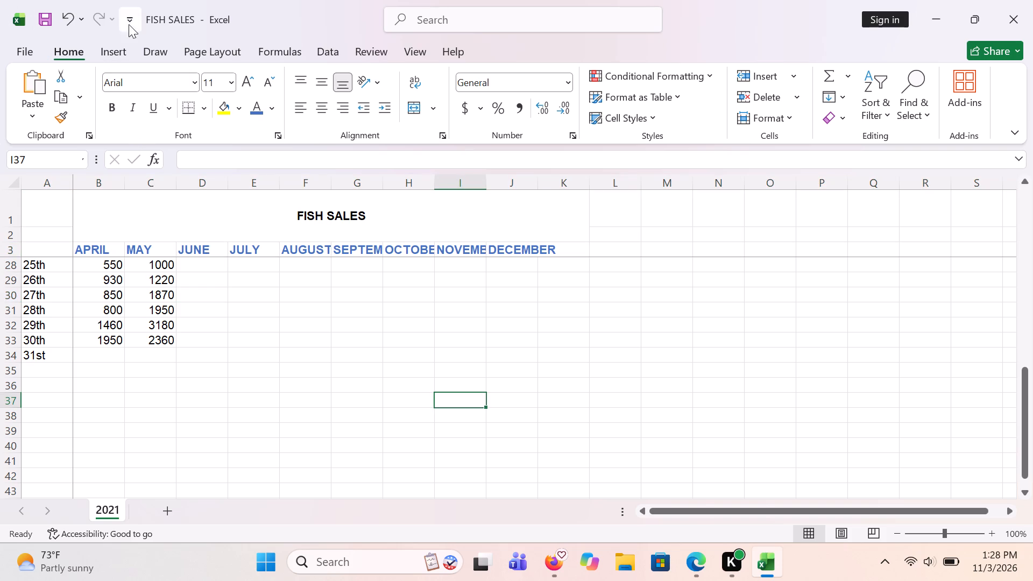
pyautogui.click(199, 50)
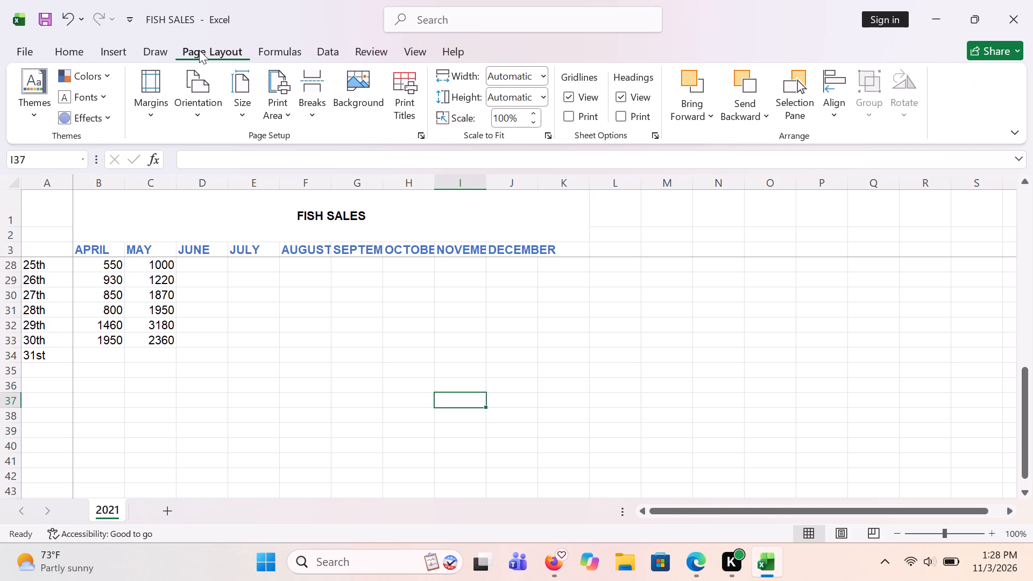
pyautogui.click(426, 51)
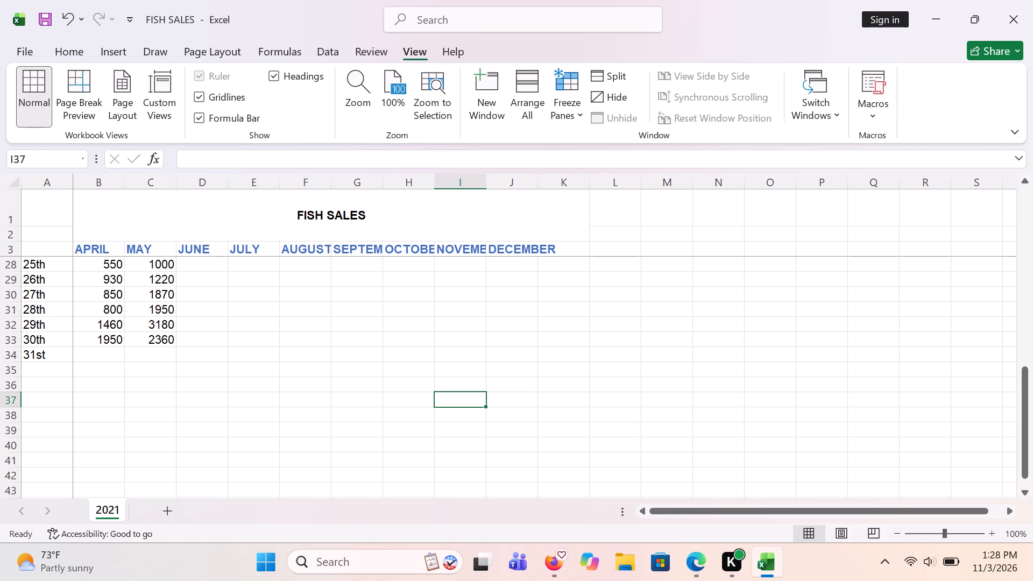
# AutoFit the widths of columns B through J to fit the APRIL to DECEMBER headings.
pyautogui.doubleClick(123, 180)
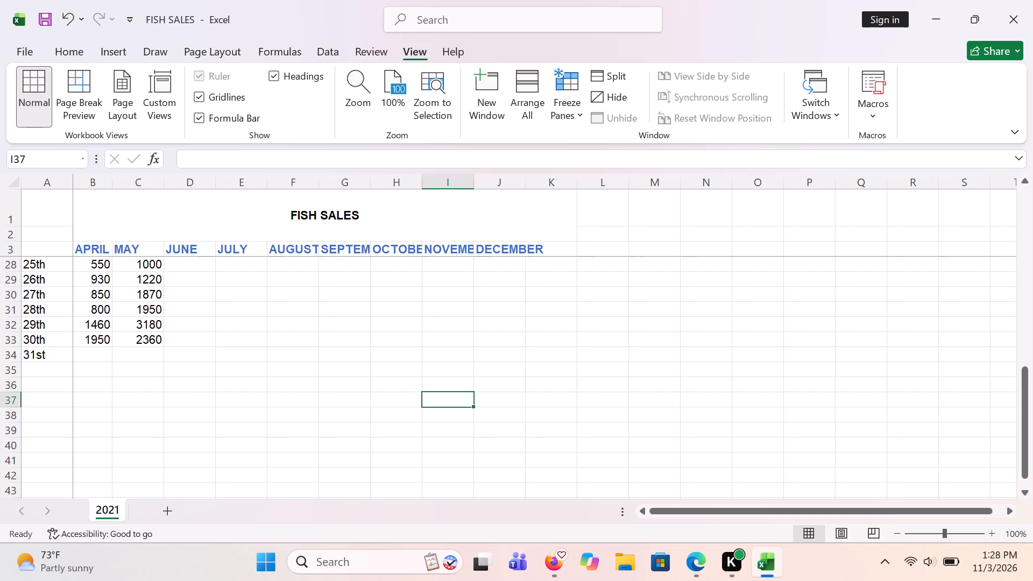
pyautogui.moveTo(139, 183); pyautogui.dragTo(505, 189)
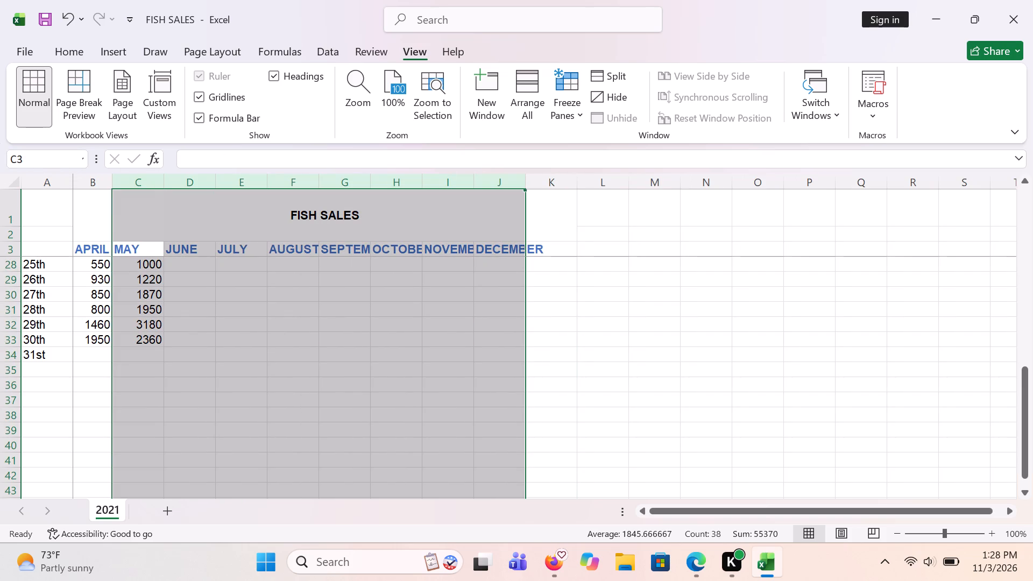
pyautogui.doubleClick(523, 182)
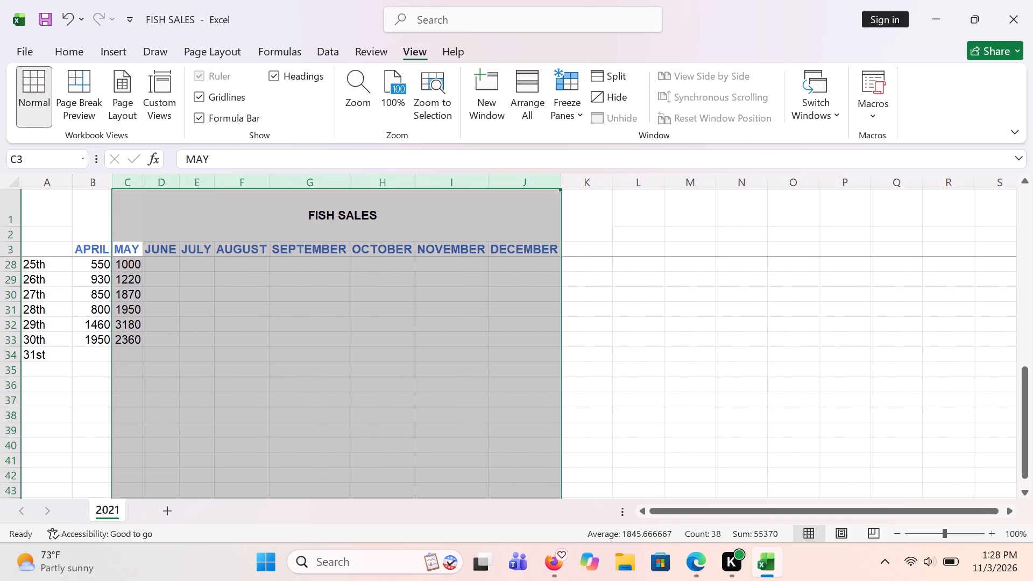
pyautogui.click(423, 305)
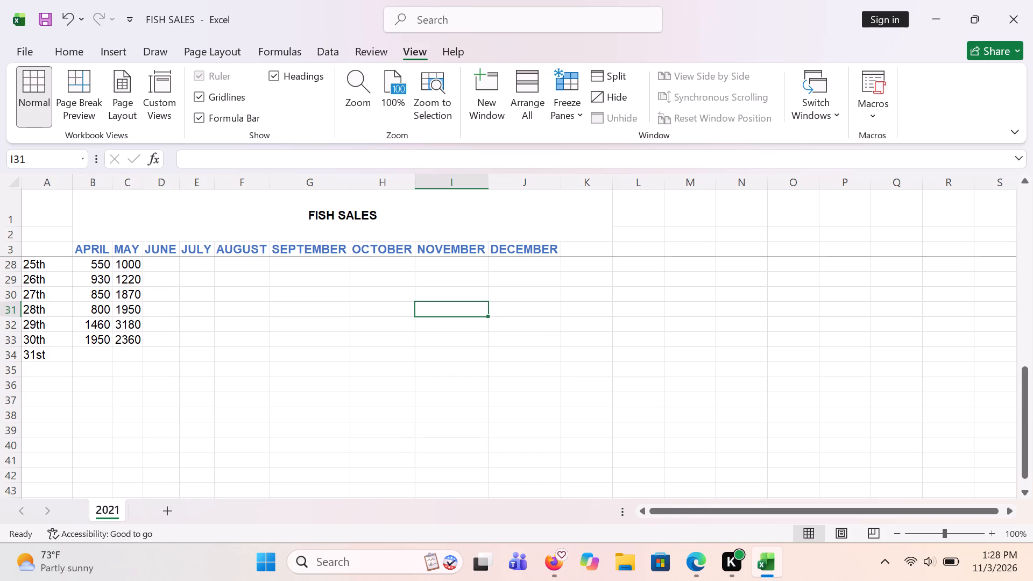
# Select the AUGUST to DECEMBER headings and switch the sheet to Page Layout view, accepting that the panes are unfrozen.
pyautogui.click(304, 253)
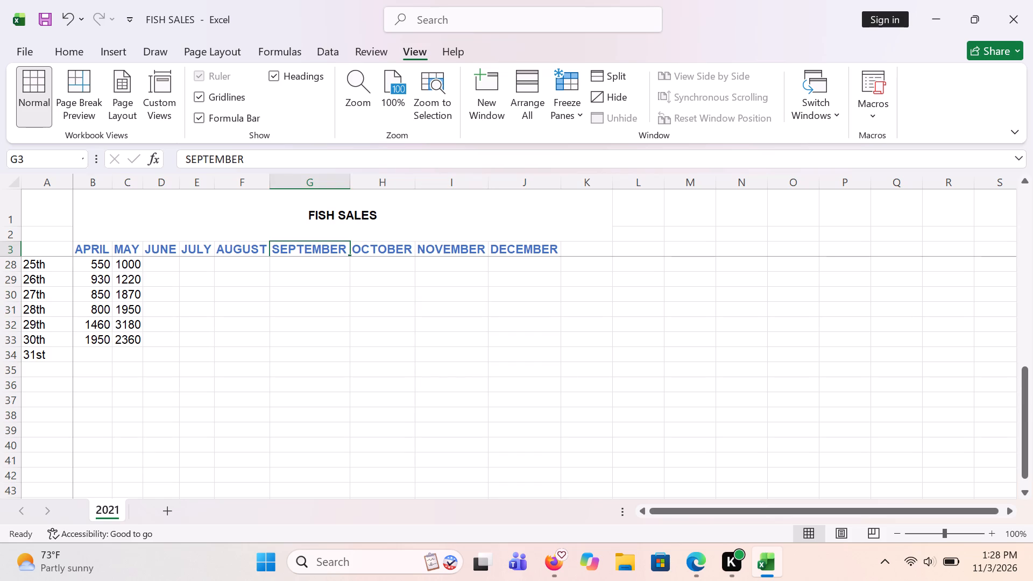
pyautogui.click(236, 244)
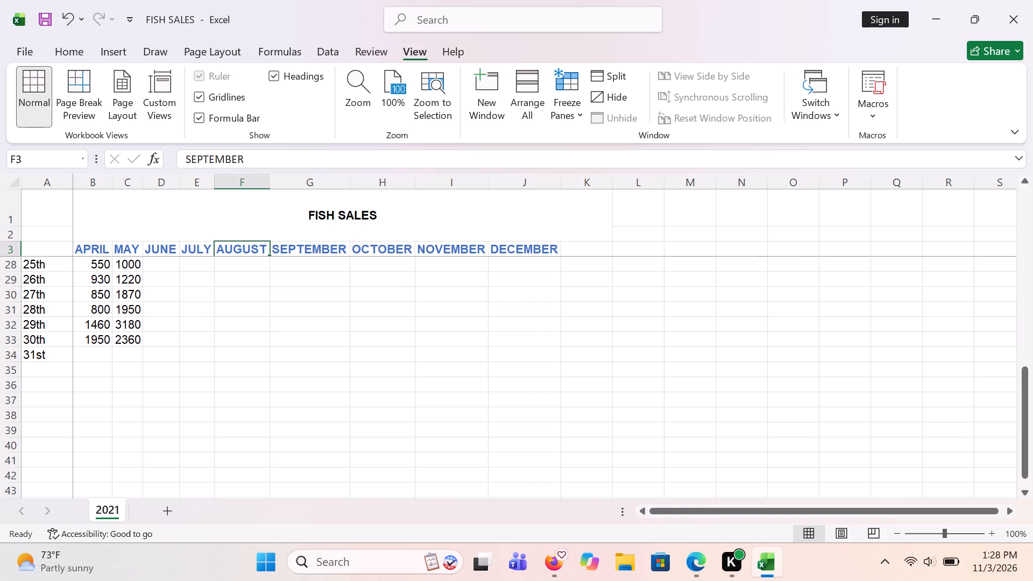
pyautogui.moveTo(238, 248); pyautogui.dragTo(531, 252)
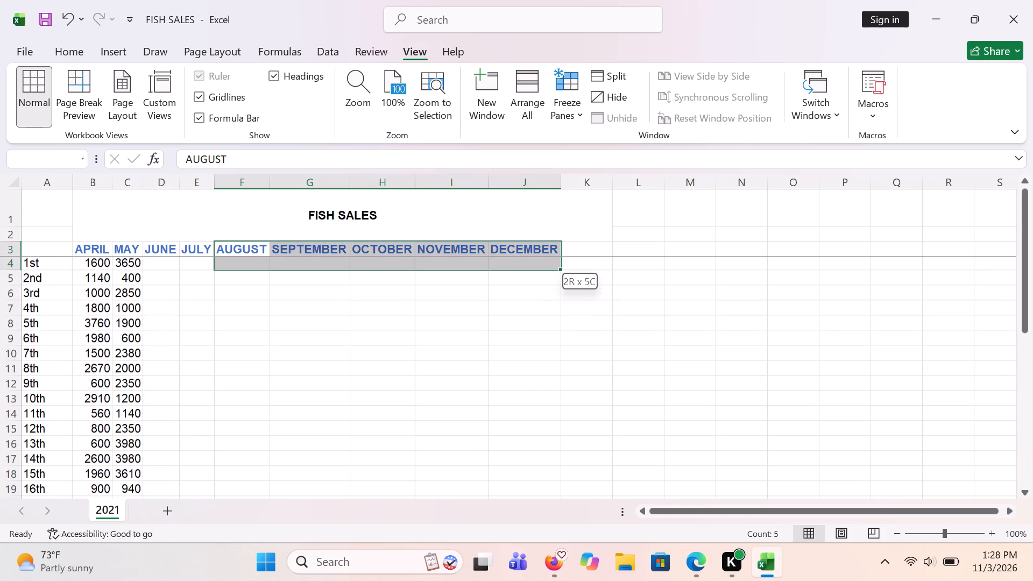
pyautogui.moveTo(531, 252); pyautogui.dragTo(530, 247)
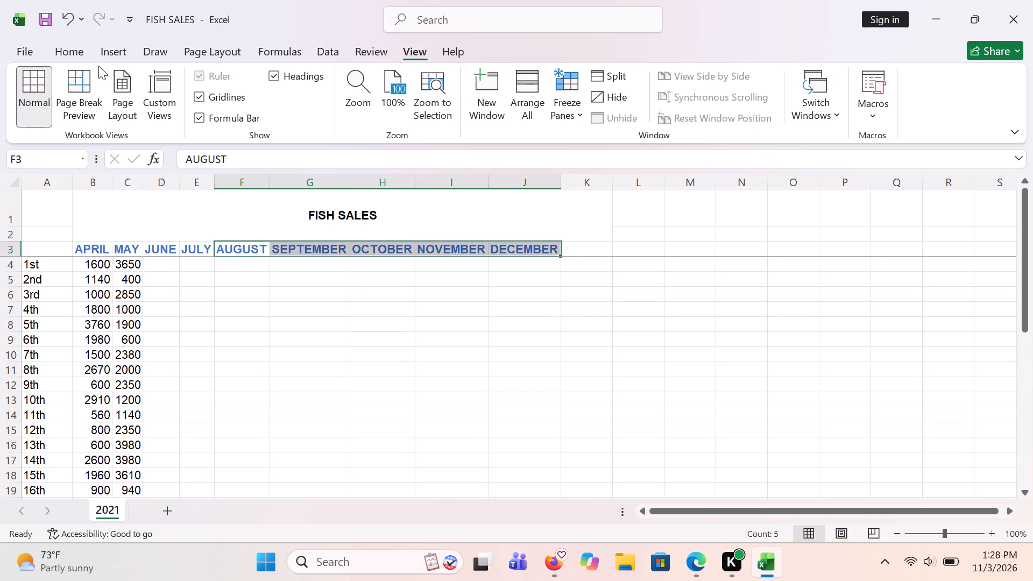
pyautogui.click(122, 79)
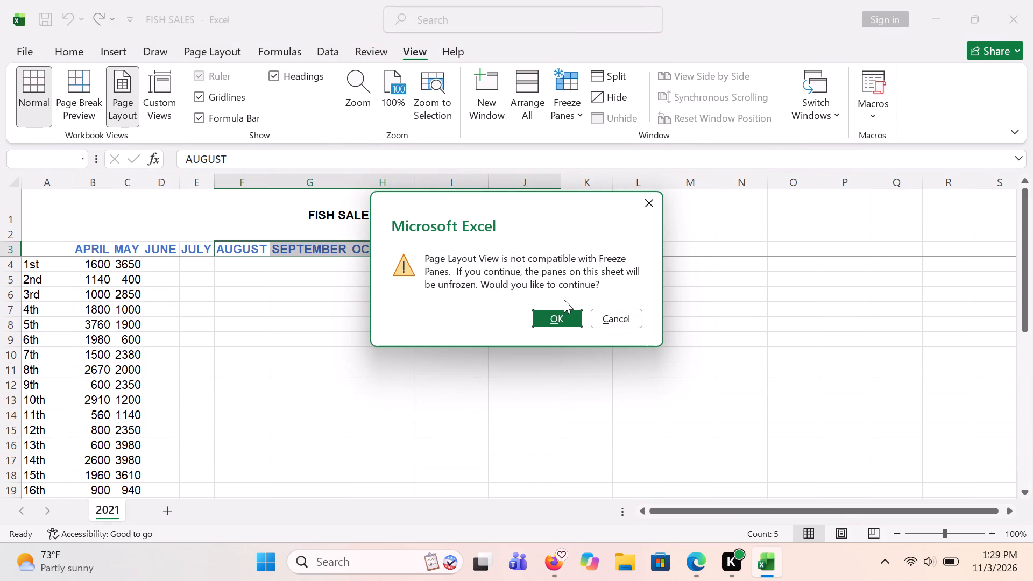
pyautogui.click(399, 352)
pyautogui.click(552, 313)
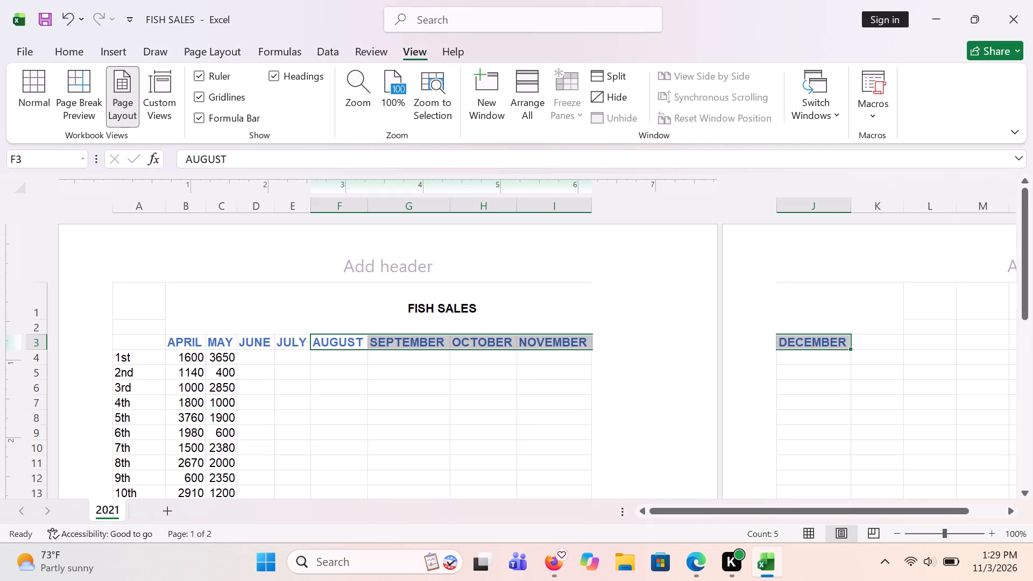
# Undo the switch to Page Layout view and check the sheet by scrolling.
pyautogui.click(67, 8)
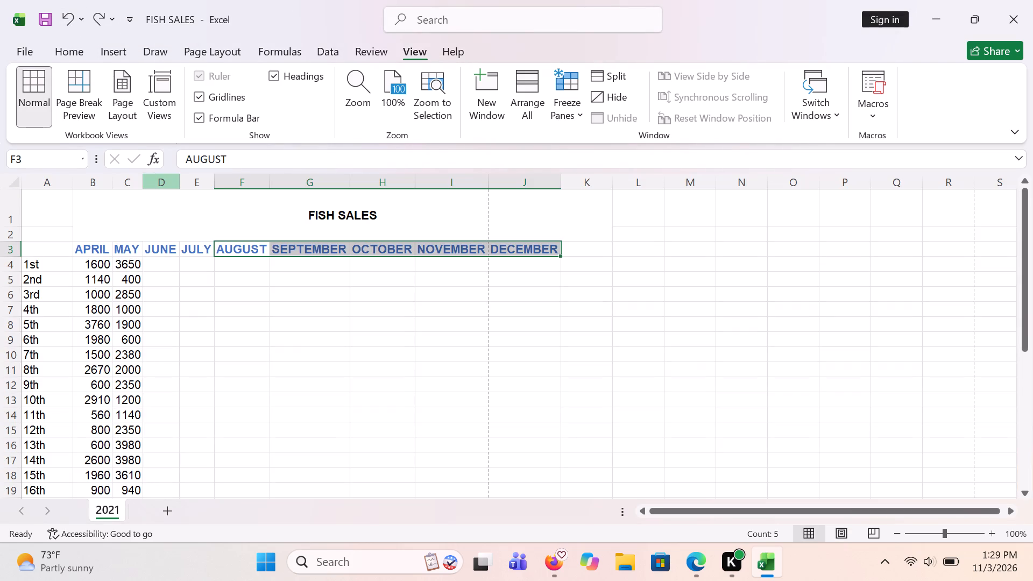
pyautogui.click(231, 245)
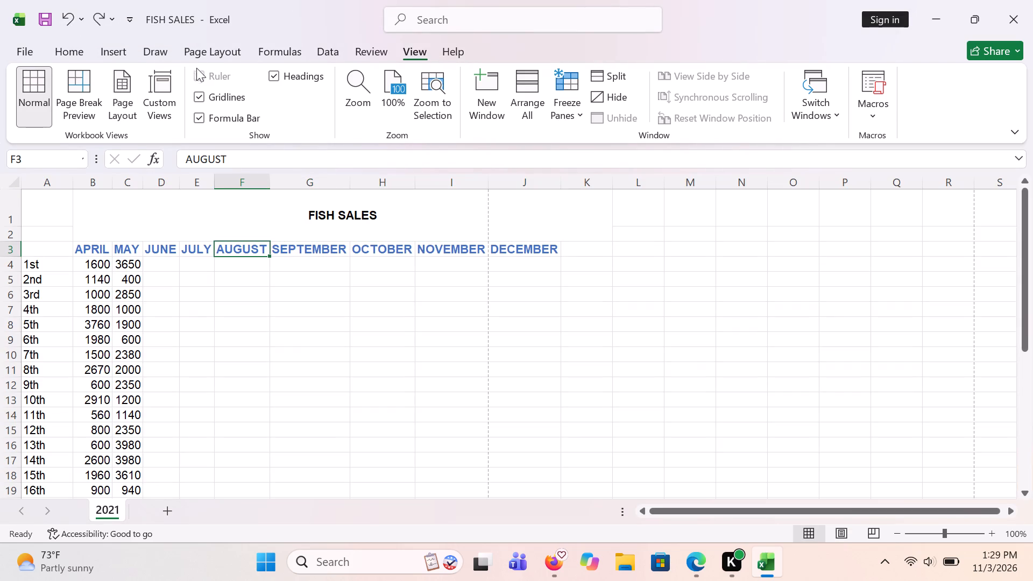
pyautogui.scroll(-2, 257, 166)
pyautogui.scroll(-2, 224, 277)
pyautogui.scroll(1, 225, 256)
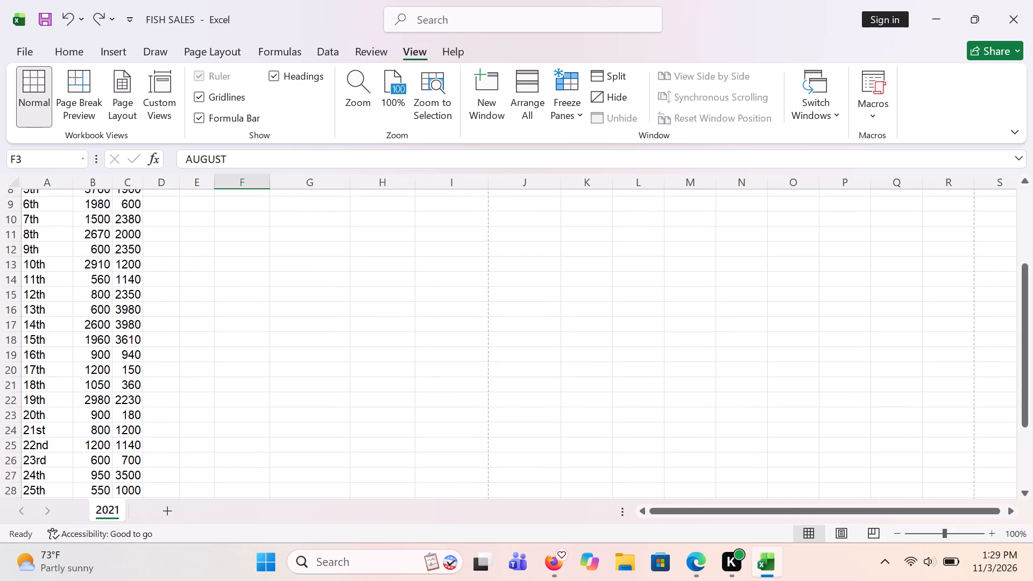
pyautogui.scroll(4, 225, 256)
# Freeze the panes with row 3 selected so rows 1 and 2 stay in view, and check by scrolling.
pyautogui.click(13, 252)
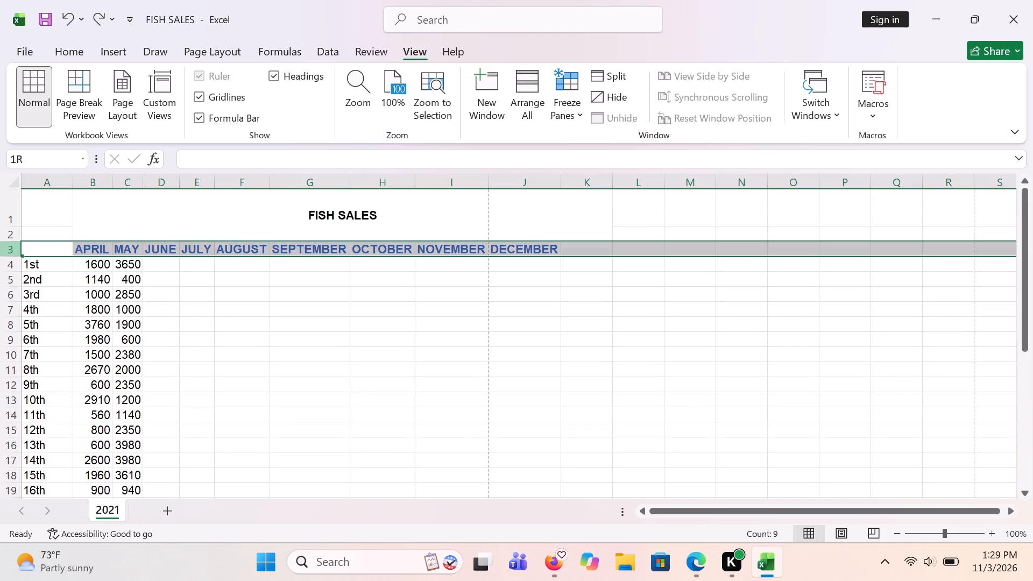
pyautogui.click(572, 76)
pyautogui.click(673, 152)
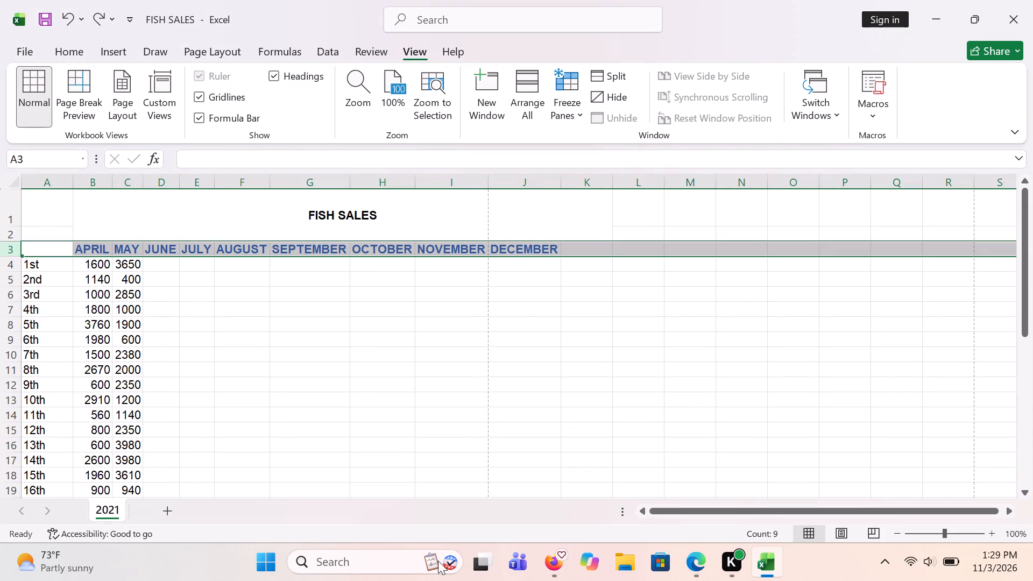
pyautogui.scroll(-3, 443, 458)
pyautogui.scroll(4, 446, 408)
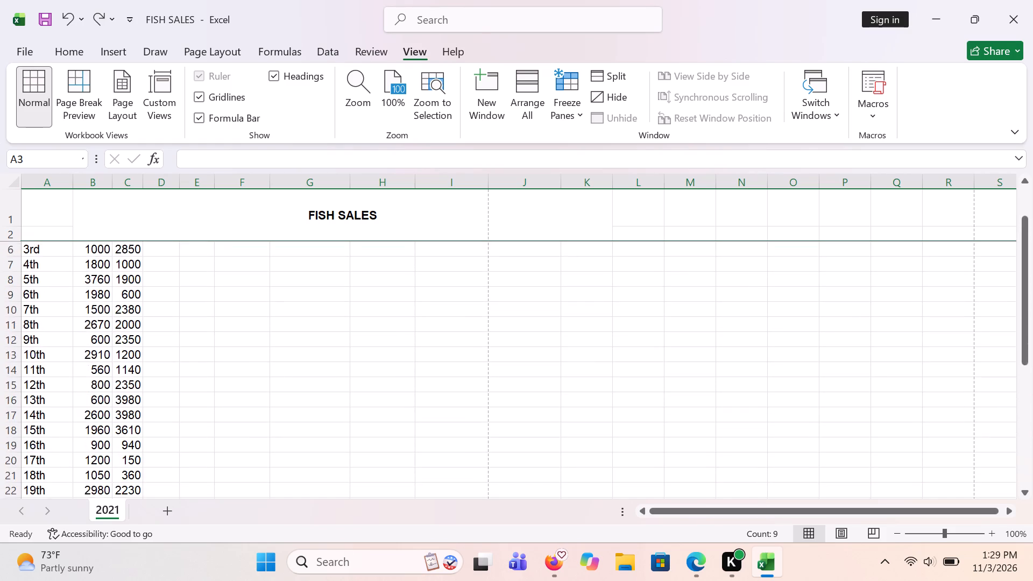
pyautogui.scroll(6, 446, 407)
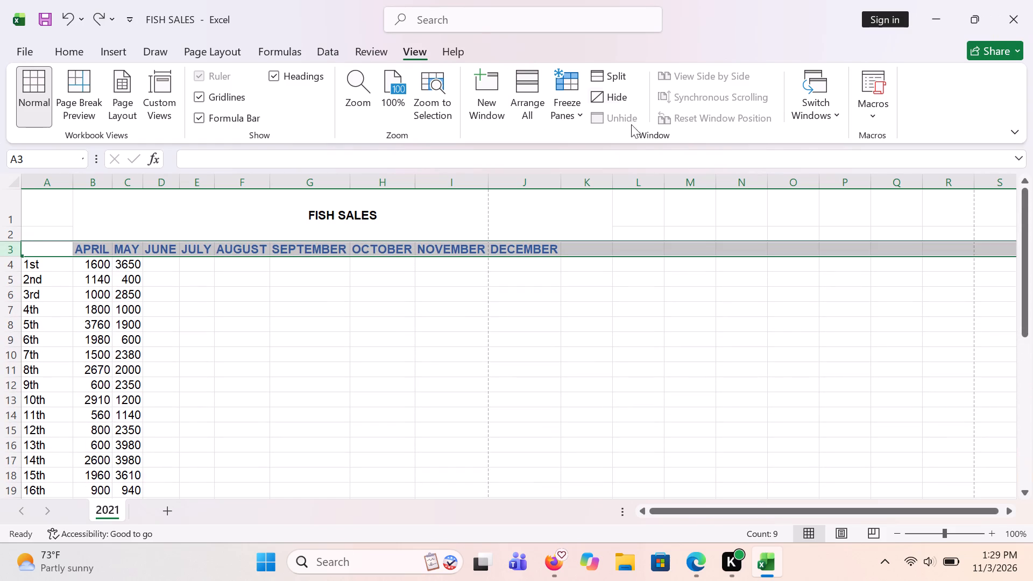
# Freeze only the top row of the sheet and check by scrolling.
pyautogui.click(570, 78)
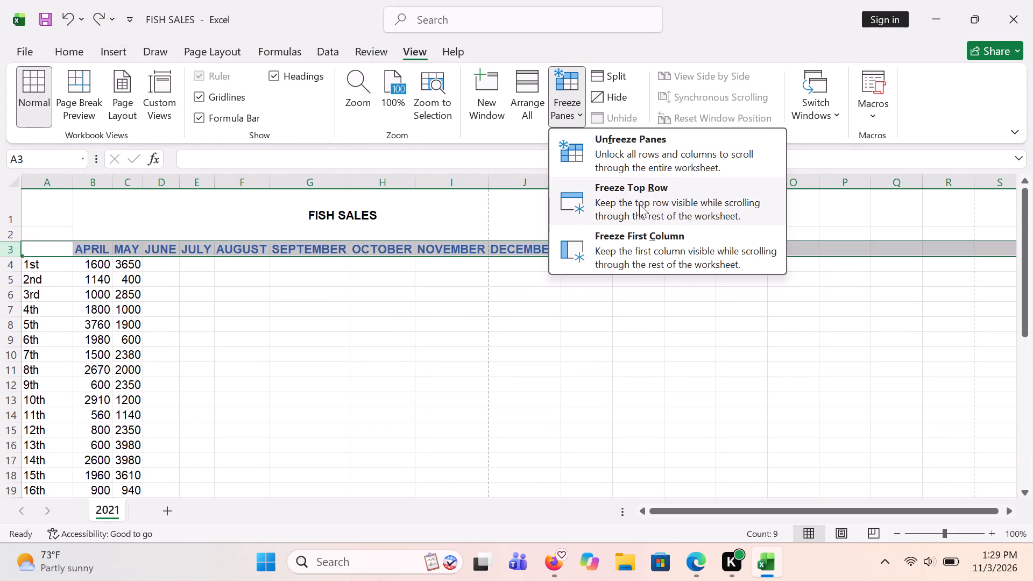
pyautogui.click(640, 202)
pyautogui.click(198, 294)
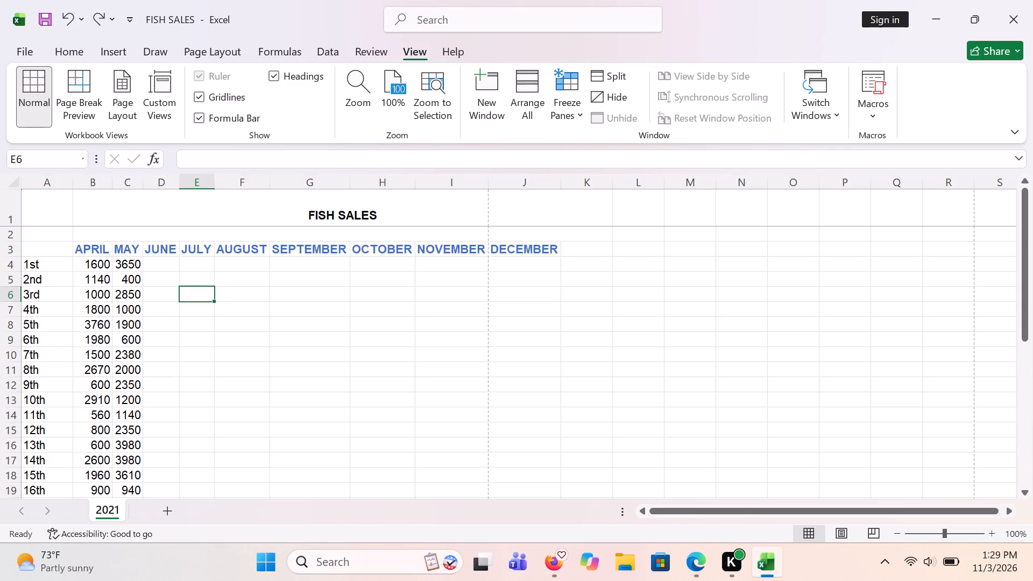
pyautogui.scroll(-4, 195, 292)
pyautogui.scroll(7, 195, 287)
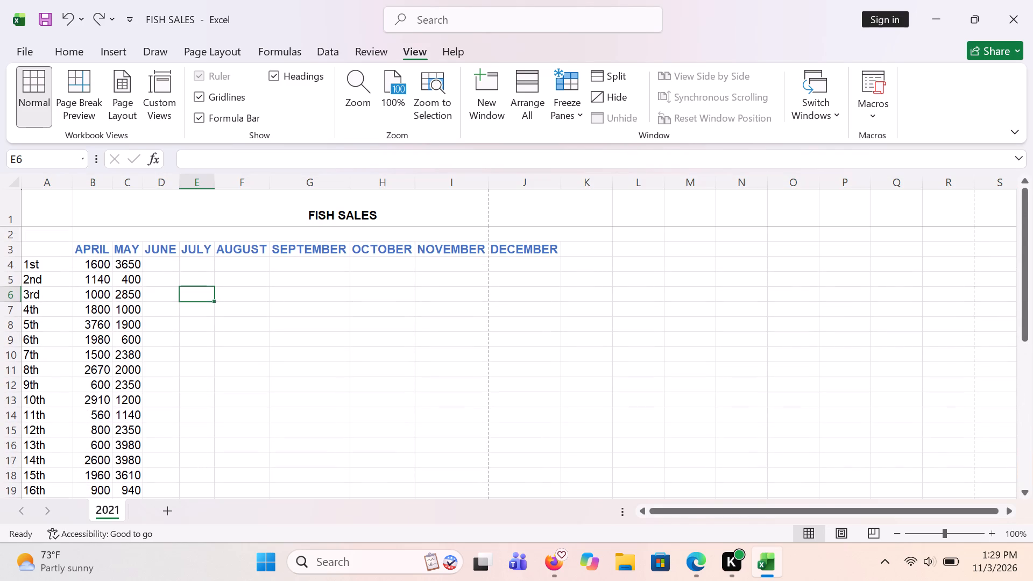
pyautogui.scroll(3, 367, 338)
# Unfreeze the panes with row 4 selected and check by scrolling.
pyautogui.click(13, 263)
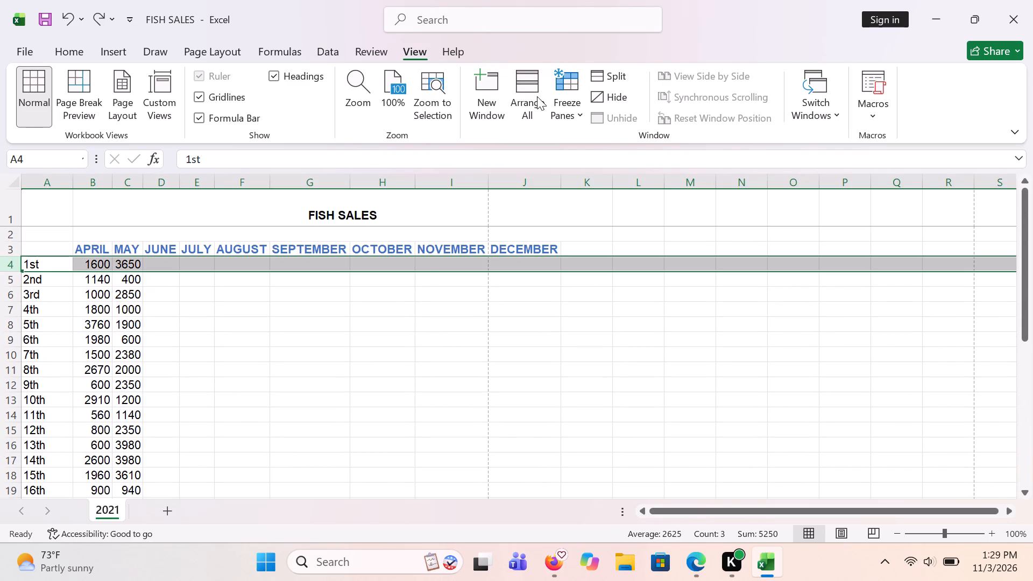
pyautogui.click(560, 77)
pyautogui.click(640, 160)
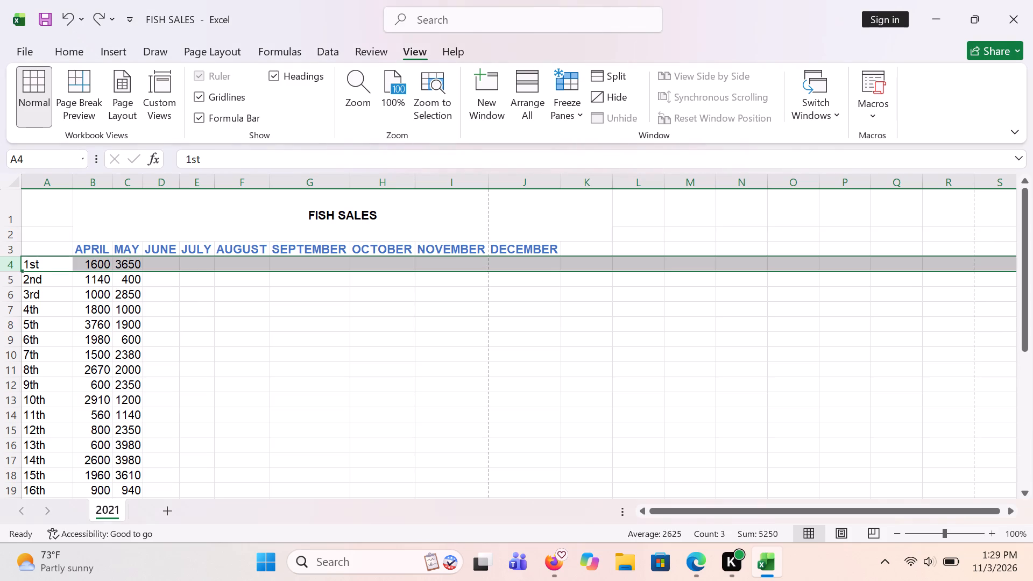
pyautogui.scroll(-9, 159, 255)
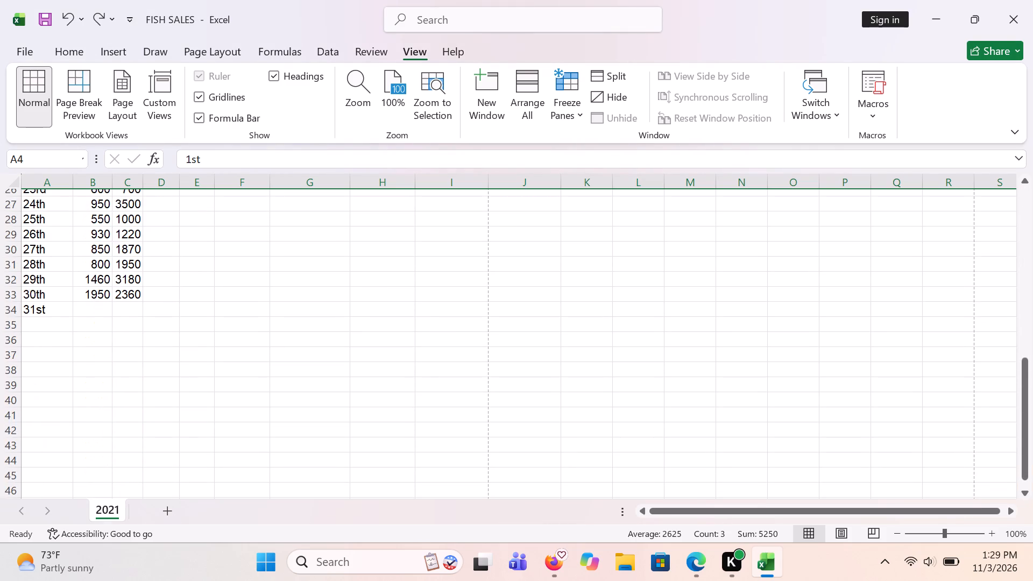
pyautogui.scroll(-4, 159, 242)
pyautogui.scroll(20, 159, 242)
pyautogui.scroll(1, 159, 242)
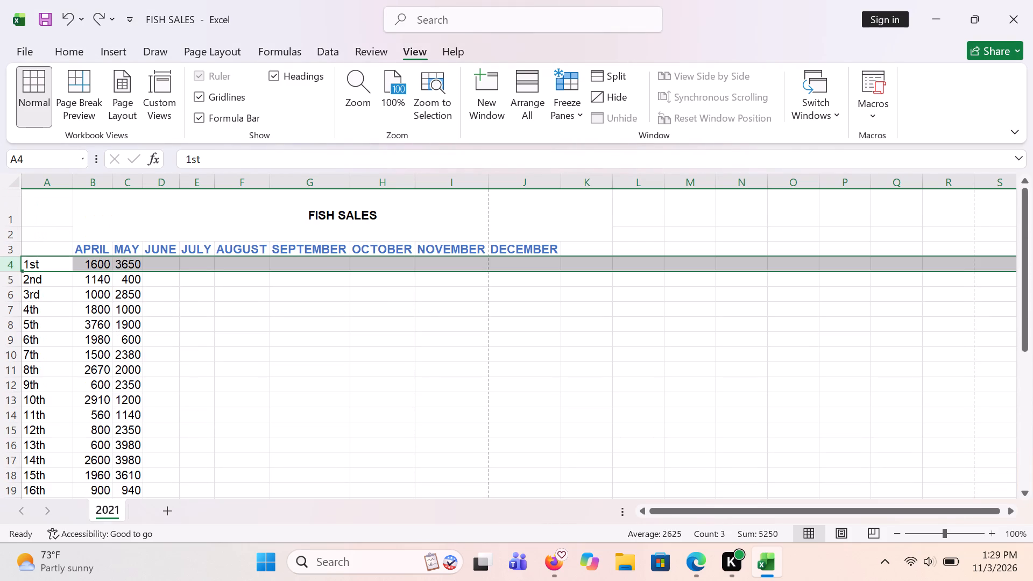
# Freeze the panes at cell B3 so rows 1 and 2 and the day column stay in view, and check by scrolling.
pyautogui.click(90, 244)
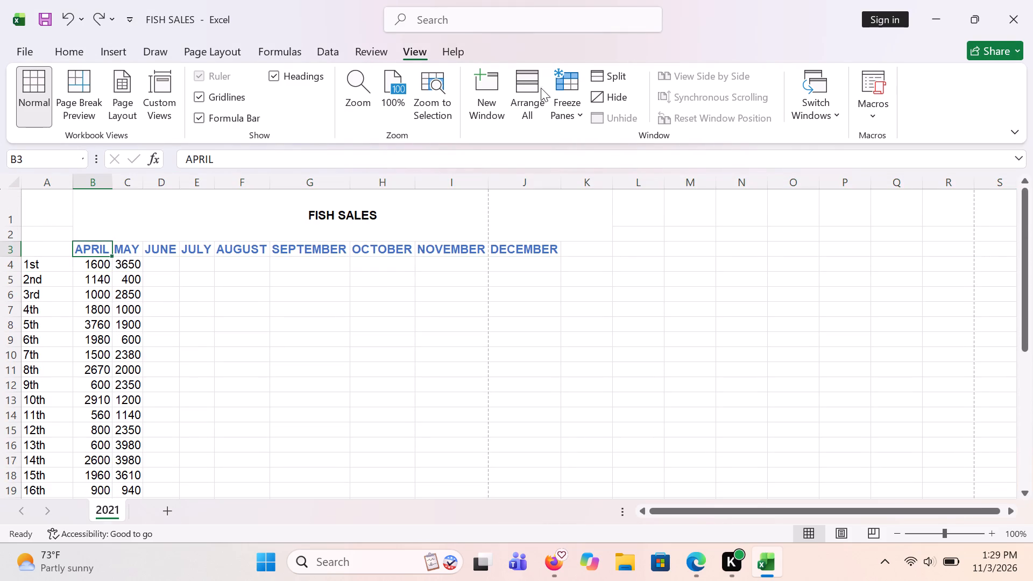
pyautogui.click(571, 84)
pyautogui.click(609, 155)
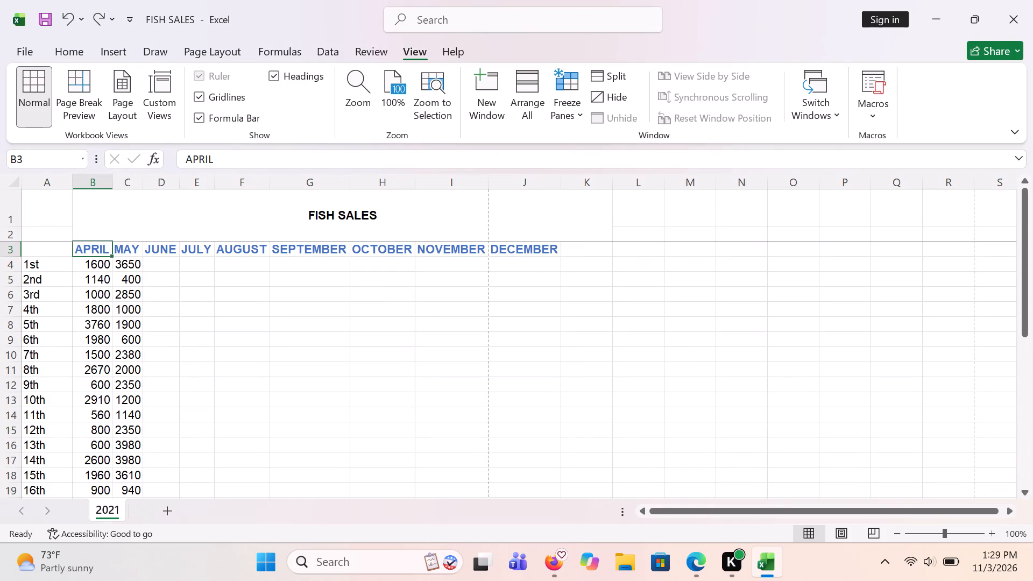
pyautogui.scroll(-4, 94, 286)
pyautogui.scroll(10, 94, 286)
# Undo the AutoFit of the month columns and the bold and blue font colour of the headings in row 3.
pyautogui.doubleClick(67, 16)
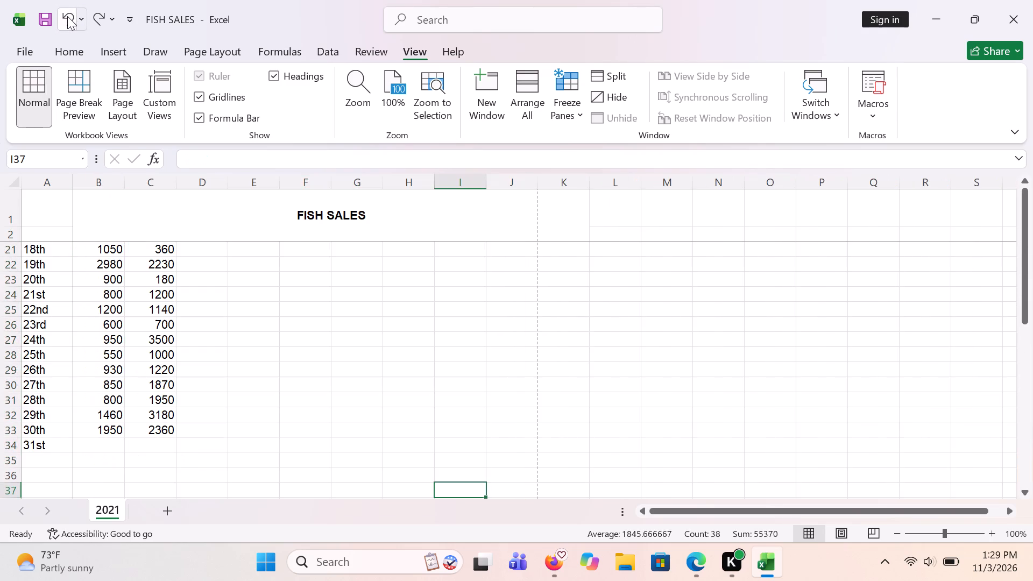
pyautogui.click(67, 16)
pyautogui.click(67, 16)
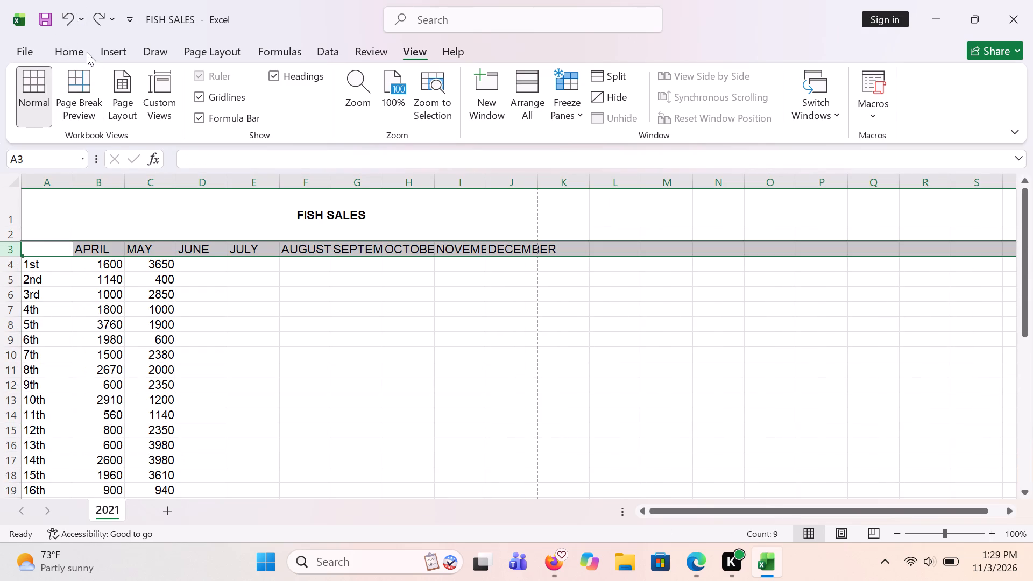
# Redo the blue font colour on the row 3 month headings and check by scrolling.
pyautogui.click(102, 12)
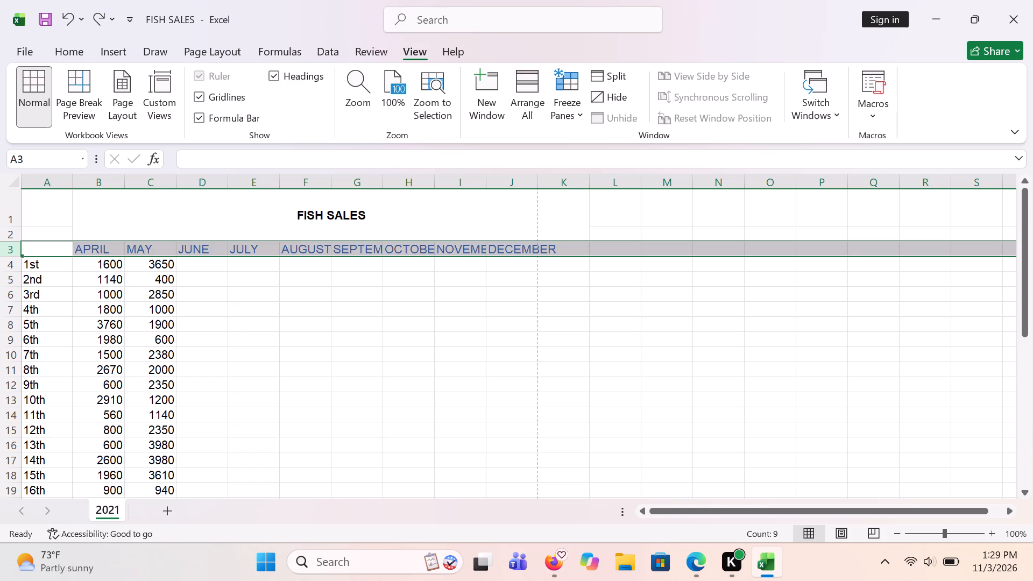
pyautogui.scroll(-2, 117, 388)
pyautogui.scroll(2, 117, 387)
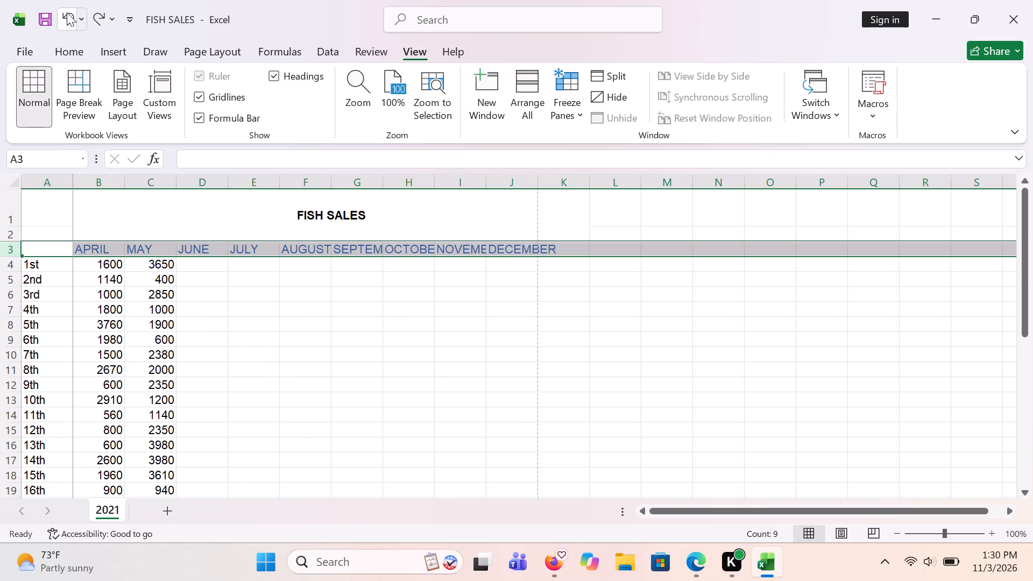
# Undo the row 3 font colour and the MAY entry for the 30th, and check the sheet by scrolling.
pyautogui.click(67, 12)
pyautogui.click(67, 12)
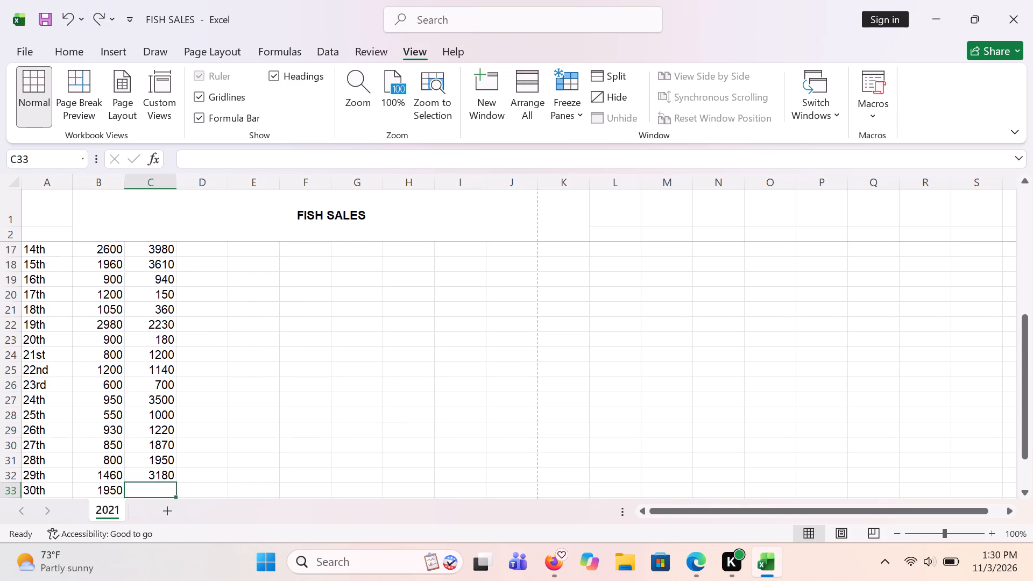
pyautogui.scroll(9, 178, 364)
pyautogui.scroll(5, 163, 317)
pyautogui.scroll(-5, 163, 317)
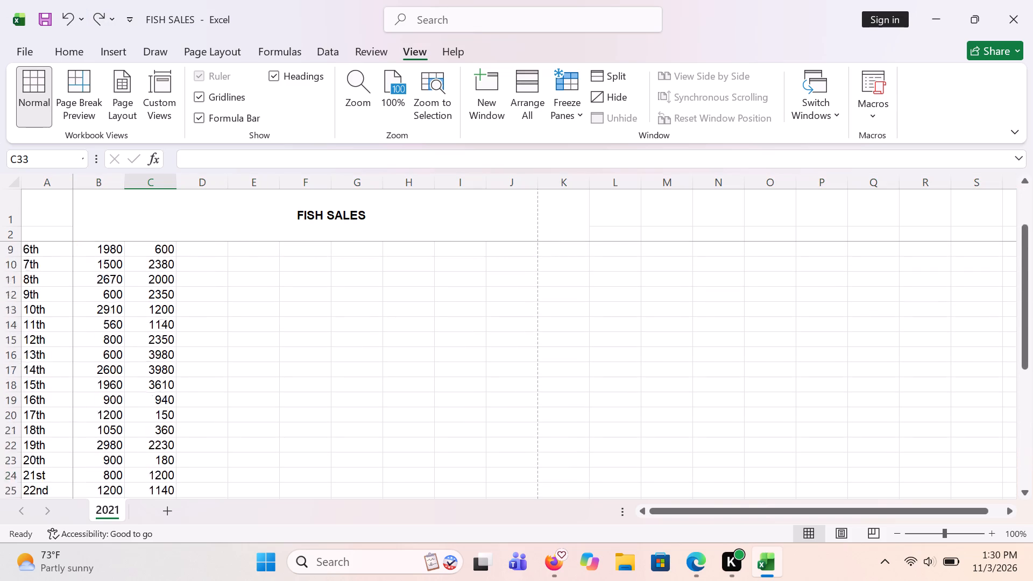
pyautogui.scroll(-4, 163, 317)
pyautogui.scroll(15, 162, 316)
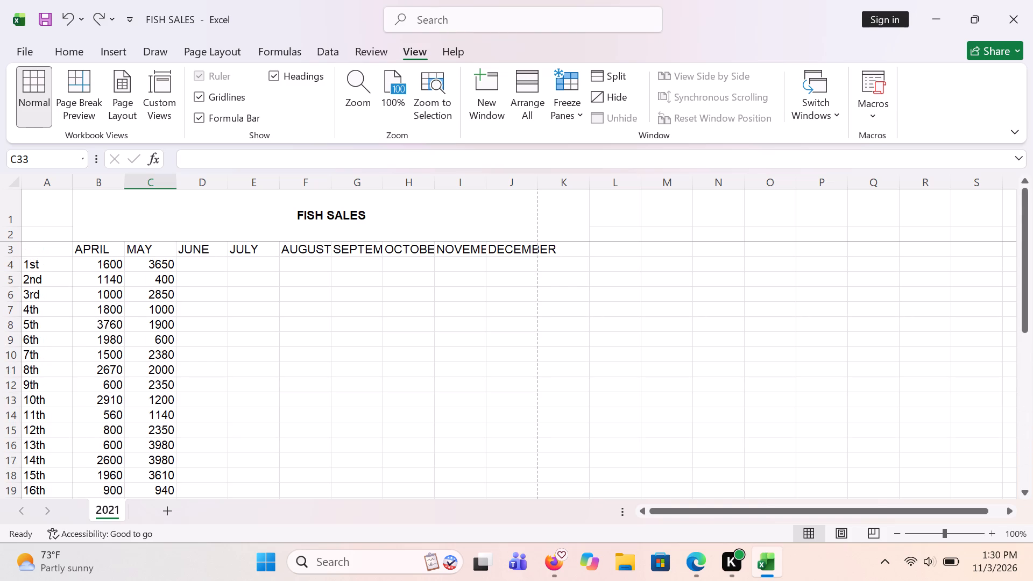
# Undo the deletion of blank row 4 and the MAY entries for the 29th and 28th.
pyautogui.click(67, 13)
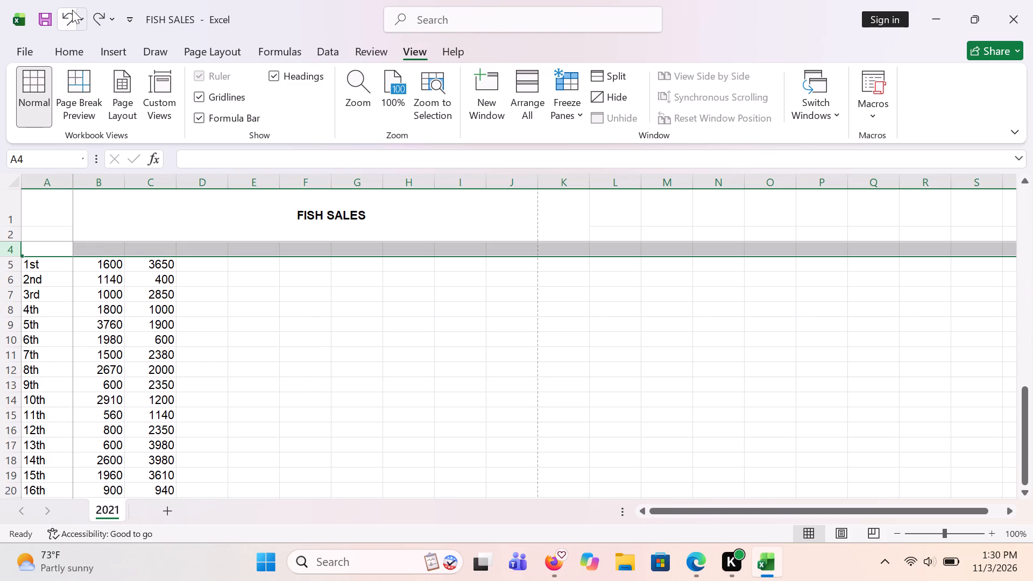
pyautogui.click(70, 10)
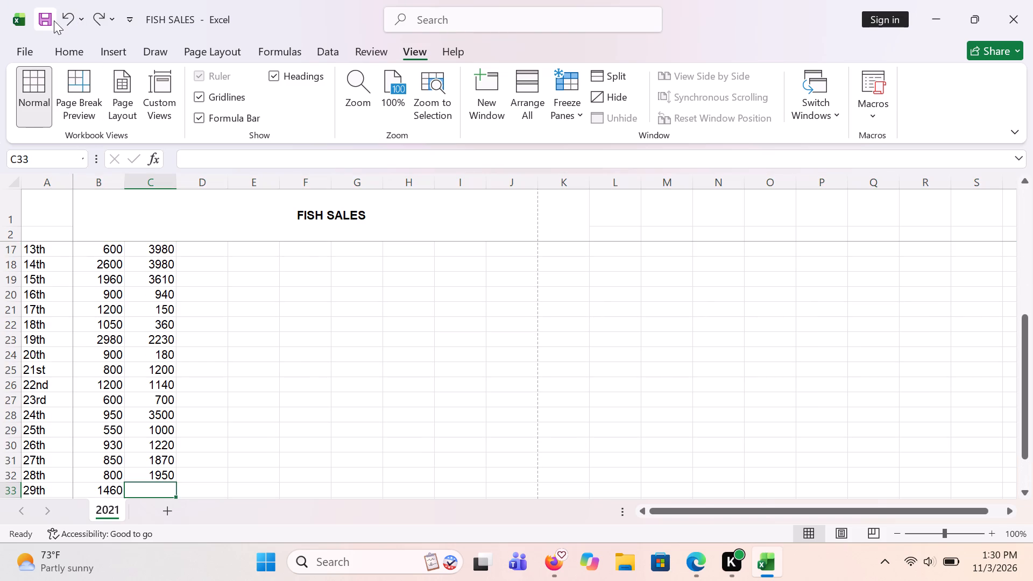
pyautogui.click(65, 19)
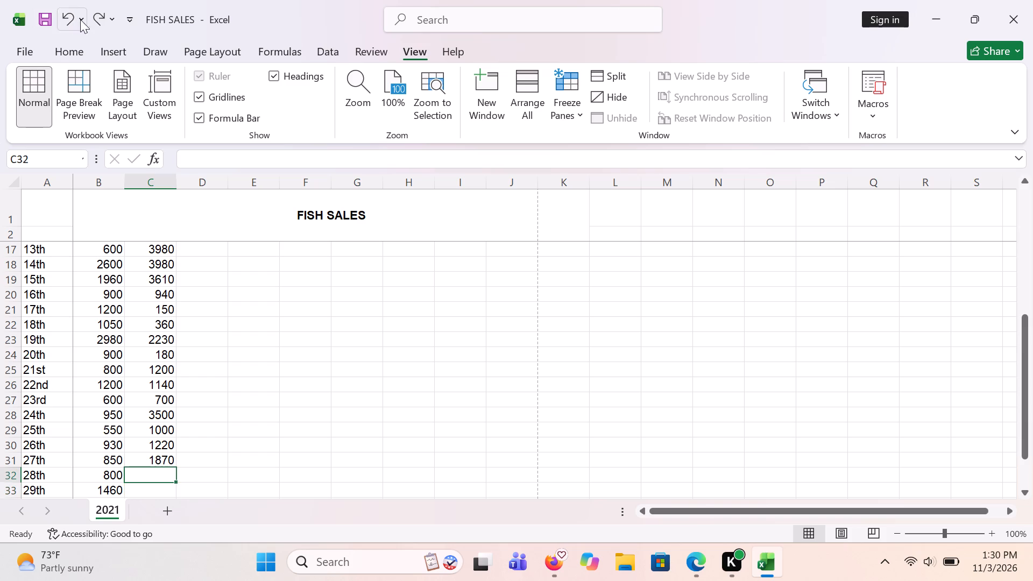
# Redo the MAY entries for the 28th and 29th and the deletion of blank row 4, and save the workbook.
pyautogui.click(100, 14)
pyautogui.click(100, 14)
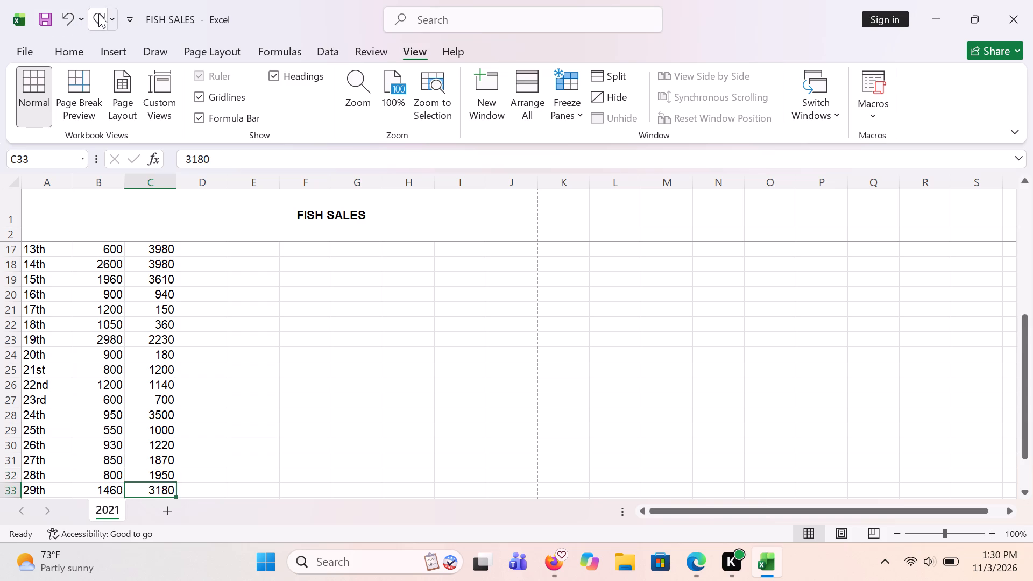
pyautogui.click(98, 14)
pyautogui.scroll(-2, 207, 241)
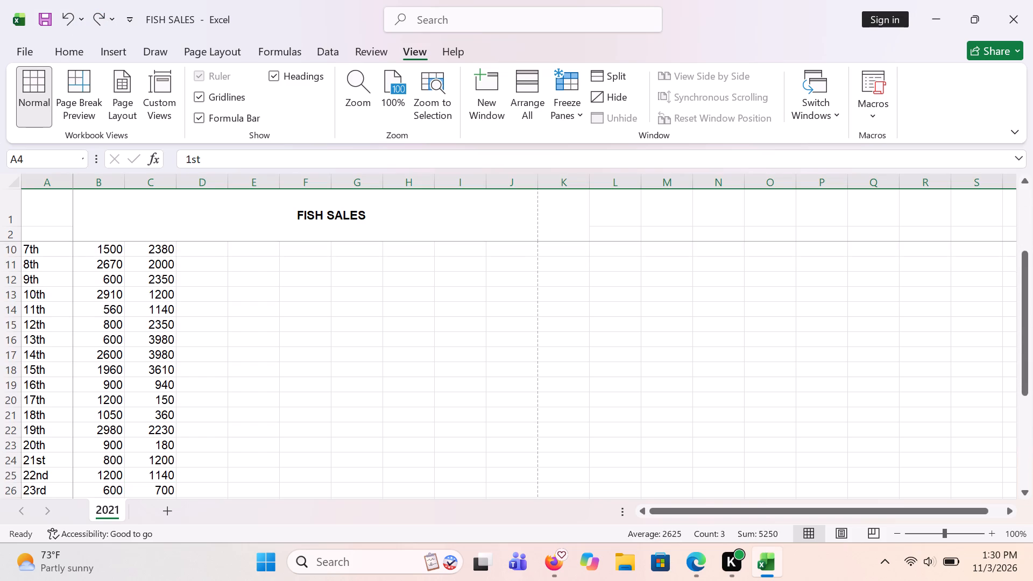
pyautogui.scroll(-4, 204, 287)
pyautogui.scroll(5, 190, 287)
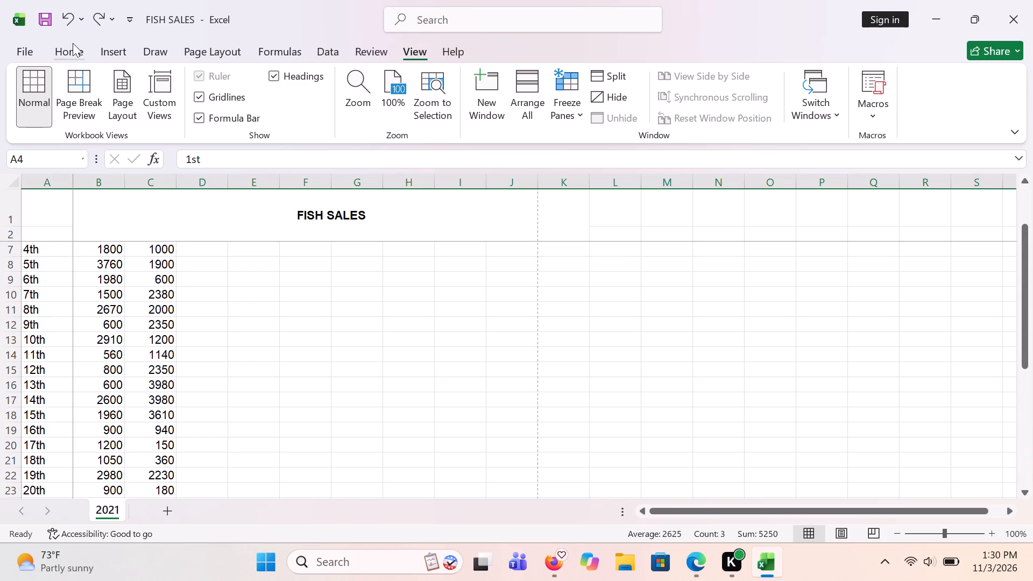
pyautogui.click(46, 20)
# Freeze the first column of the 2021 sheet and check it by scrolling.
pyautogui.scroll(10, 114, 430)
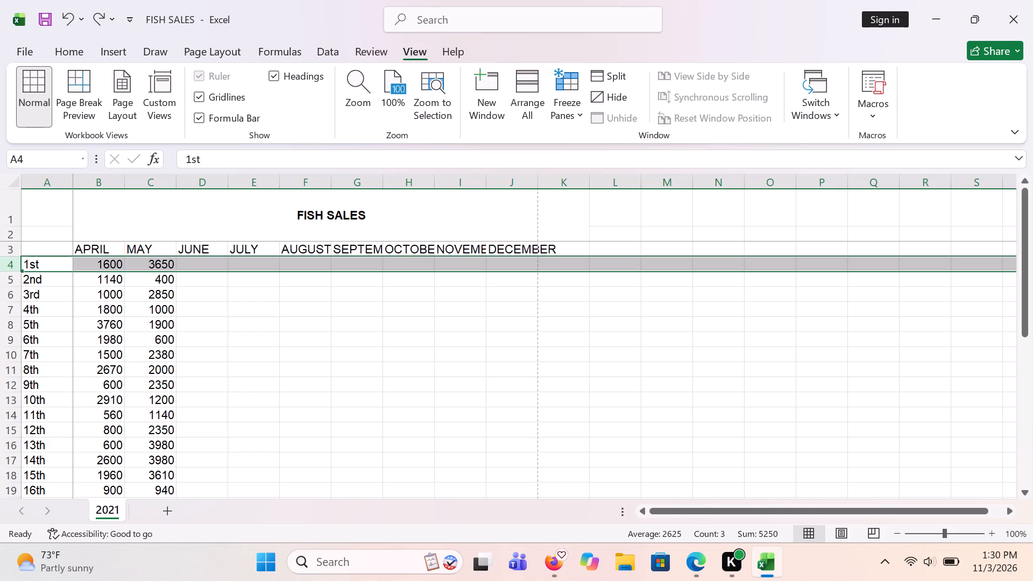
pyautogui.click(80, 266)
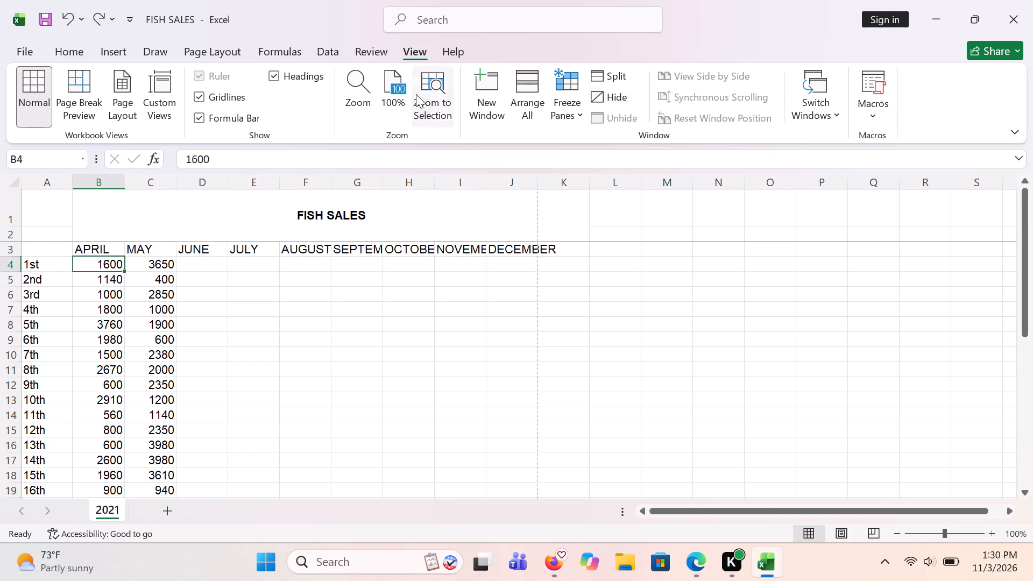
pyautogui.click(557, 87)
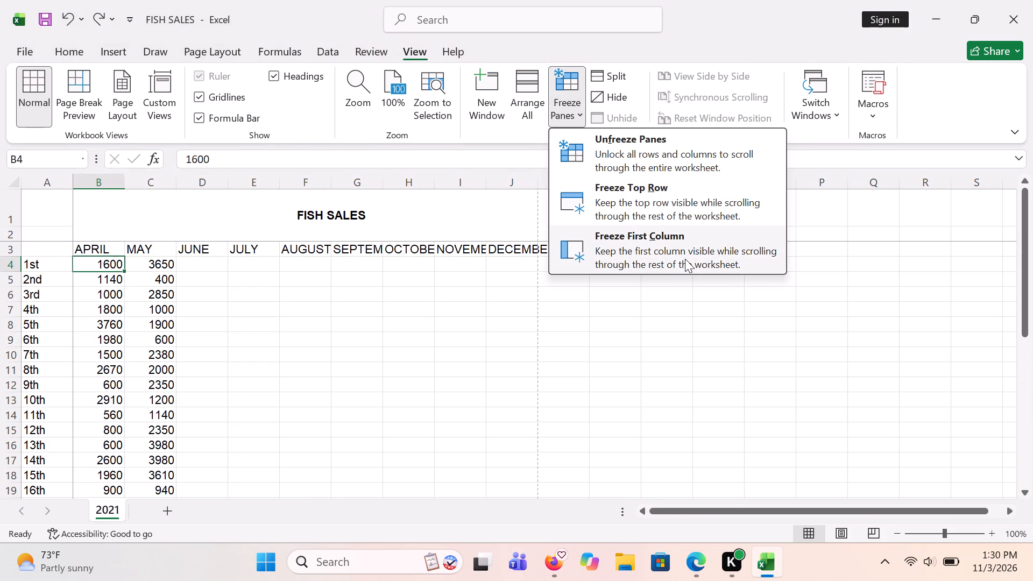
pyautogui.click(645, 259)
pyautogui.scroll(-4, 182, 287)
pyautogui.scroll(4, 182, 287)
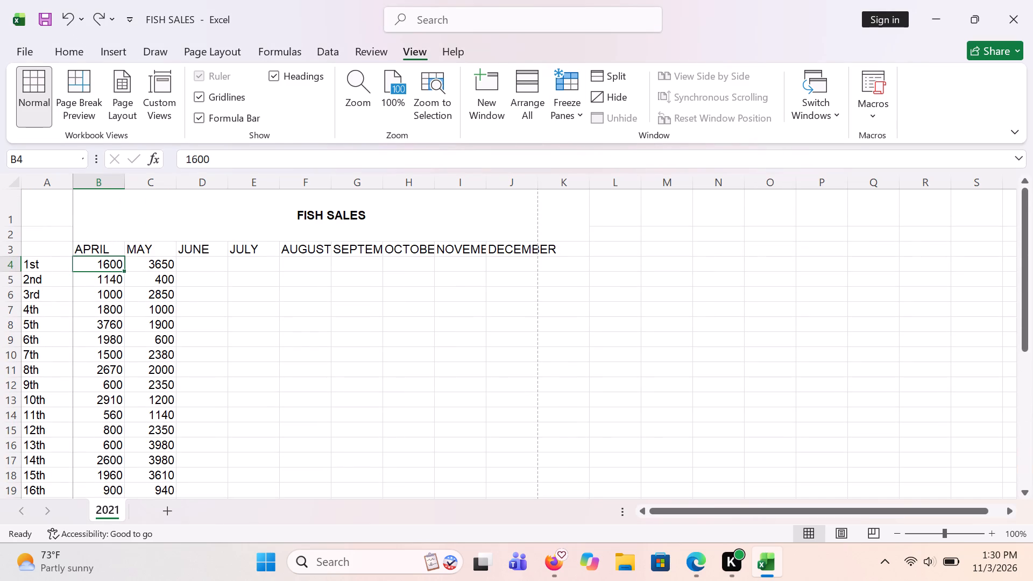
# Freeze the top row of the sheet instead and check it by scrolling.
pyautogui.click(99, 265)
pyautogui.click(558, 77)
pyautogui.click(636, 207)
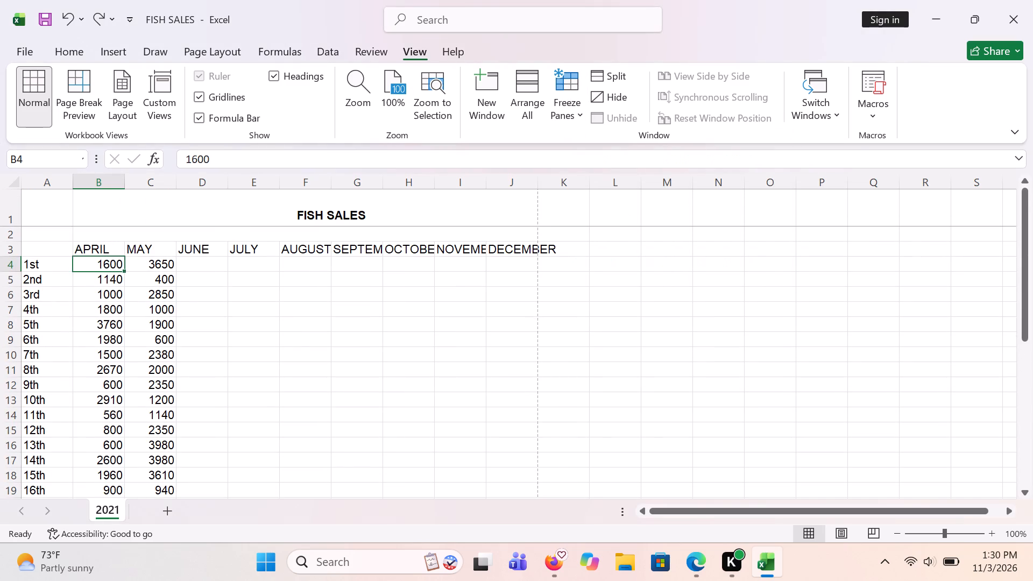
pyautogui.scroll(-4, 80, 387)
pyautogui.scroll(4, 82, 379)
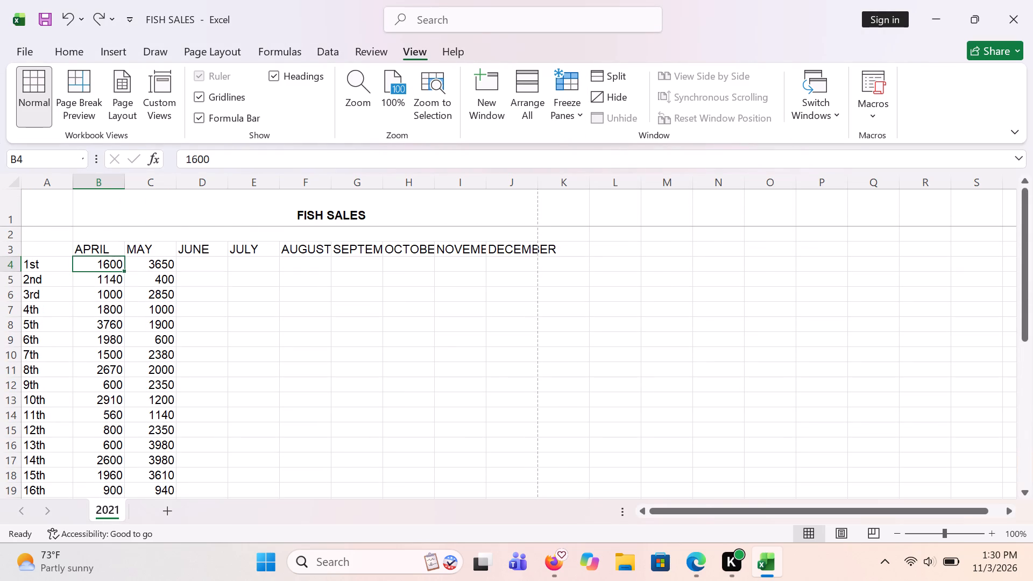
# Unfreeze all rows and columns of the sheet.
pyautogui.click(156, 273)
pyautogui.click(106, 262)
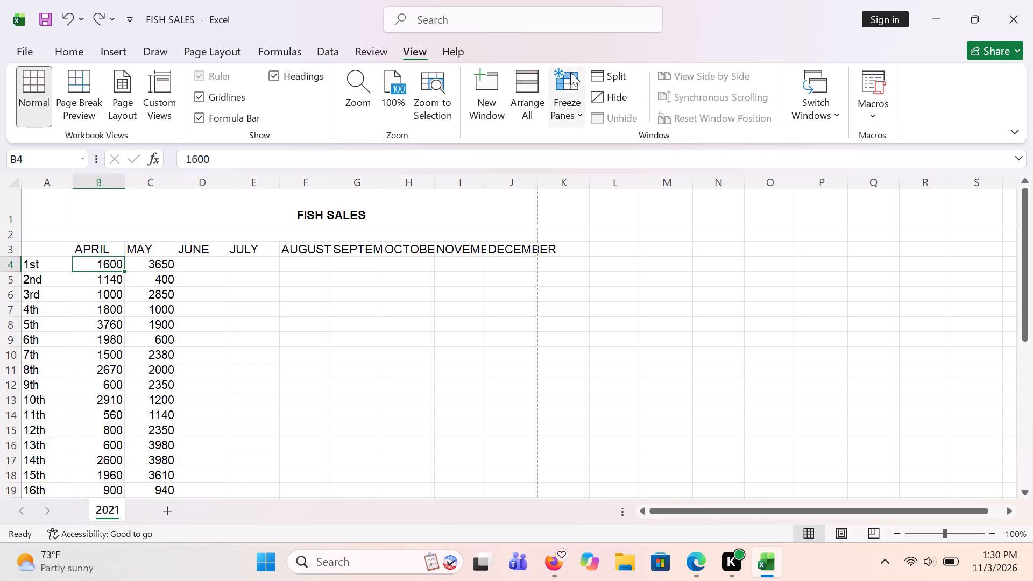
pyautogui.click(560, 79)
pyautogui.click(659, 148)
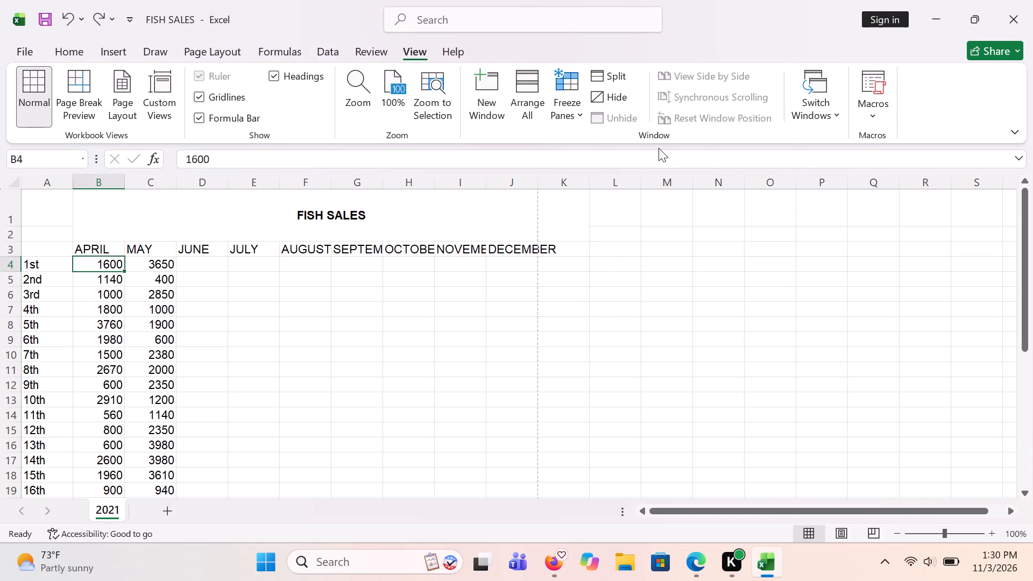
# Freeze rows 1 to 3 and column A based on cell B4, check by scrolling, and save the workbook.
pyautogui.click(185, 328)
pyautogui.click(100, 259)
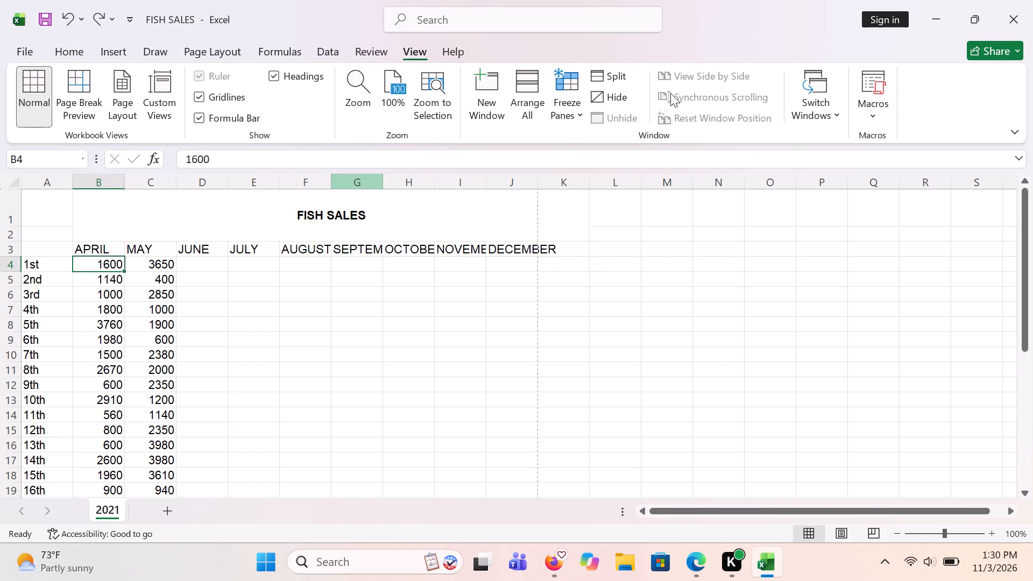
pyautogui.click(568, 81)
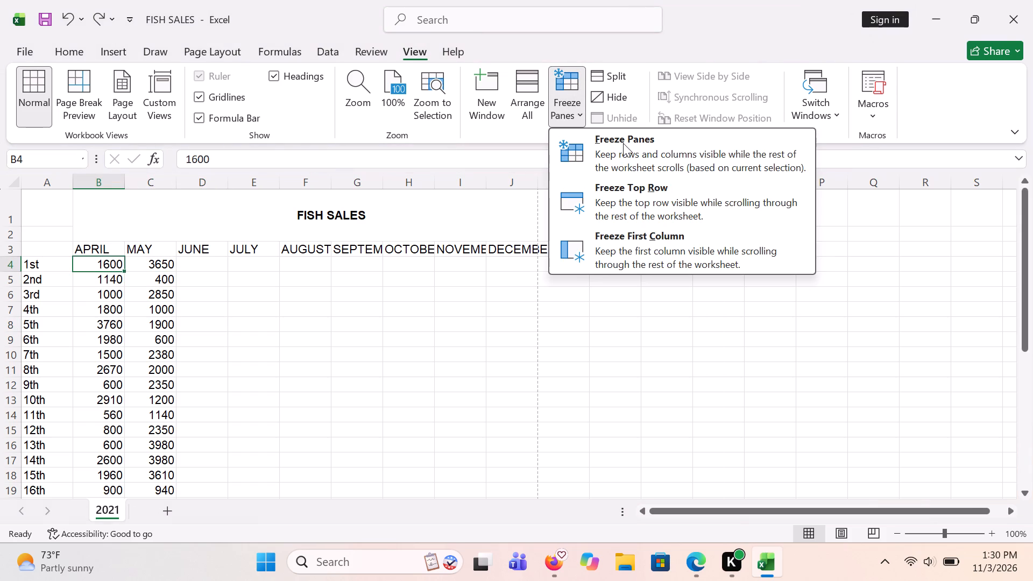
pyautogui.click(623, 143)
pyautogui.scroll(-8, 36, 442)
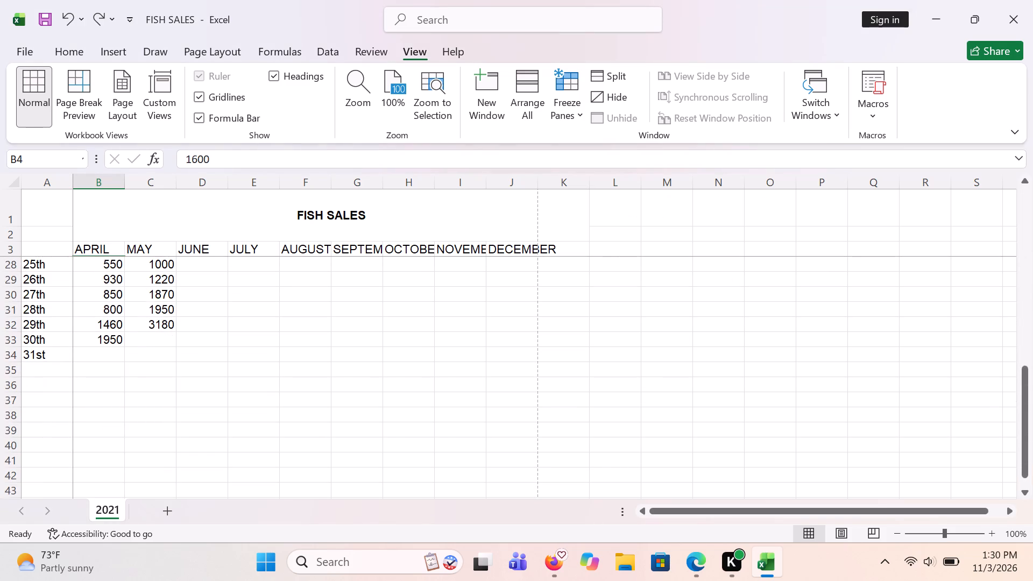
pyautogui.click(40, 17)
# Select the AUGUST heading in row 3 and bring up the cell formatting commands.
pyautogui.click(133, 336)
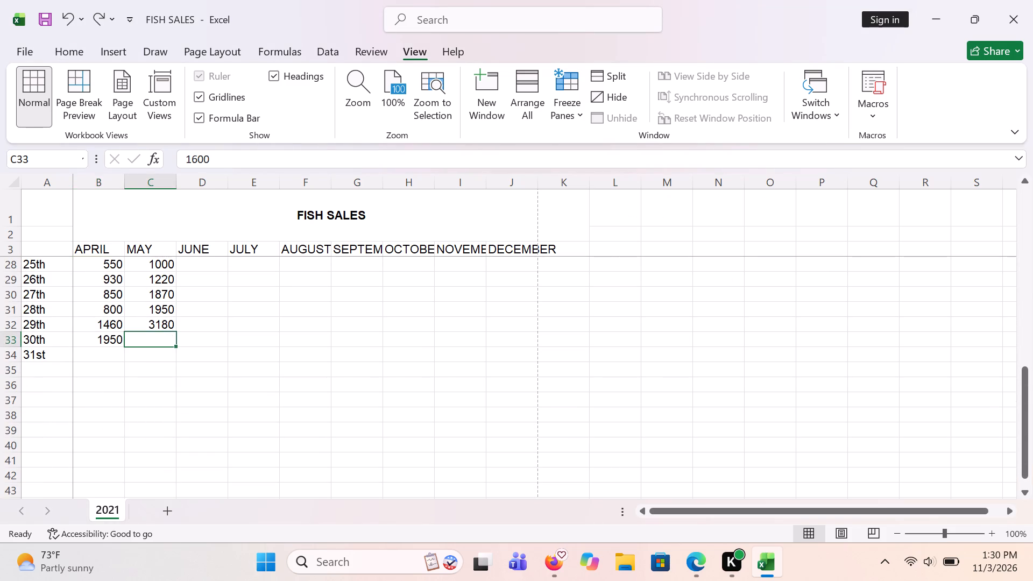
pyautogui.click(310, 250)
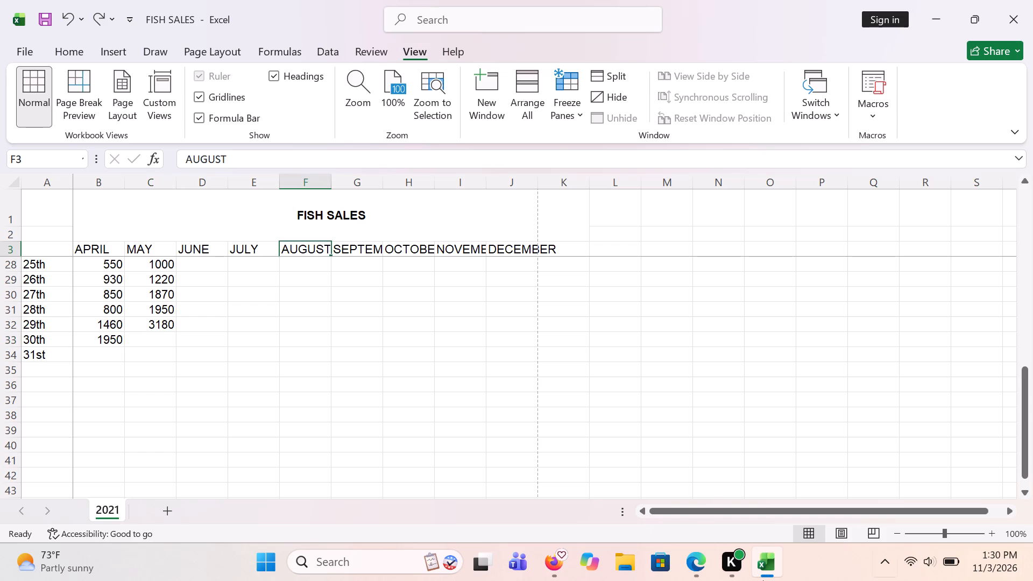
pyautogui.click(60, 48)
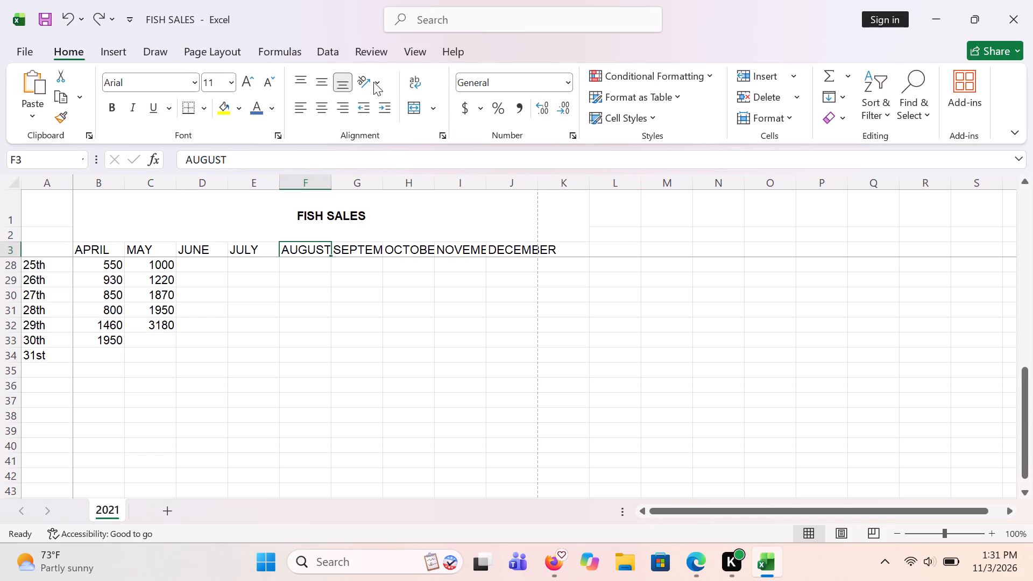
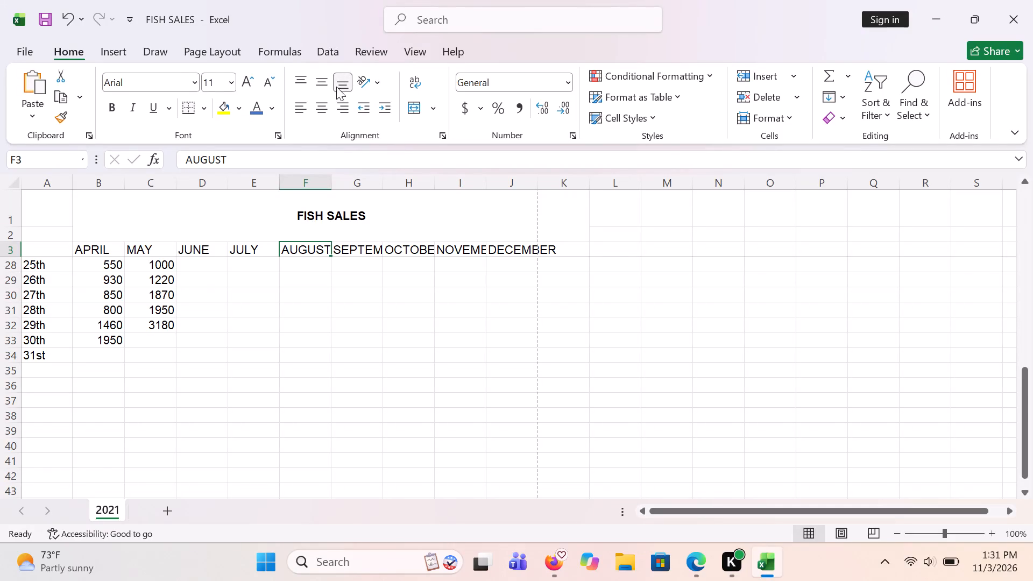
# Centre the AUGUST heading horizontally in its cell and make column F slightly narrower.
pyautogui.click(327, 105)
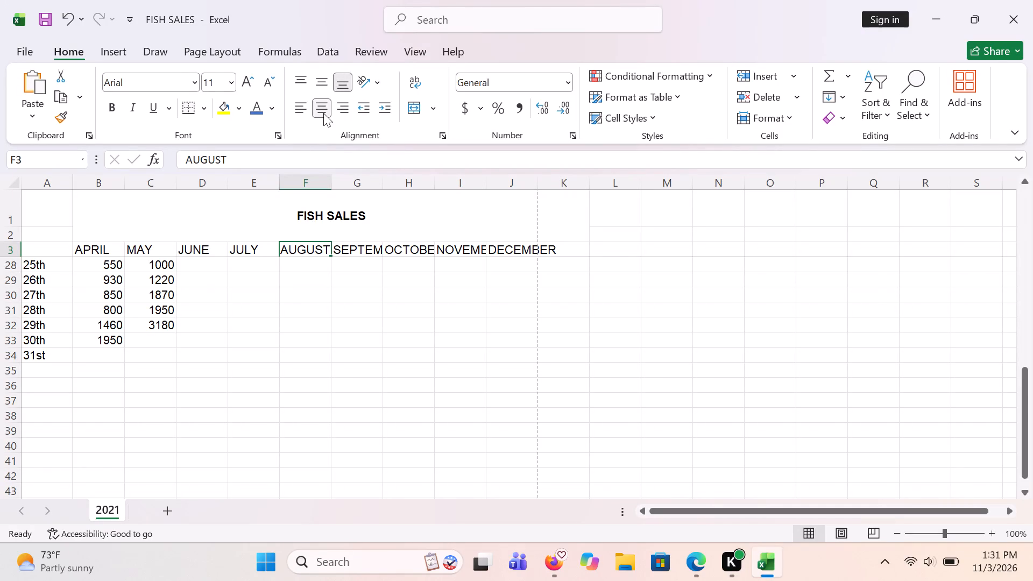
pyautogui.moveTo(329, 181); pyautogui.dragTo(320, 178)
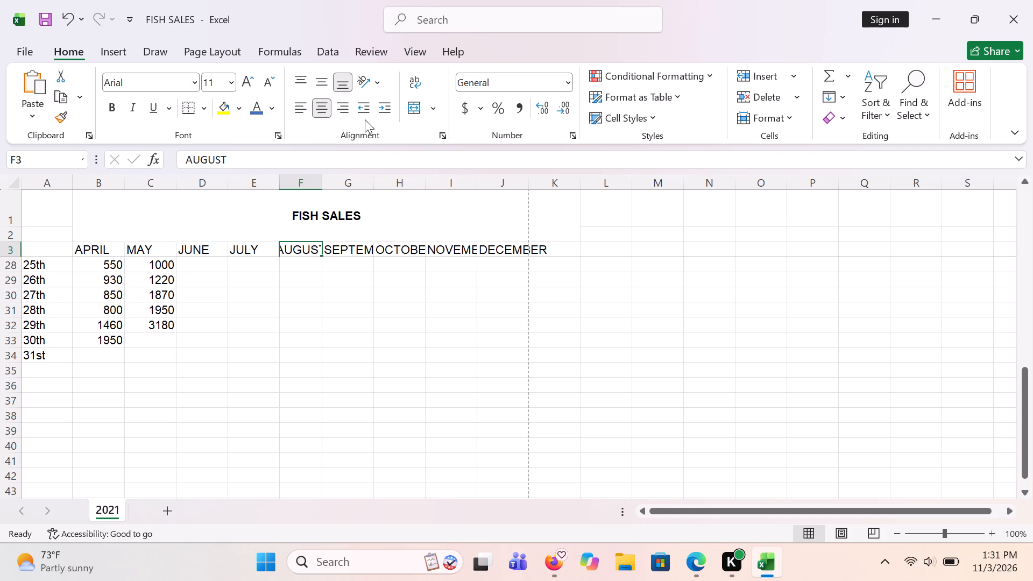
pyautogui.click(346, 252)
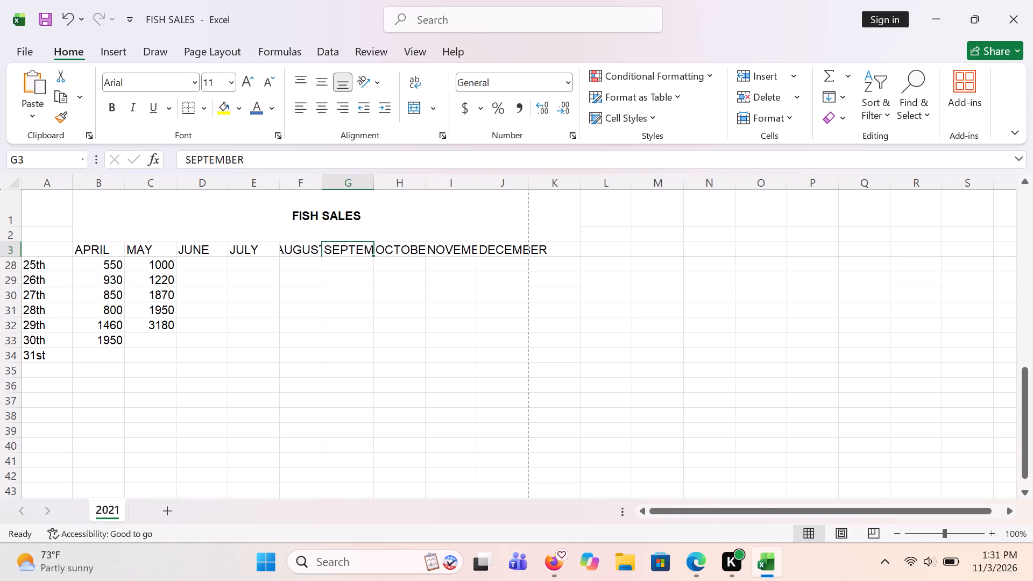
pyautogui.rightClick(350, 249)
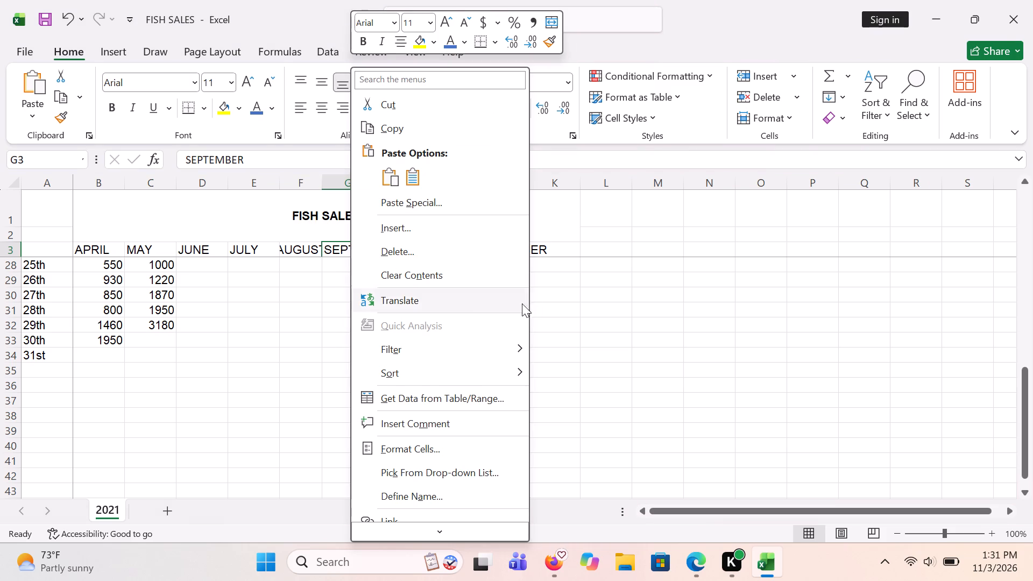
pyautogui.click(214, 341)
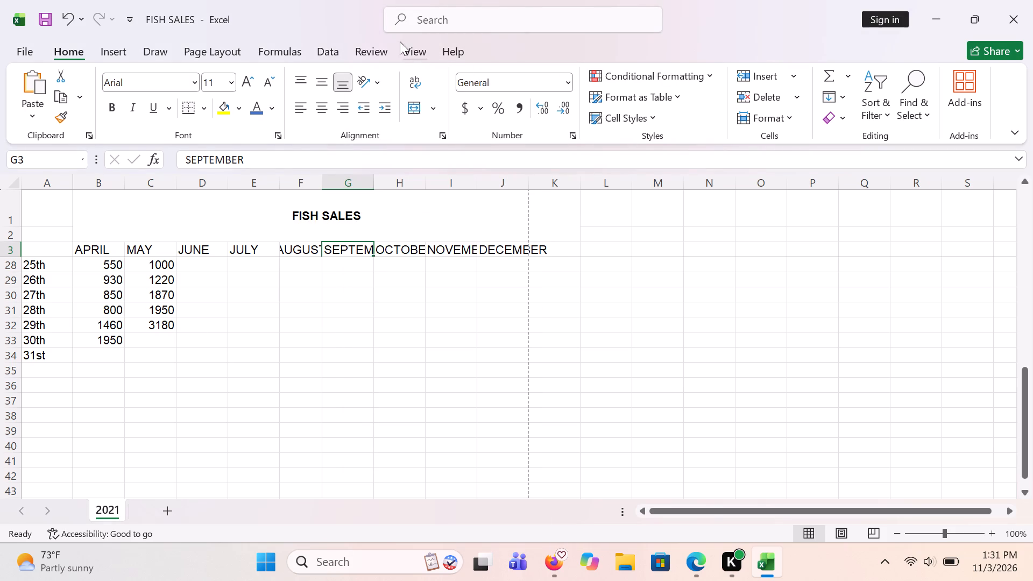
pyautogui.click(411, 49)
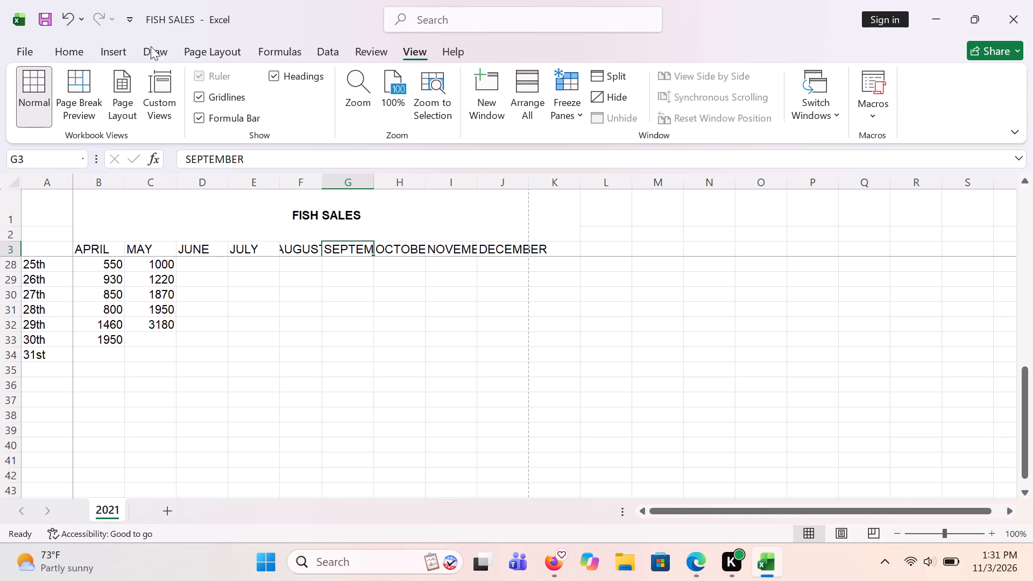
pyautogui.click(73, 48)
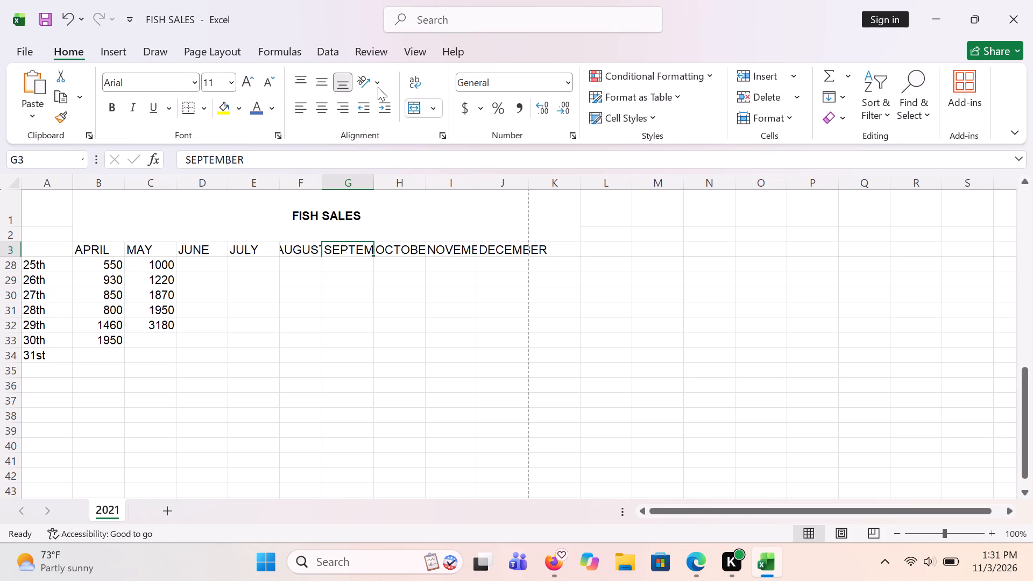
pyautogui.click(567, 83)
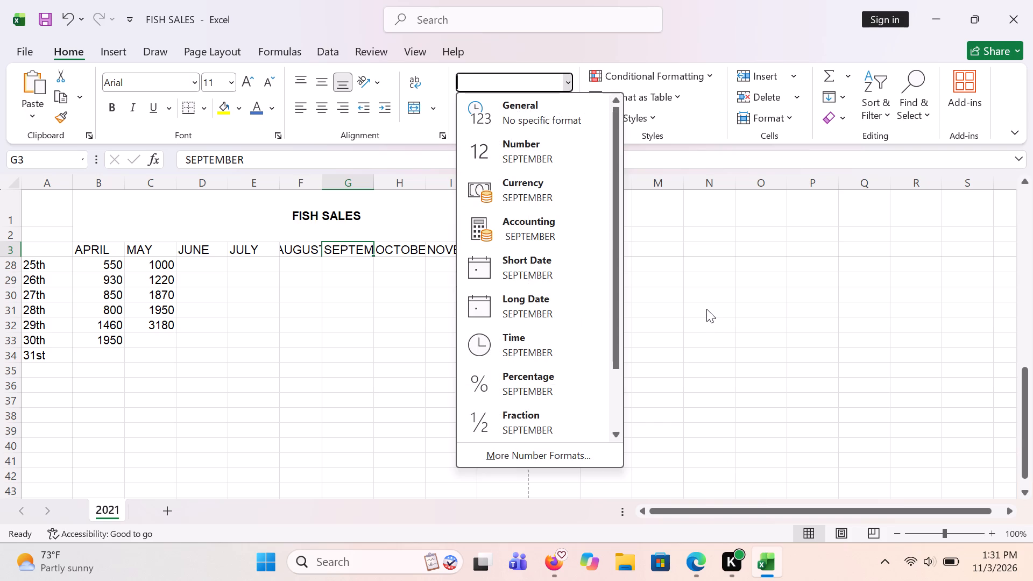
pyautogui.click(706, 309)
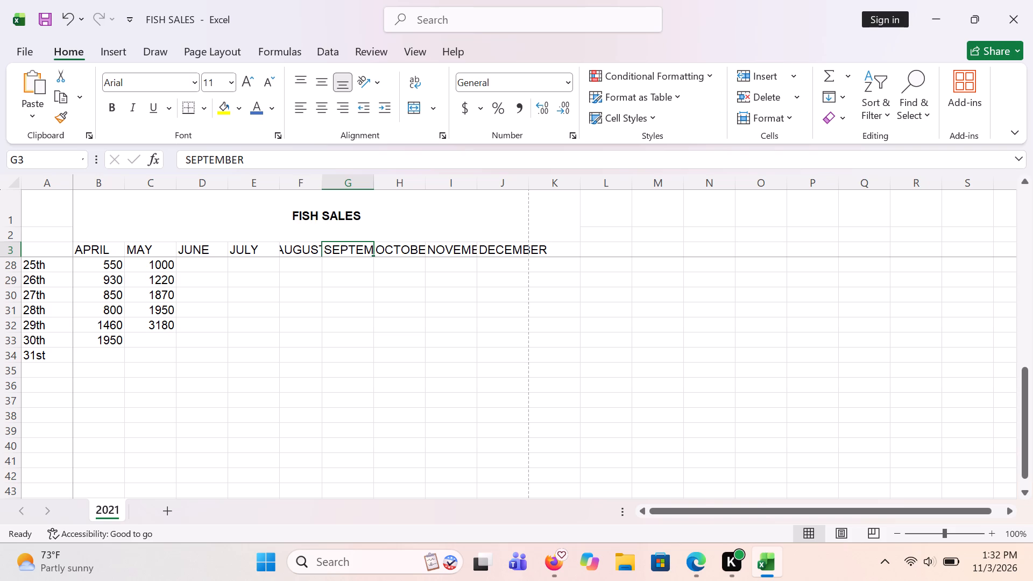
# Save the workbook.
pyautogui.click(41, 16)
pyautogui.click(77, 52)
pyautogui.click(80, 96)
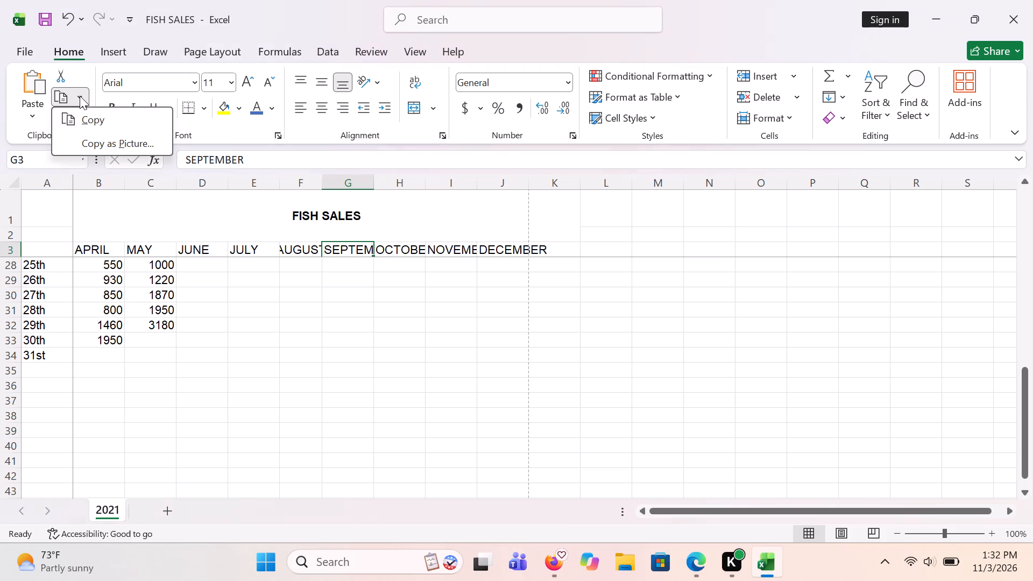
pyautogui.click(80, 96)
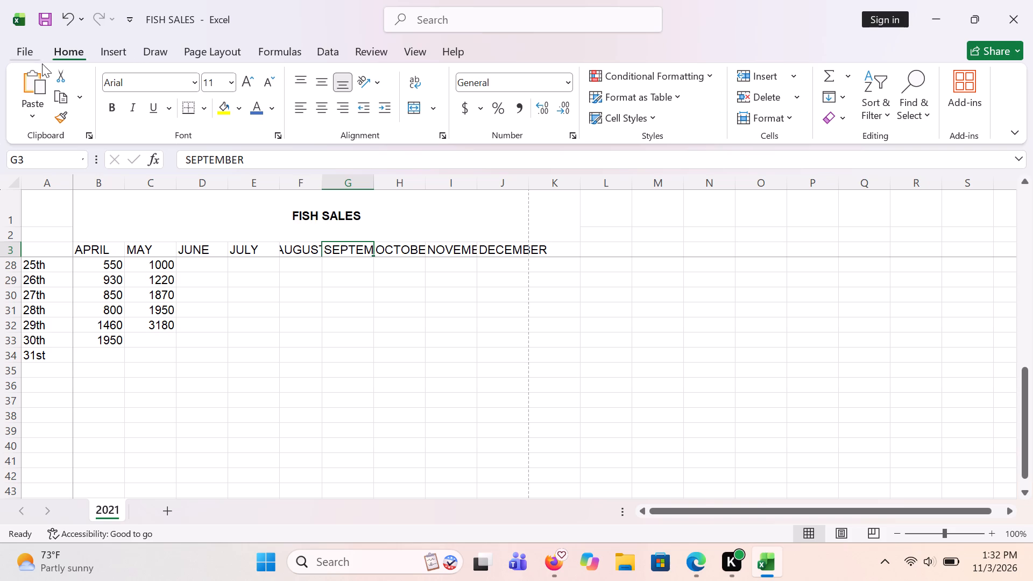
# Middle-align the SEPTEMBER heading vertically in cell G3.
pyautogui.click(343, 88)
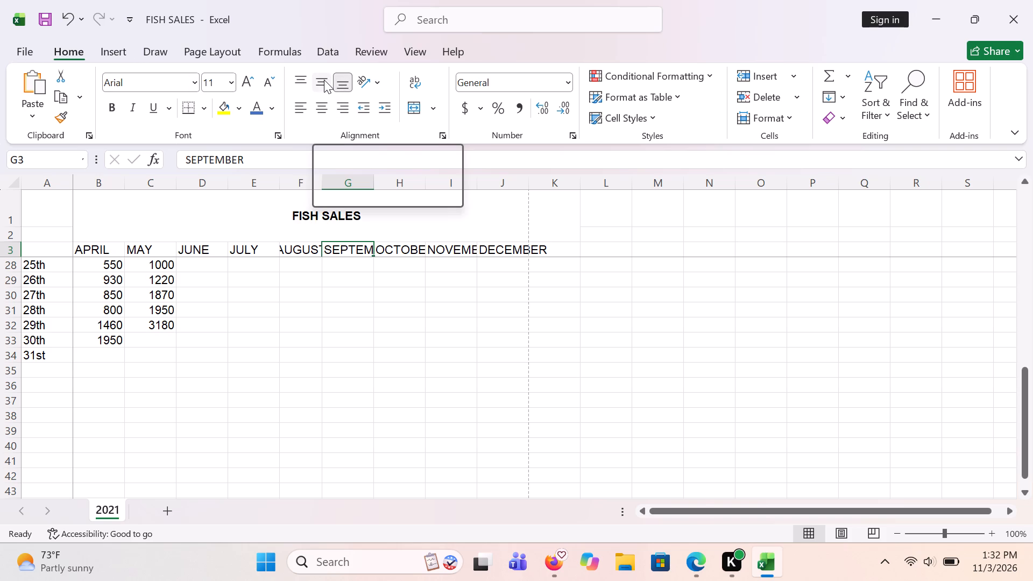
pyautogui.click(324, 80)
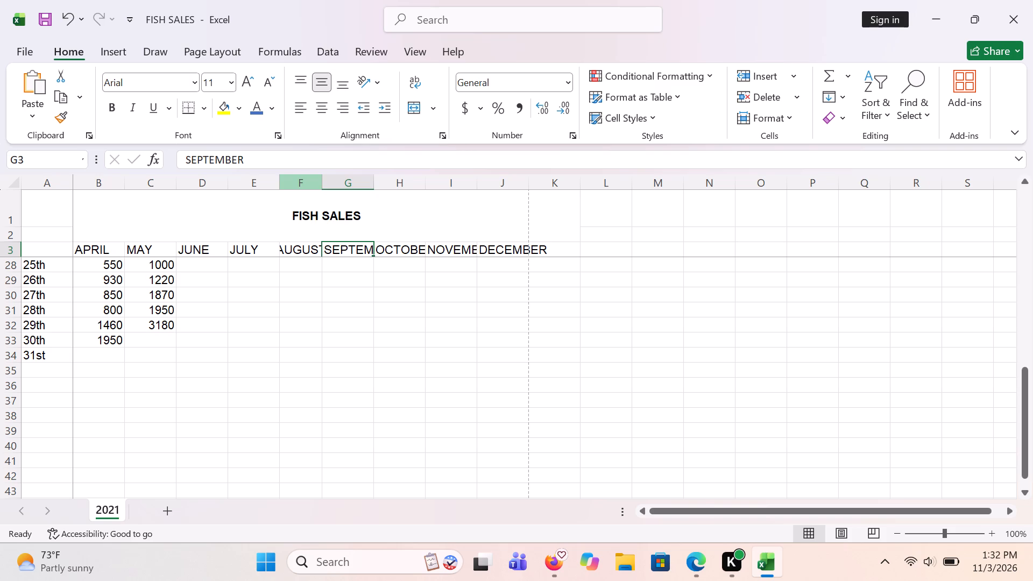
# Apply Merge & Center to the SEPTEMBER heading in G3 and autofit column G to its text.
pyautogui.moveTo(373, 186); pyautogui.dragTo(357, 186)
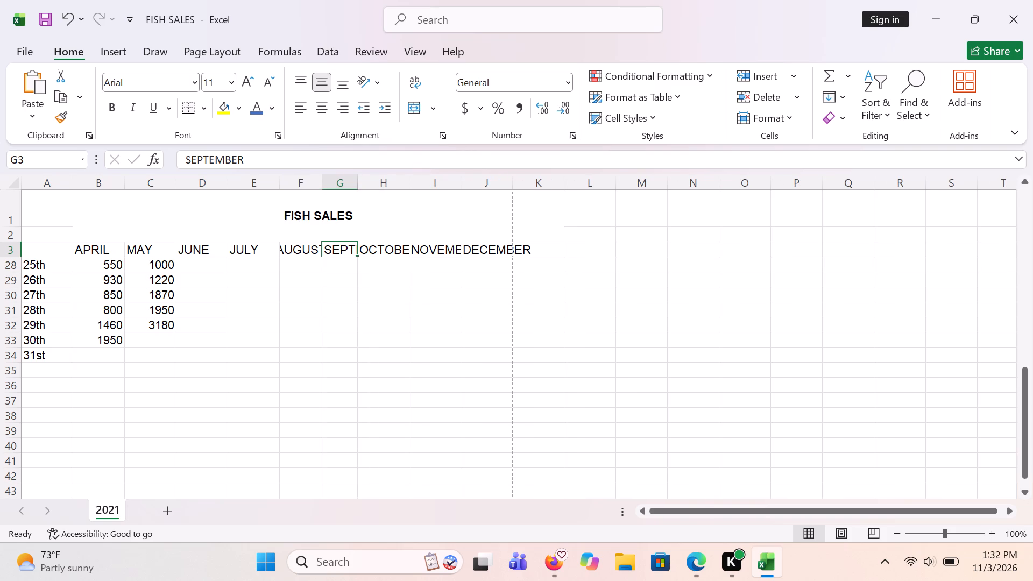
pyautogui.click(344, 250)
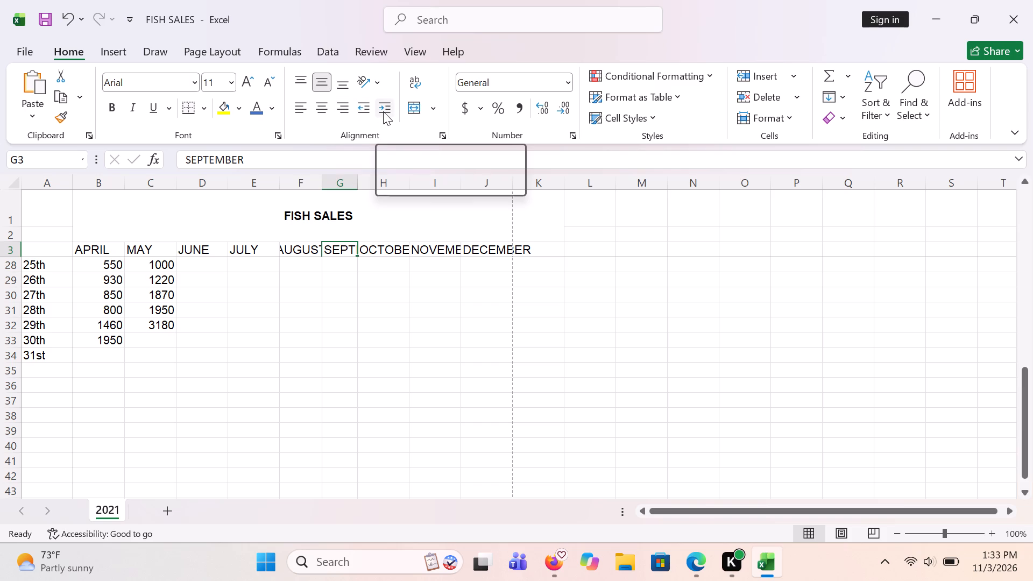
pyautogui.click(415, 107)
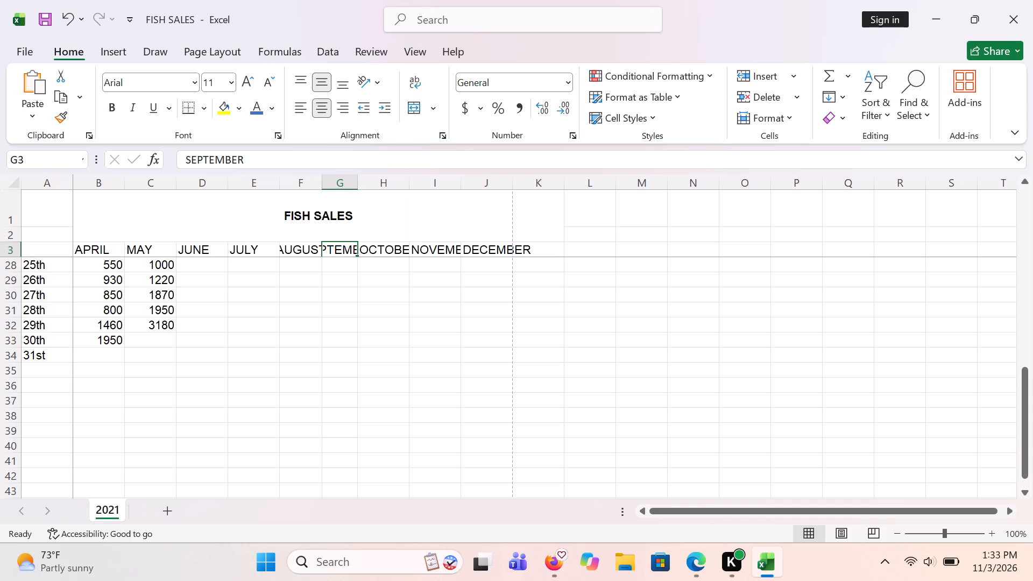
pyautogui.click(356, 181)
pyautogui.doubleClick(356, 181)
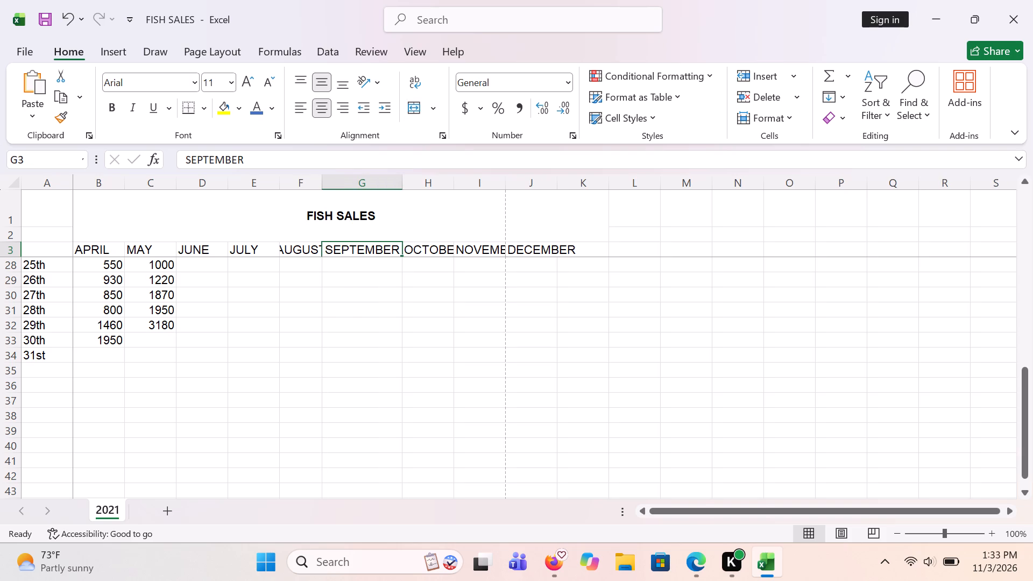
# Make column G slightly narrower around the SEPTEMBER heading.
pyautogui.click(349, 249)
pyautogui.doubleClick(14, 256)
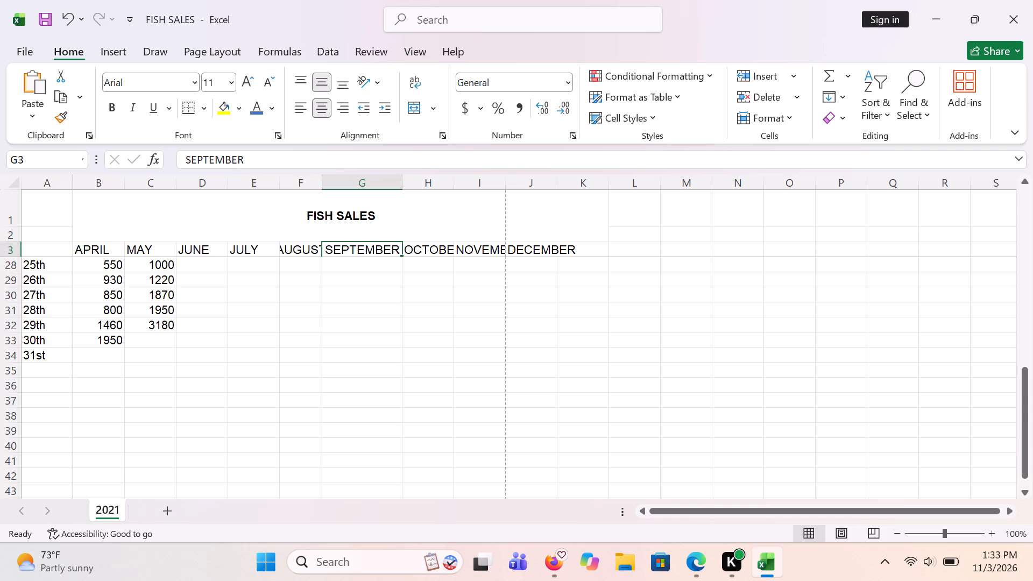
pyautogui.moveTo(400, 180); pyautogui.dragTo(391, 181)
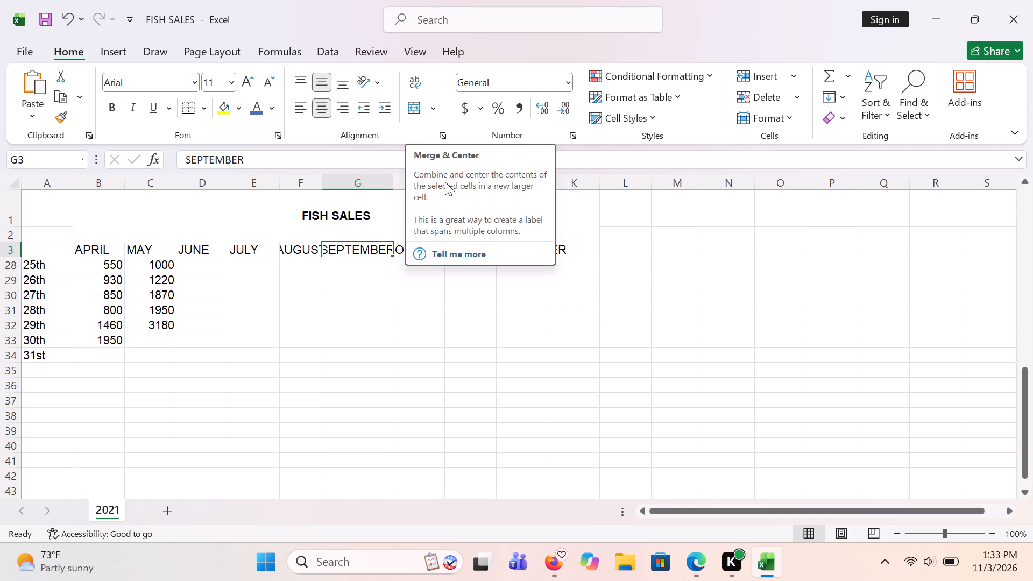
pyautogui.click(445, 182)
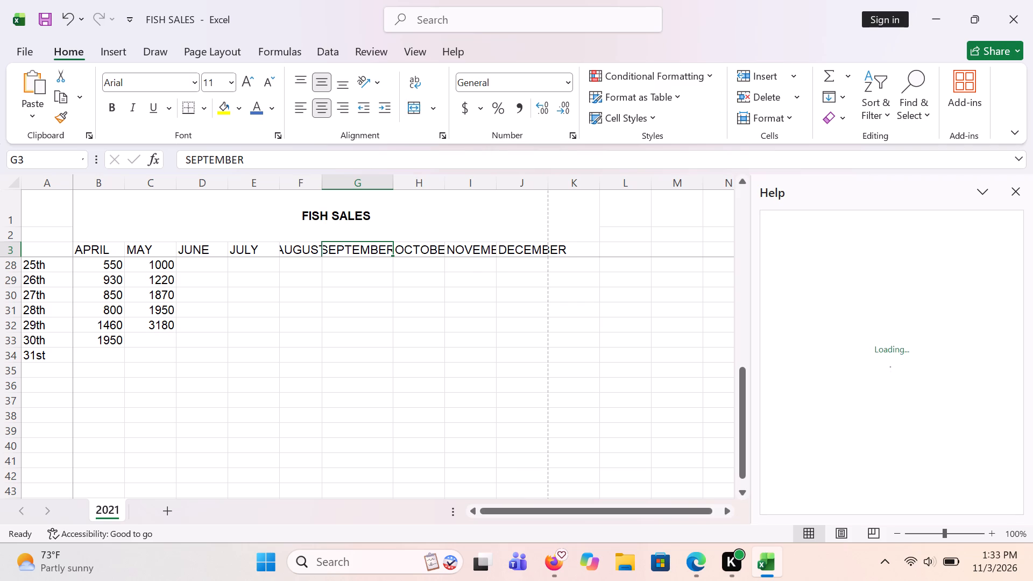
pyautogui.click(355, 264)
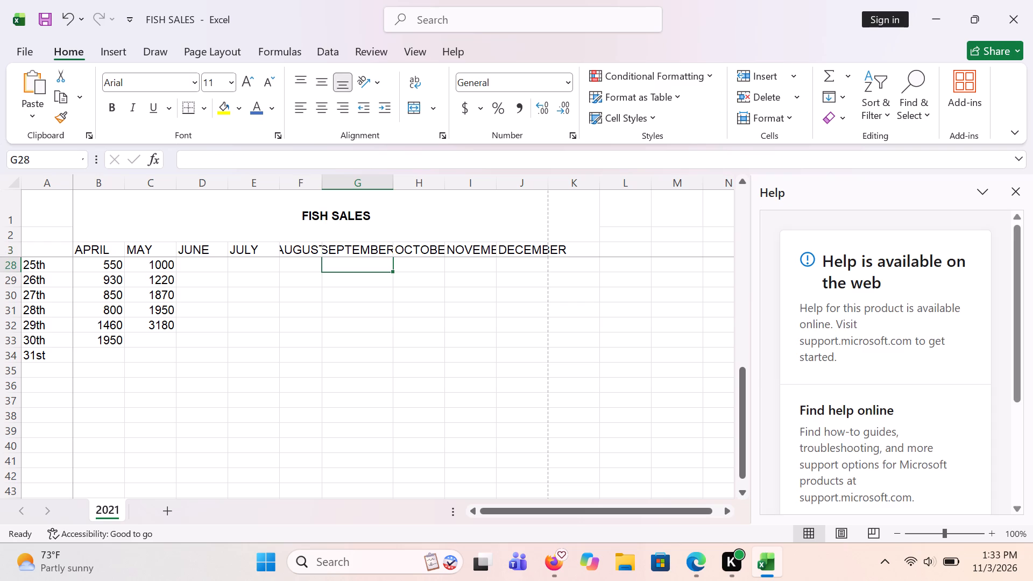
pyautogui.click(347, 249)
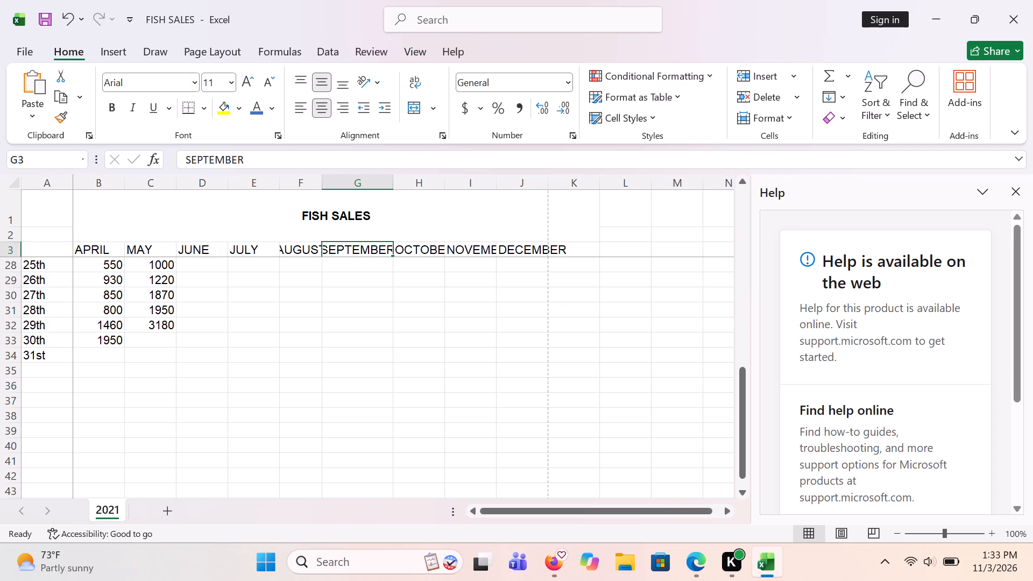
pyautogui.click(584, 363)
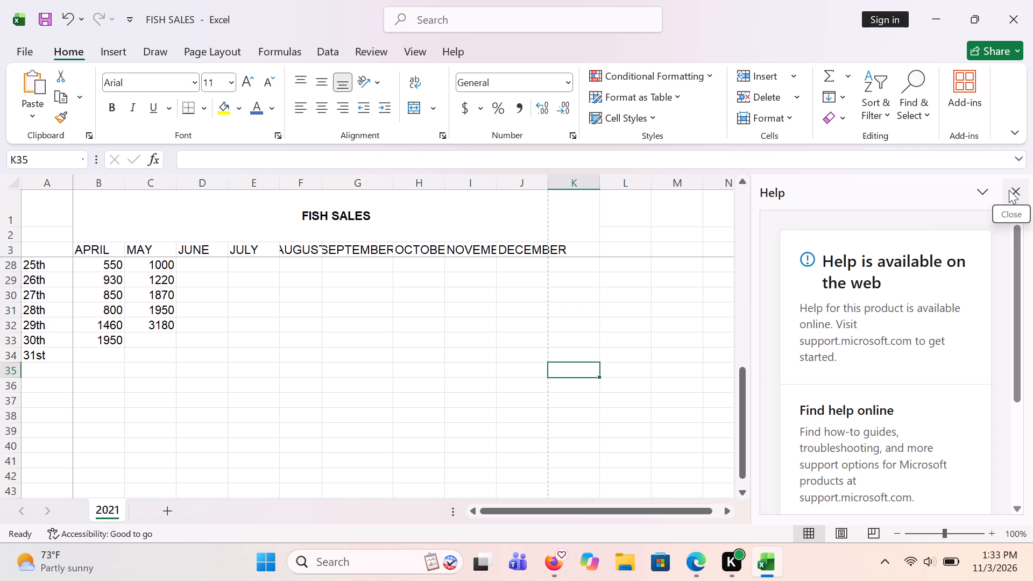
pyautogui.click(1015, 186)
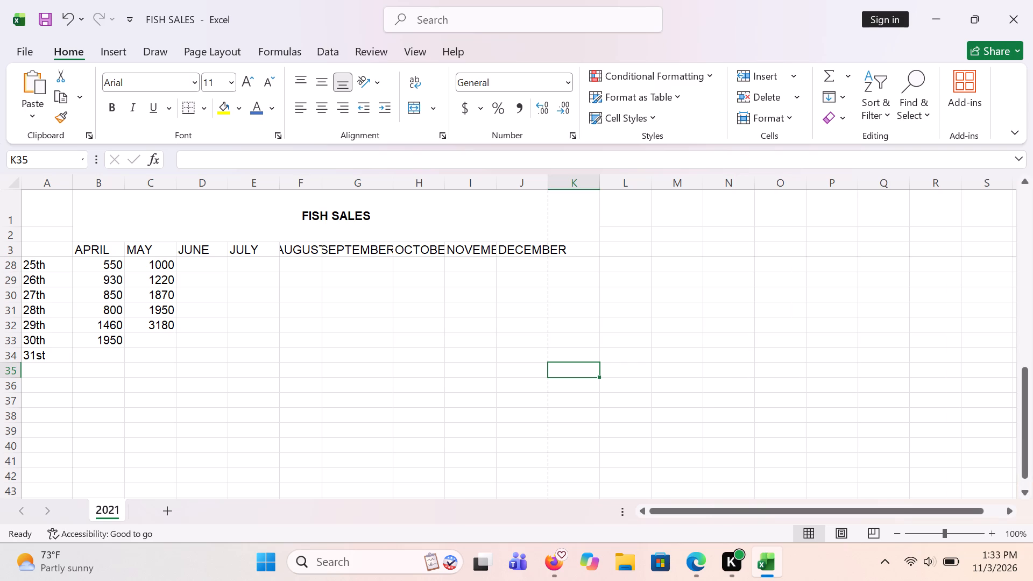
# Increase the height of row 3, which holds the month headings.
pyautogui.click(329, 200)
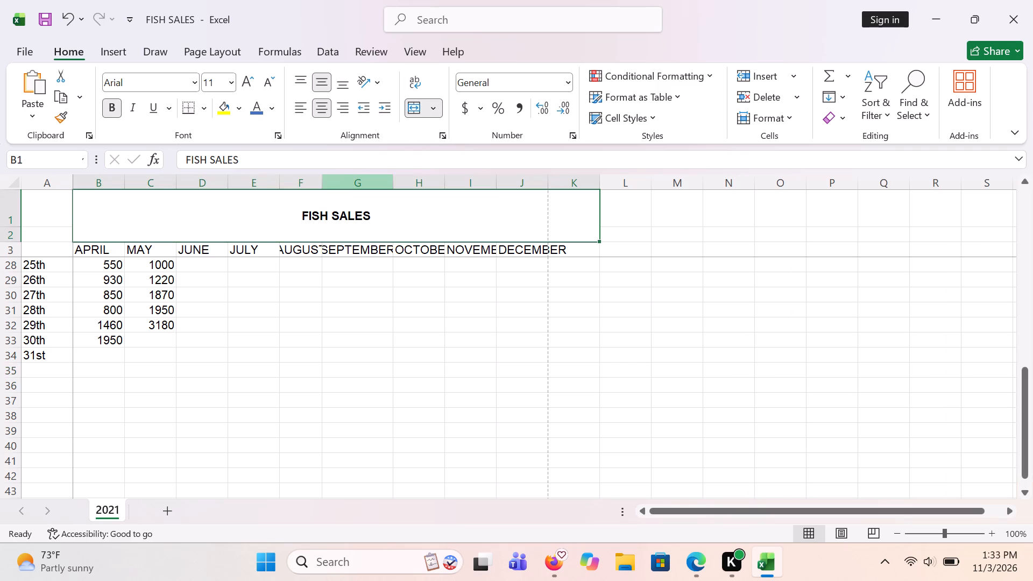
pyautogui.moveTo(12, 254); pyautogui.dragTo(18, 280)
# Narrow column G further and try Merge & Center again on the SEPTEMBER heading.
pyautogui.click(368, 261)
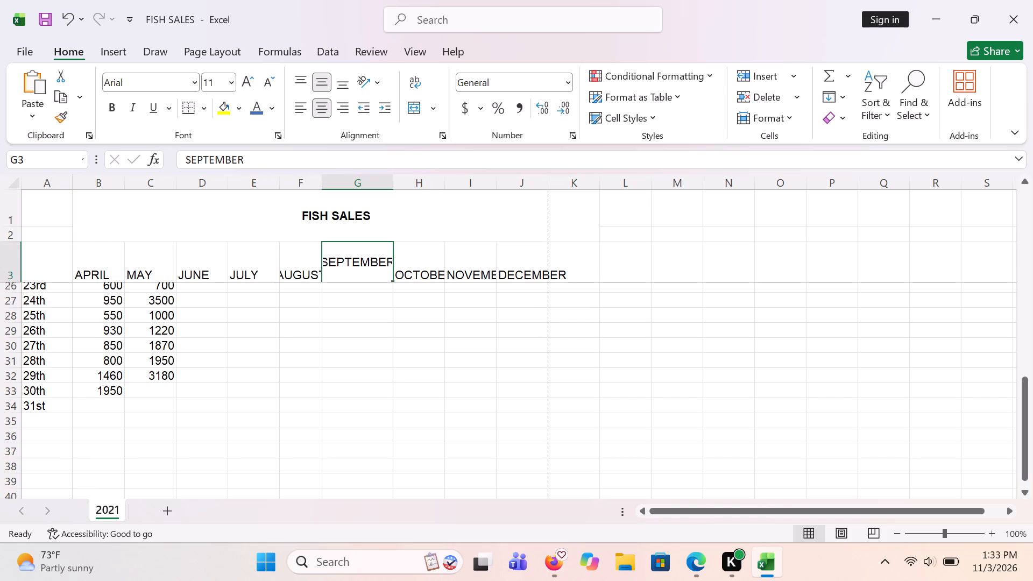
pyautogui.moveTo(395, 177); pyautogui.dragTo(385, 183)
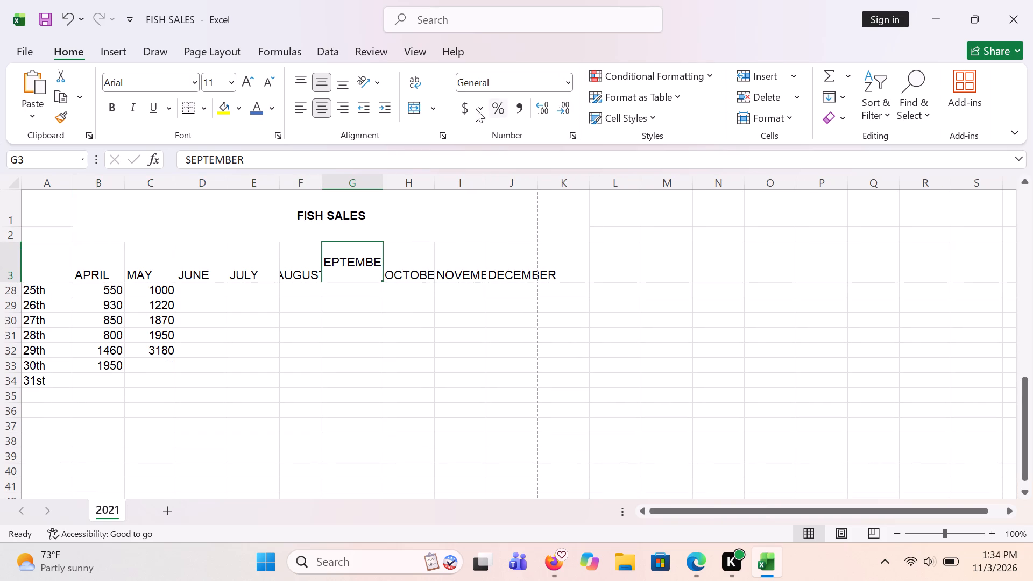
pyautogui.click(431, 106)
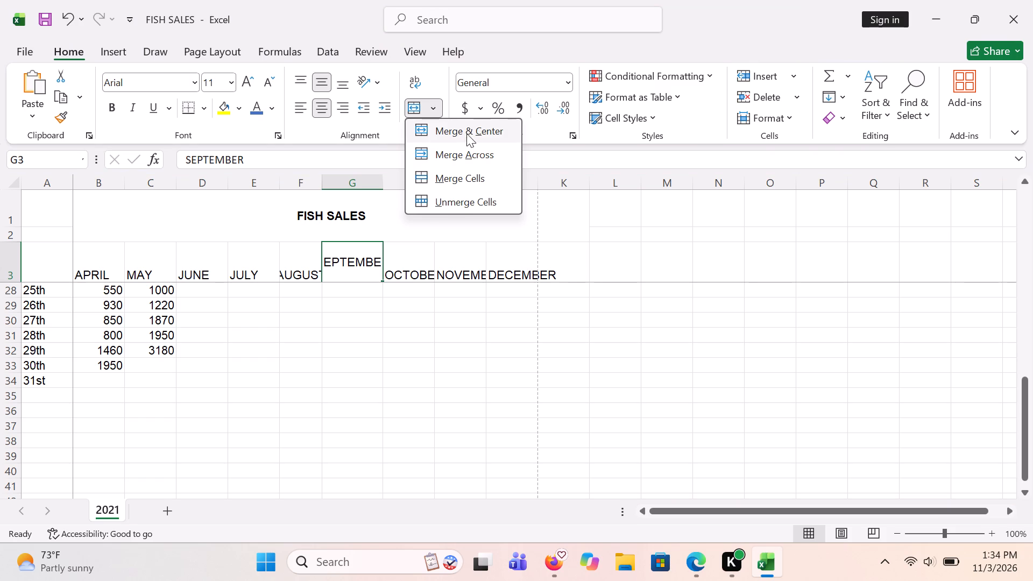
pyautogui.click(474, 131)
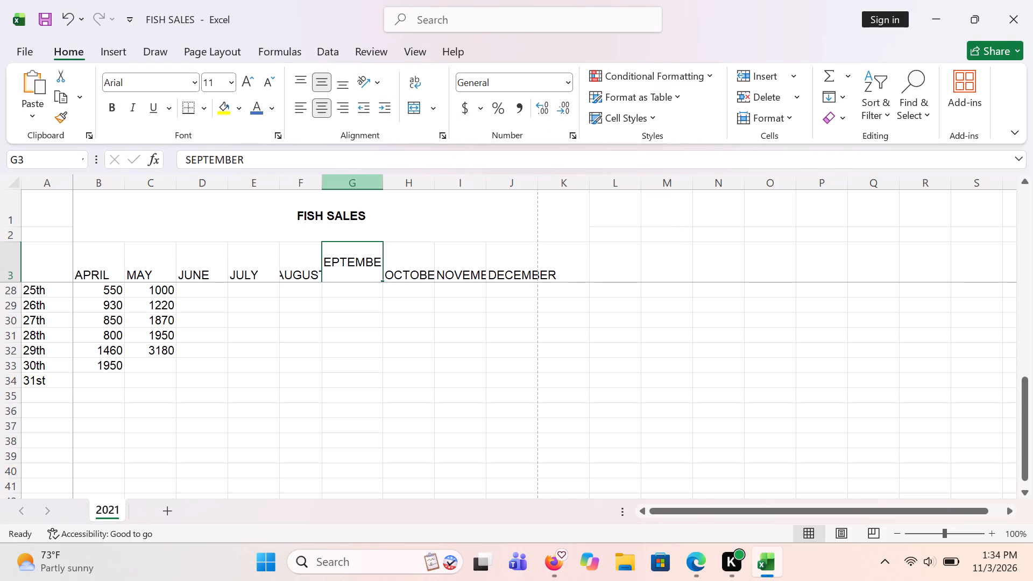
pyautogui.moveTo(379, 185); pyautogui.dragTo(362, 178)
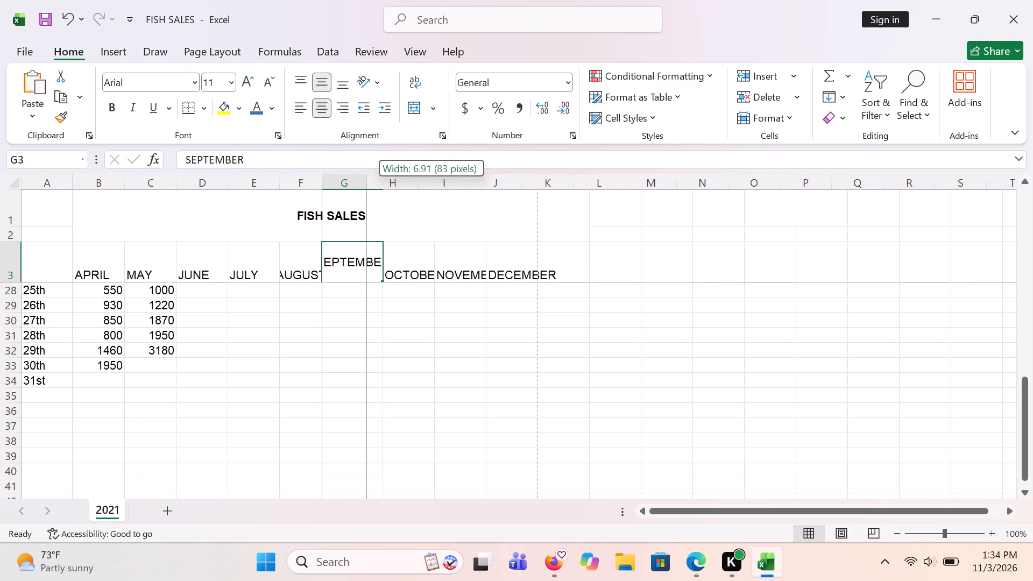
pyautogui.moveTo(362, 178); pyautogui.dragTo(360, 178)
# Autofit column G to the full SEPTEMBER heading.
pyautogui.click(346, 266)
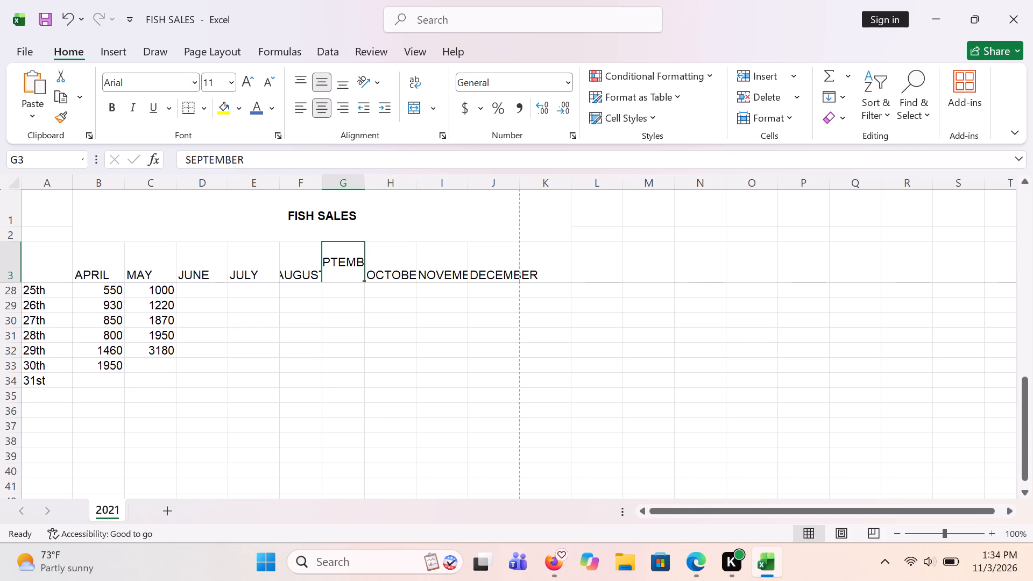
pyautogui.doubleClick(363, 180)
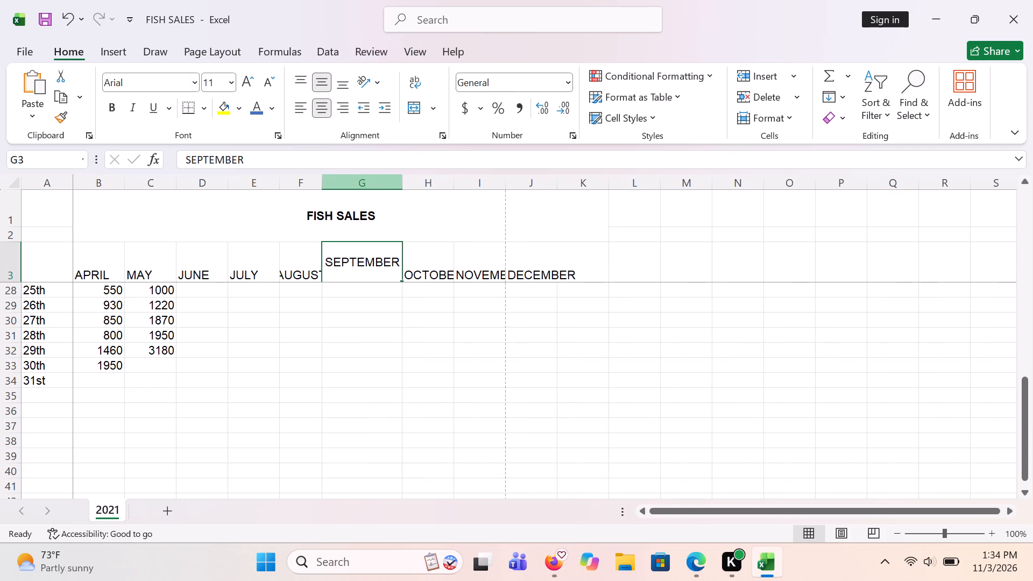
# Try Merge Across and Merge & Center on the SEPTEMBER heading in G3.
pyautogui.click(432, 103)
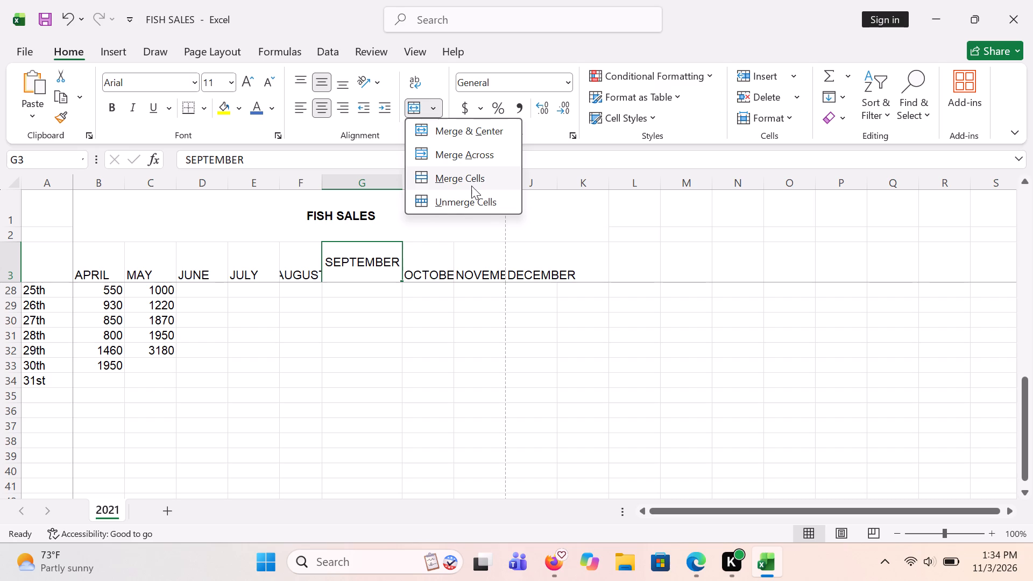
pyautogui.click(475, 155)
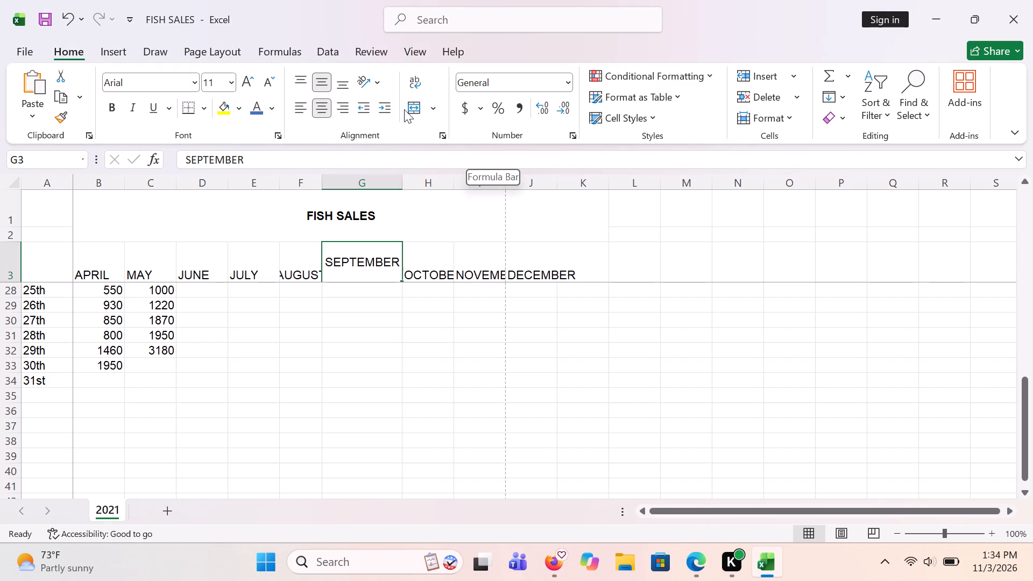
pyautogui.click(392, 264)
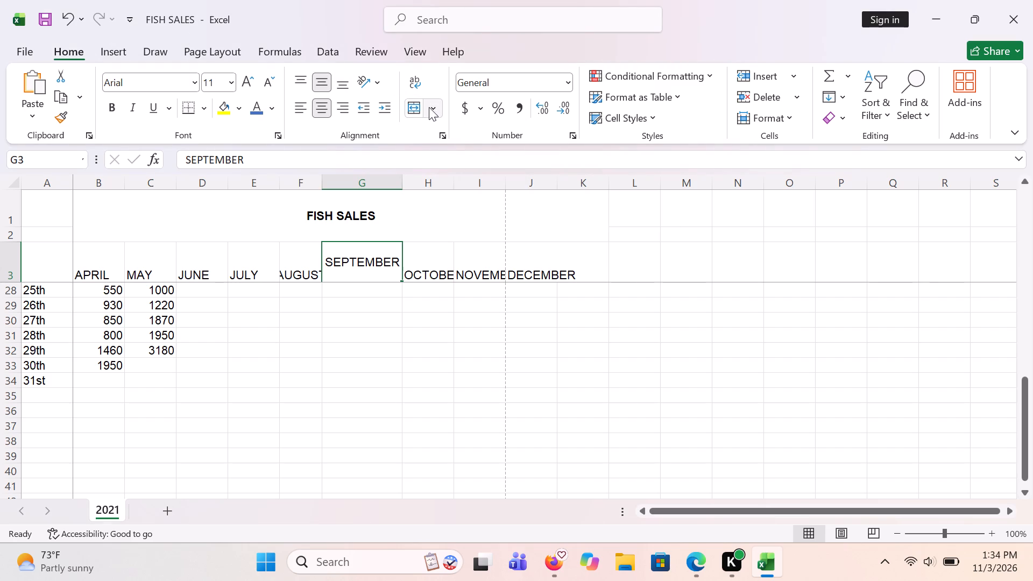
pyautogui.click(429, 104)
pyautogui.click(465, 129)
# Narrow column G to slightly less than the width of the SEPTEMBER heading.
pyautogui.doubleClick(404, 175)
pyautogui.moveTo(404, 175); pyautogui.dragTo(397, 178)
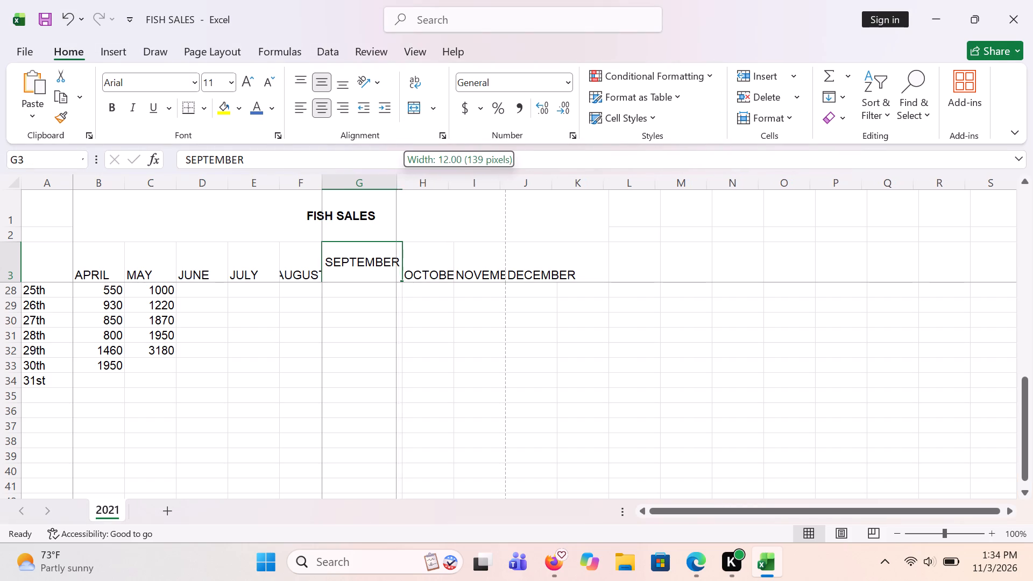
pyautogui.moveTo(397, 178); pyautogui.dragTo(386, 178)
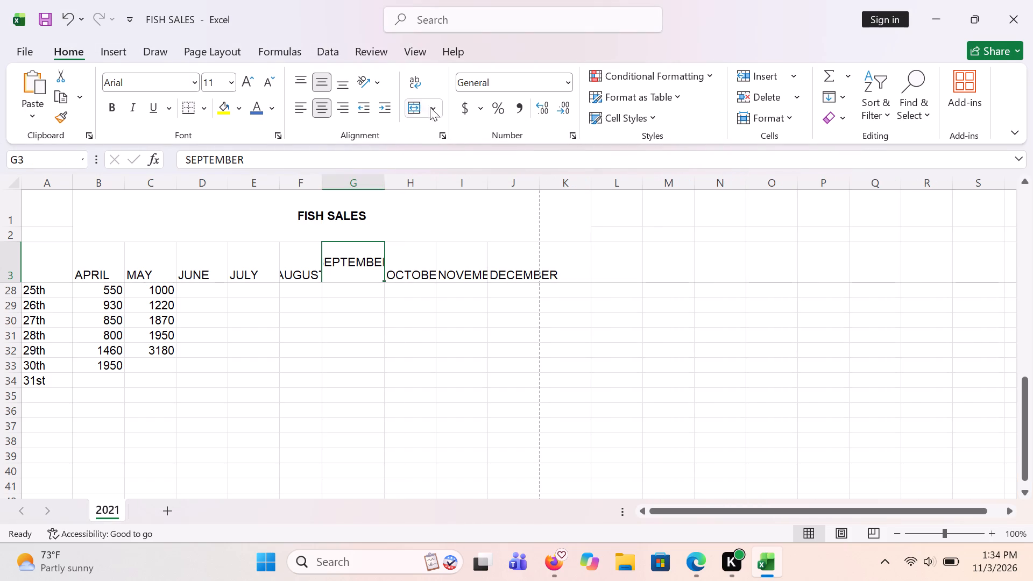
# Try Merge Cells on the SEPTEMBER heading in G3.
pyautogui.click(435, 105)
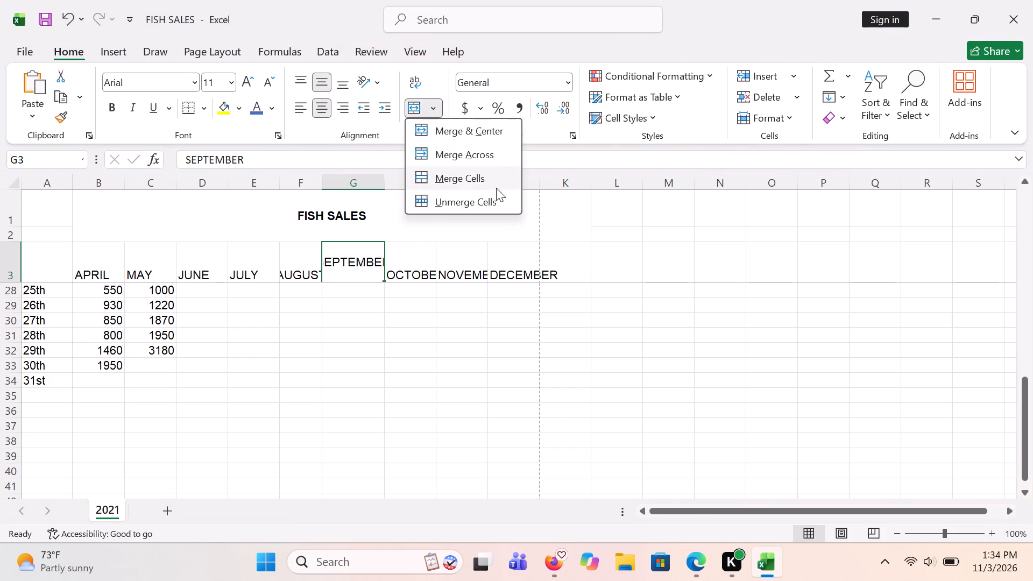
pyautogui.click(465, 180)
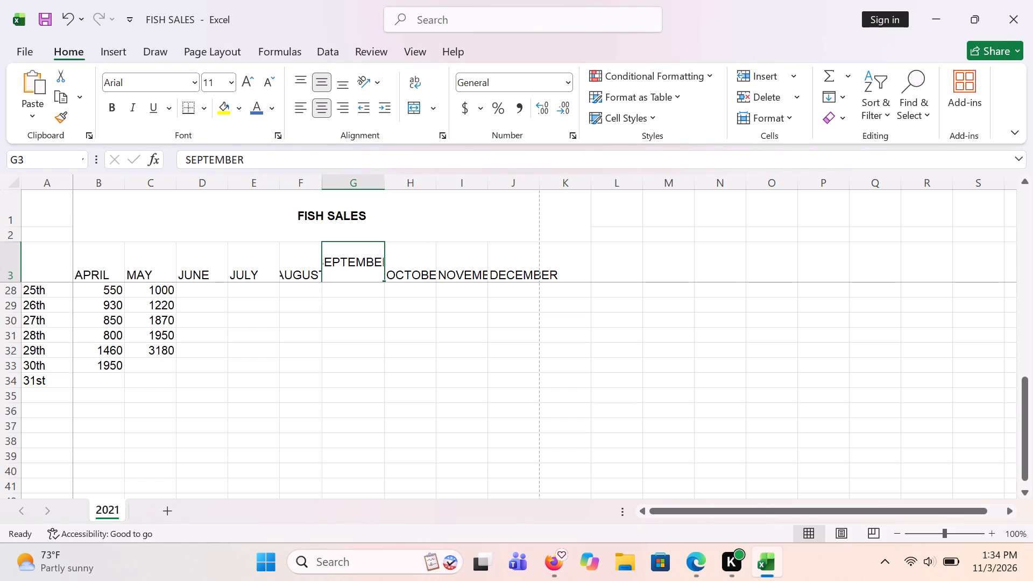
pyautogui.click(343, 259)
# Autofit the height of row 3 to its month headings.
pyautogui.doubleClick(19, 281)
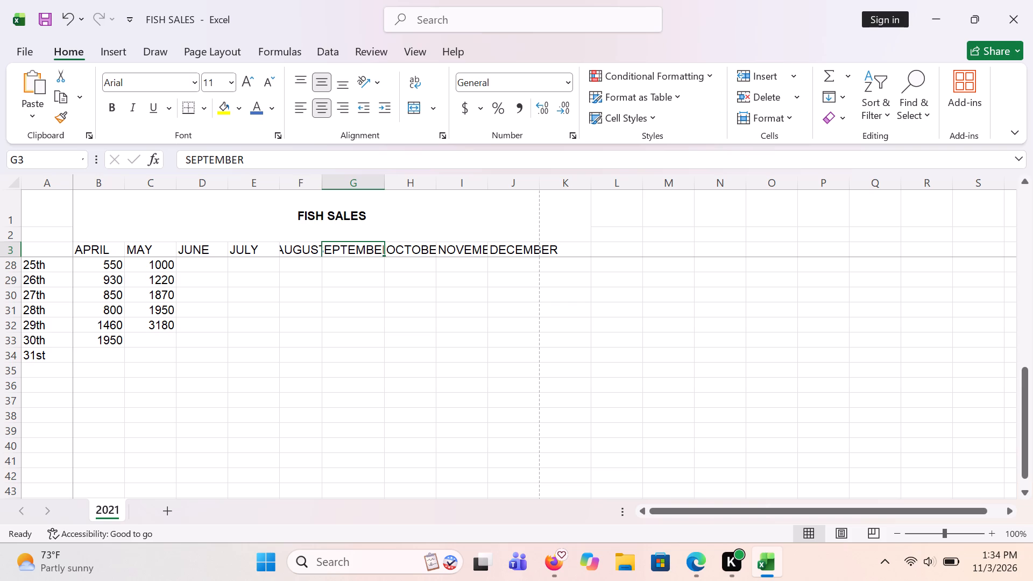
pyautogui.click(341, 250)
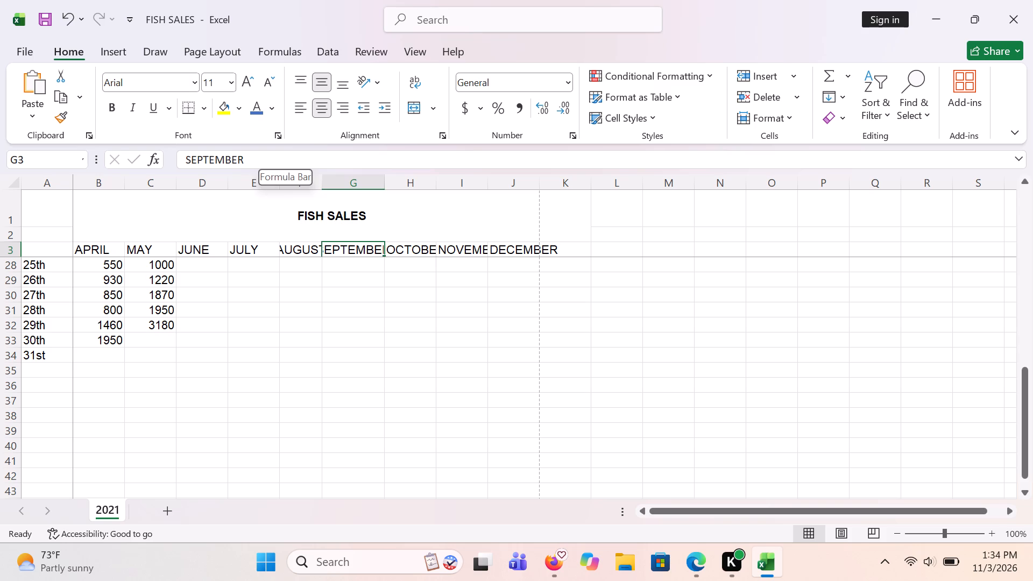
# Select the empty MAY cell for the 30th, C33.
pyautogui.click(161, 342)
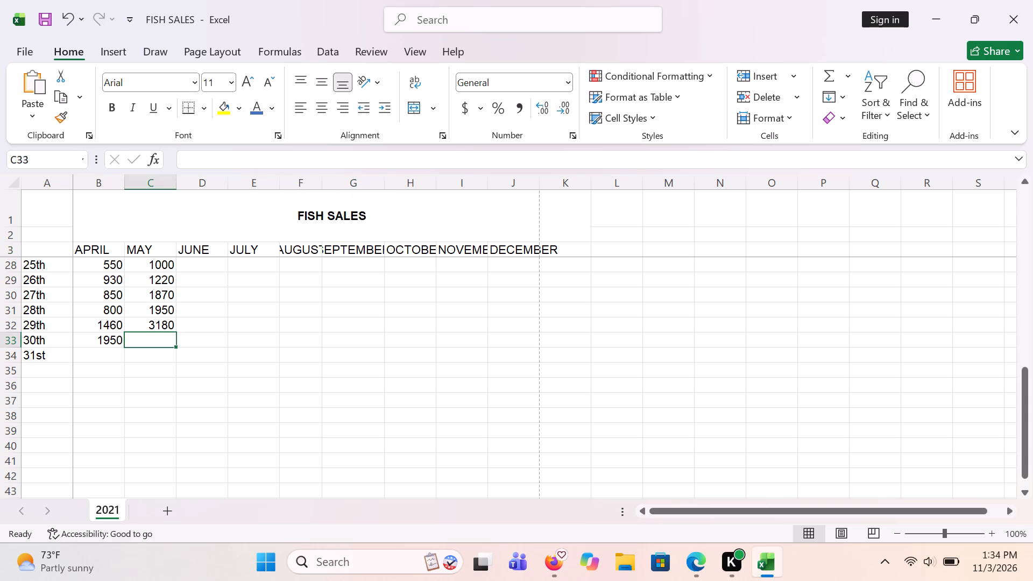
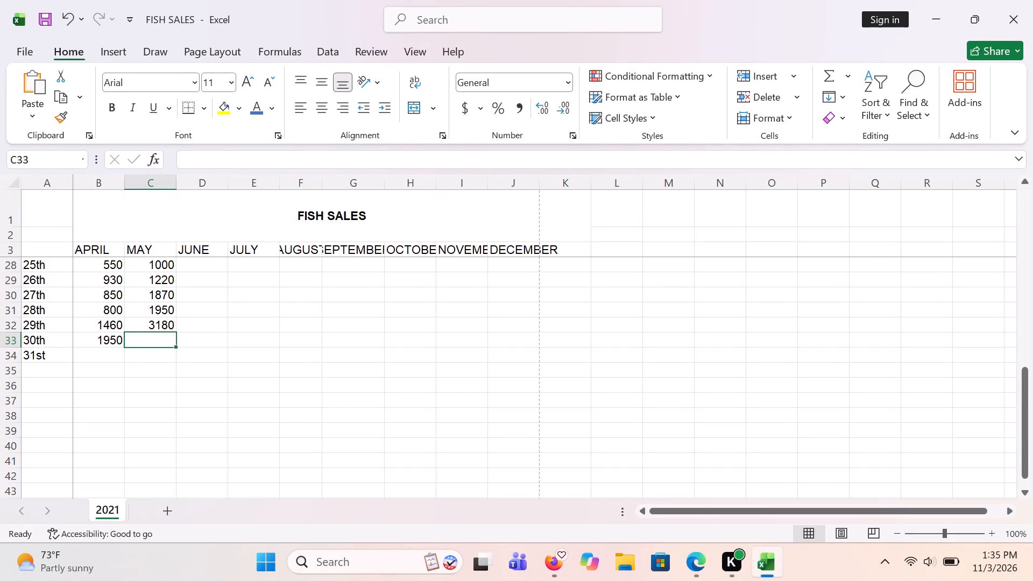
# Enter 2360 as the MAY sales value for the 30th in C33.
pyautogui.click(159, 355)
pyautogui.click(153, 337)
pyautogui.click(200, 259)
pyautogui.click(138, 336)
pyautogui.scroll(16, 169, 311)
pyautogui.scroll(-6, 165, 308)
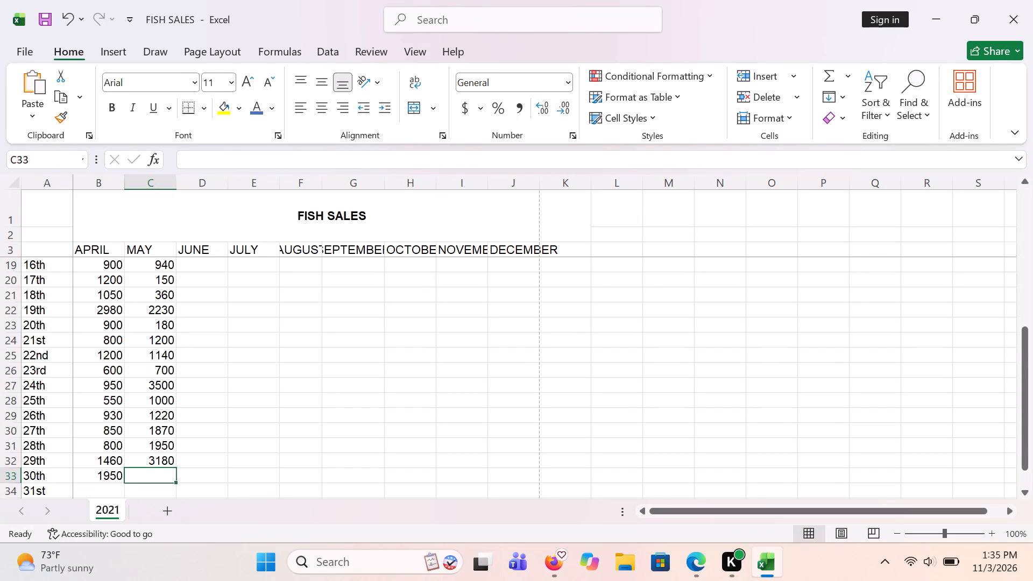
pyautogui.scroll(-4, 165, 311)
pyautogui.scroll(6, 166, 277)
pyautogui.scroll(-2, 172, 337)
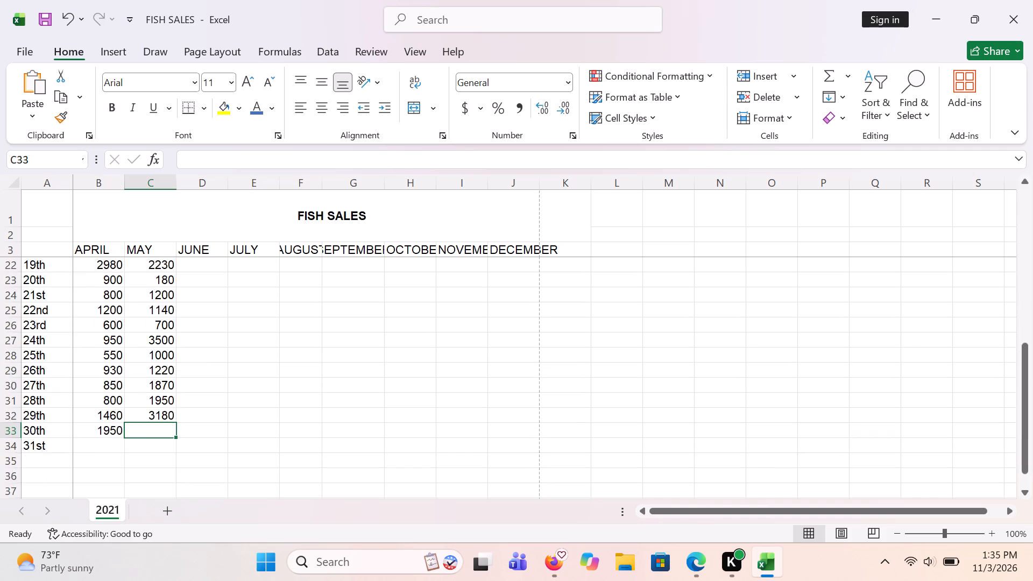
pyautogui.scroll(-1, 172, 337)
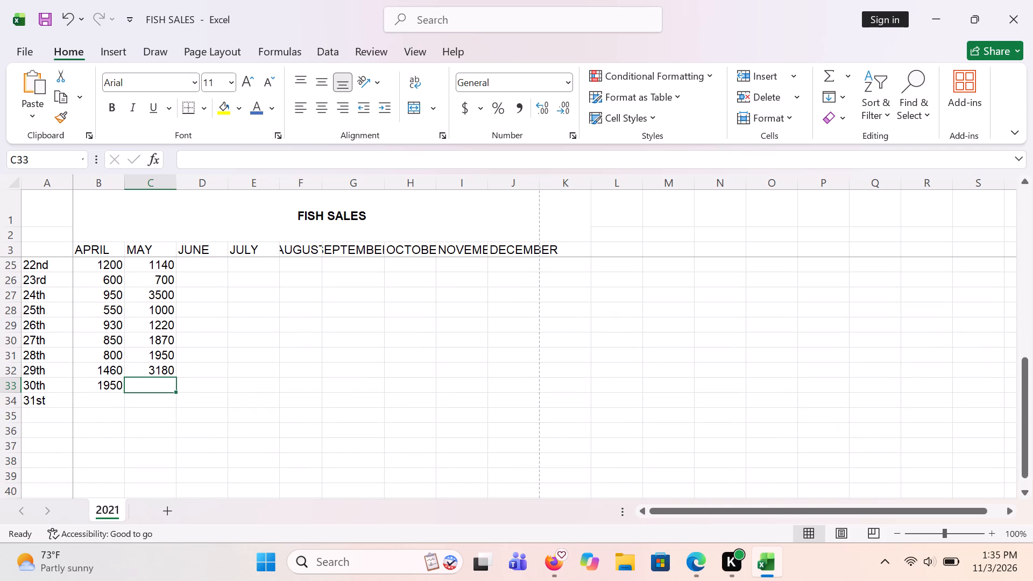
pyautogui.write('23')
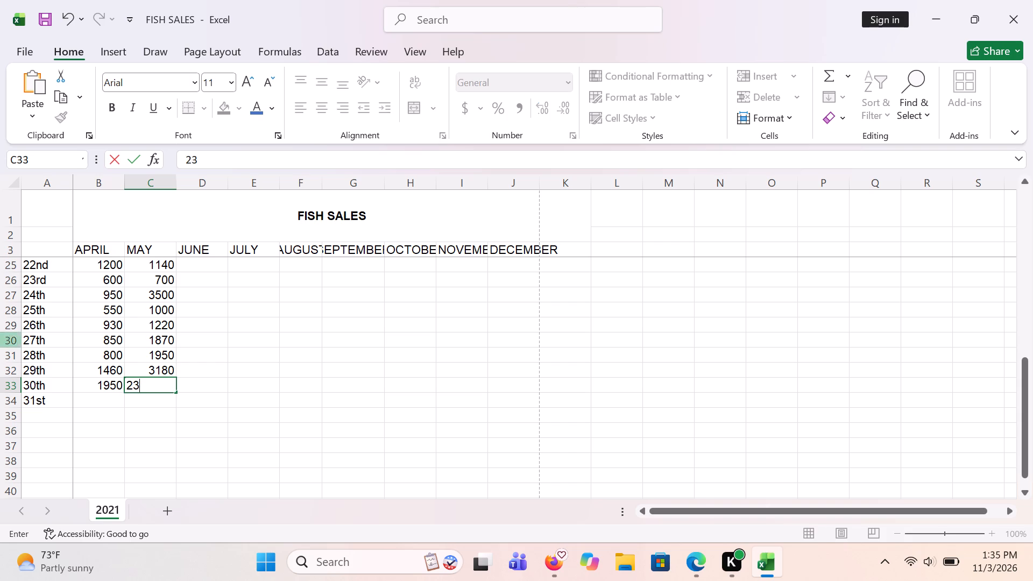
pyautogui.press('6')
pyautogui.press('0')
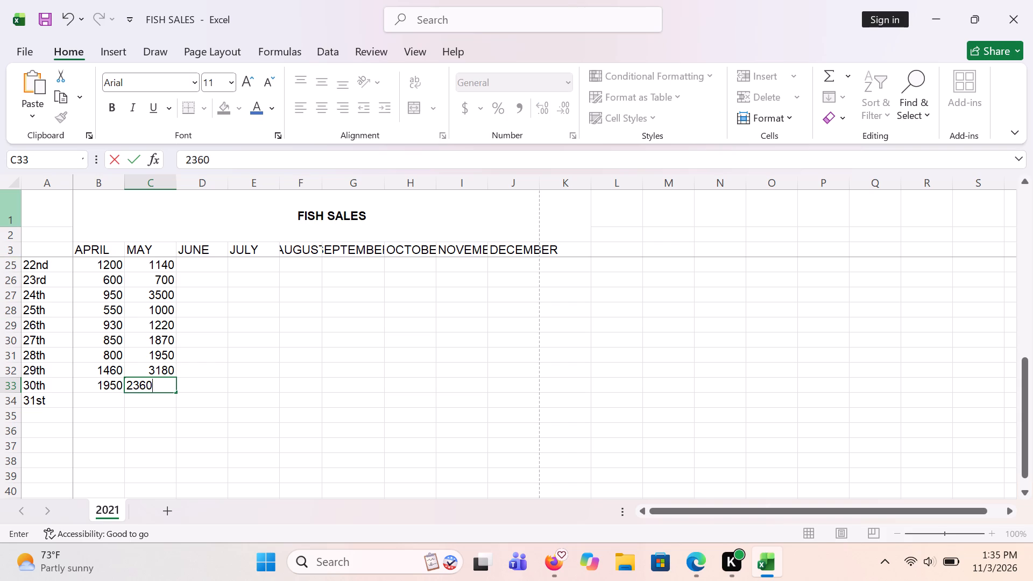
pyautogui.press('Return')
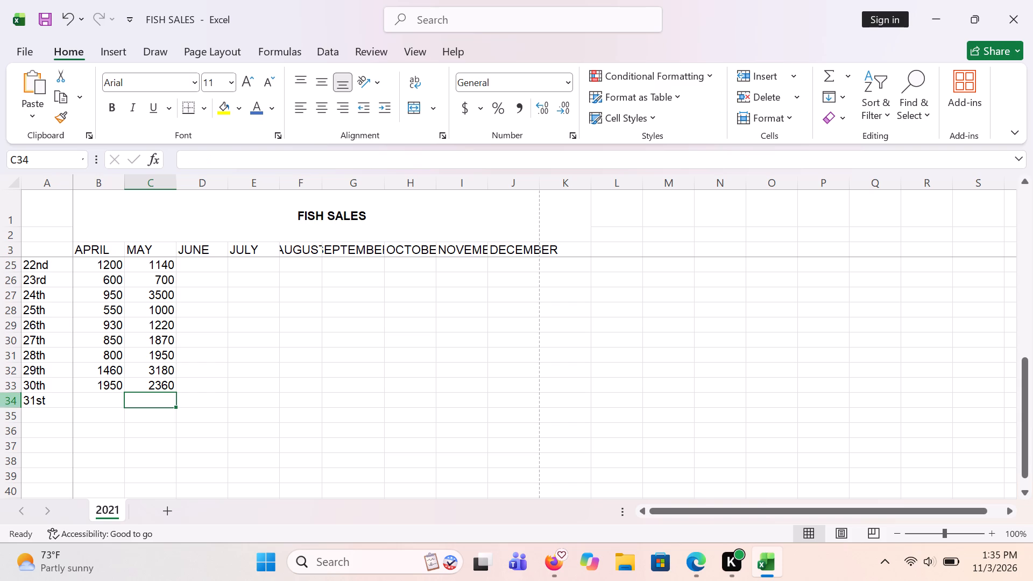
# Enter 1210 as the MAY sales value for the 31st in C34.
pyautogui.scroll(6, 8, 580)
pyautogui.scroll(3, 15, 391)
pyautogui.scroll(3, 93, 366)
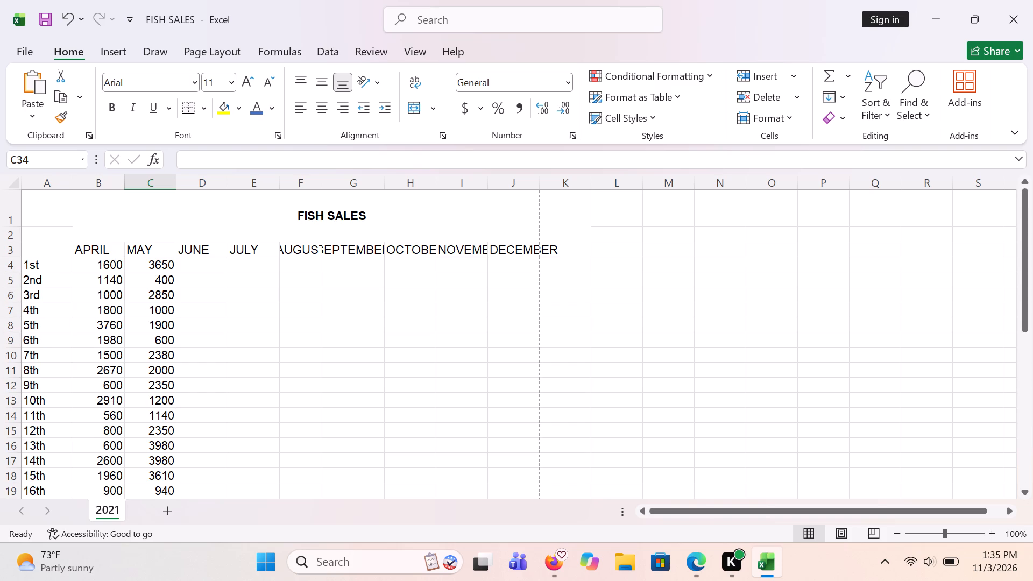
pyautogui.scroll(7, 60, 375)
pyautogui.scroll(-7, 66, 371)
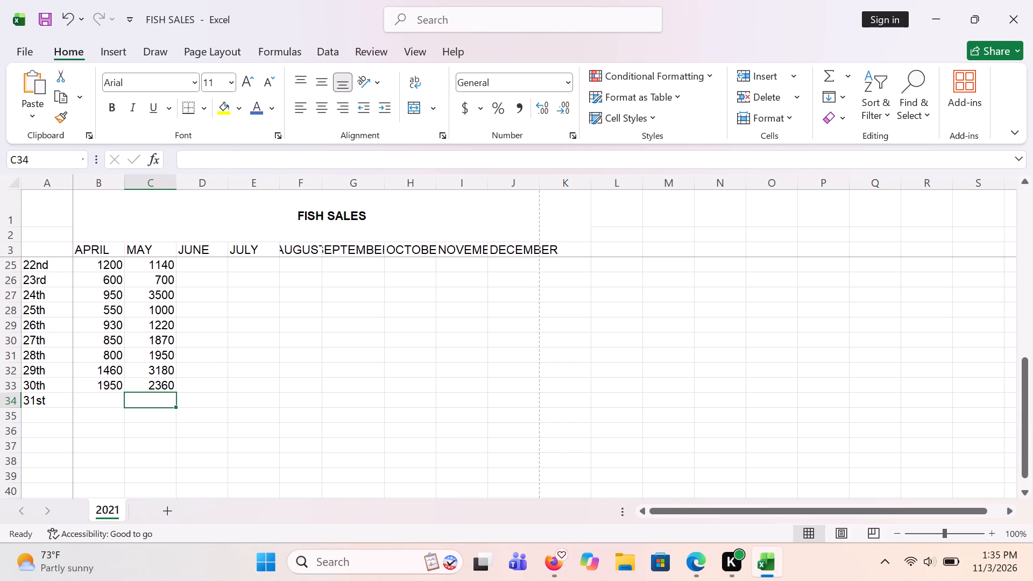
pyautogui.write('121')
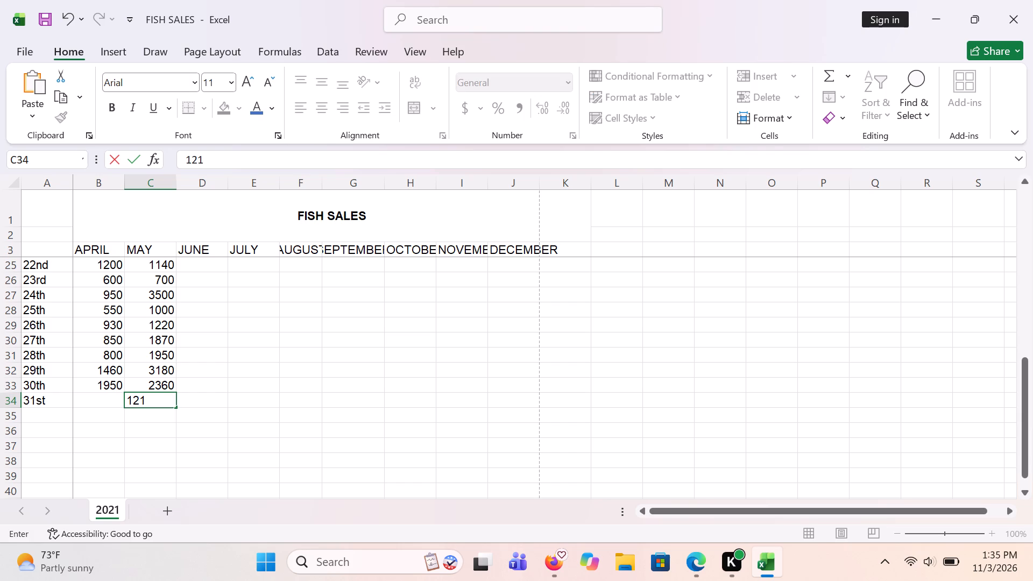
pyautogui.press('0')
pyautogui.press('Return')
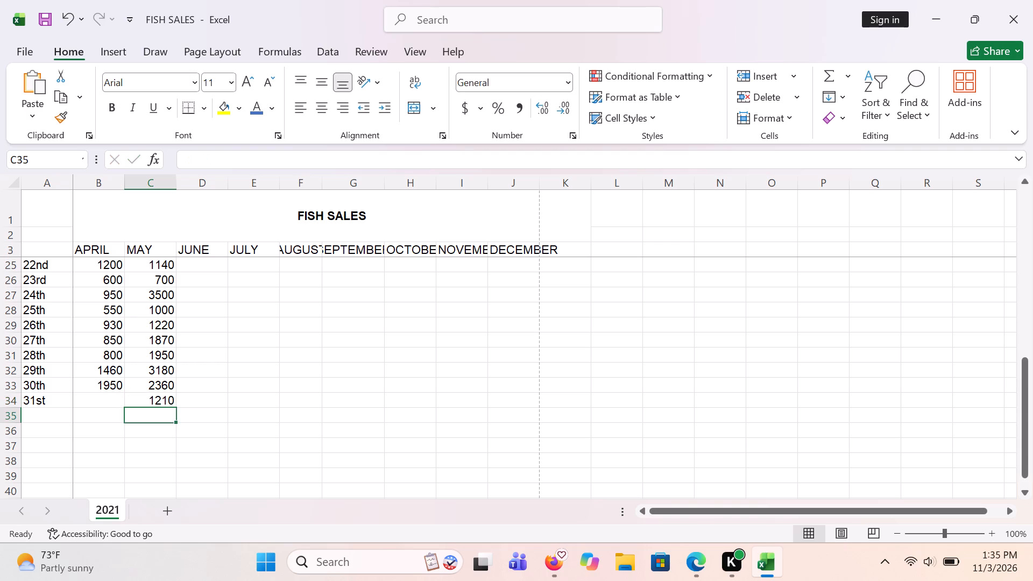
# Select the empty JUNE cell for the 1st, D4.
pyautogui.click(192, 254)
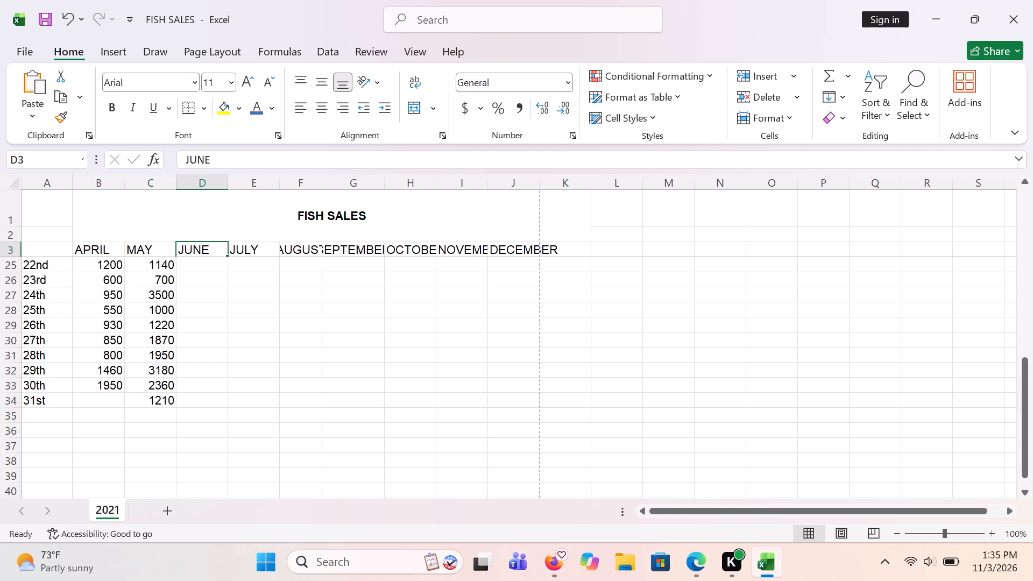
pyautogui.click(211, 265)
pyautogui.press('Up')
pyautogui.press('Up')
pyautogui.press('Up')
pyautogui.press('Up')
pyautogui.press('Up')
pyautogui.press('Up')
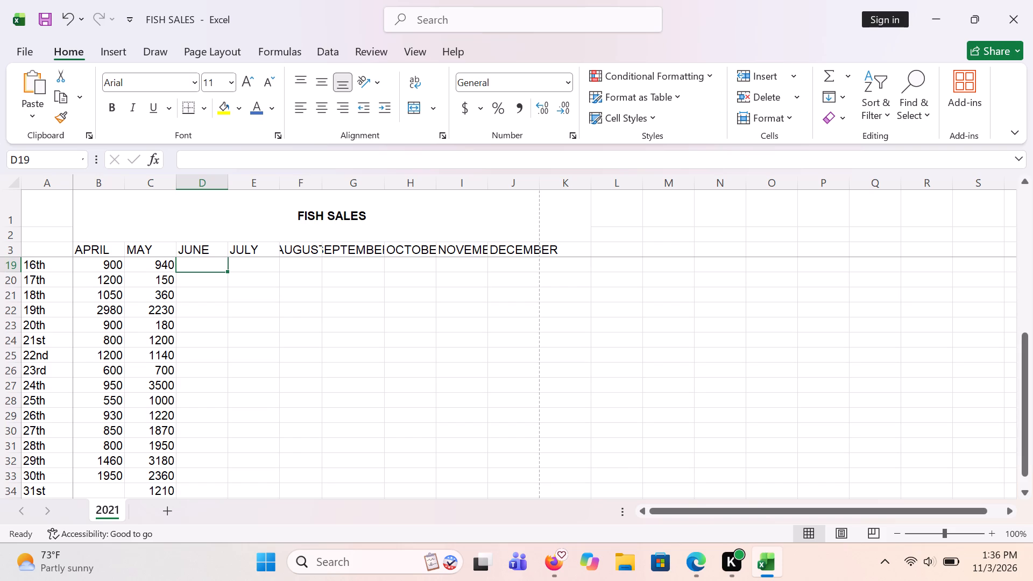
pyautogui.press('Up')
pyautogui.press('Up')
pyautogui.press('Up')
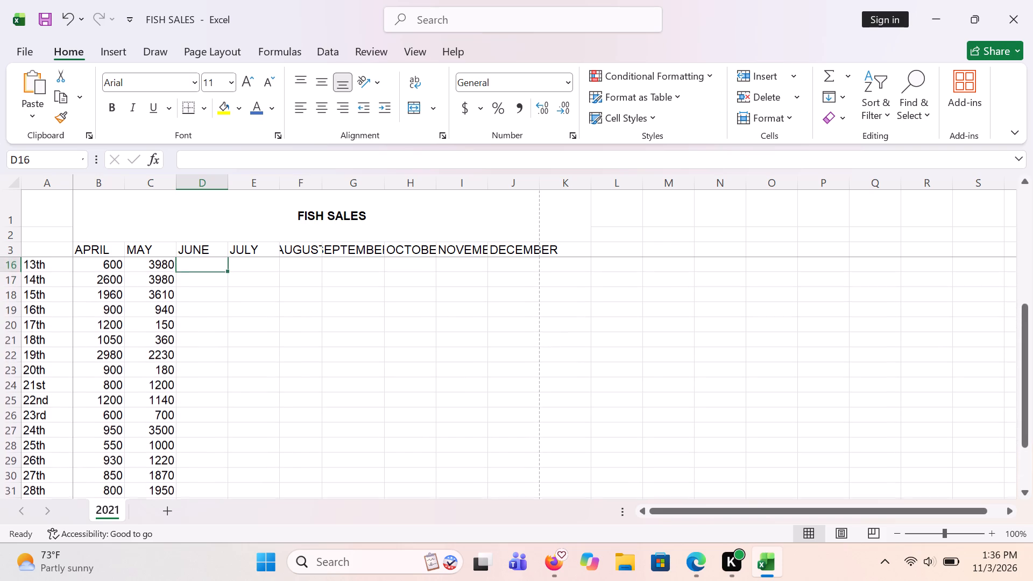
pyautogui.press('Up')
pyautogui.press('Up')
pyautogui.press('Up')
pyautogui.press('Up')
pyautogui.press('Up')
pyautogui.press('Up')
pyautogui.press('Up')
pyautogui.press('Up')
pyautogui.press('Up')
pyautogui.press('Up')
pyautogui.press('Up')
pyautogui.press('Up')
pyautogui.press('Up')
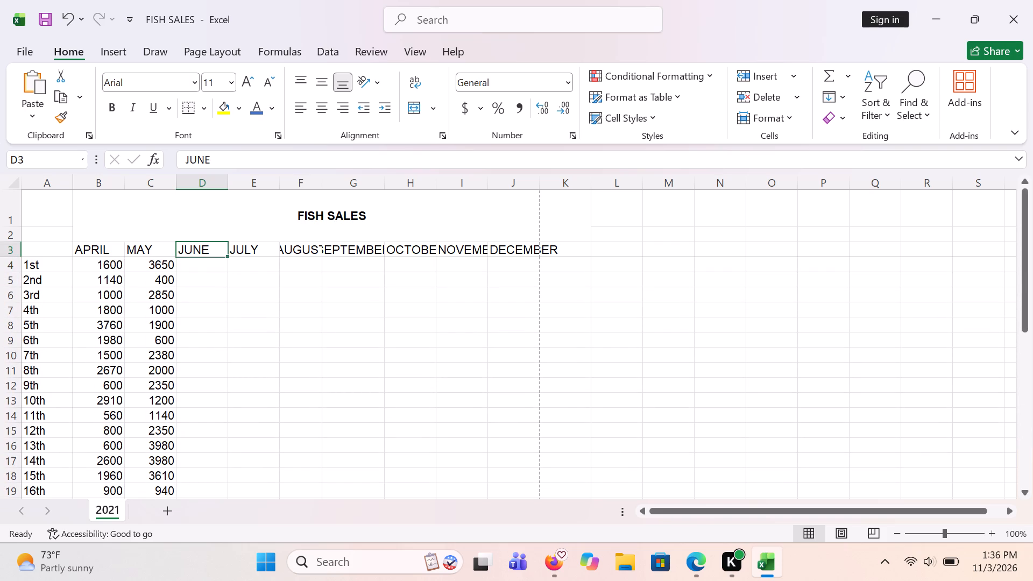
pyautogui.press('Up')
pyautogui.press('Up')
pyautogui.press('Up')
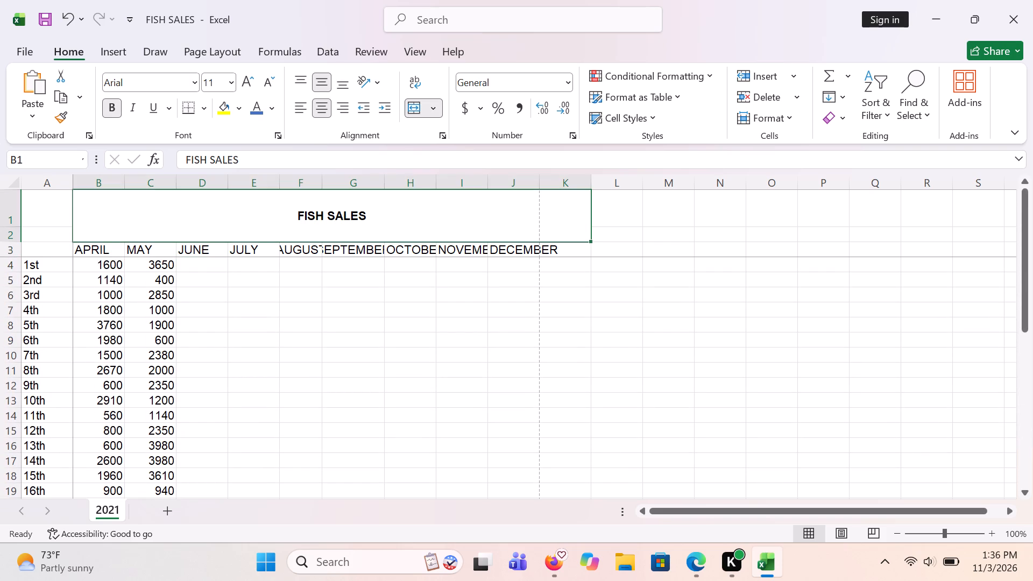
pyautogui.press('Down')
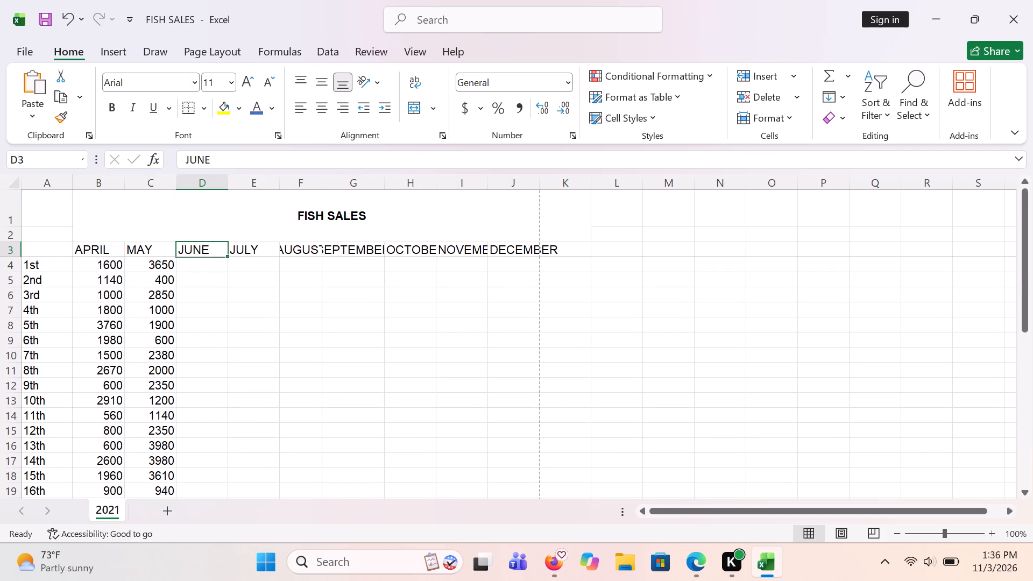
pyautogui.press('Down')
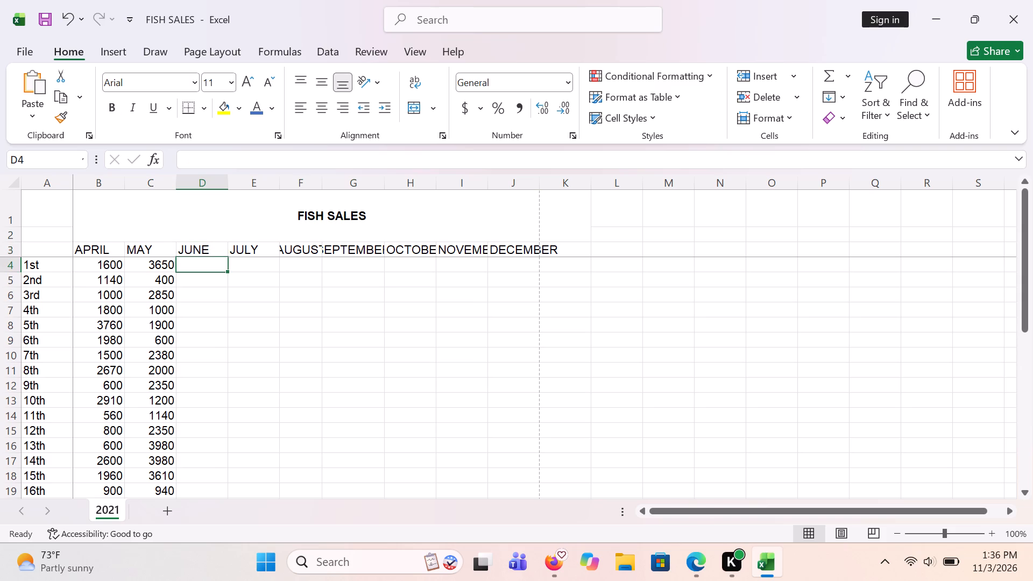
pyautogui.press('Down')
pyautogui.press('Up')
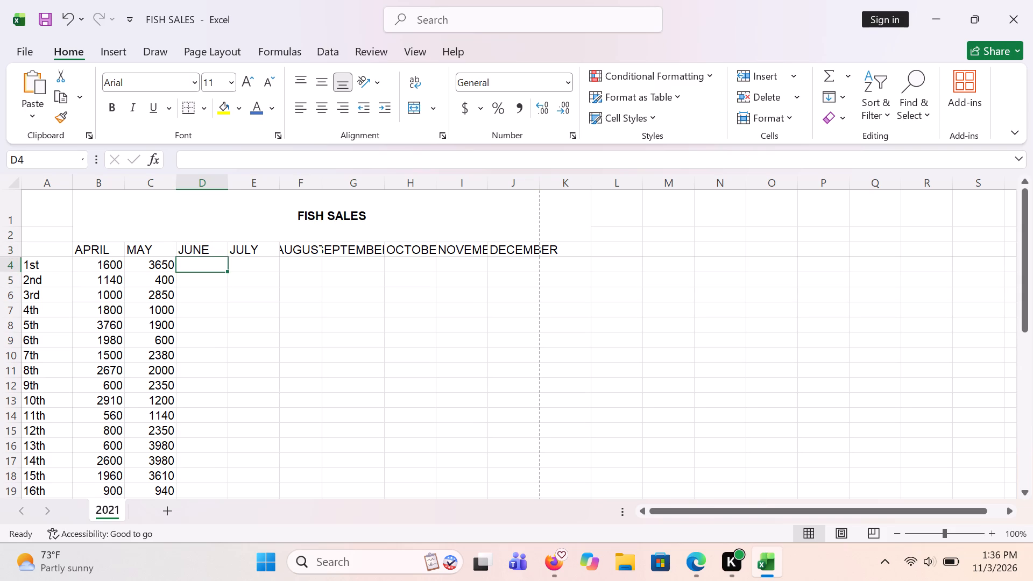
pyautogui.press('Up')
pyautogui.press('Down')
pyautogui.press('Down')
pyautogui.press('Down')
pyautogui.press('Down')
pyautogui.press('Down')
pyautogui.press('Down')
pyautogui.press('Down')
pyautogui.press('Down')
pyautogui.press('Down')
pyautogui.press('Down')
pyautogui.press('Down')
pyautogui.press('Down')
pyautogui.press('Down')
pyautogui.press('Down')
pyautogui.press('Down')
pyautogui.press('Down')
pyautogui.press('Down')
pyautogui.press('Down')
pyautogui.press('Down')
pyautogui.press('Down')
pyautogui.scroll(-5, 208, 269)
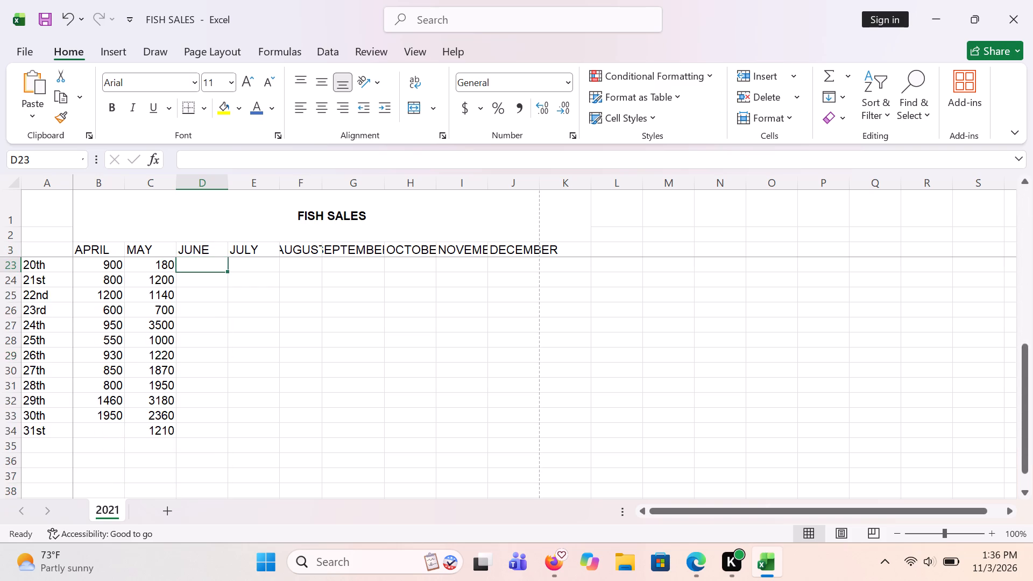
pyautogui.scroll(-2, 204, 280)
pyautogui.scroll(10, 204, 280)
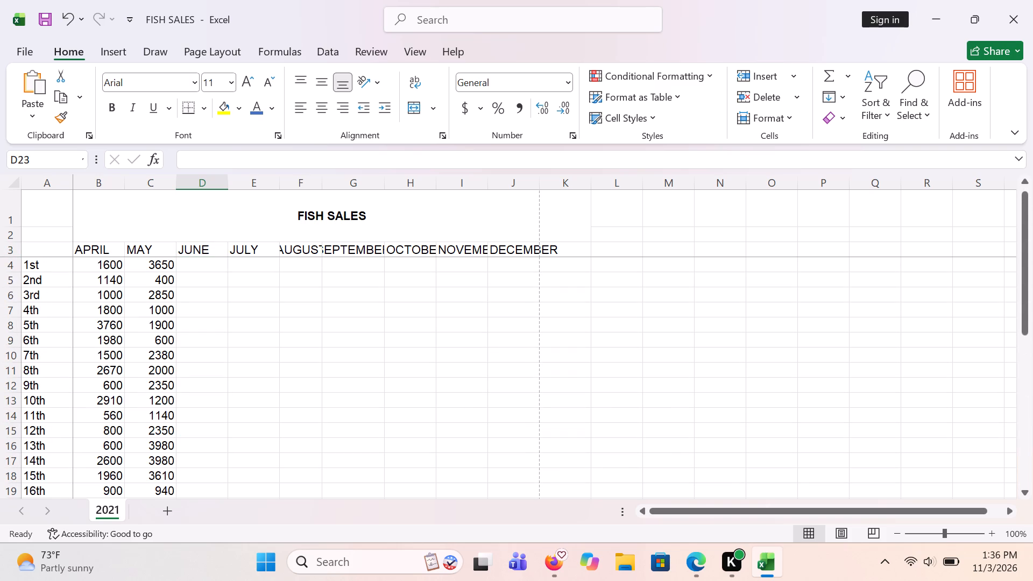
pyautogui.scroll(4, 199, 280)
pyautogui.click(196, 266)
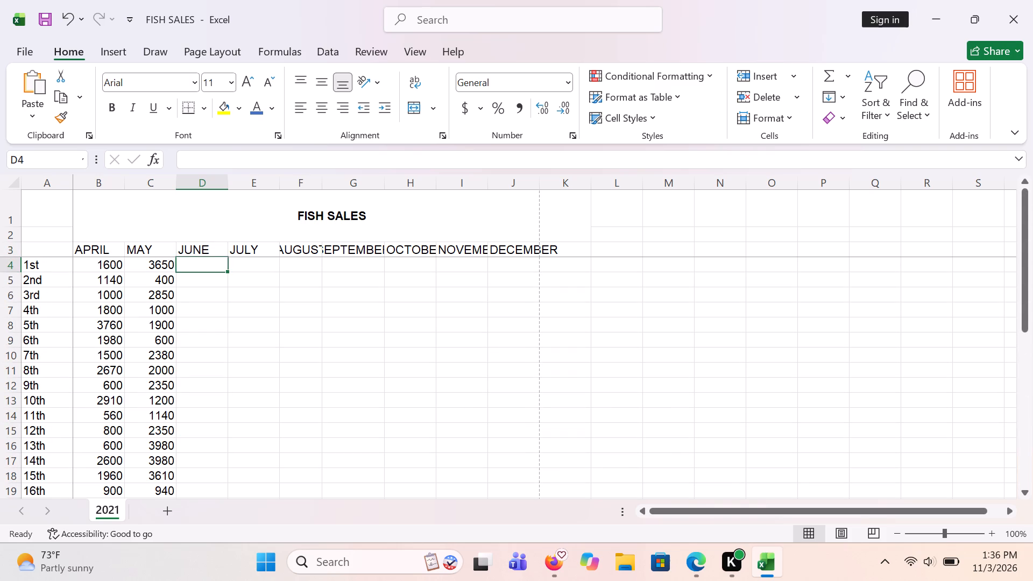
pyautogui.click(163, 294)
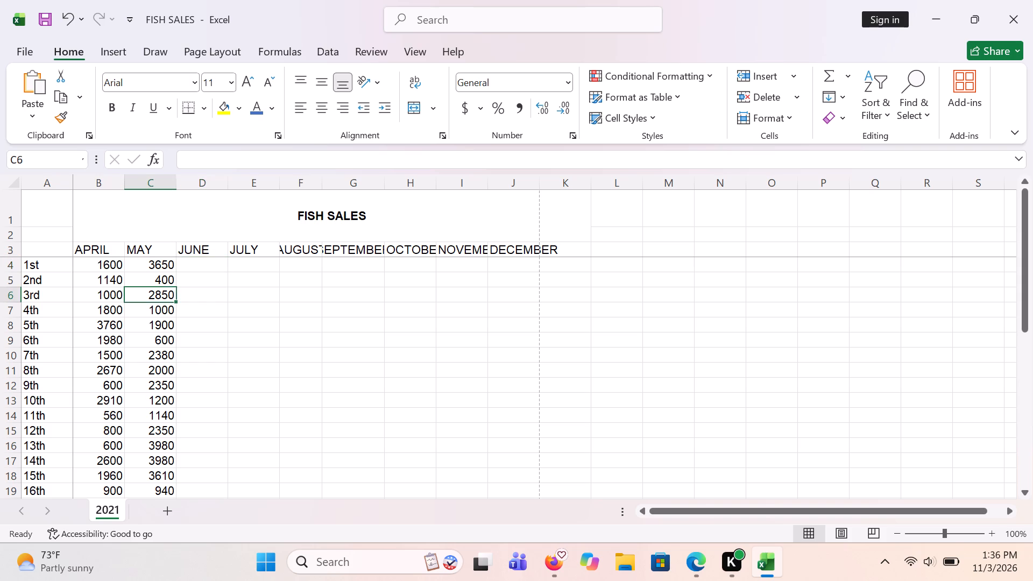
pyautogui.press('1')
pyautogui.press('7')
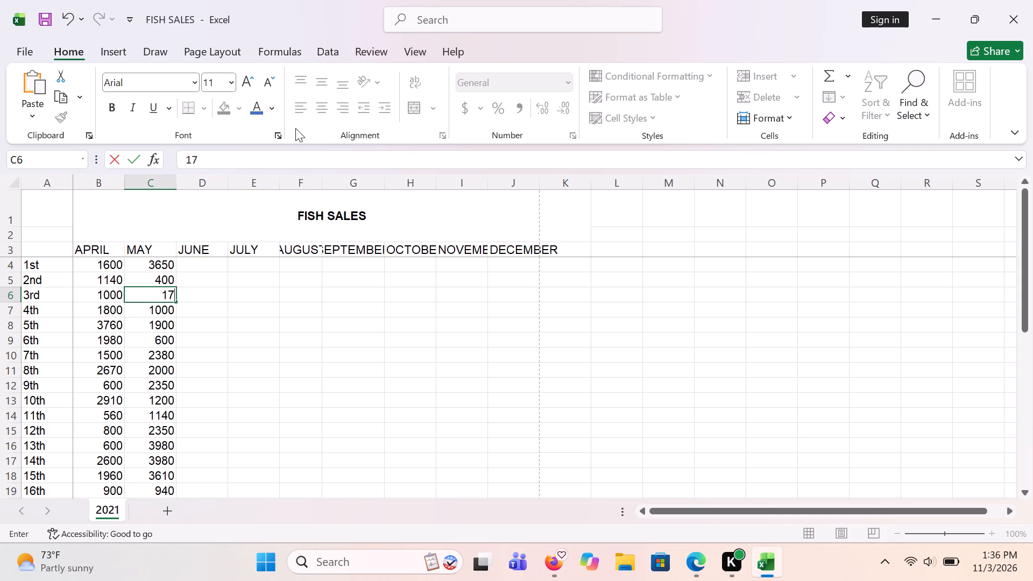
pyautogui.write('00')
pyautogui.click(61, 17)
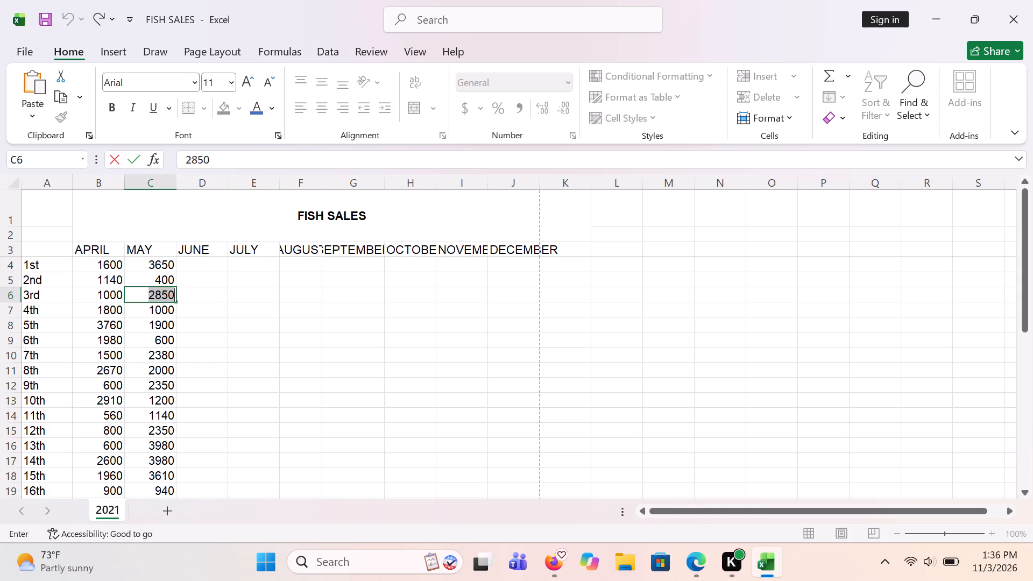
# Enter 1700 as the JUNE sales value for the 1st in D4.
pyautogui.click(195, 261)
pyautogui.write('17700')
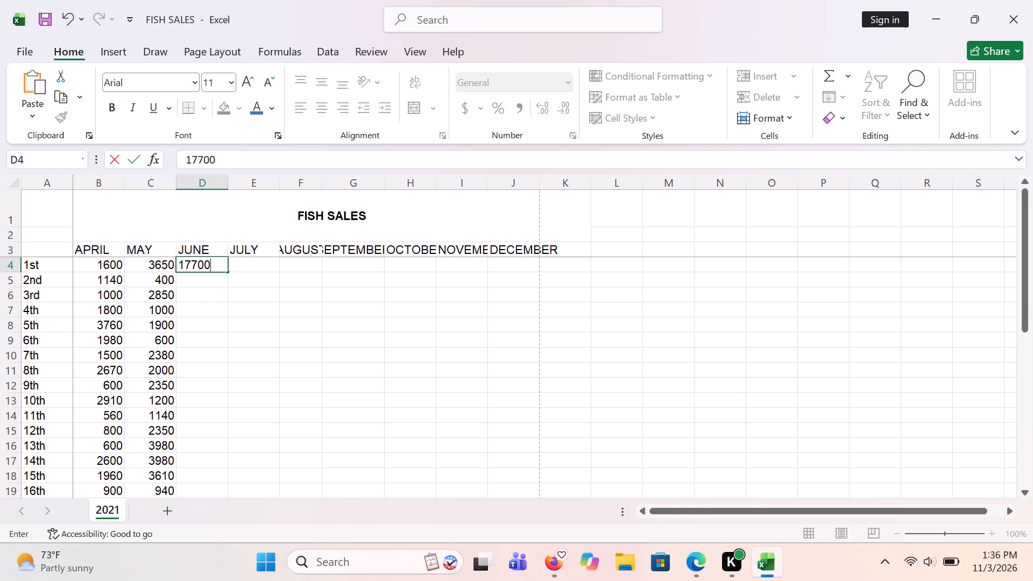
pyautogui.press('BackSpace')
pyautogui.press('BackSpace')
pyautogui.press('BackSpace')
pyautogui.hscroll(1, 35, 580)
pyautogui.press('0')
pyautogui.press('0')
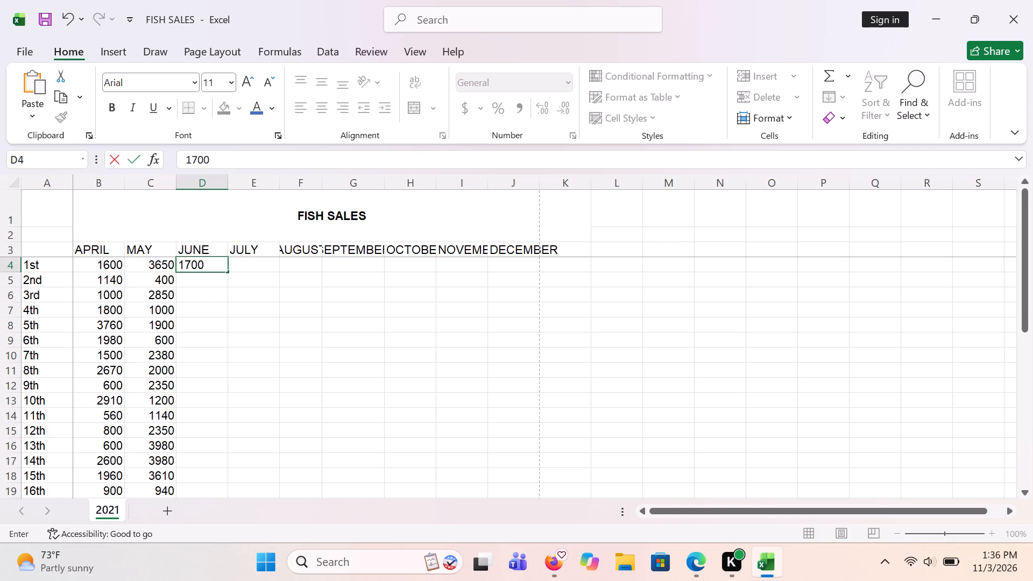
pyautogui.press('Return')
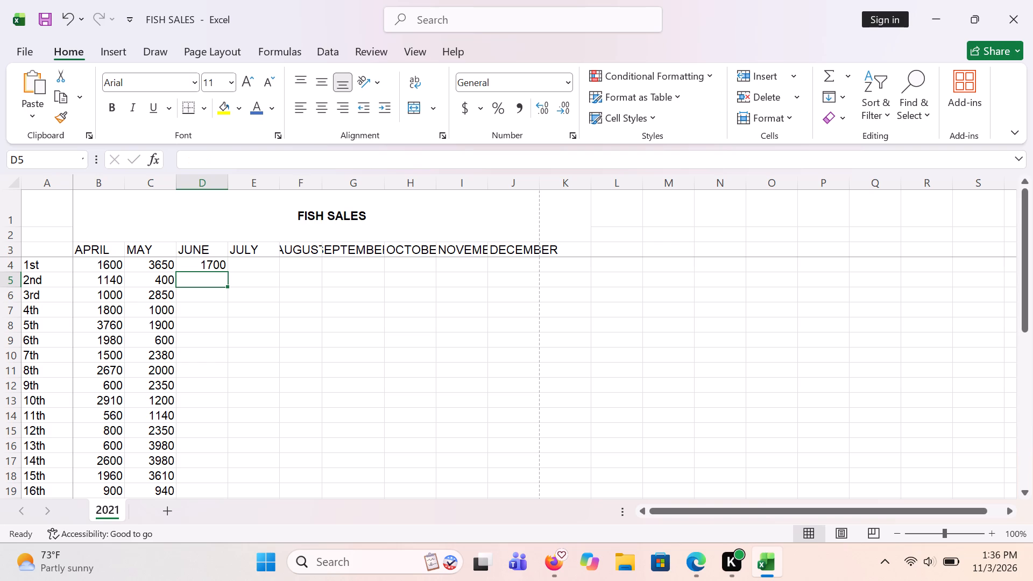
# Enter 950 as the JUNE sales value for the 2nd in D5.
pyautogui.write('950')
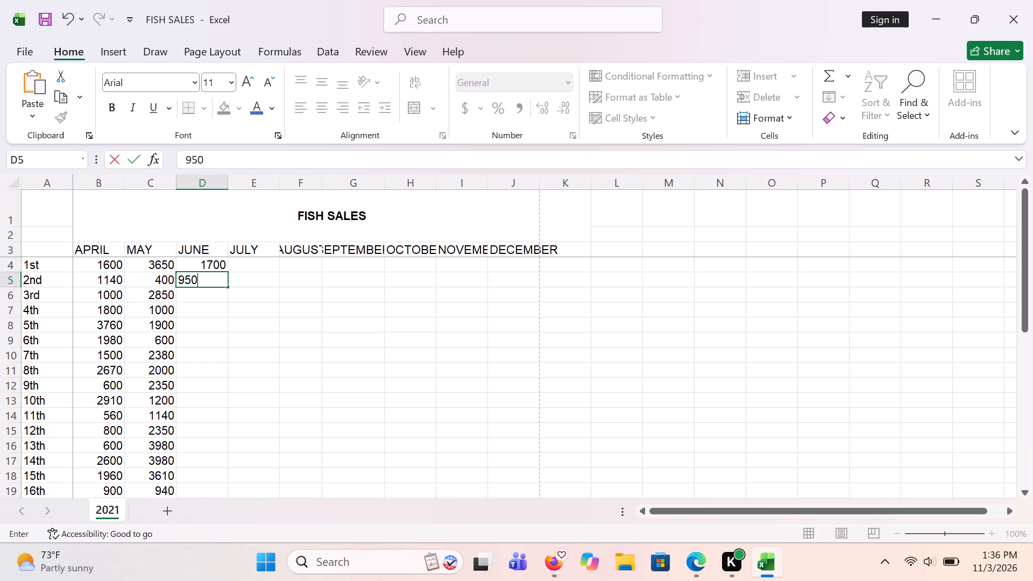
pyautogui.click(12, 223)
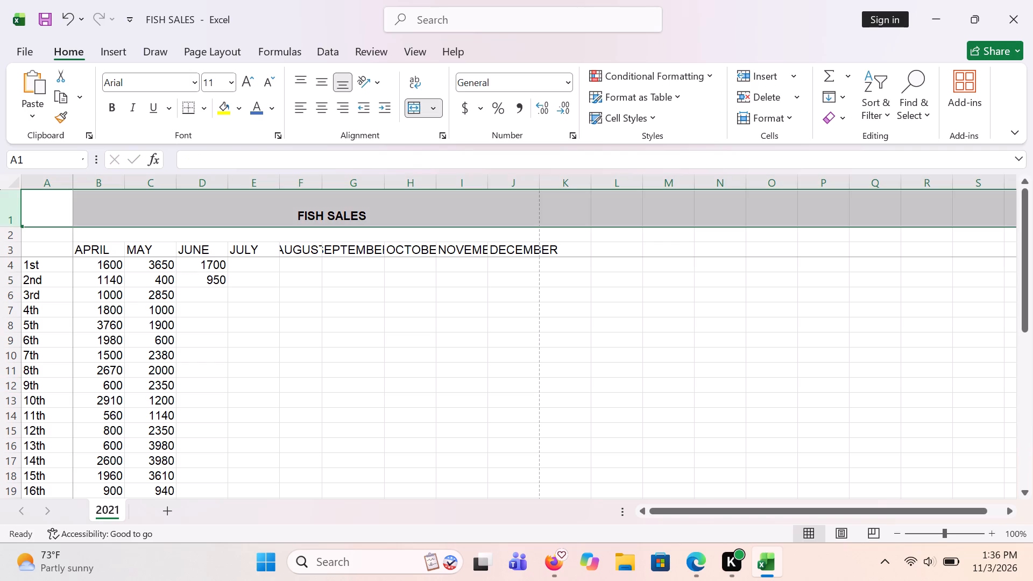
pyautogui.click(275, 350)
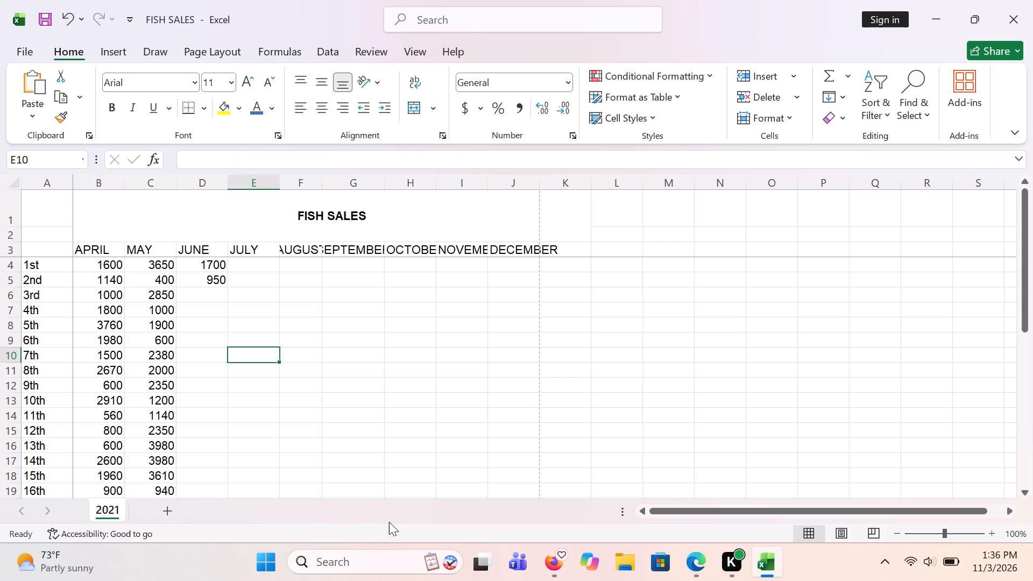
# Save the FISH SALES workbook.
pyautogui.hotkey('ctrl', 's')
# Enter 700 as the JUNE sales value for the 3rd in D6.
pyautogui.click(211, 299)
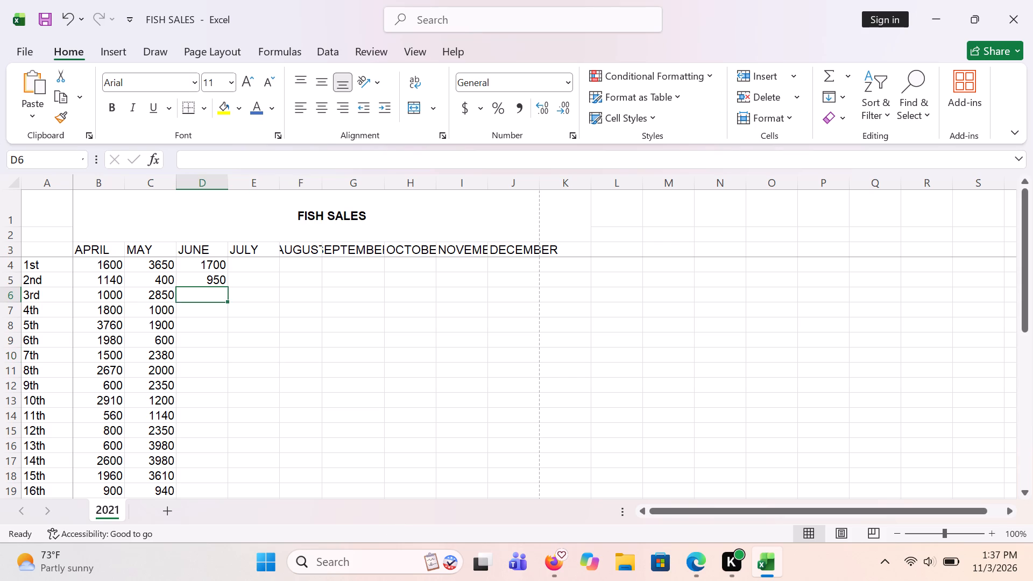
pyautogui.write('700')
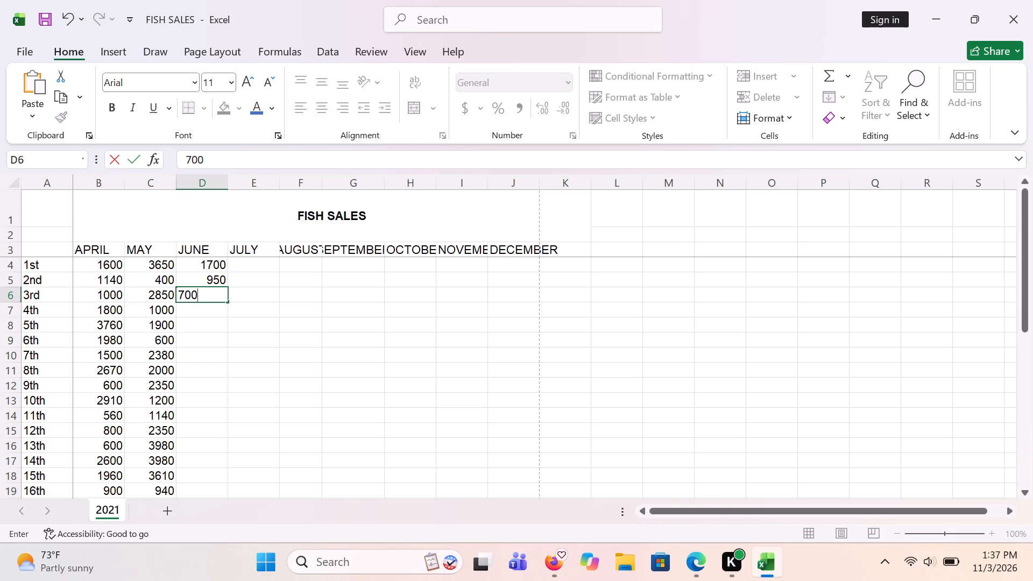
pyautogui.press('Return')
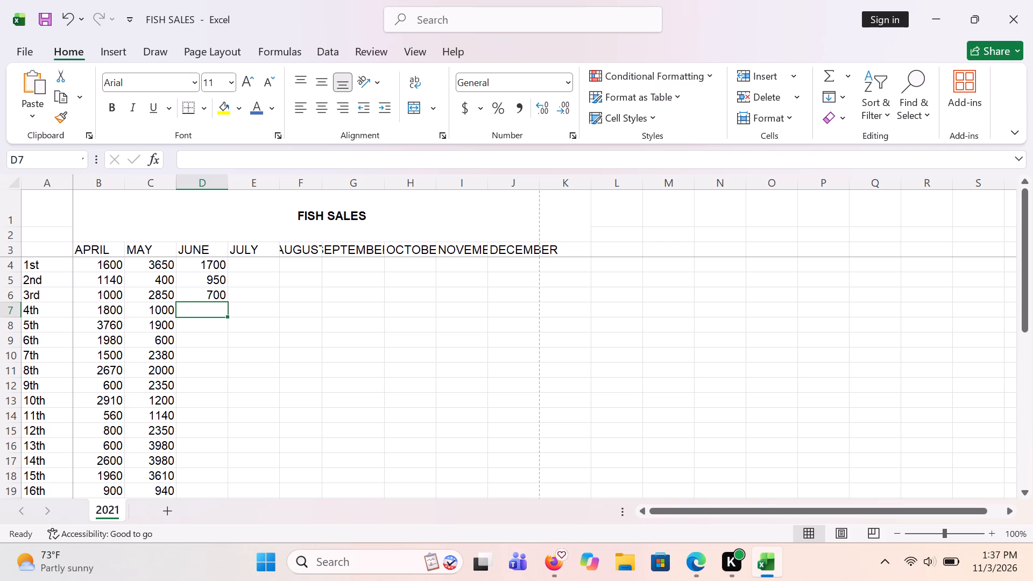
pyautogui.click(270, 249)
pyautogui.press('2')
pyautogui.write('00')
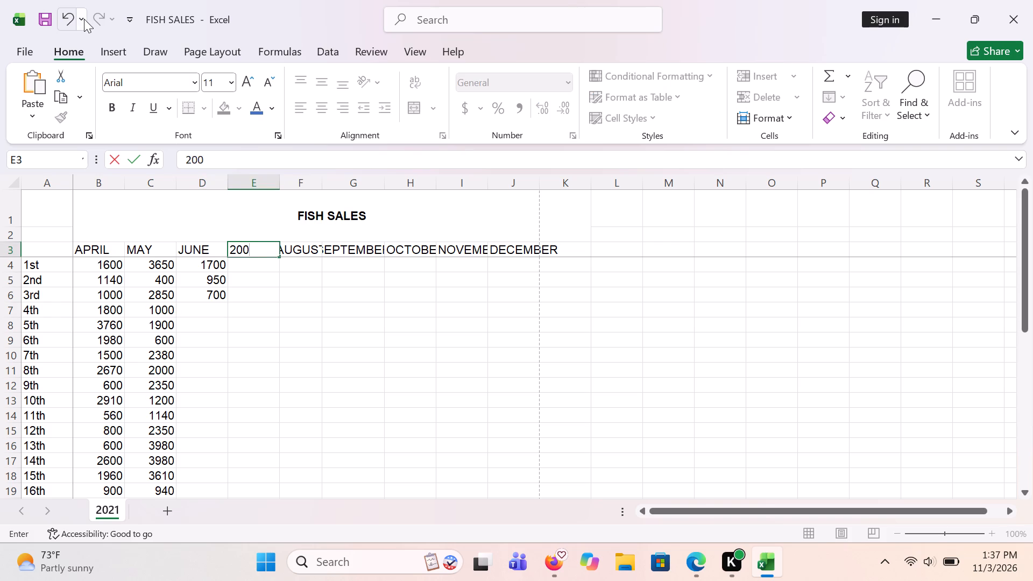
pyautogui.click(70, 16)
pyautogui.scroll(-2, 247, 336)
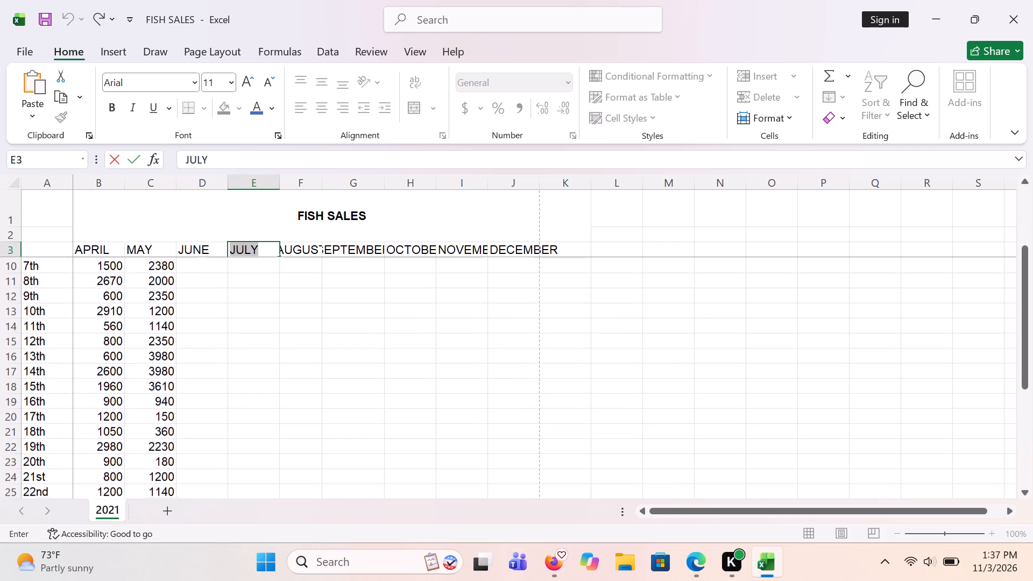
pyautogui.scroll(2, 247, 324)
# Enter the JUNE sales values 2000, 750 and 4150 for the 4th to 6th in D7 to D9.
pyautogui.click(200, 307)
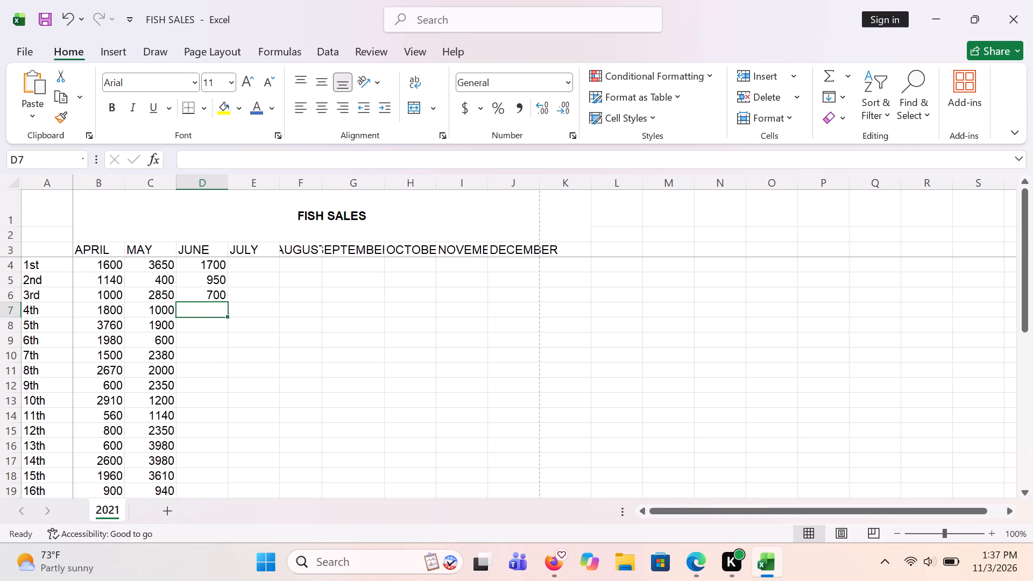
pyautogui.hscroll(-7, 273, 355)
pyautogui.press('2')
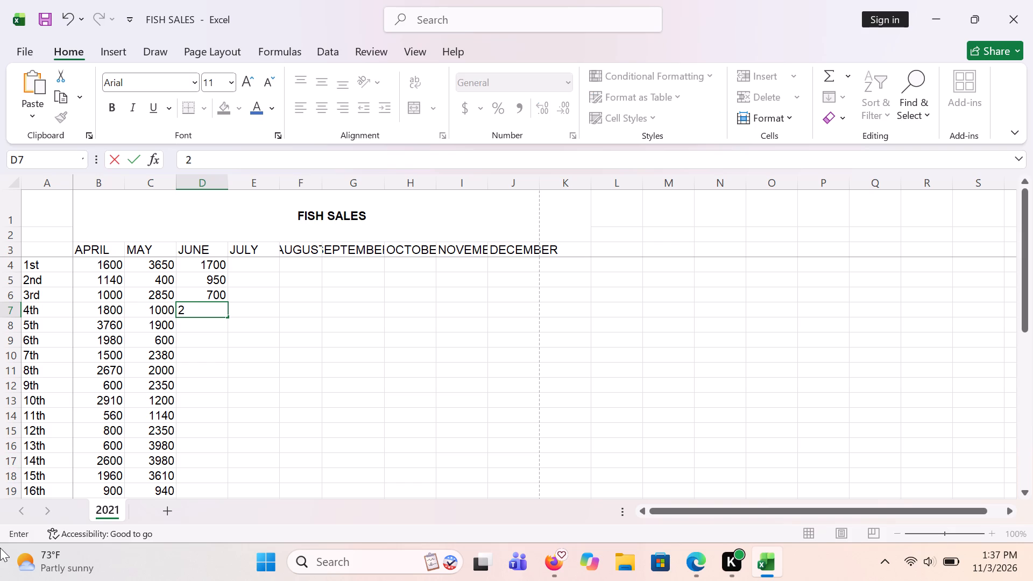
pyautogui.write('000')
pyautogui.press('Return')
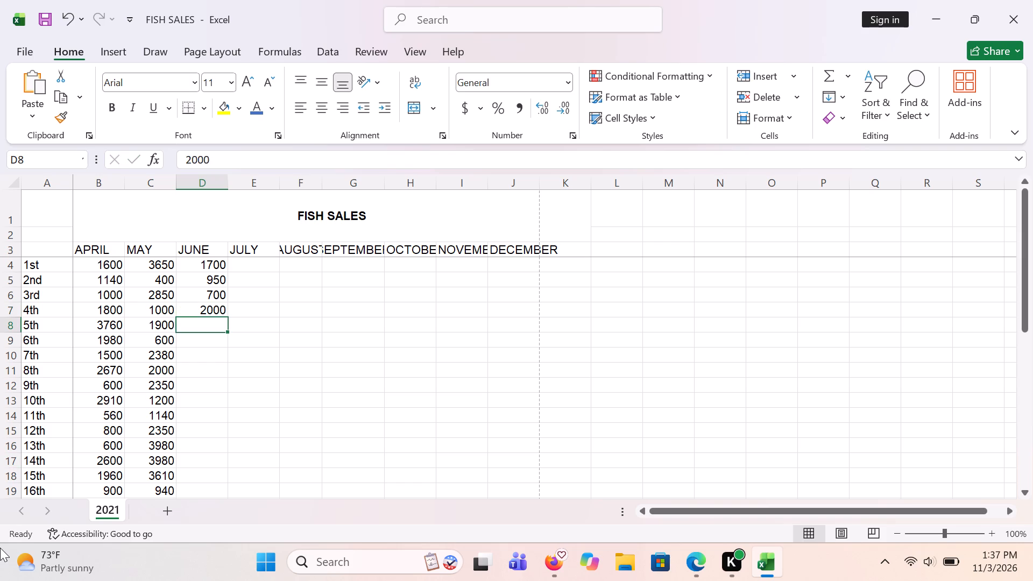
pyautogui.press('7')
pyautogui.write('50')
pyautogui.press('Return')
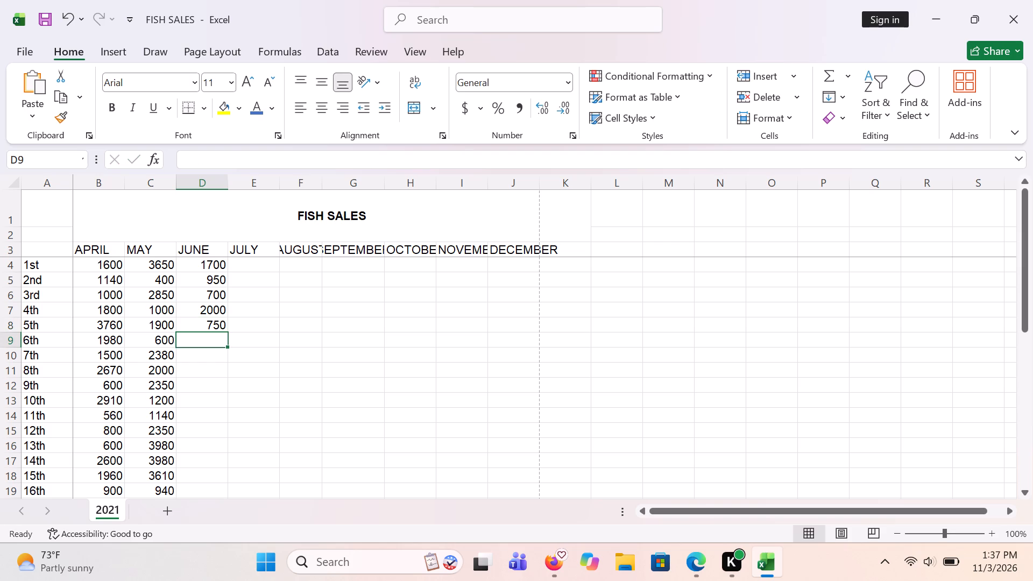
pyautogui.write('41')
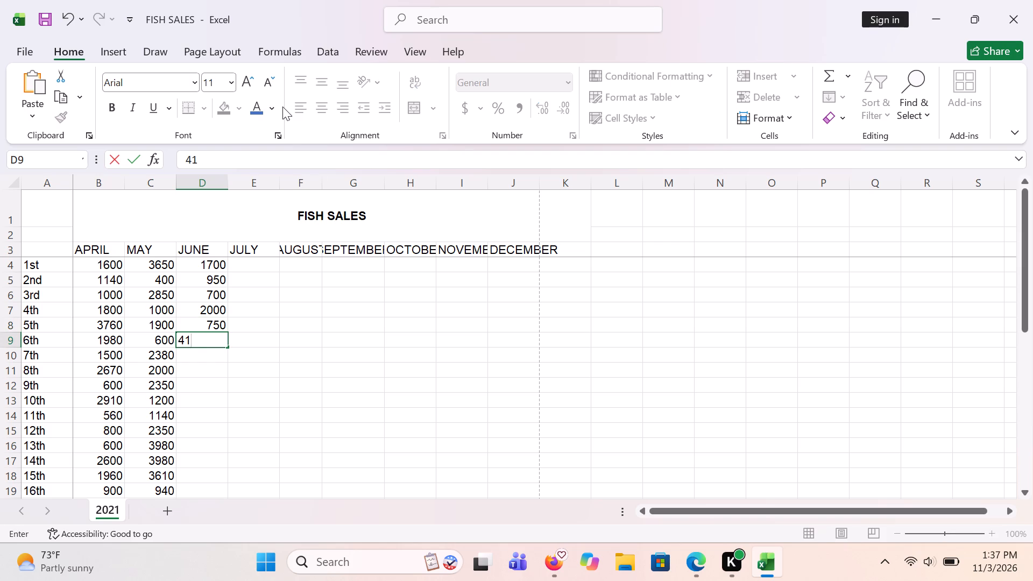
pyautogui.press('5')
pyautogui.press('0')
pyautogui.press('Return')
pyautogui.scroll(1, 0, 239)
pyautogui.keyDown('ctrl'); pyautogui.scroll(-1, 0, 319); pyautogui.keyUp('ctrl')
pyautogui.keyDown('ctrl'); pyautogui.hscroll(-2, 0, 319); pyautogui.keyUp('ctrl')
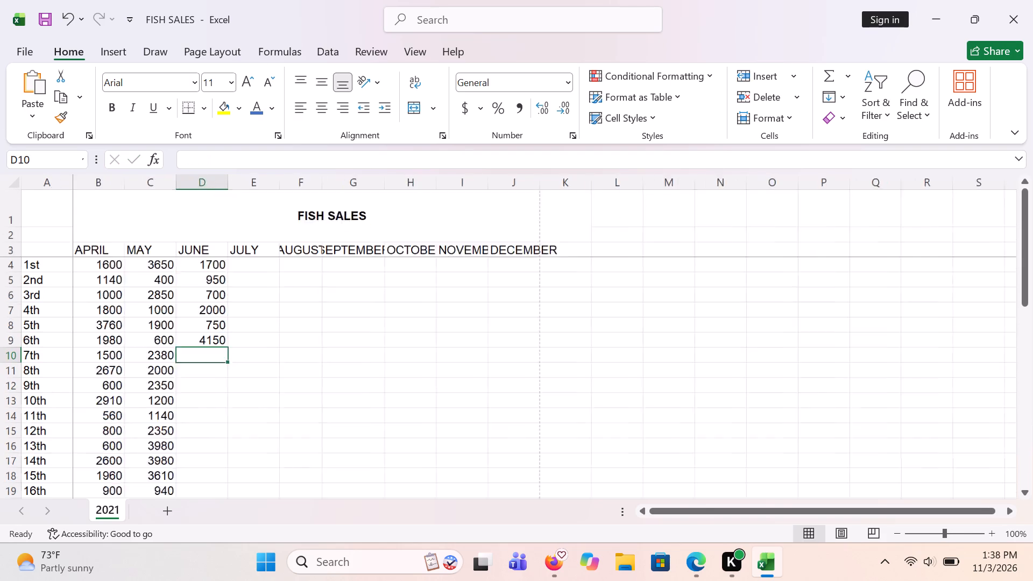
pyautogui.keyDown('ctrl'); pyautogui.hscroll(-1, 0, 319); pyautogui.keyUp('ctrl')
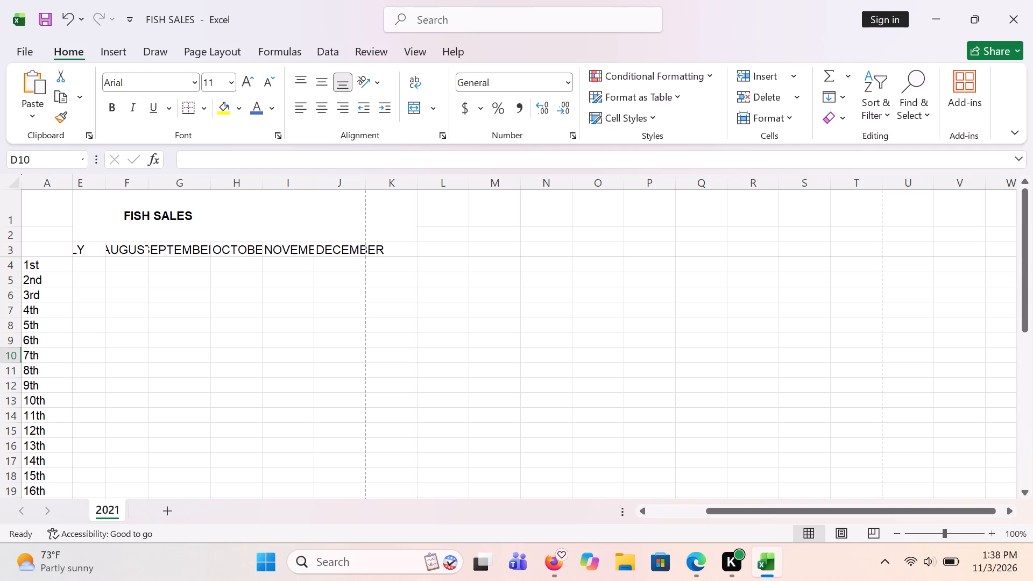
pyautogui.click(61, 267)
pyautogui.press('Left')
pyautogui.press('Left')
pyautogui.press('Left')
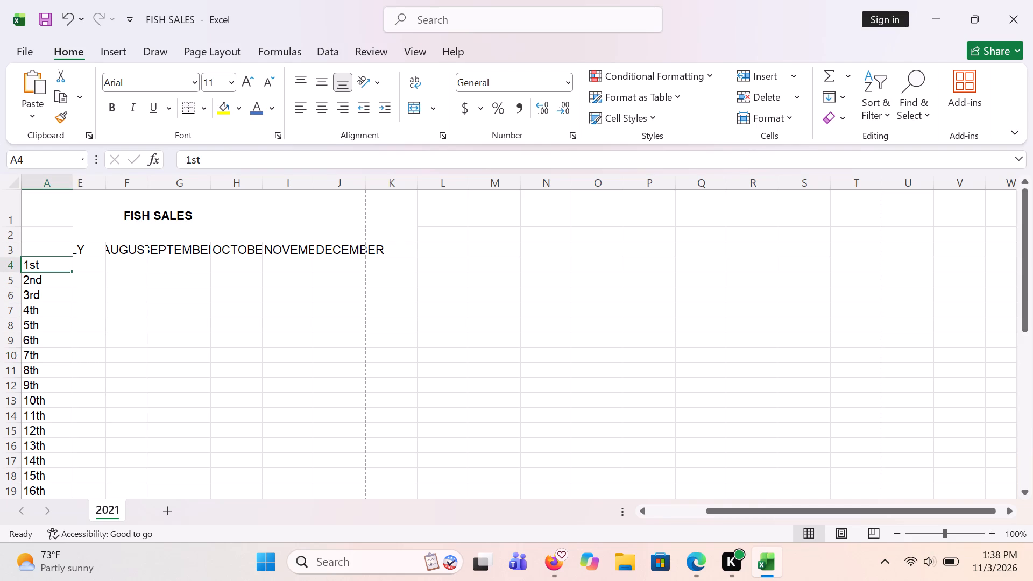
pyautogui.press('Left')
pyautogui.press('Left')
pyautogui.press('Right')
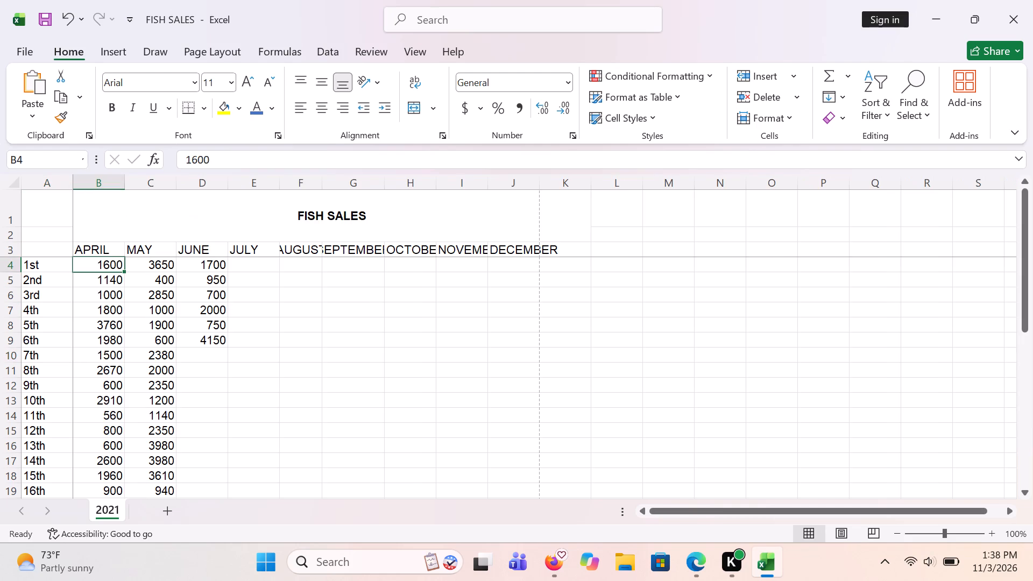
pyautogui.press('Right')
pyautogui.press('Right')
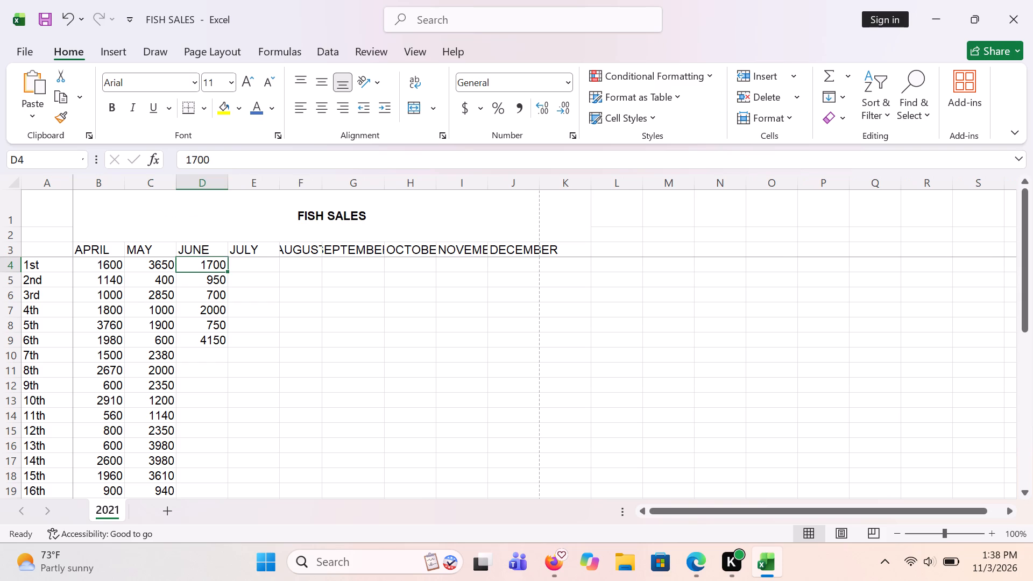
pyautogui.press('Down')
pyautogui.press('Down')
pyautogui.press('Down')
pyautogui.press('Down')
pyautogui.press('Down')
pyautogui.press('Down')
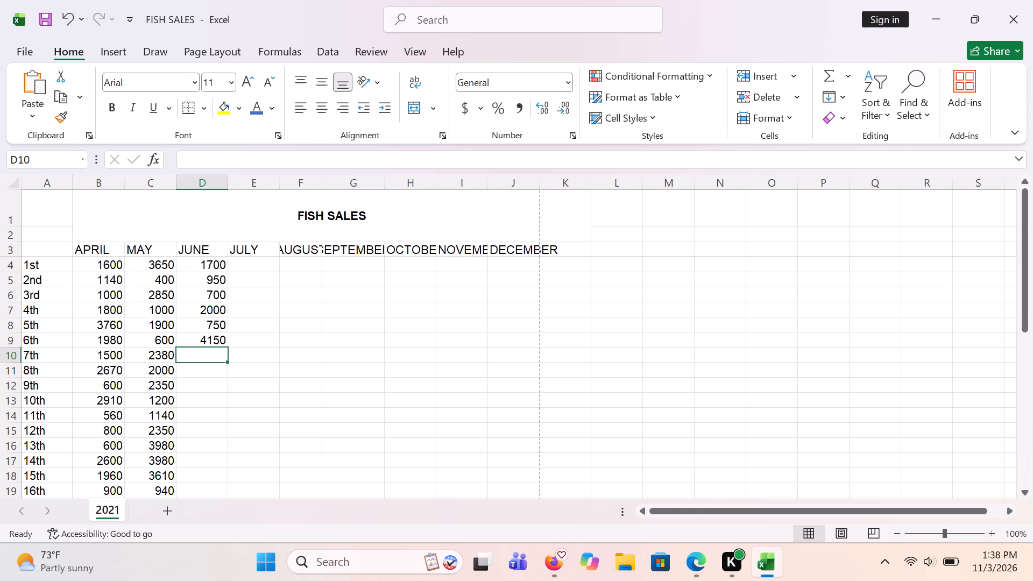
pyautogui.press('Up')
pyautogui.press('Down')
# Enter 2000 as the JUNE sales value for the 7th in D10.
pyautogui.hscroll(-3, 61, 267)
pyautogui.press('2')
pyautogui.write('000')
pyautogui.press('Return')
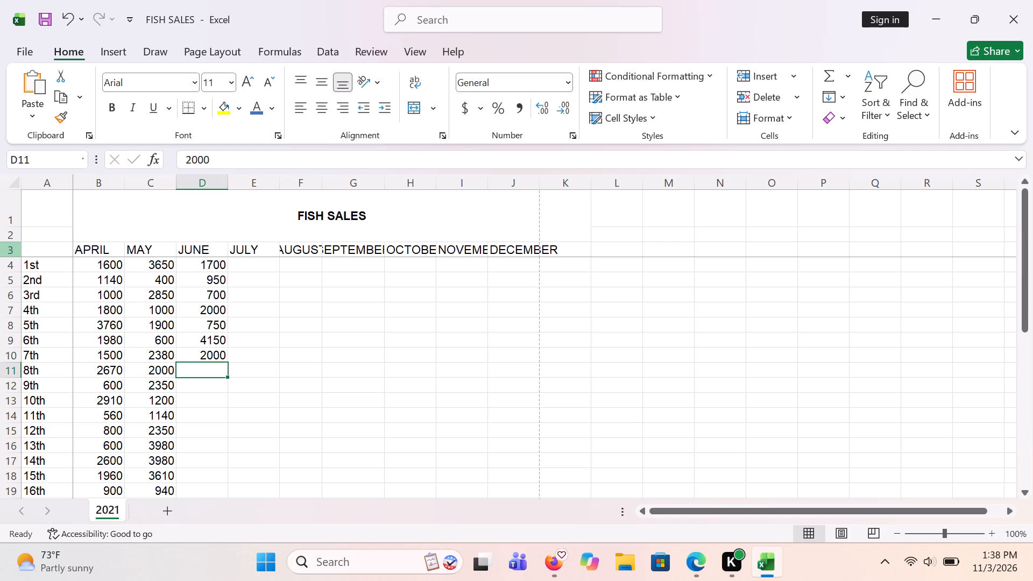
# Save the FISH SALES workbook with the JUNE values entered through the 7th.
pyautogui.hotkey('ctrl', 's')
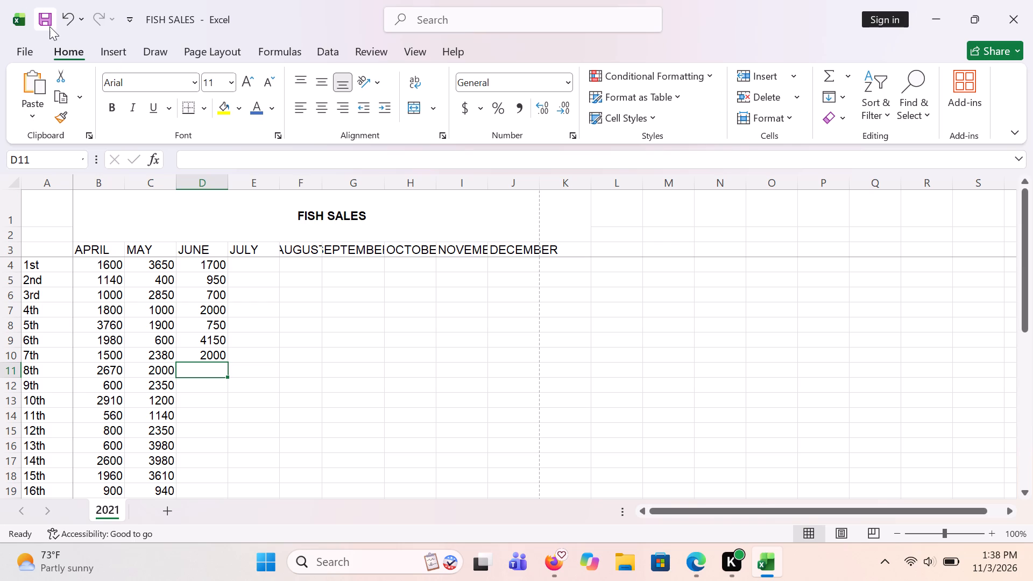
pyautogui.click(52, 16)
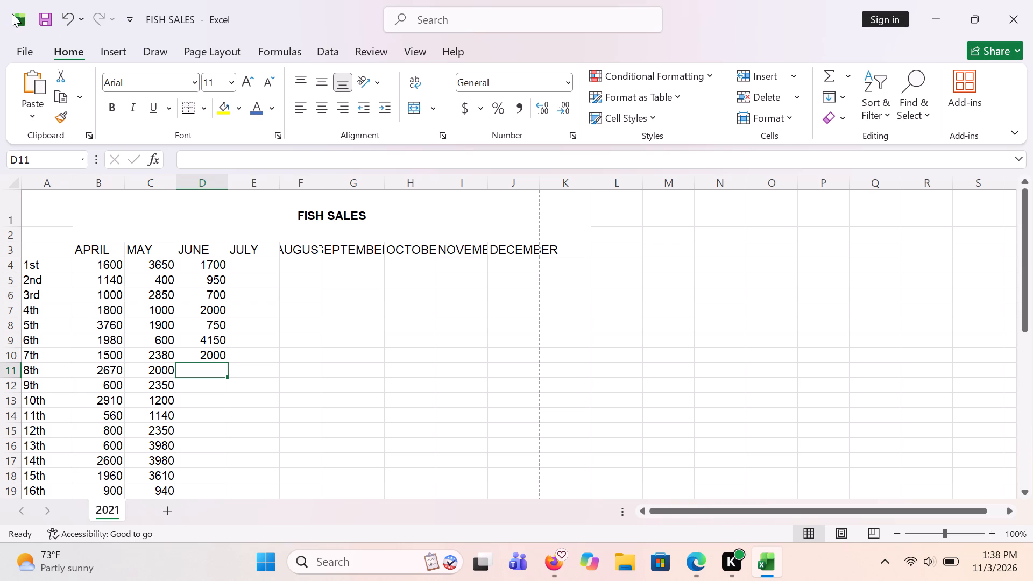
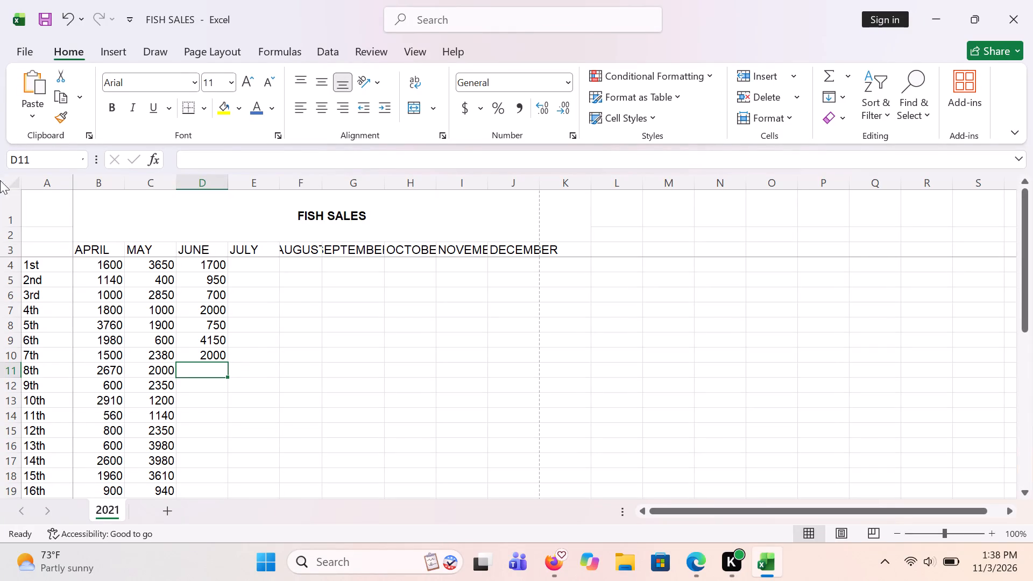
# Enter 1950 as the JUNE sales value for the 8th in D11.
pyautogui.click(201, 381)
pyautogui.click(205, 369)
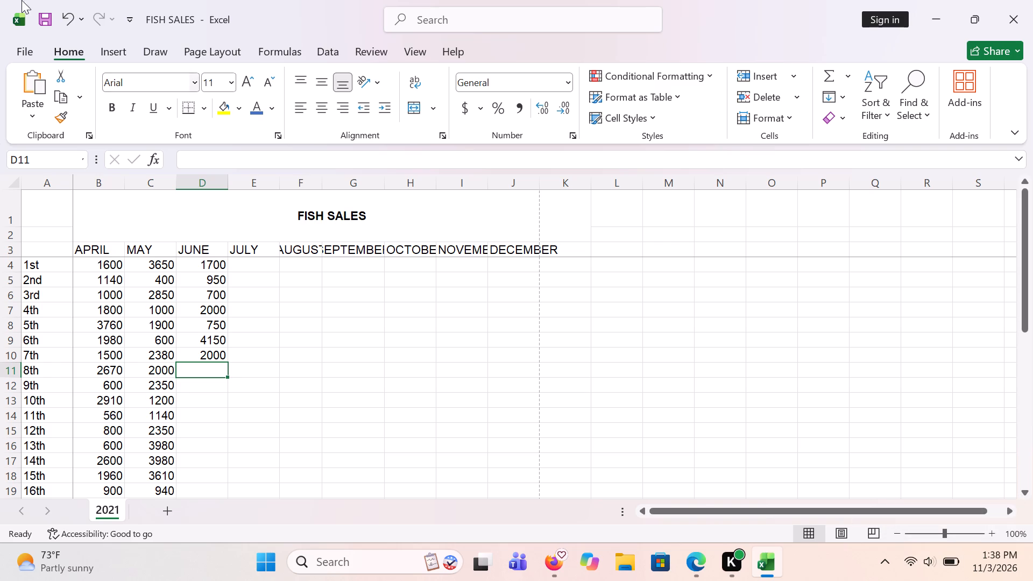
pyautogui.click(339, 381)
pyautogui.click(188, 371)
pyautogui.press('1')
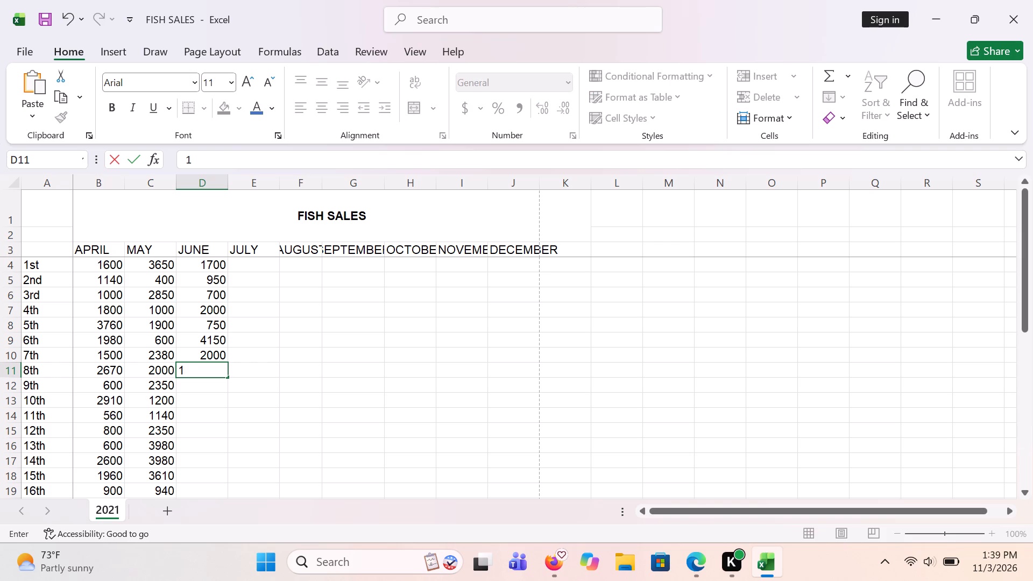
pyautogui.write('950')
pyautogui.press('Return')
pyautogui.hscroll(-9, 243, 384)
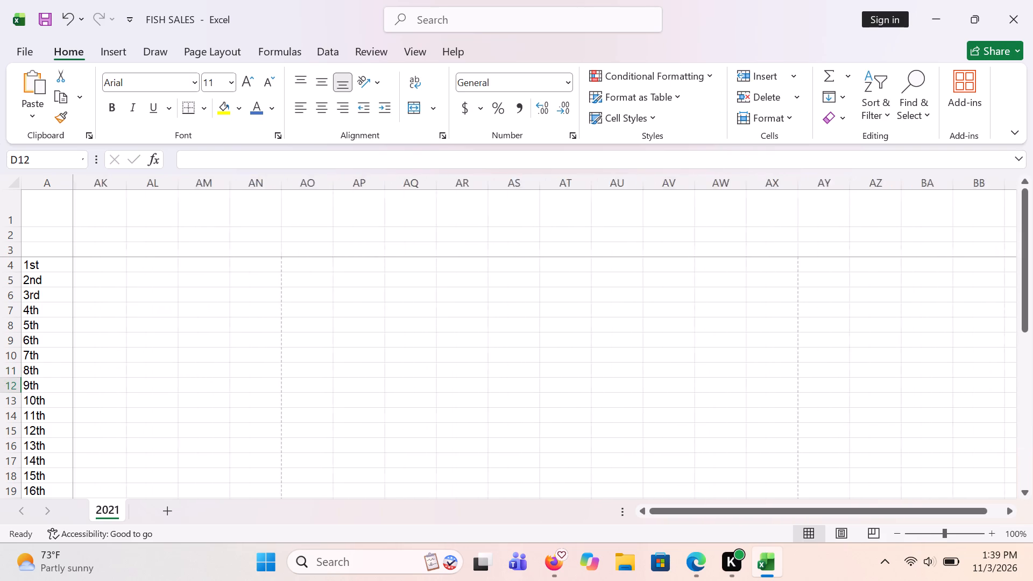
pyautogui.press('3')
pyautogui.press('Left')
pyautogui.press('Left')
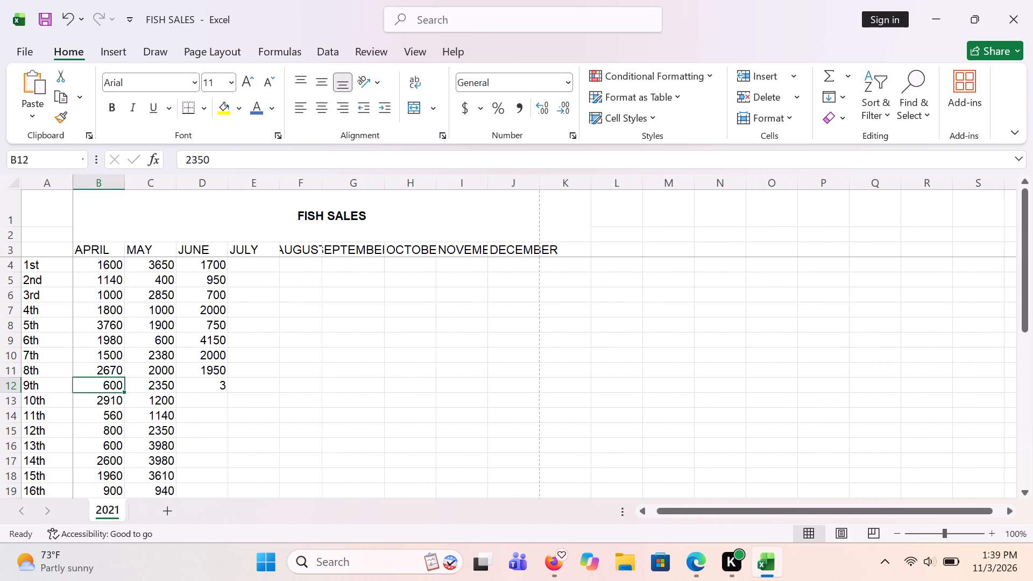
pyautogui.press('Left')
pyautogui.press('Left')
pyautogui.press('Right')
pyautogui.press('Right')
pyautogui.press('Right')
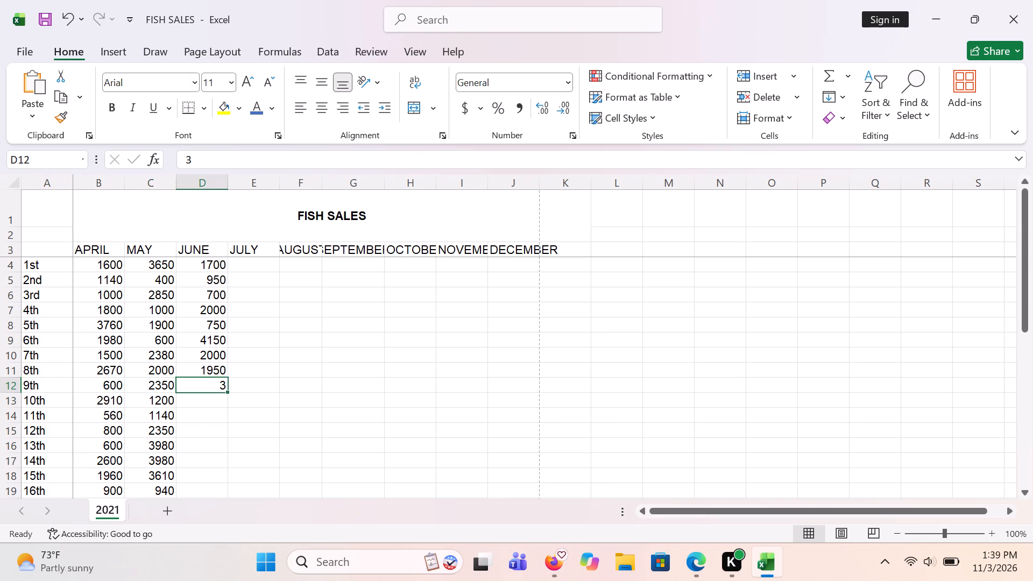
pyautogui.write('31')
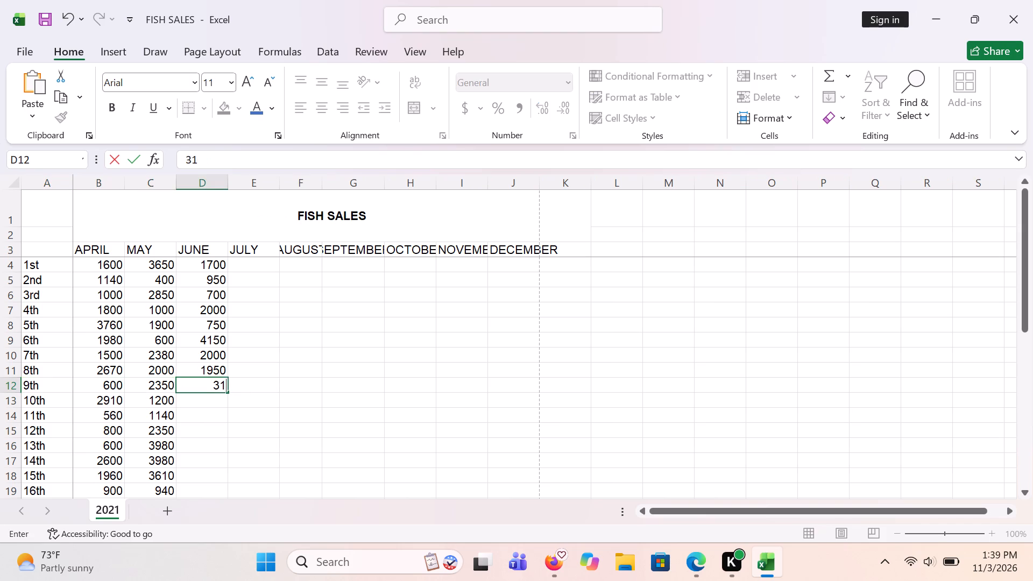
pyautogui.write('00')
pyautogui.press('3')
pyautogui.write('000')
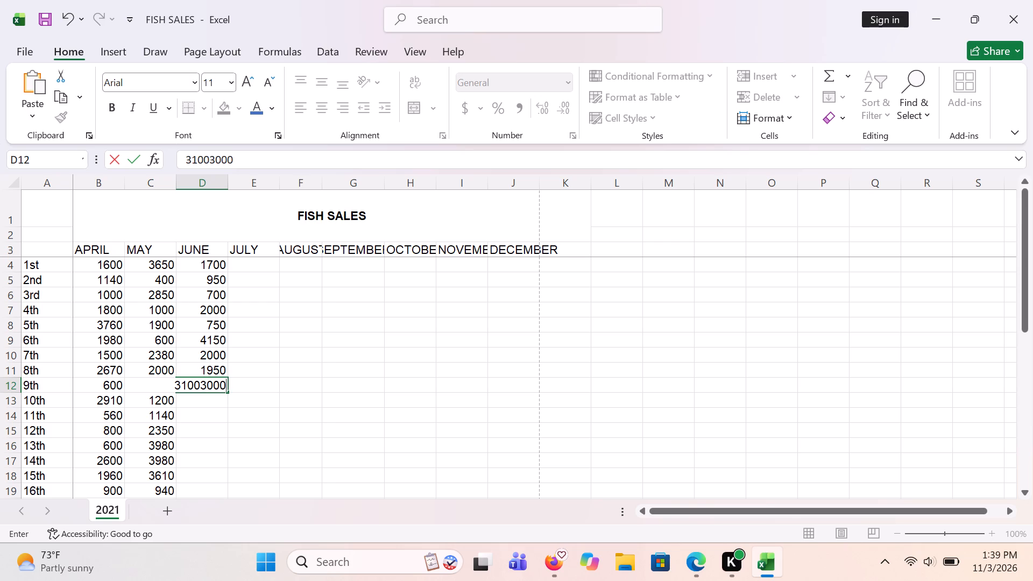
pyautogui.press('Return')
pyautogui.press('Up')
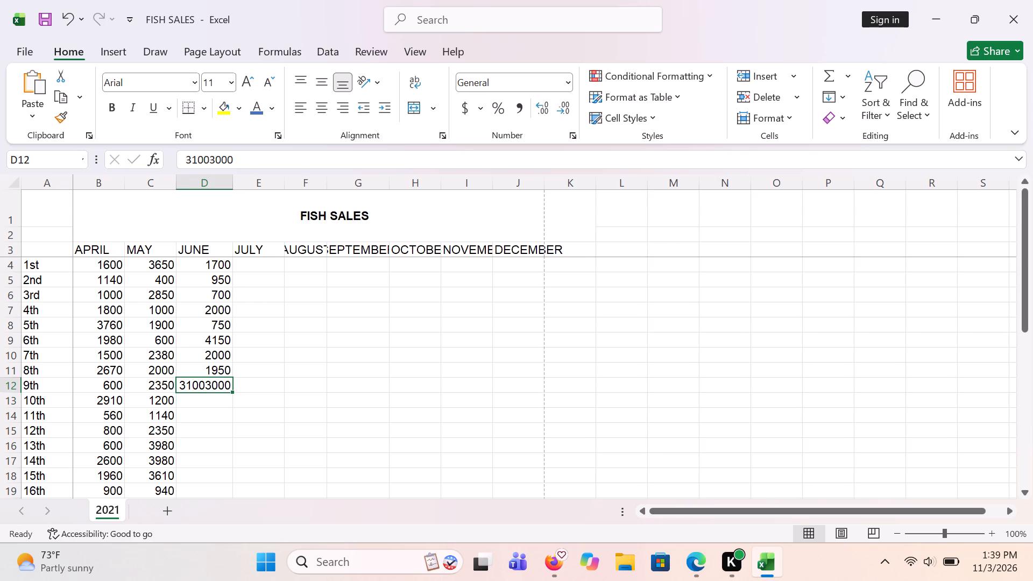
# Enter the JUNE sales values 3100, 3000 and 1960 for the 9th to 11th in D12 to D14.
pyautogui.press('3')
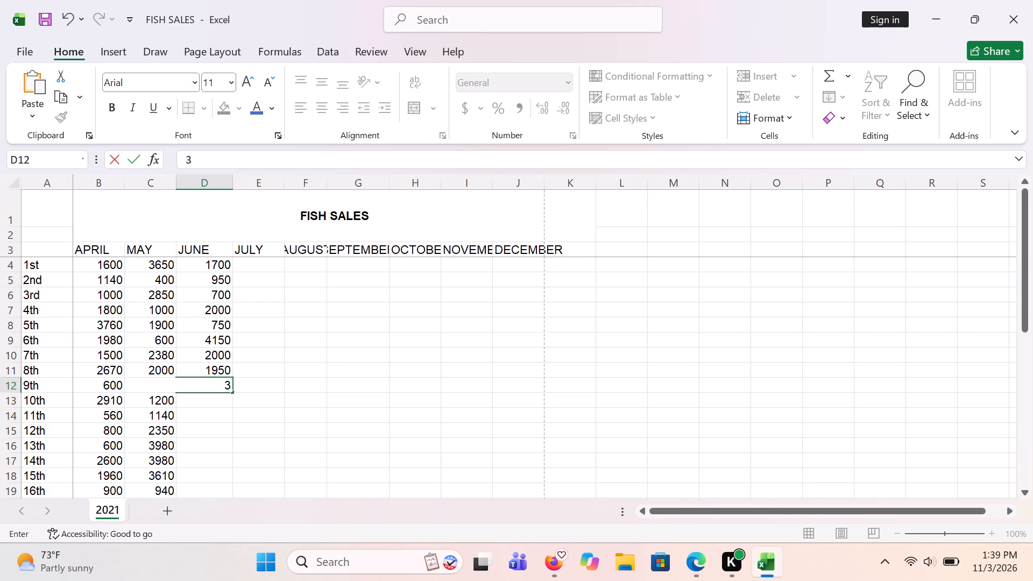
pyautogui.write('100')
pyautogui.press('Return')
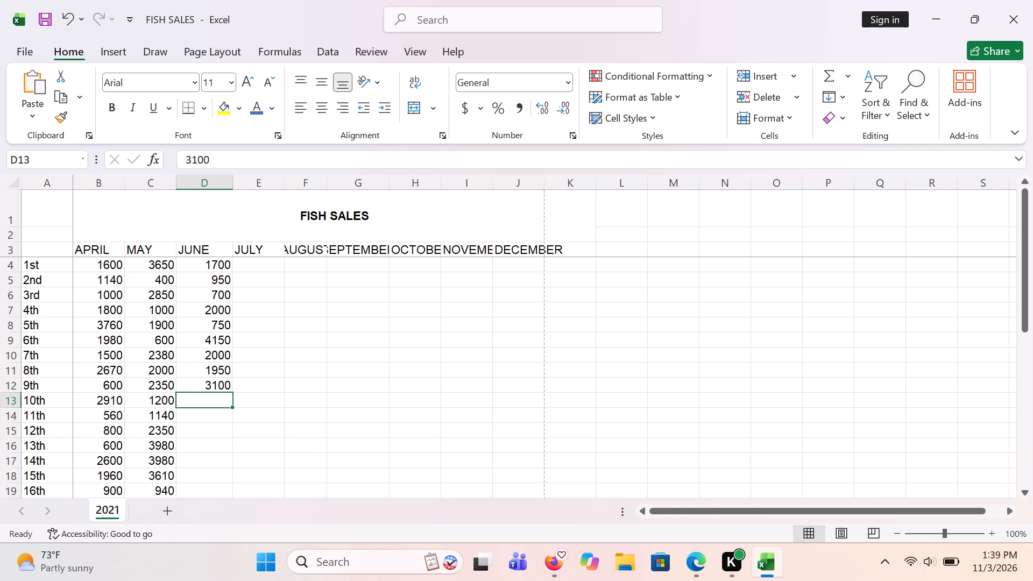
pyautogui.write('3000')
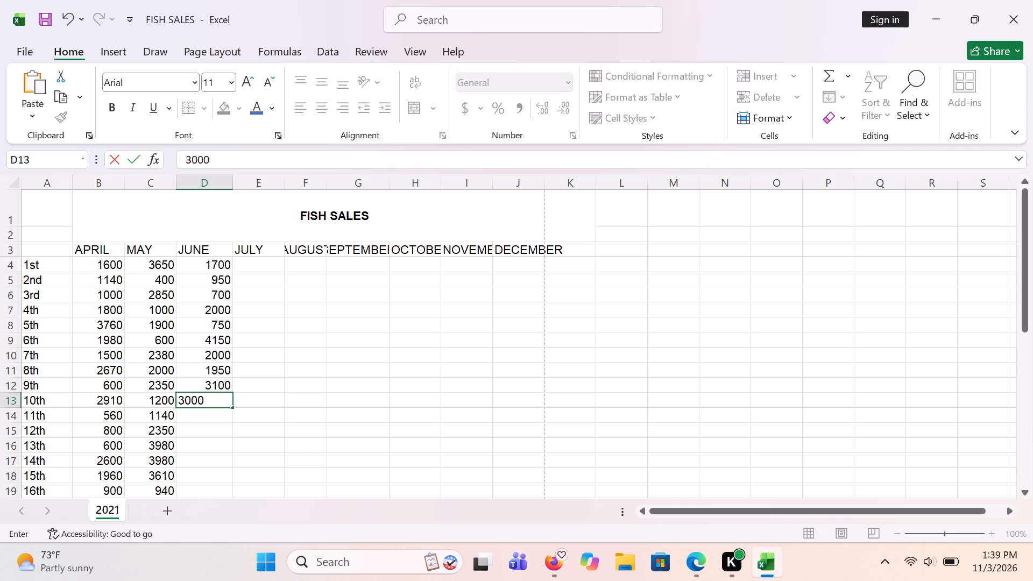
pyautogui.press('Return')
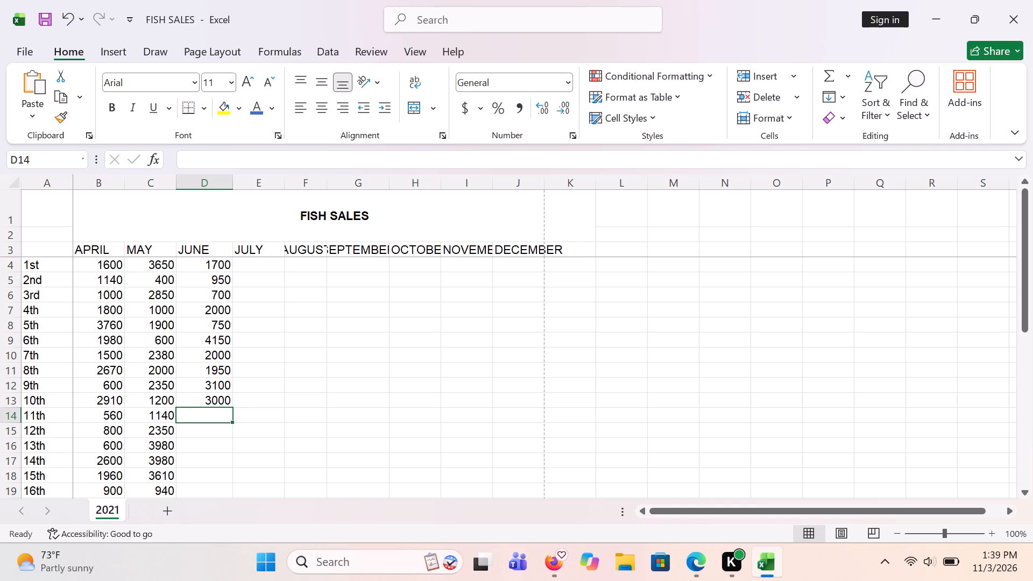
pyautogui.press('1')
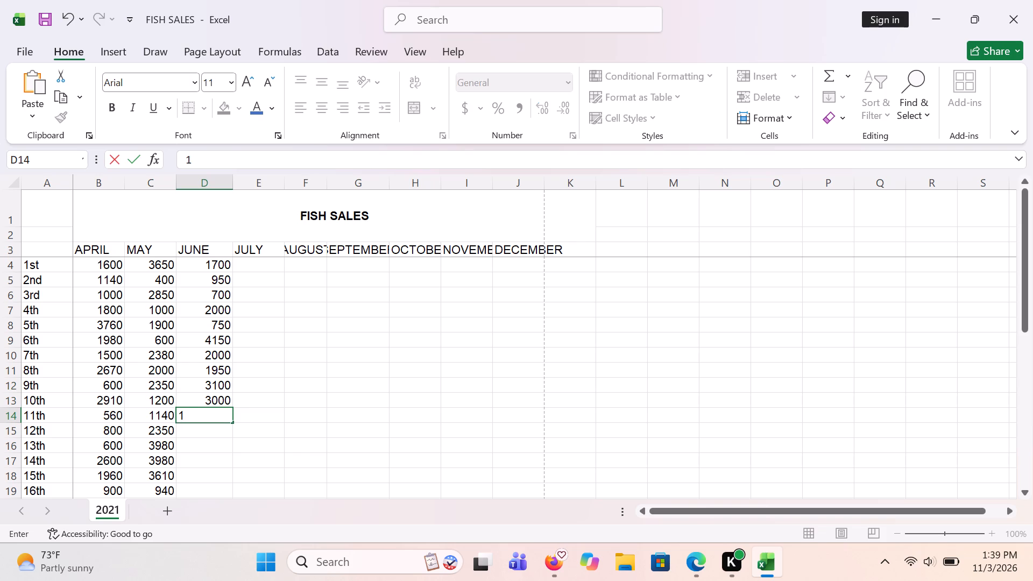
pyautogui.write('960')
# Save the FISH SALES workbook with the JUNE values entered through the 11th.
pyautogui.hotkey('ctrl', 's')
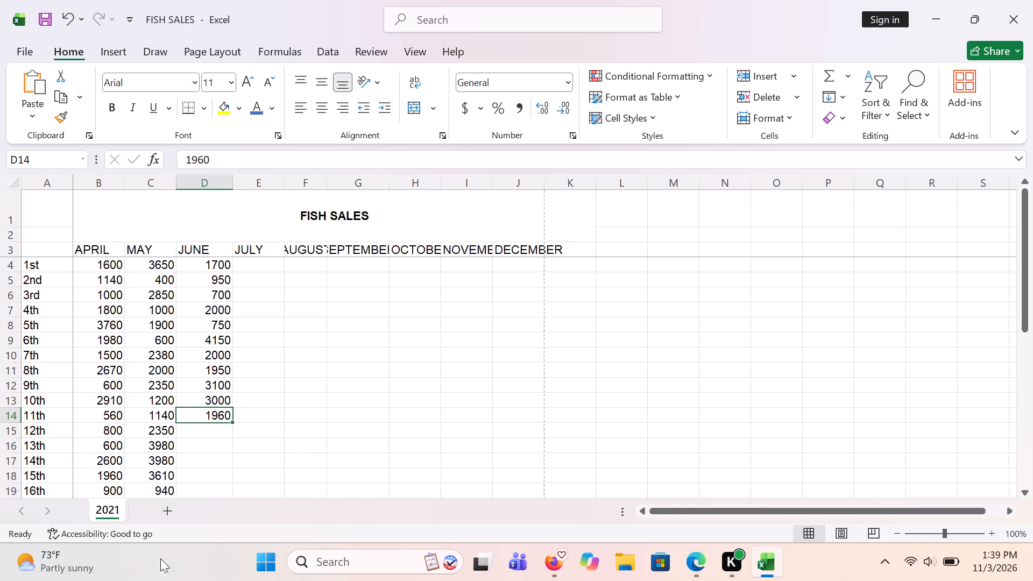
# Enter the JUNE sales values 1840, 1730 and 700 for the 12th to 14th in D15 to D17.
pyautogui.click(215, 436)
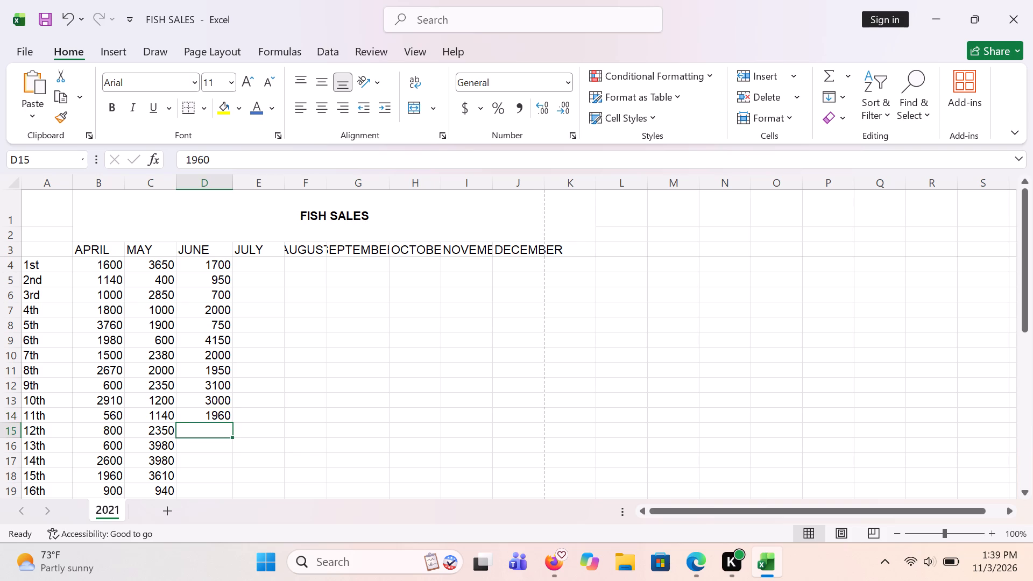
pyautogui.press('1')
pyautogui.write('840')
pyautogui.press('Return')
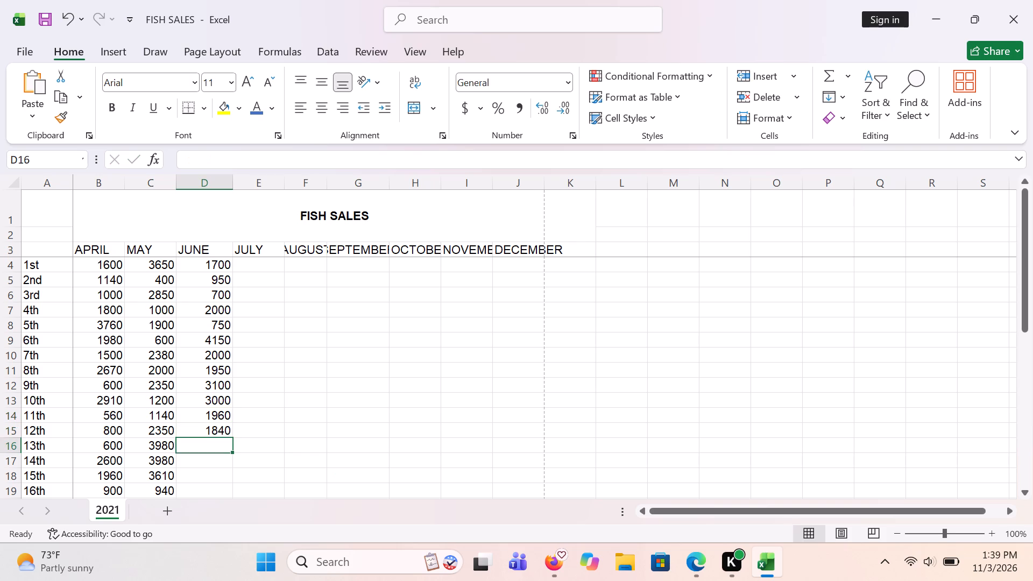
pyautogui.press('1')
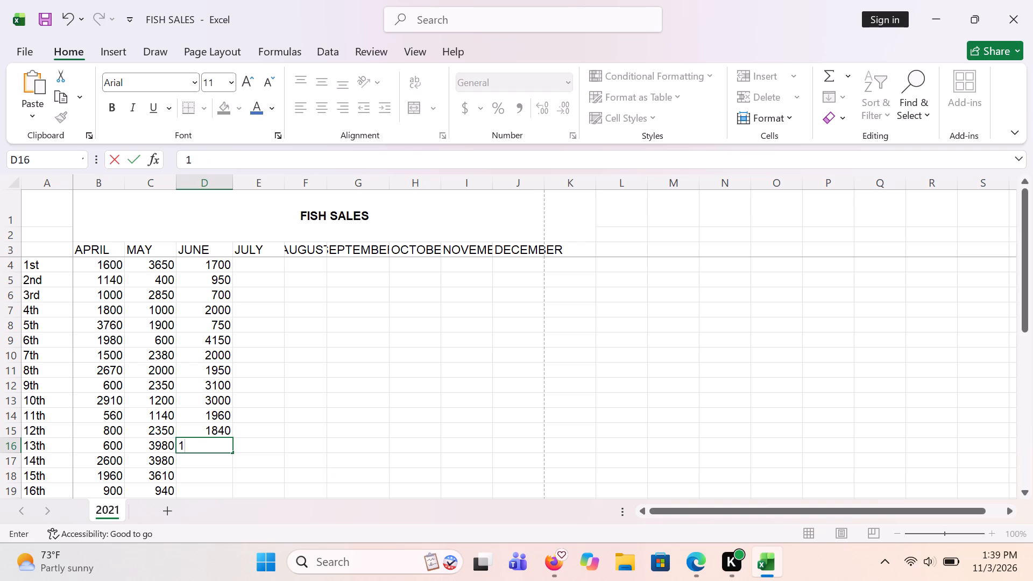
pyautogui.write('730')
pyautogui.press('Return')
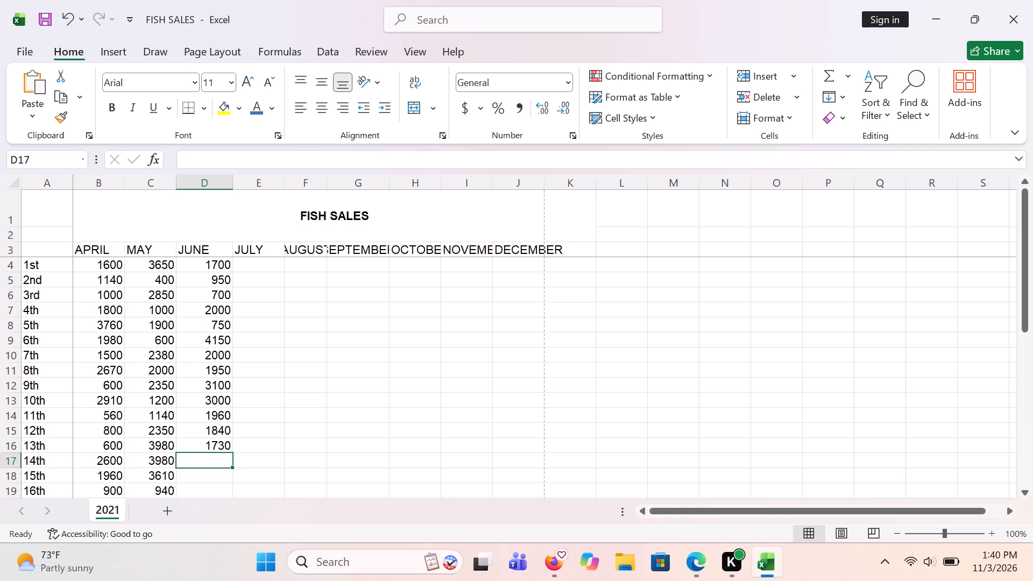
pyautogui.write('700')
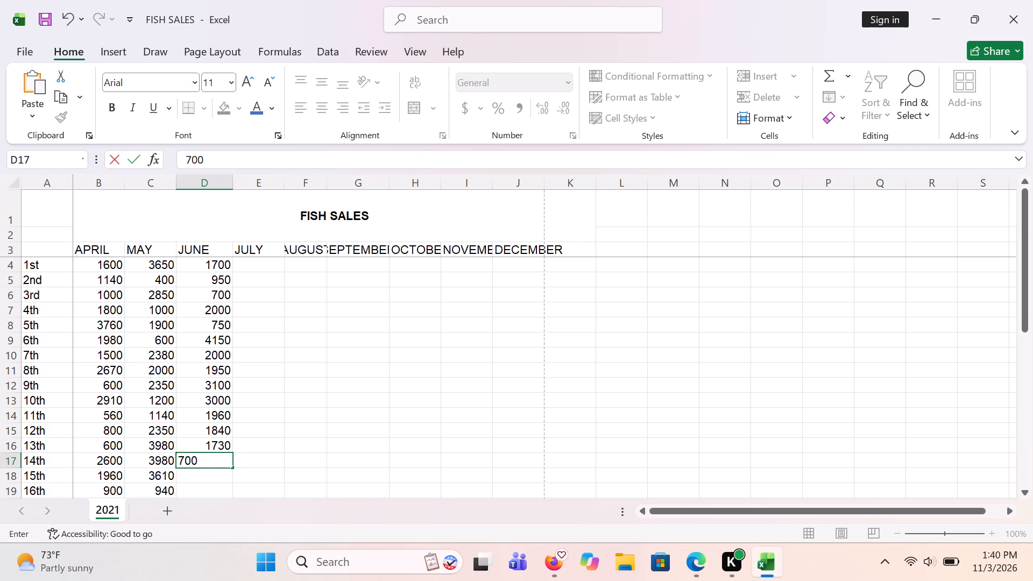
pyautogui.press('Return')
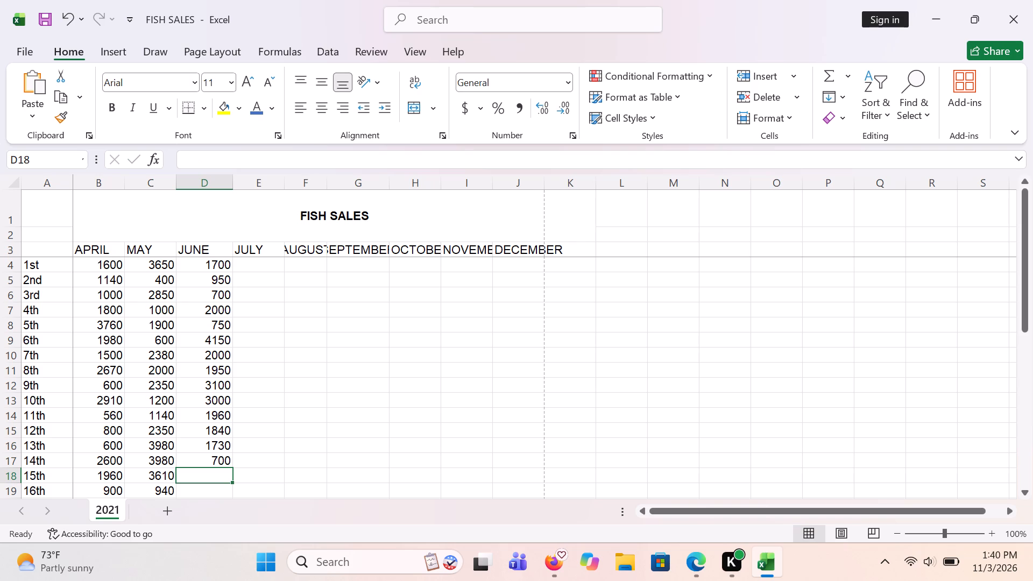
# Enter the JUNE sales values 1430, 1000 and 1510 for the 15th to 17th in D18 to D20.
pyautogui.write('1430')
pyautogui.press('Return')
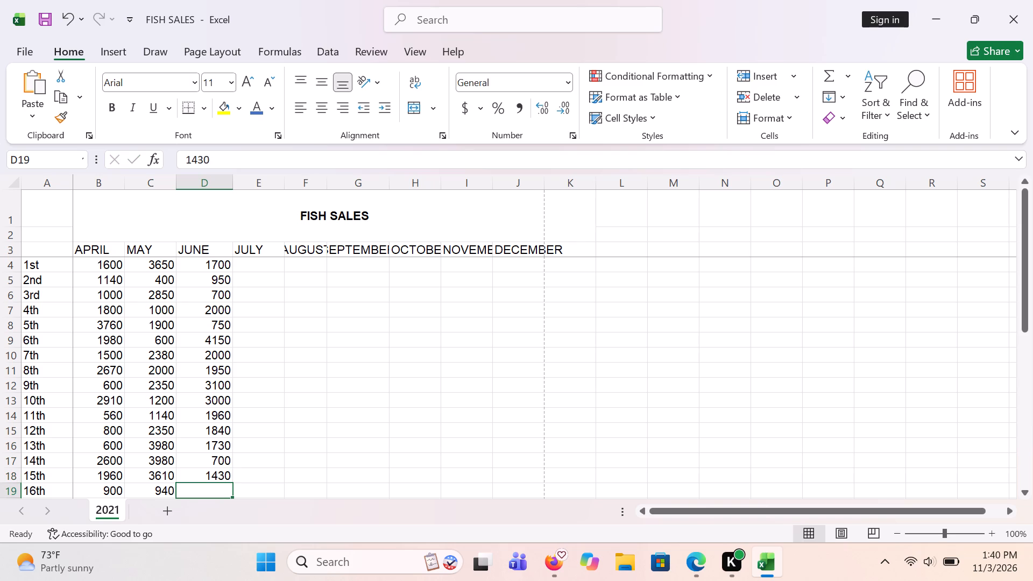
pyautogui.press('1')
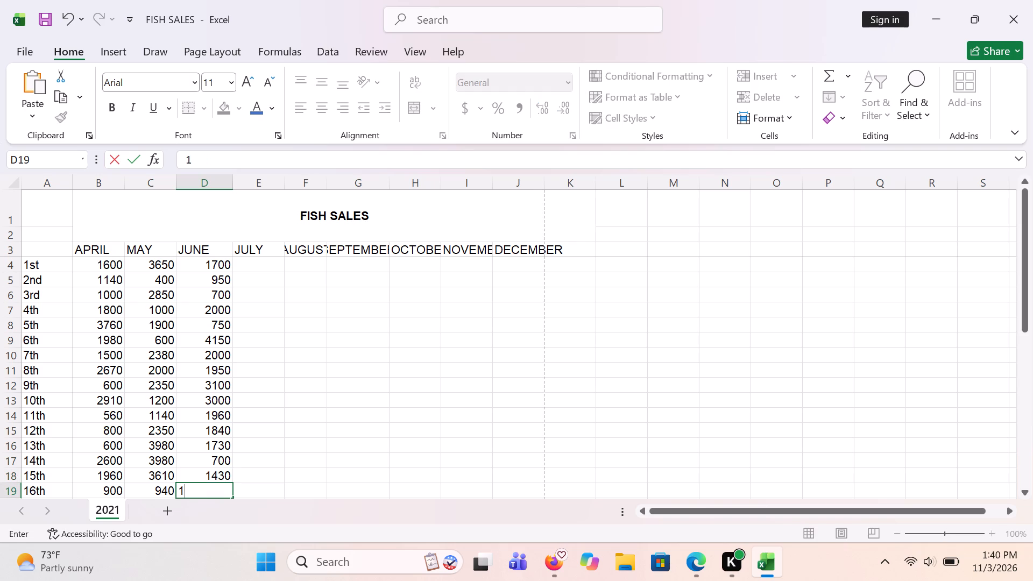
pyautogui.write('000')
pyautogui.press('Return')
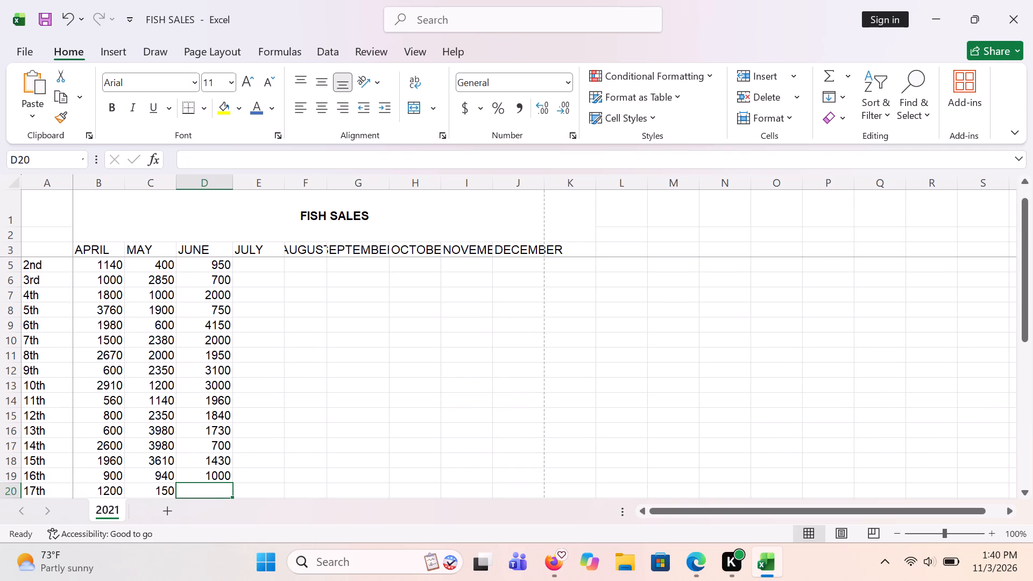
pyautogui.write('1510')
pyautogui.press('Return')
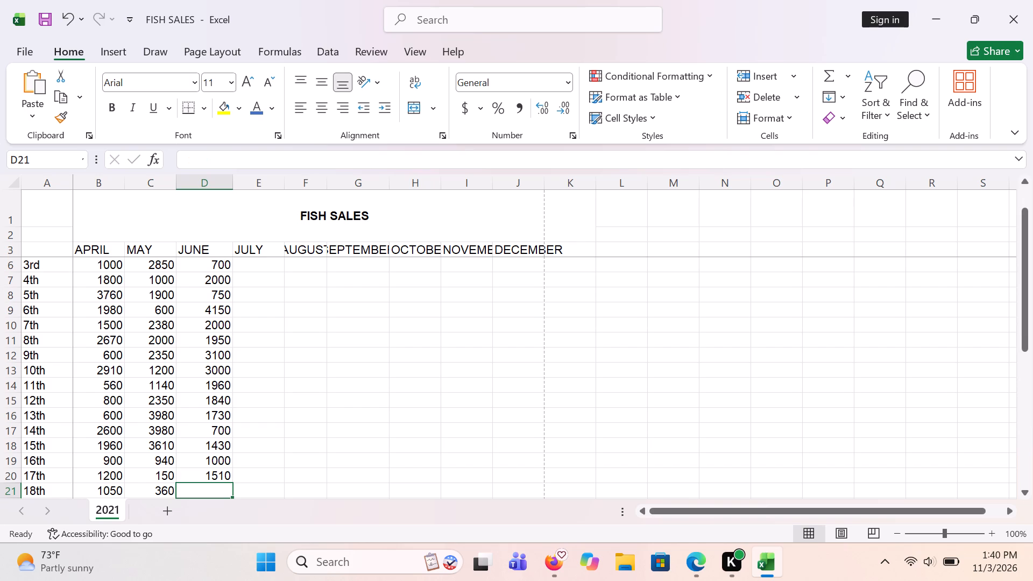
# Save the FISH SALES workbook with the JUNE values entered through the 17th.
pyautogui.hotkey('ctrl', 's')
# Select D21, the empty JUNE sales cell for the 18th.
pyautogui.click(229, 391)
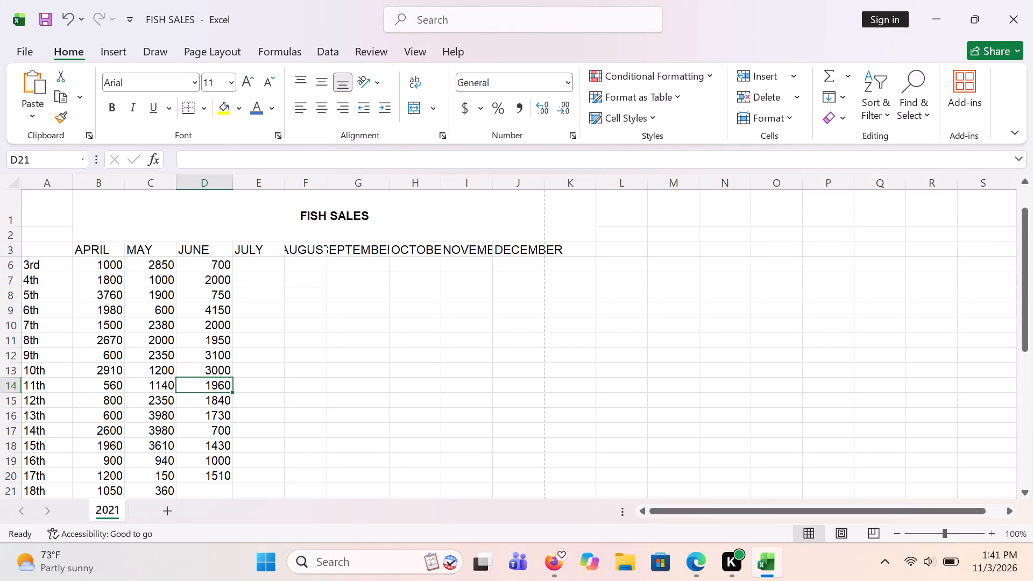
pyautogui.click(207, 485)
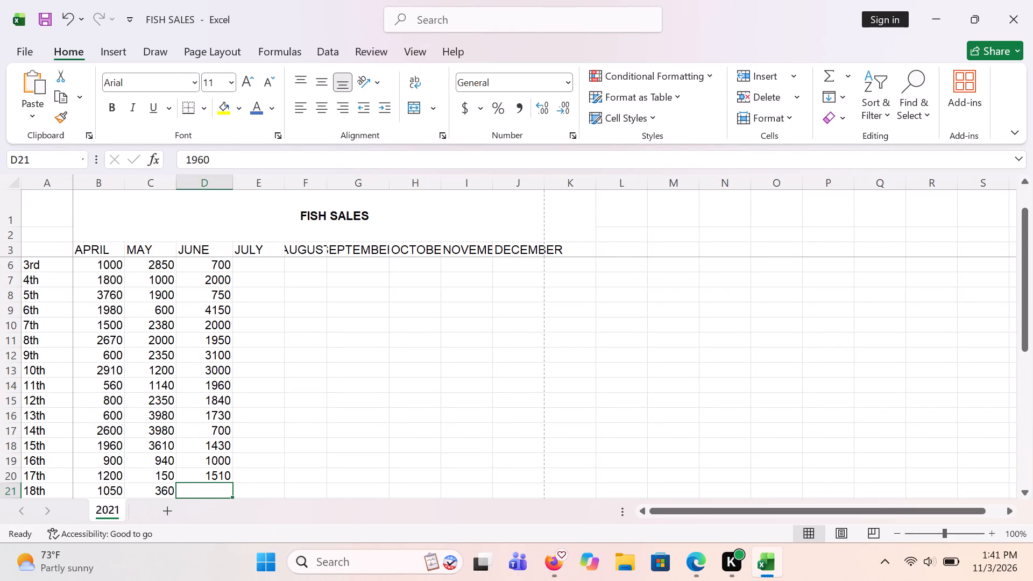
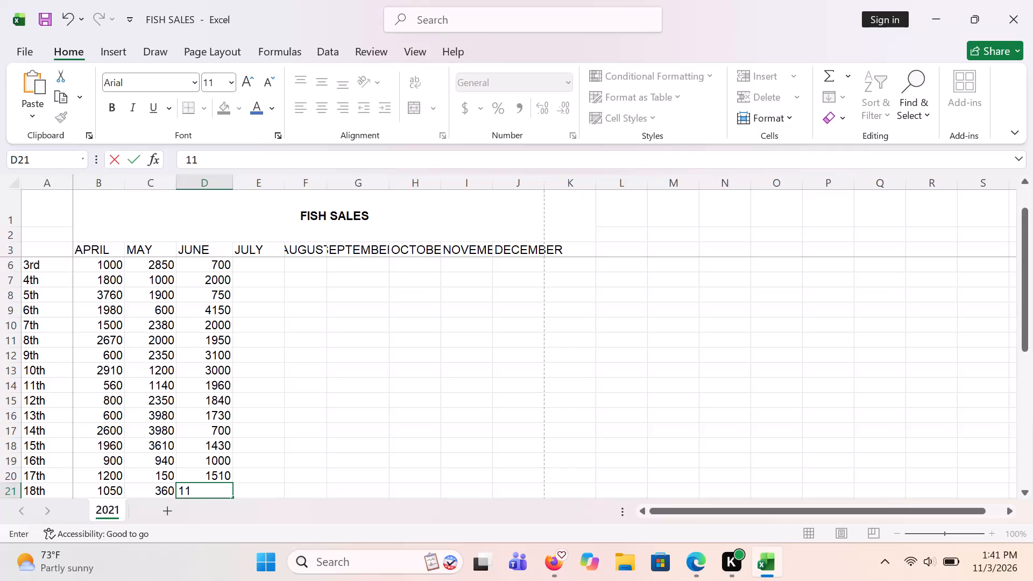
# Enter the JUNE sales values 1150, 1900, 800 and 2230 for the 18th to 21st in D21 to D24.
pyautogui.press('5')
pyautogui.press('0')
pyautogui.press('Return')
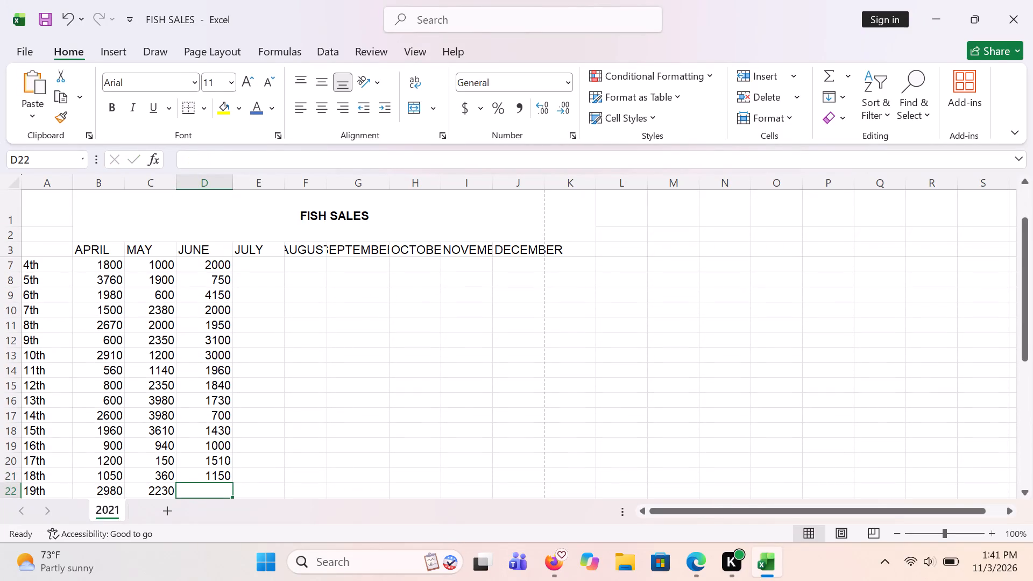
pyautogui.write('1900')
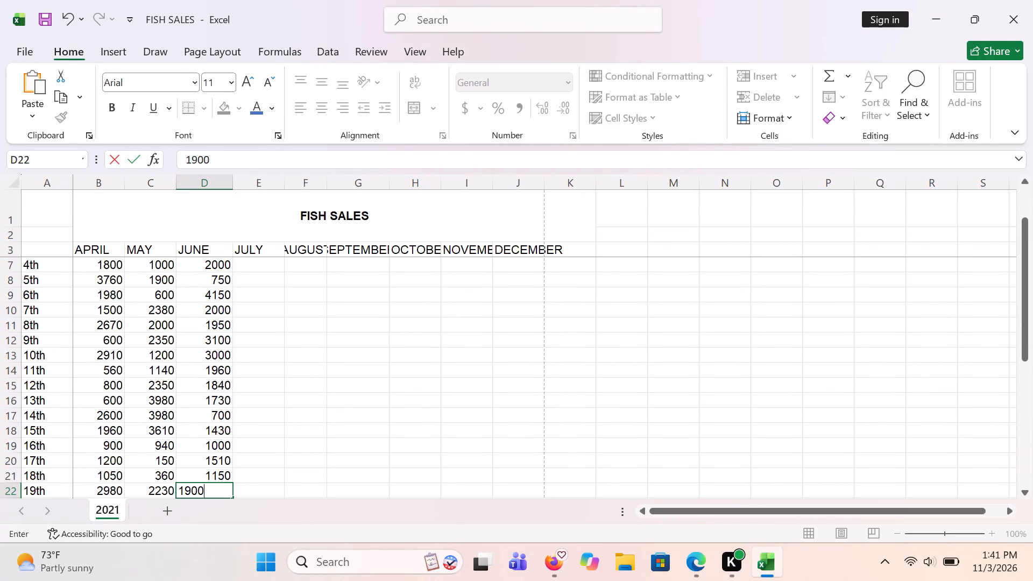
pyautogui.press('Return')
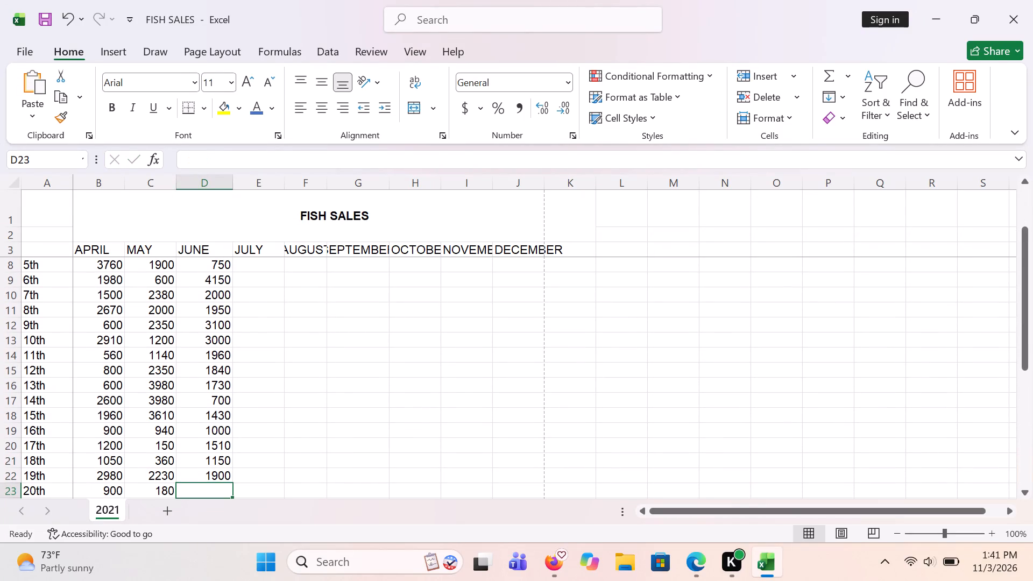
pyautogui.write('800')
pyautogui.press('Return')
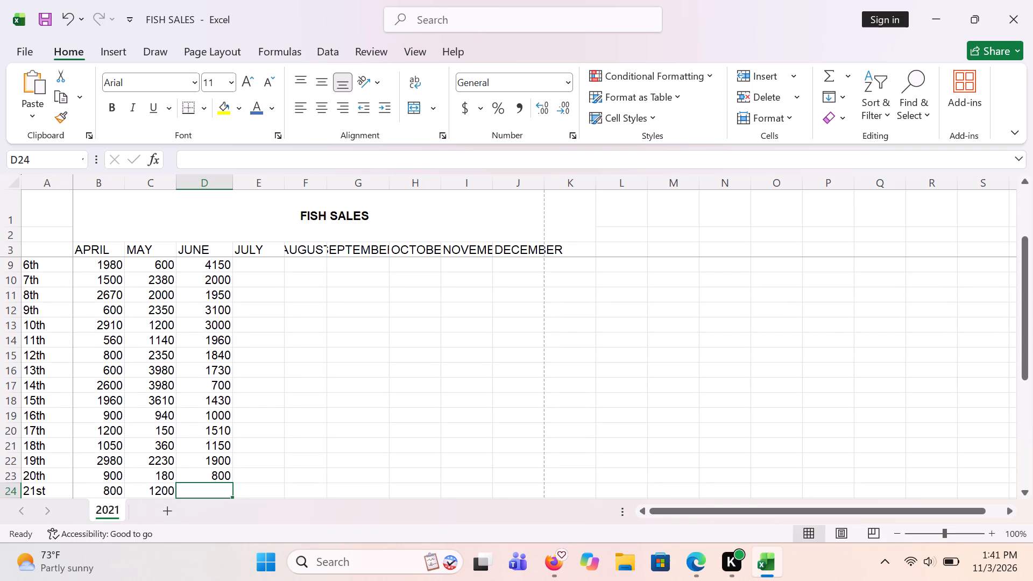
pyautogui.write('2230')
pyautogui.press('Return')
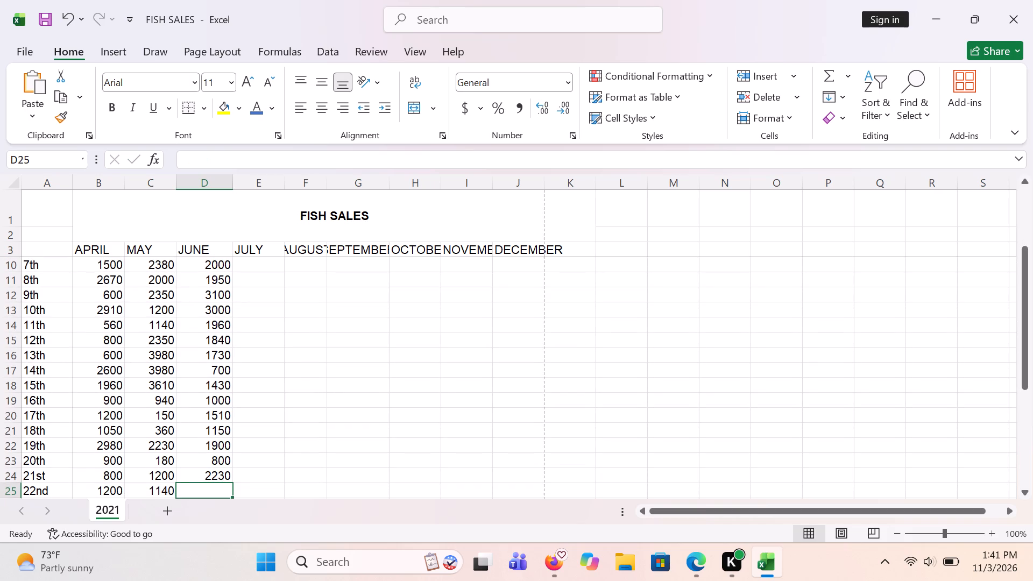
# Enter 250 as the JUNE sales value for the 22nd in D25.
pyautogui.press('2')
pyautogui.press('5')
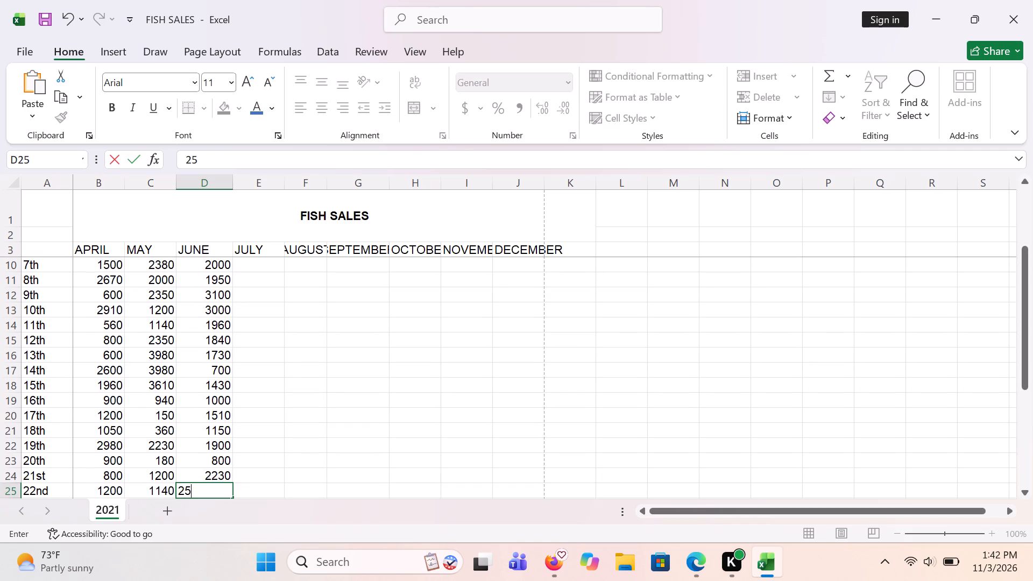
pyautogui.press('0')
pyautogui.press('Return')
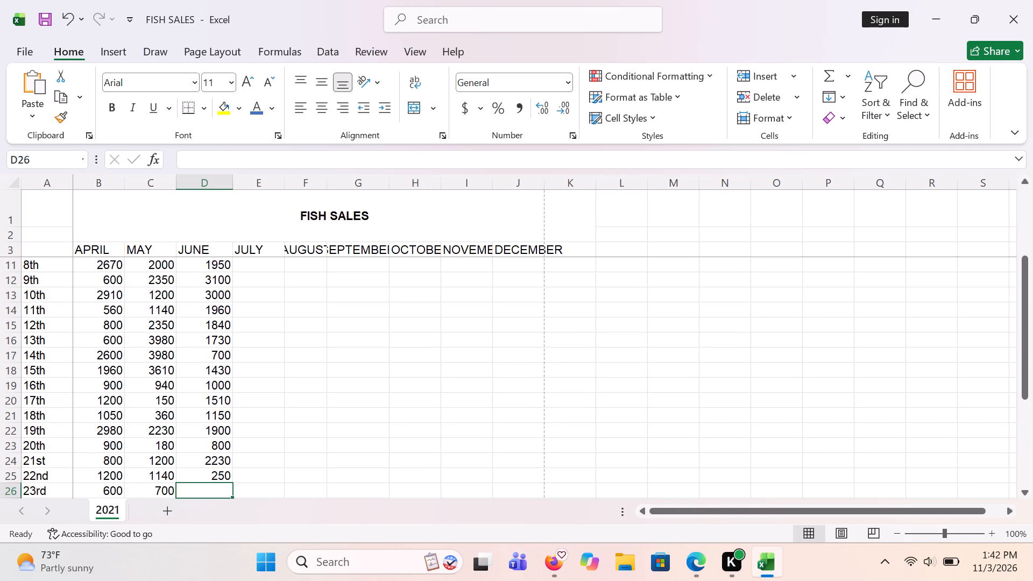
# Replace the JUNE sales value for the 22nd in D25 with 2560.
pyautogui.click(209, 478)
pyautogui.press('2')
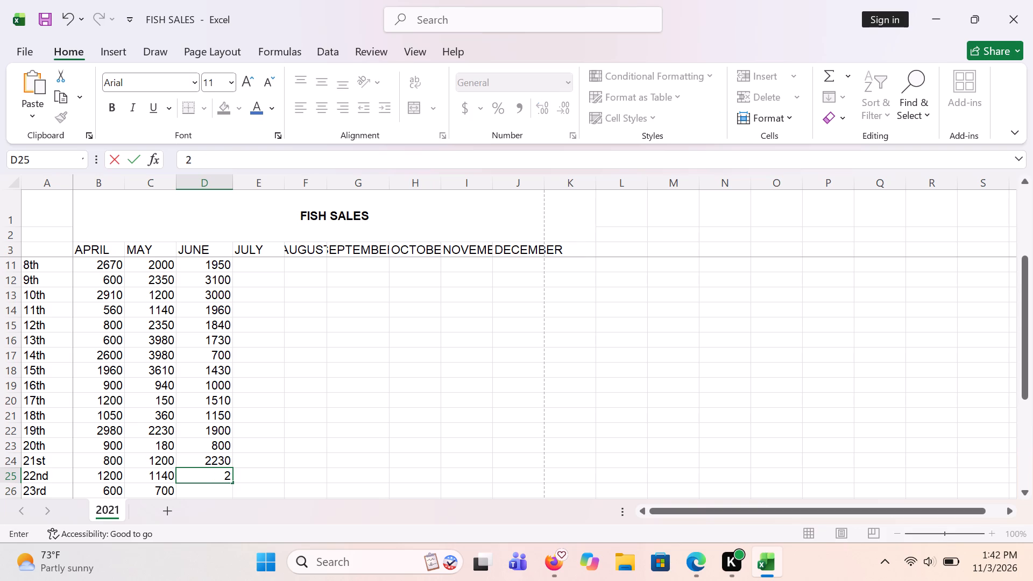
pyautogui.write('560')
pyautogui.press('Return')
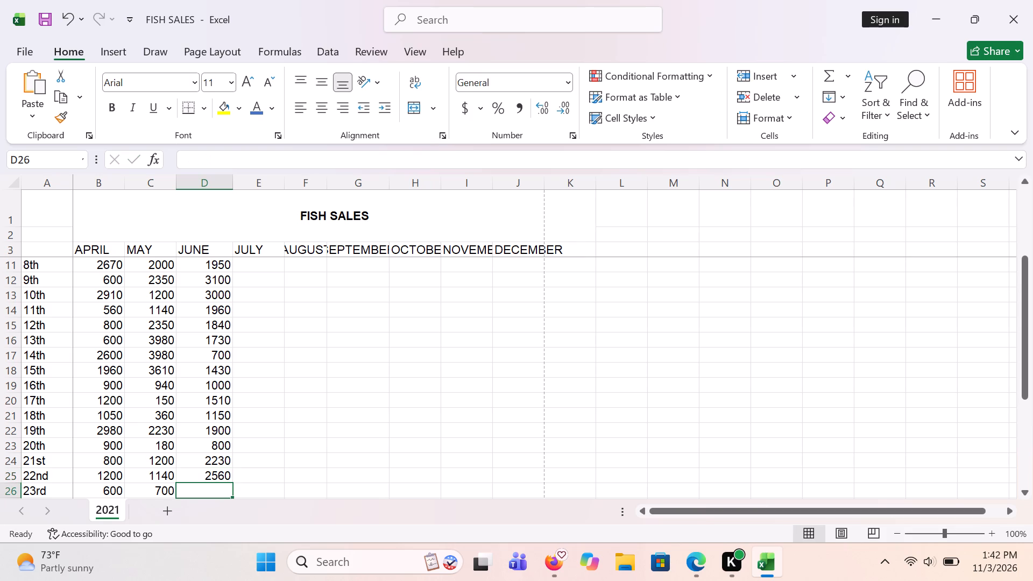
# Save the FISH SALES workbook with the JUNE values entered through the 22nd.
pyautogui.hotkey('ctrl', 's')
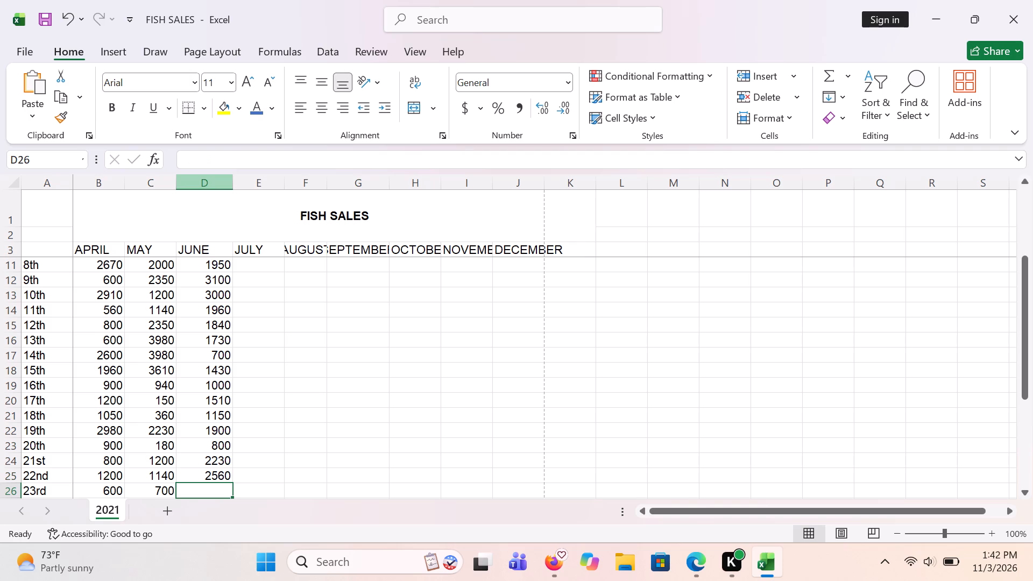
# Enter the JUNE sales values 1130, 700 and 1470 for the 23rd to 25th in D26 to D28.
pyautogui.write('113')
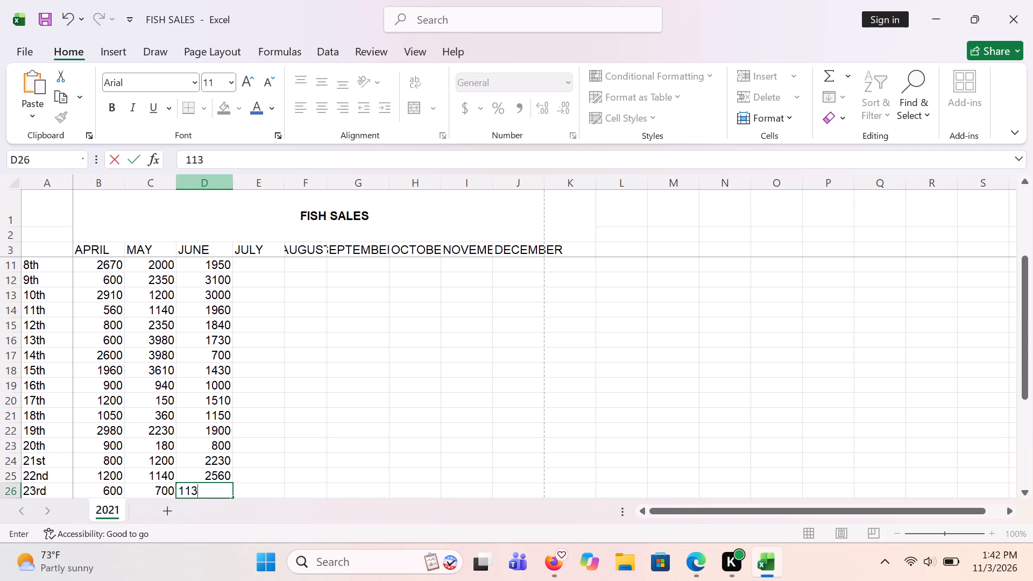
pyautogui.press('0')
pyautogui.press('Return')
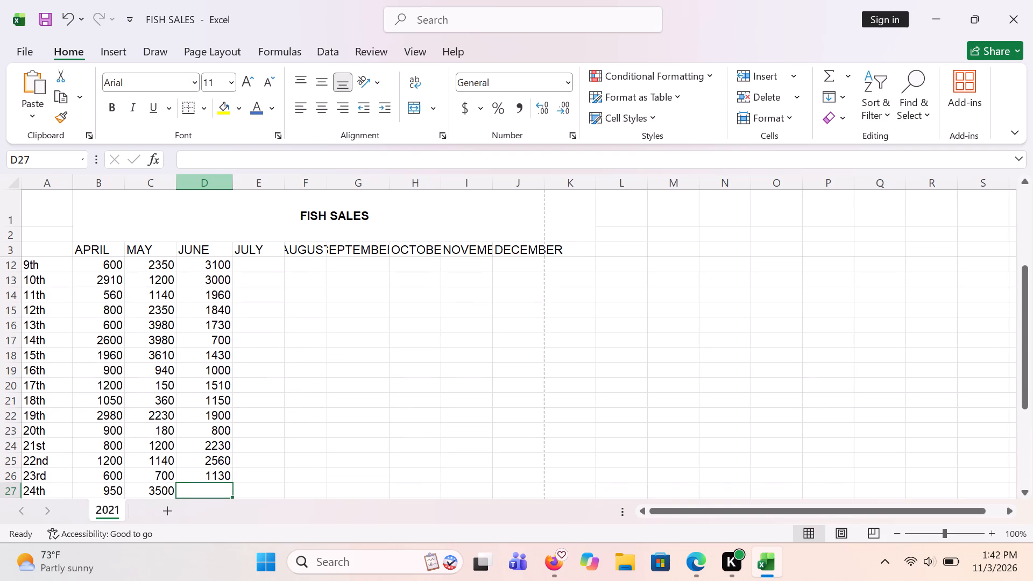
pyautogui.write('700')
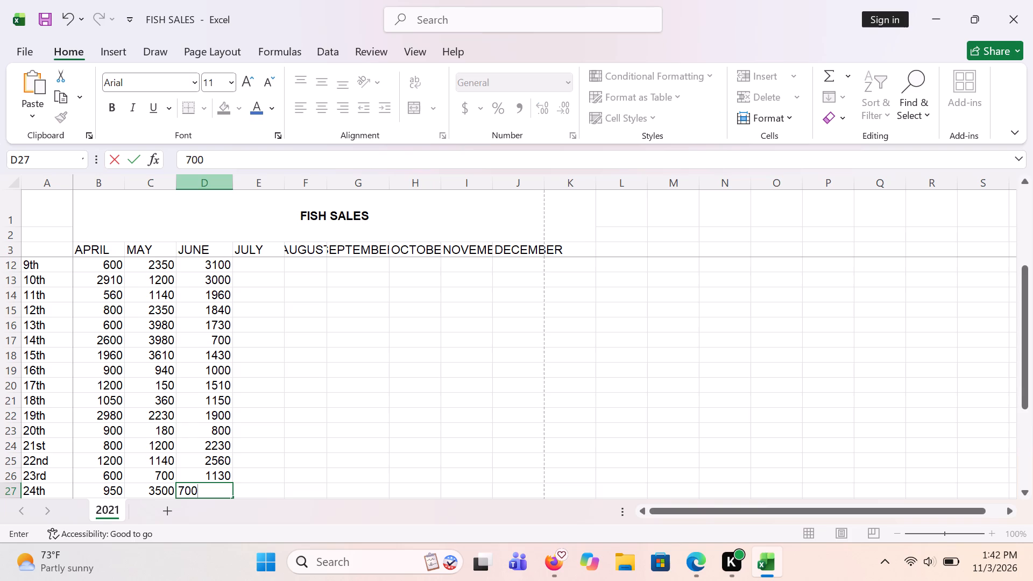
pyautogui.press('Return')
pyautogui.write('14')
pyautogui.write('70')
pyautogui.press('Return')
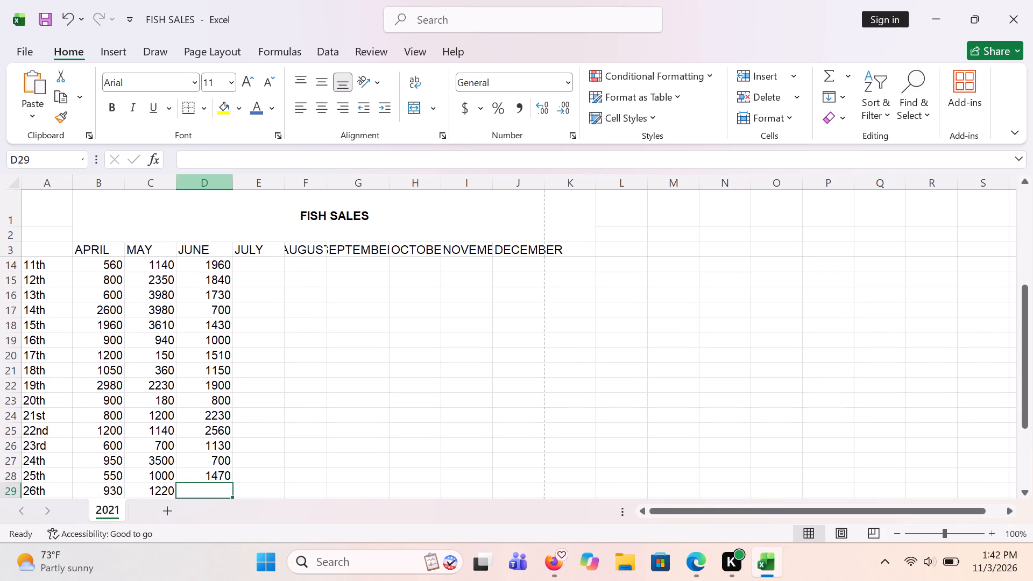
# Enter the JUNE sales values 1900, 2500 and 1800 for the 26th to 28th in D29 to D31.
pyautogui.press('1')
pyautogui.write('900')
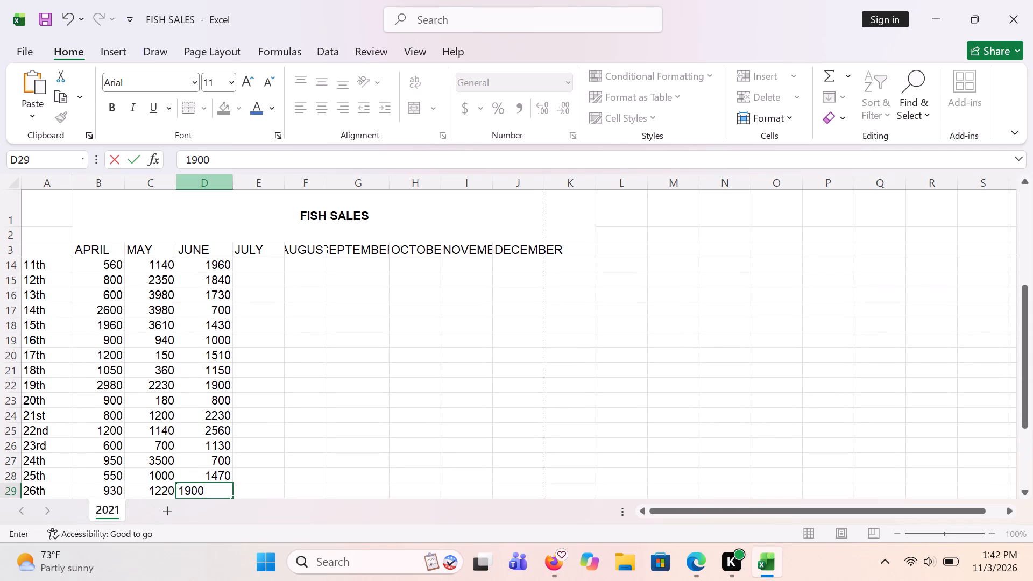
pyautogui.press('Return')
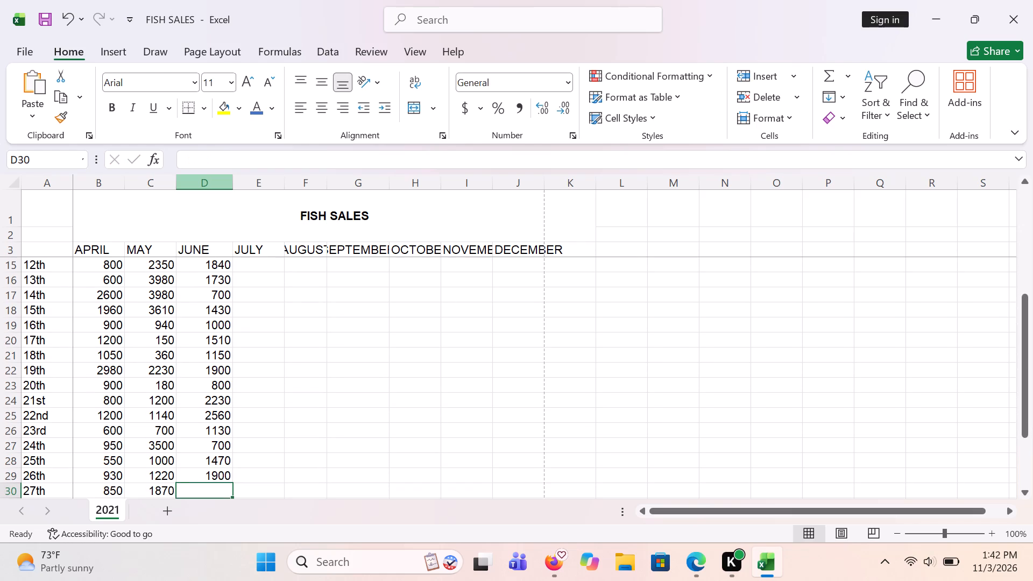
pyautogui.write('25')
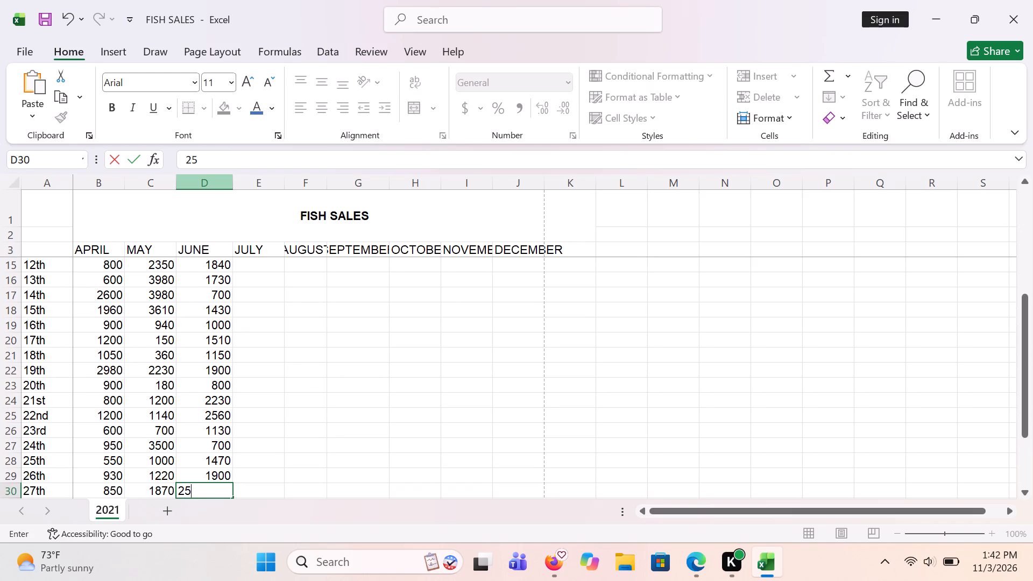
pyautogui.write('00')
pyautogui.press('Return')
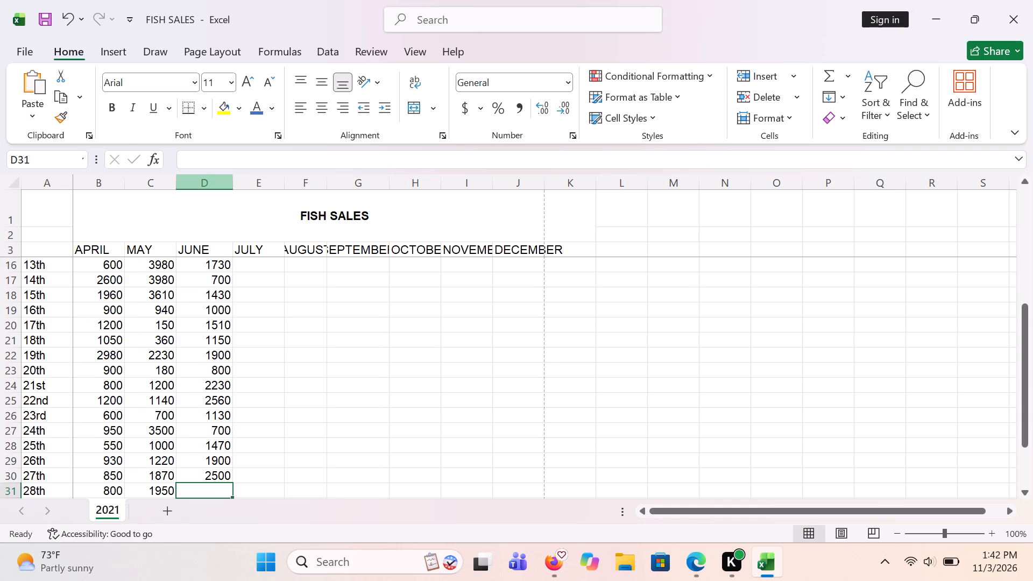
pyautogui.press('1')
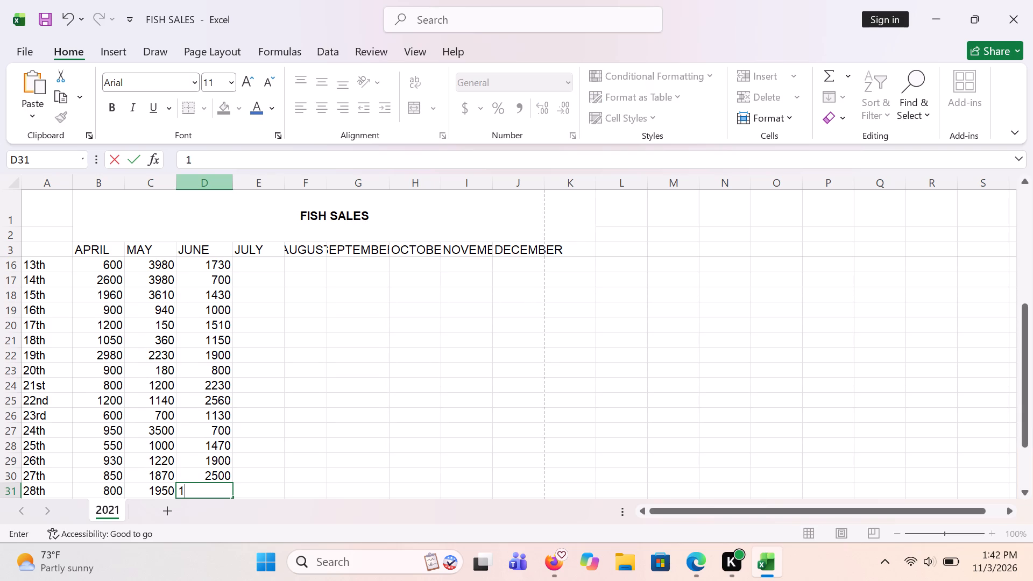
pyautogui.write('800')
pyautogui.press('Return')
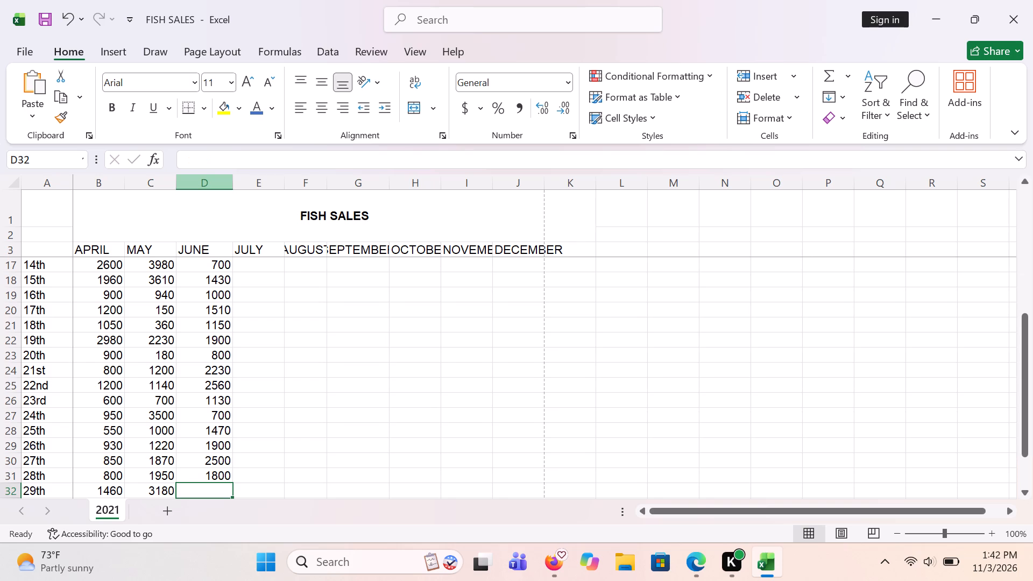
# Enter the JUNE sales values 2400 and 1960 for the 29th and 30th in D32 and D33.
pyautogui.write('24')
pyautogui.write('00')
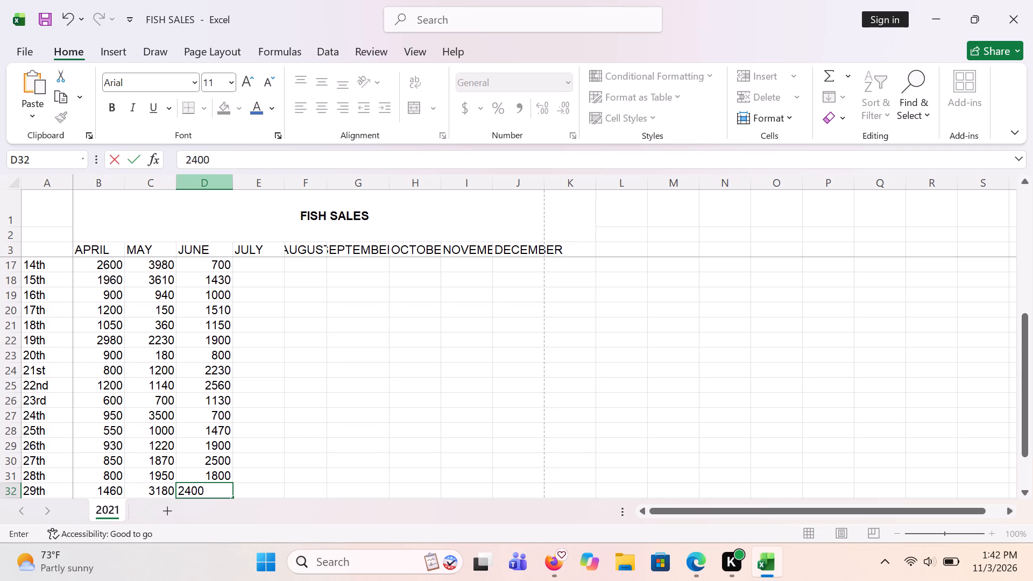
pyautogui.press('Return')
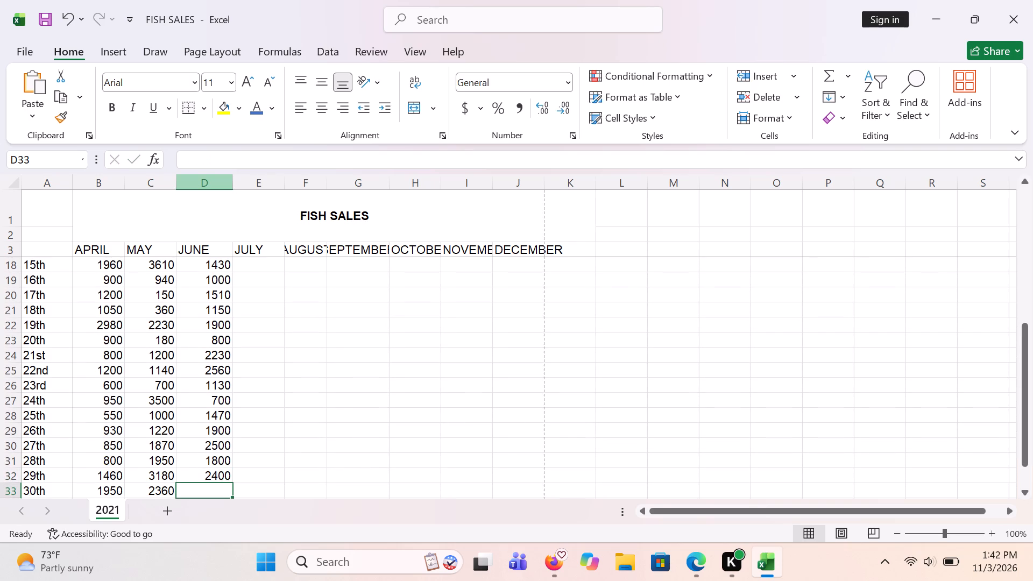
pyautogui.press('1')
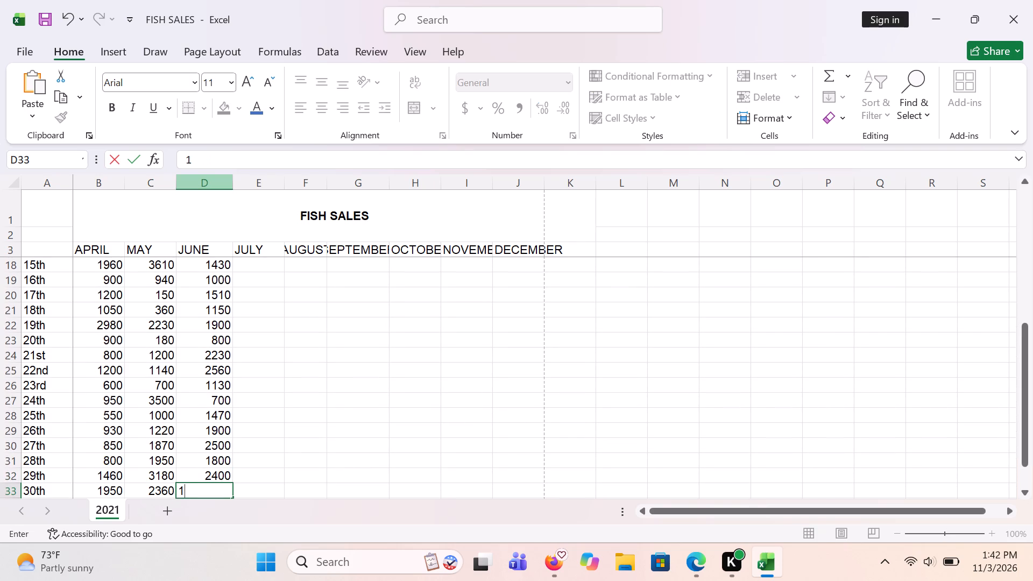
pyautogui.press('9')
pyautogui.write('60')
pyautogui.press('Return')
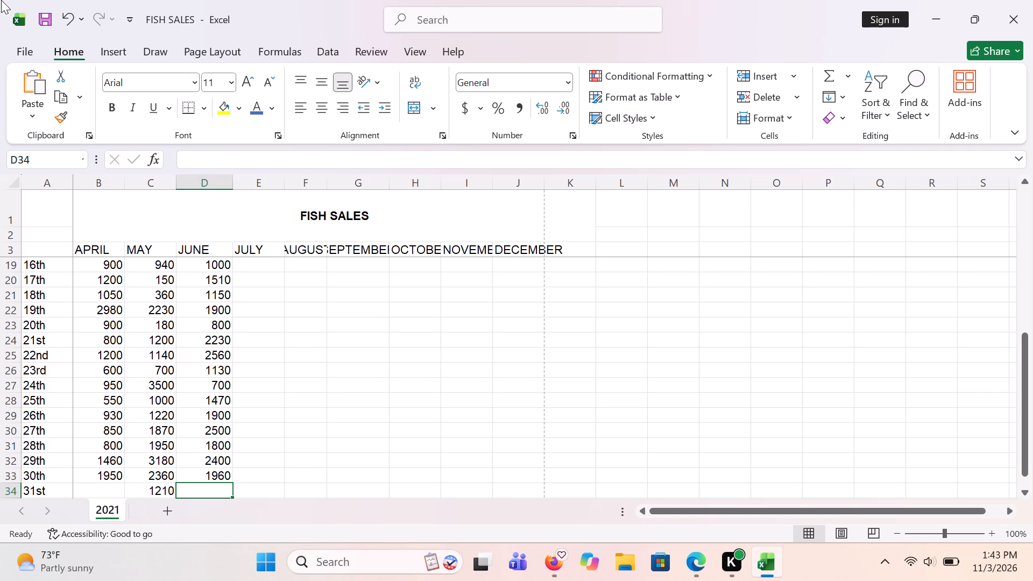
# Save the FISH SALES workbook with the JUNE values entered through the 30th.
pyautogui.click(44, 15)
# Look over the daily APRIL, MAY and JUNE sales values and the empty JULY column in rows 4 to 34.
pyautogui.scroll(-1, 230, 381)
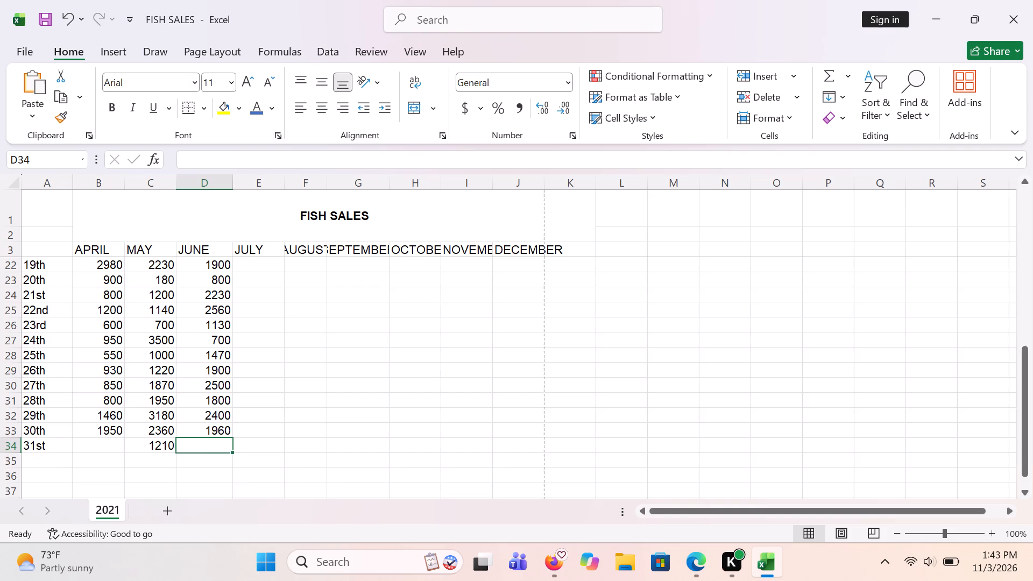
pyautogui.scroll(18, 230, 381)
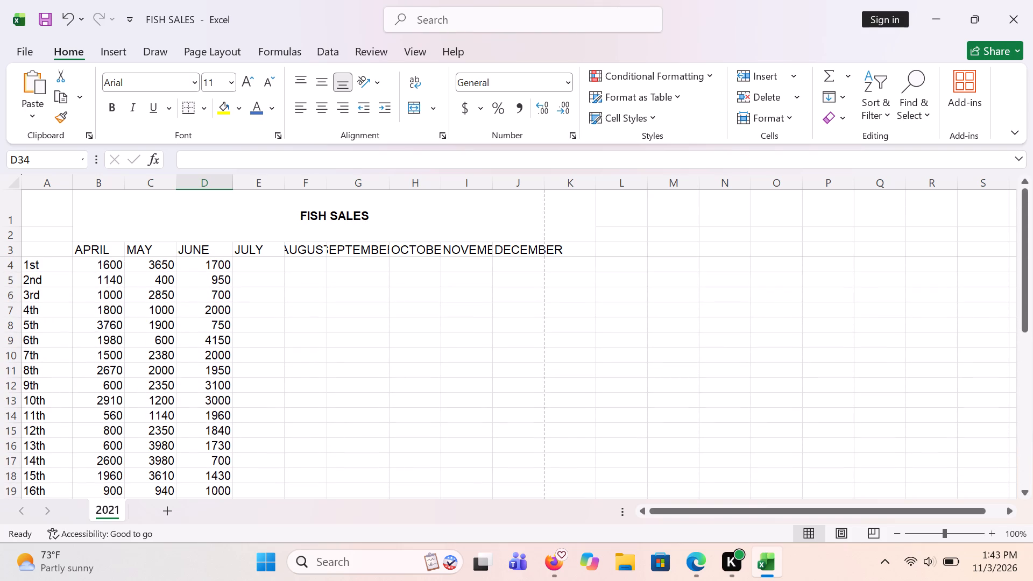
pyautogui.scroll(8, 230, 368)
pyautogui.click(263, 260)
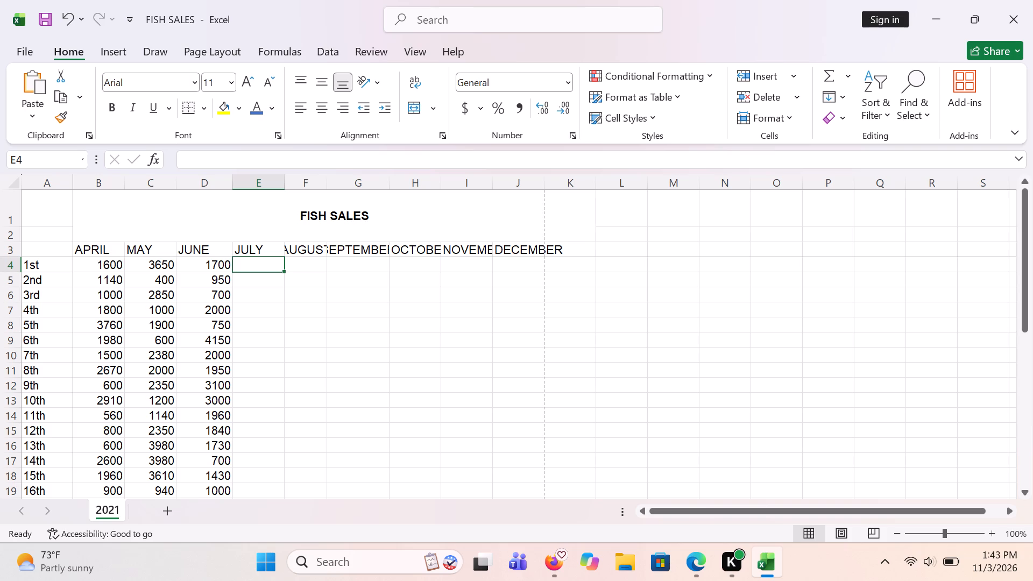
pyautogui.scroll(-6, 335, 288)
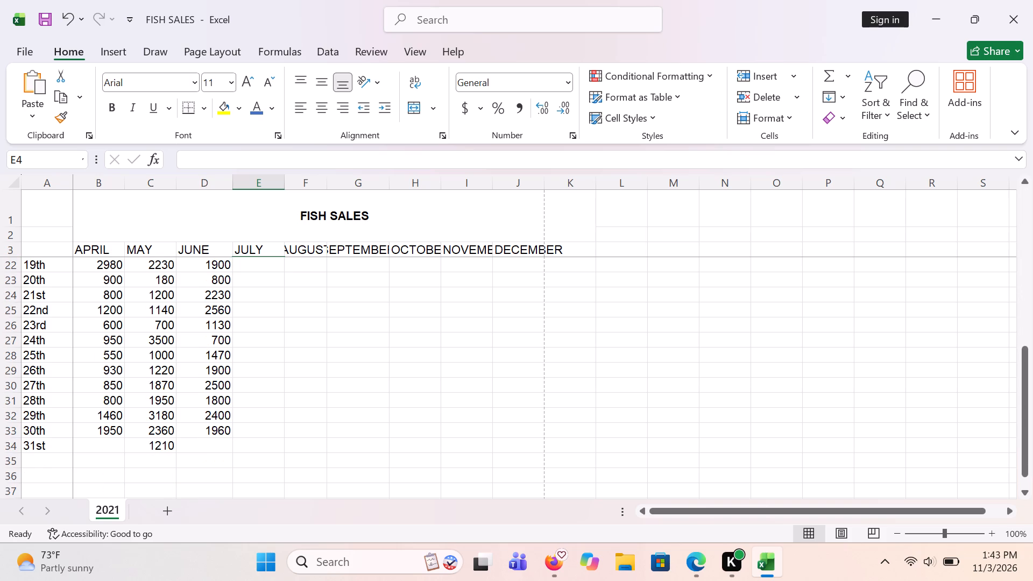
pyautogui.scroll(4, 326, 295)
pyautogui.scroll(5, 261, 263)
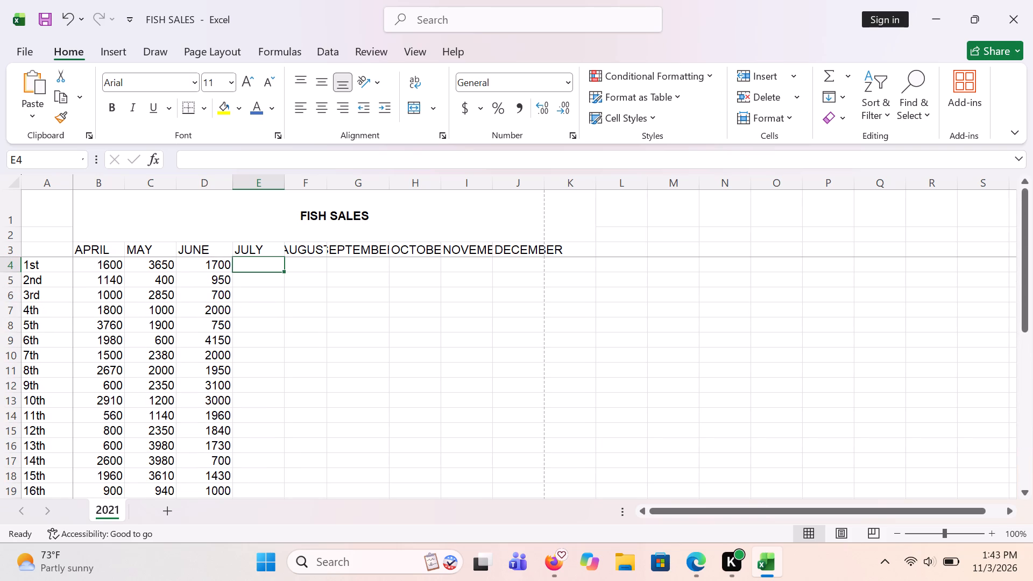
pyautogui.click(264, 266)
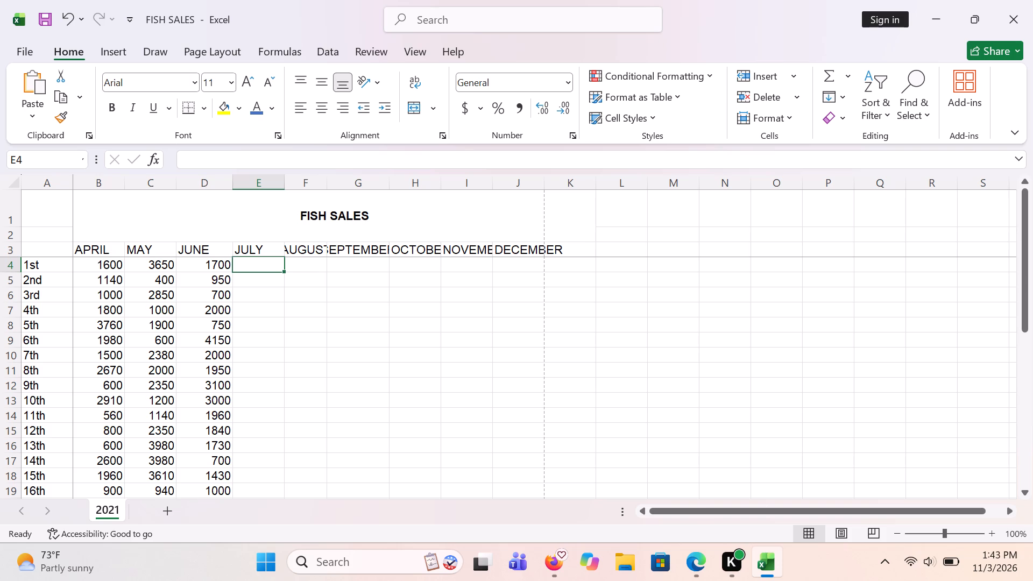
pyautogui.click(261, 281)
pyautogui.click(265, 264)
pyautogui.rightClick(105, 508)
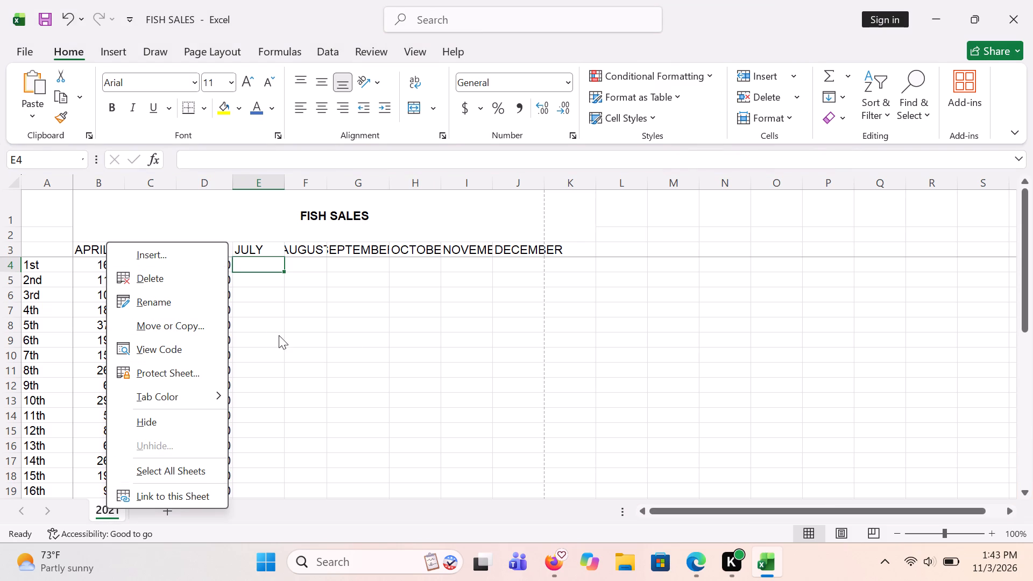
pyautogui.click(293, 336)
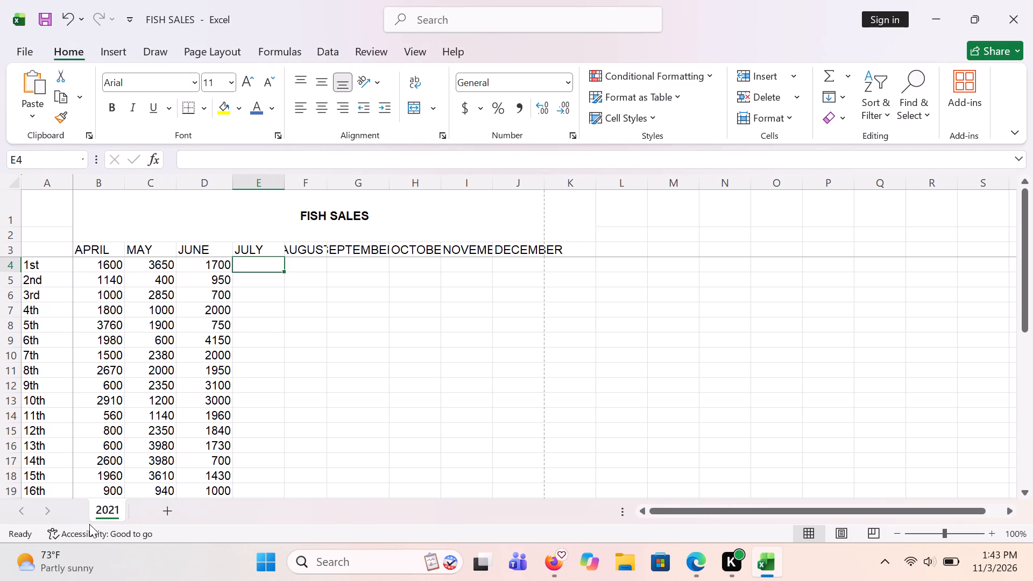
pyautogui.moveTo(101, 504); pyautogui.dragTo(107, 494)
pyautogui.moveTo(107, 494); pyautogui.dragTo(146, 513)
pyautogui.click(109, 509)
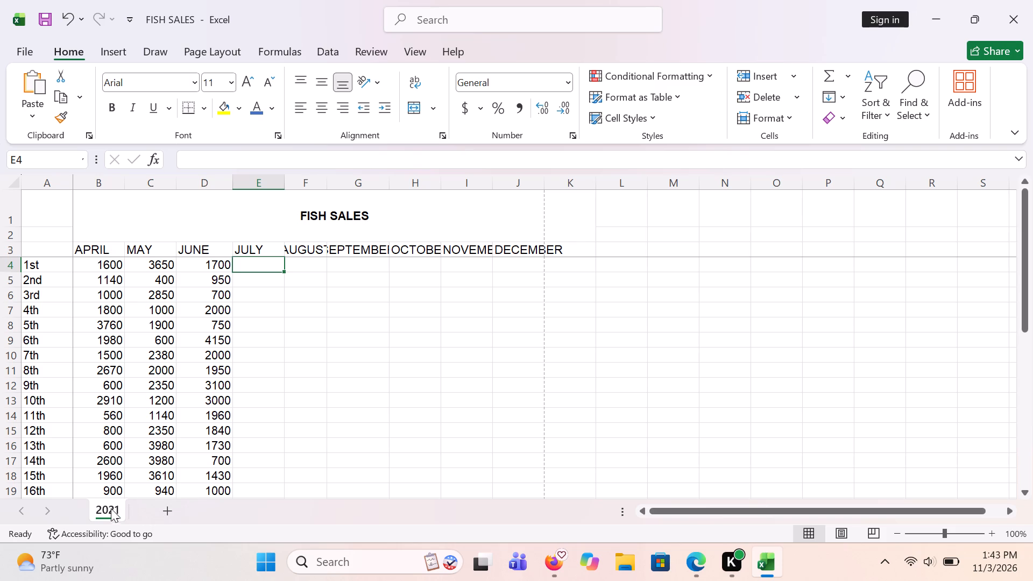
# Insert a blank worksheet into the workbook and place it after the 2021 sheet.
pyautogui.rightClick(111, 506)
pyautogui.click(219, 249)
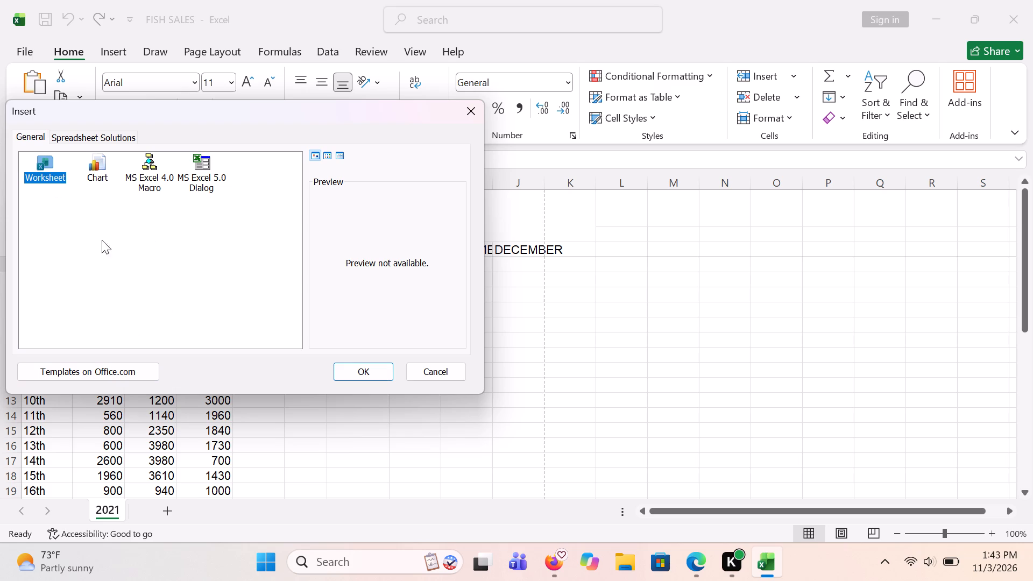
pyautogui.click(377, 369)
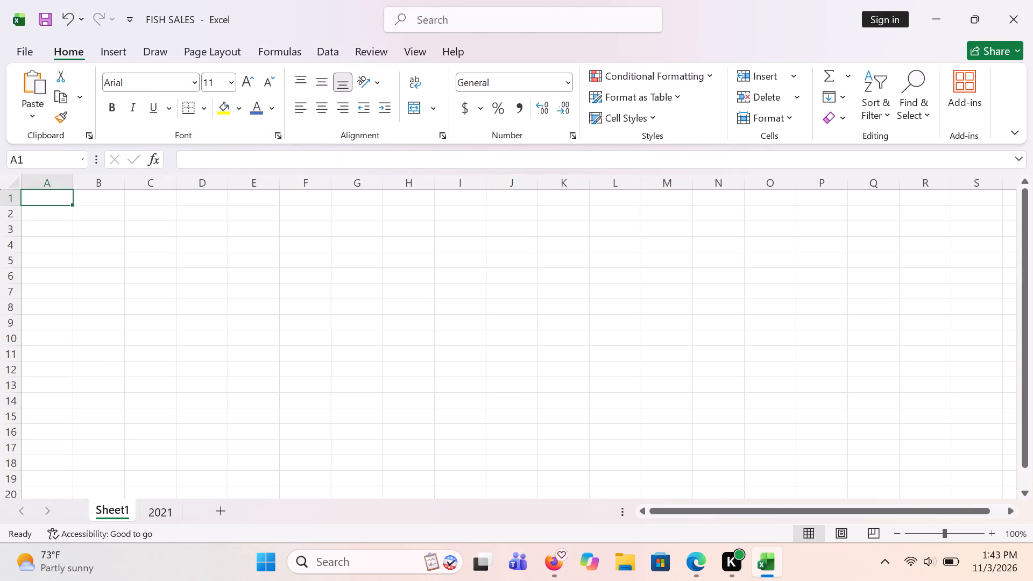
pyautogui.moveTo(163, 505); pyautogui.dragTo(92, 508)
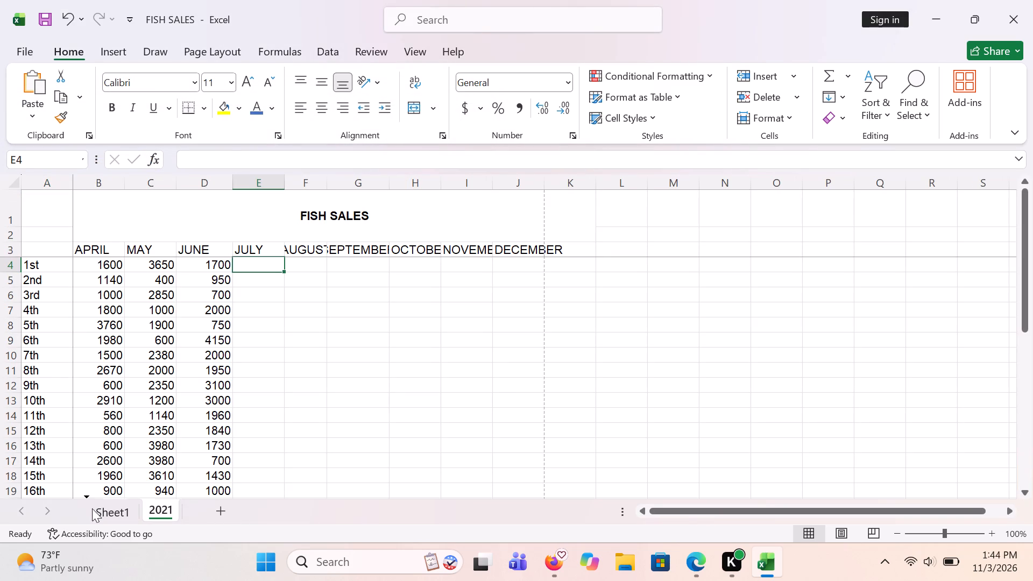
# Rename the new blank worksheet as 2022.
pyautogui.click(151, 508)
pyautogui.doubleClick(145, 509)
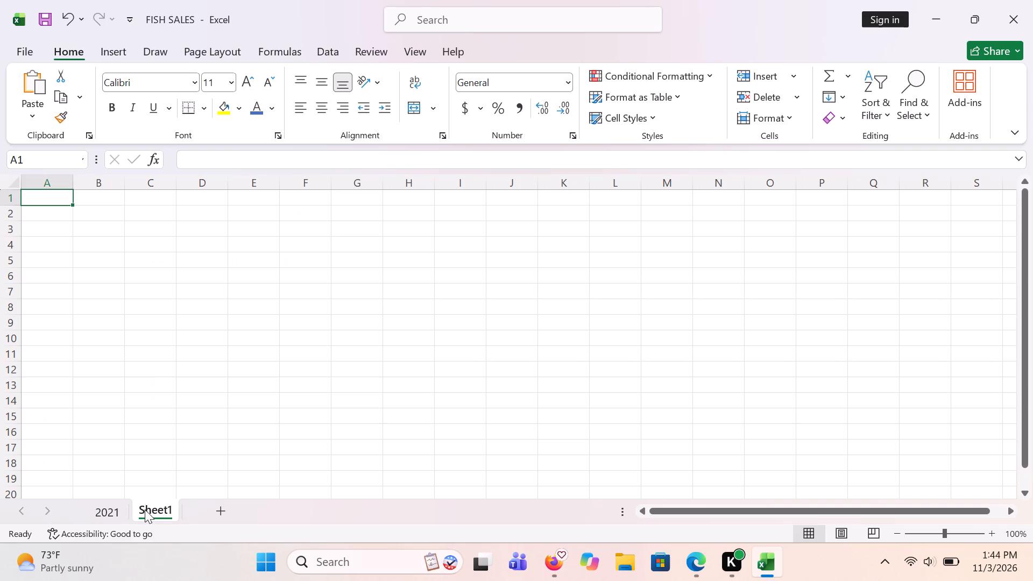
pyautogui.press('2')
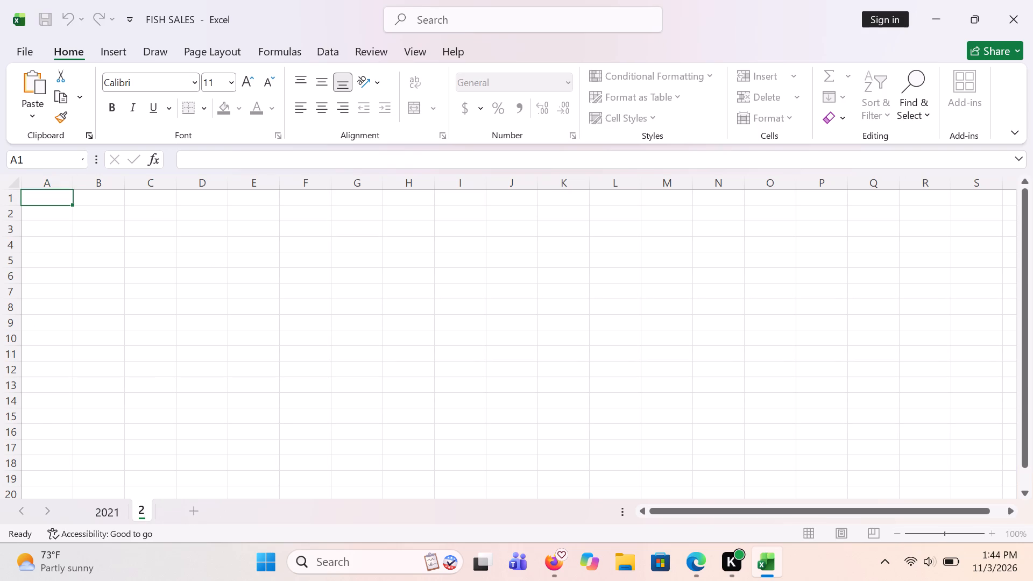
pyautogui.write('022')
pyautogui.click(196, 414)
# Return to the 2021 sheet and look over its daily rows from the 1st to the 31st.
pyautogui.click(113, 508)
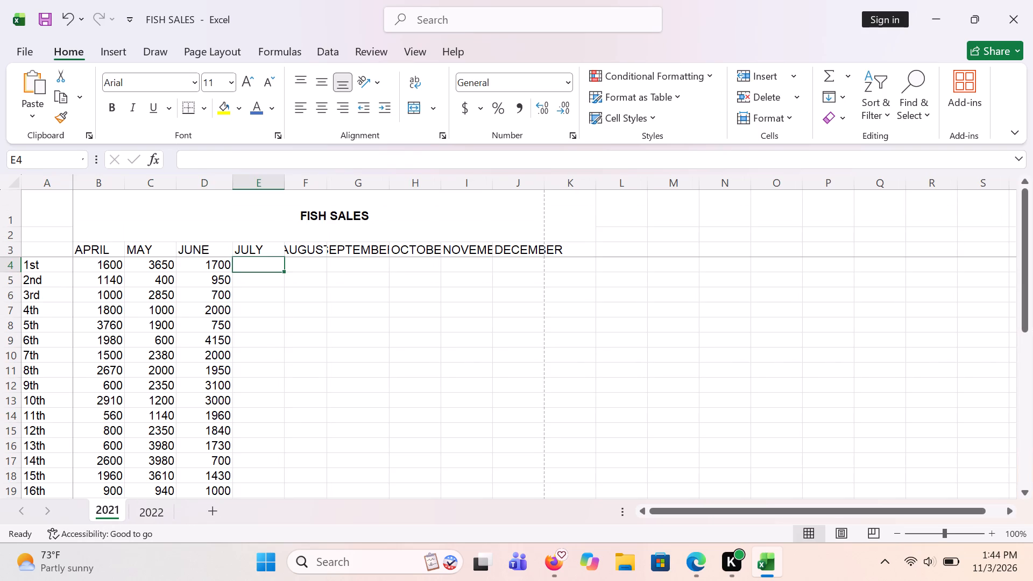
pyautogui.scroll(-4, 286, 320)
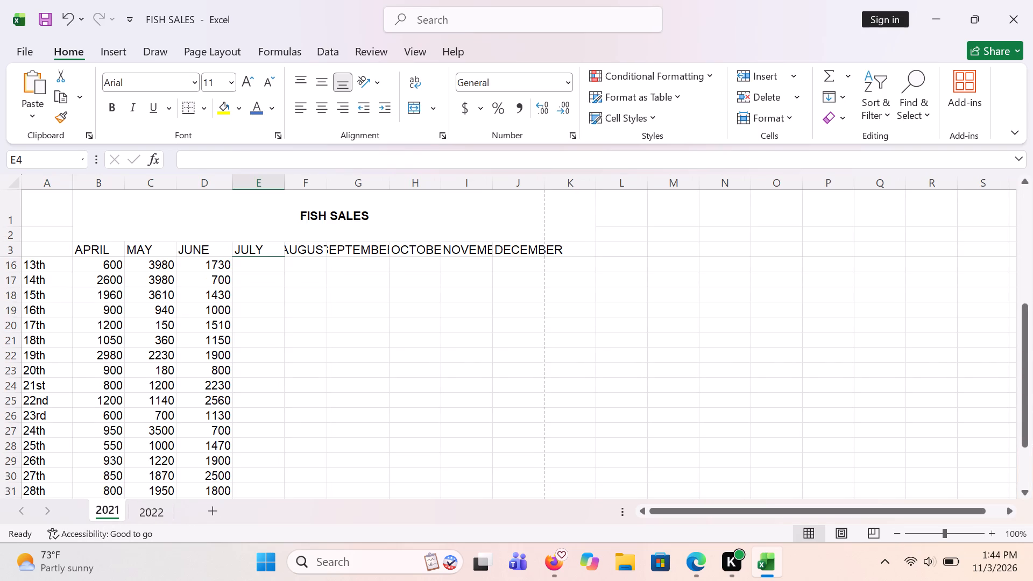
pyautogui.scroll(-4, 280, 303)
pyautogui.scroll(16, 280, 303)
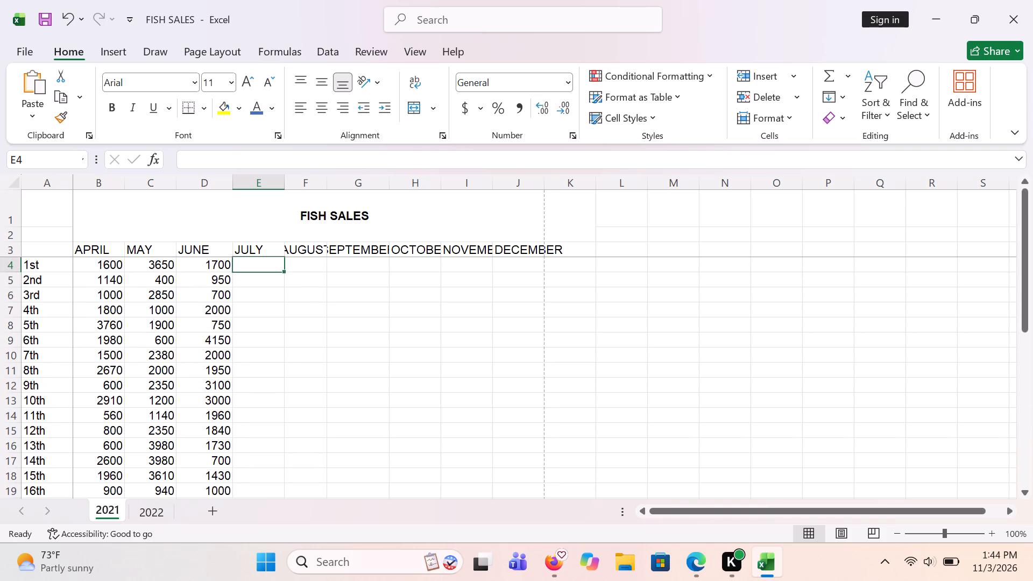
pyautogui.scroll(1, 278, 295)
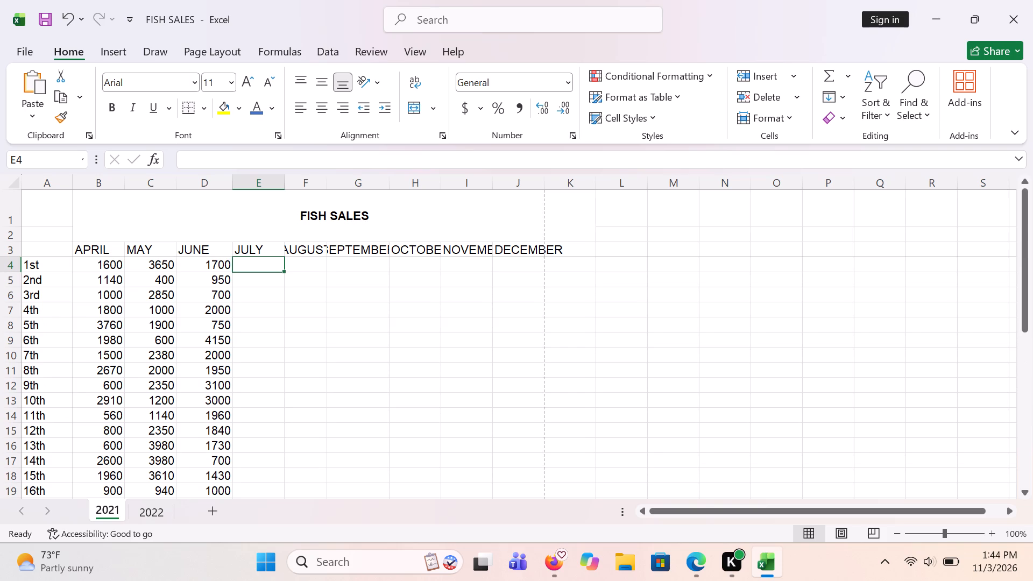
pyautogui.scroll(-4, 278, 295)
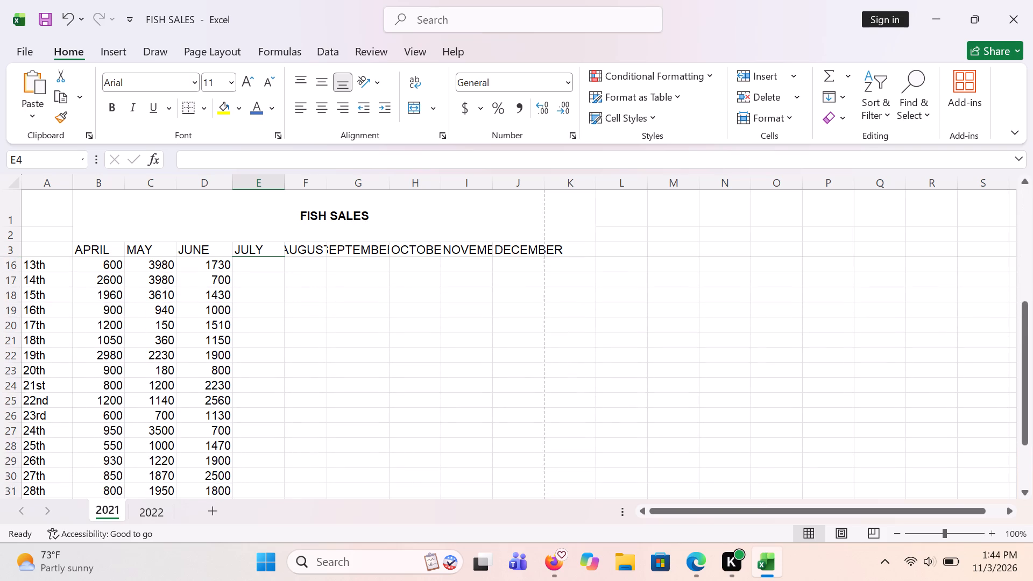
pyautogui.scroll(-3, 278, 295)
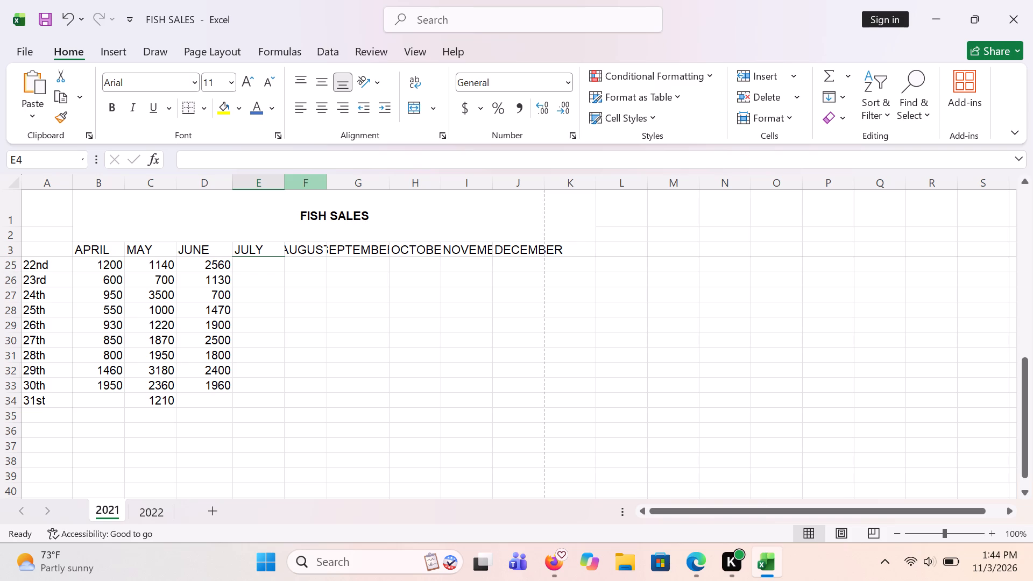
pyautogui.scroll(8, 283, 236)
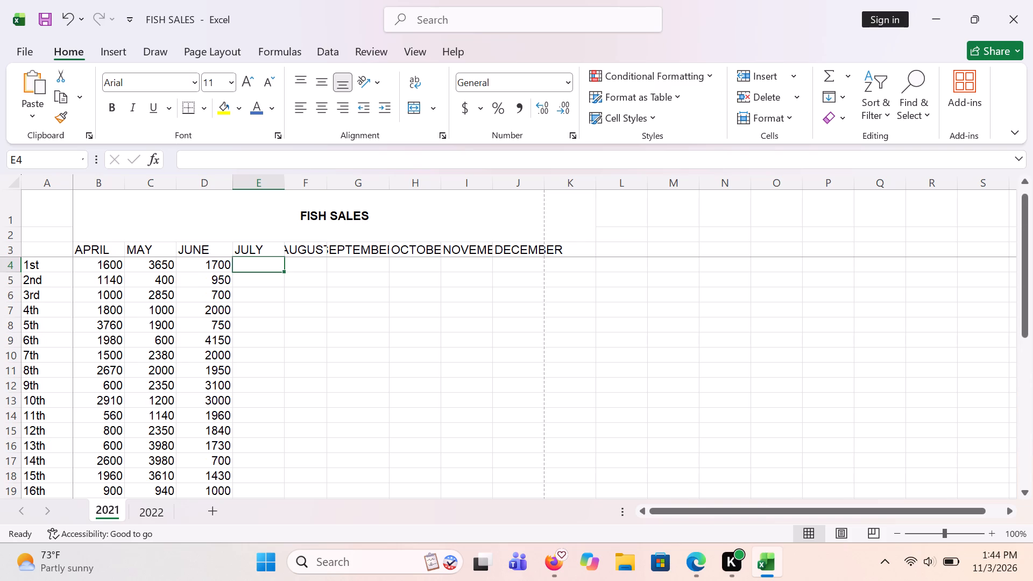
pyautogui.scroll(7, 274, 253)
# Enter the JULY sales values 830, 1940 and 900 for the 1st to 3rd in E4 to E6.
pyautogui.click(275, 263)
pyautogui.write('830')
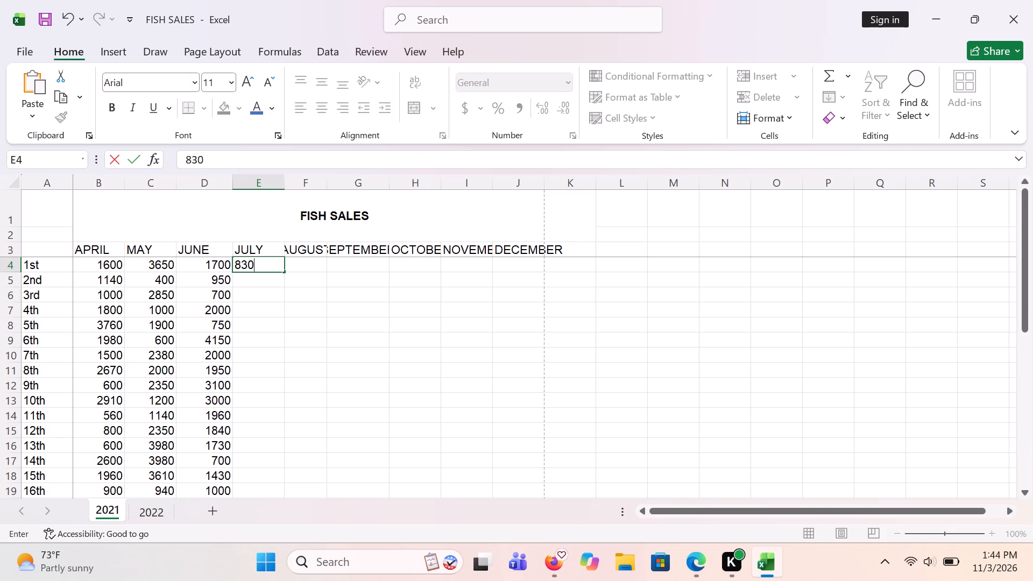
pyautogui.press('Return')
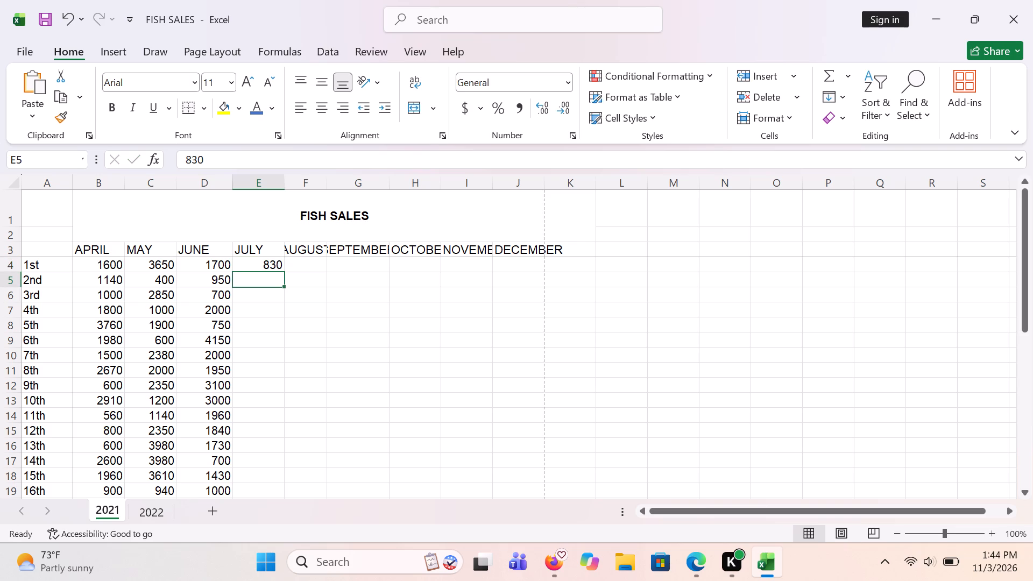
pyautogui.press('1')
pyautogui.press('9')
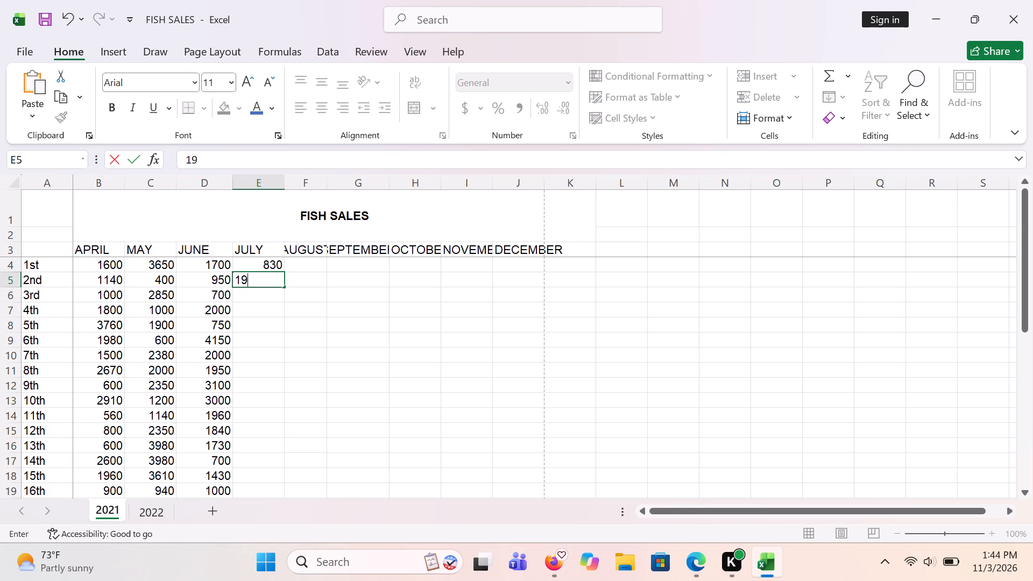
pyautogui.press('4')
pyautogui.press('0')
pyautogui.press('Return')
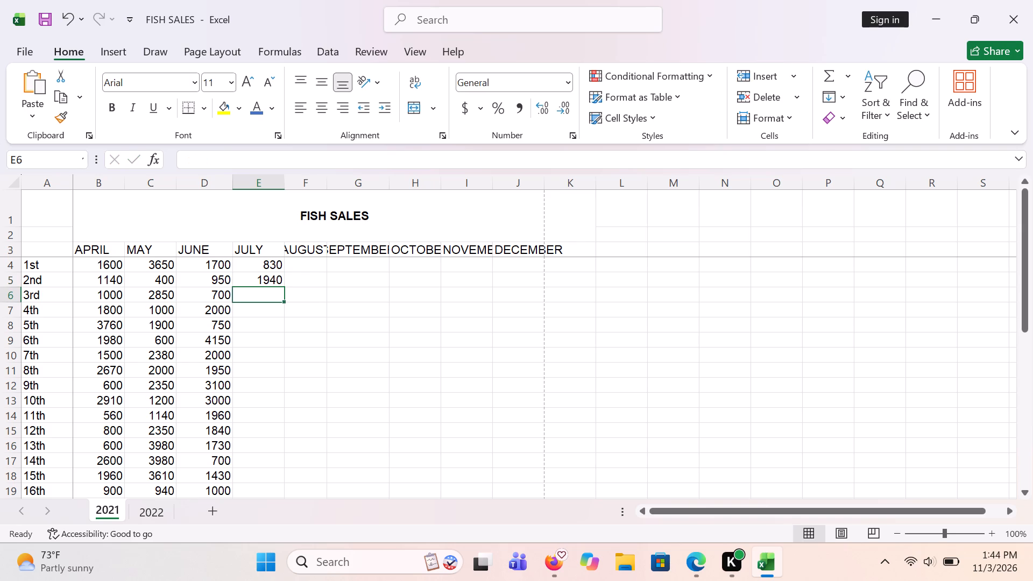
pyautogui.scroll(-2, 0, 344)
pyautogui.write('900')
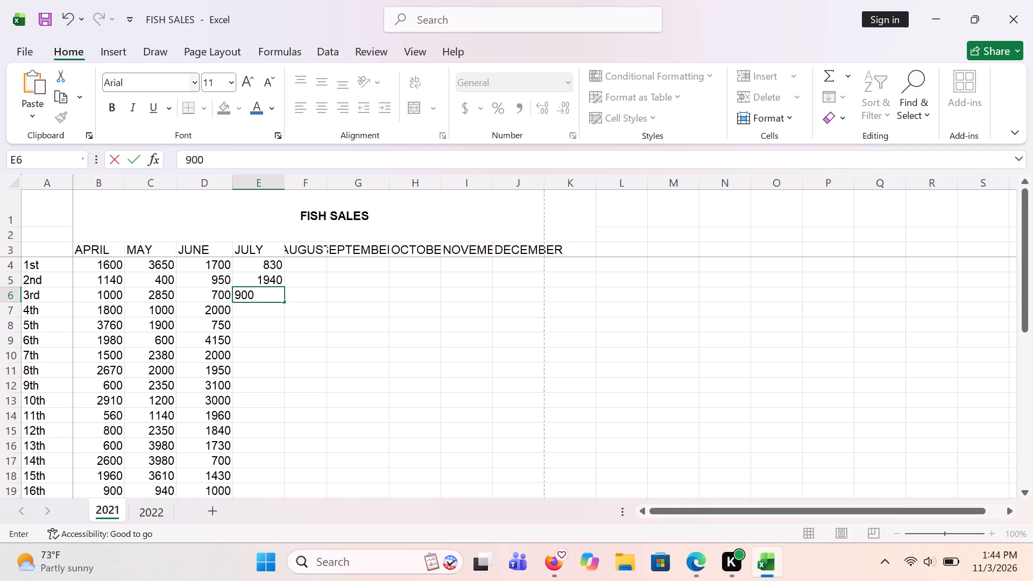
pyautogui.press('Return')
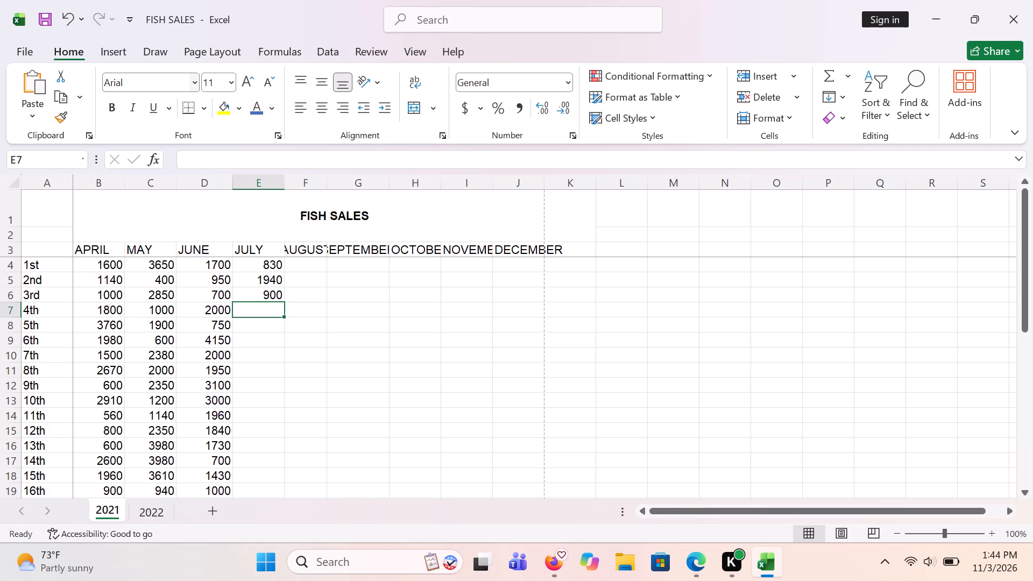
# Enter the JULY sales value 1230 for the 4th in E7.
pyautogui.write('1230')
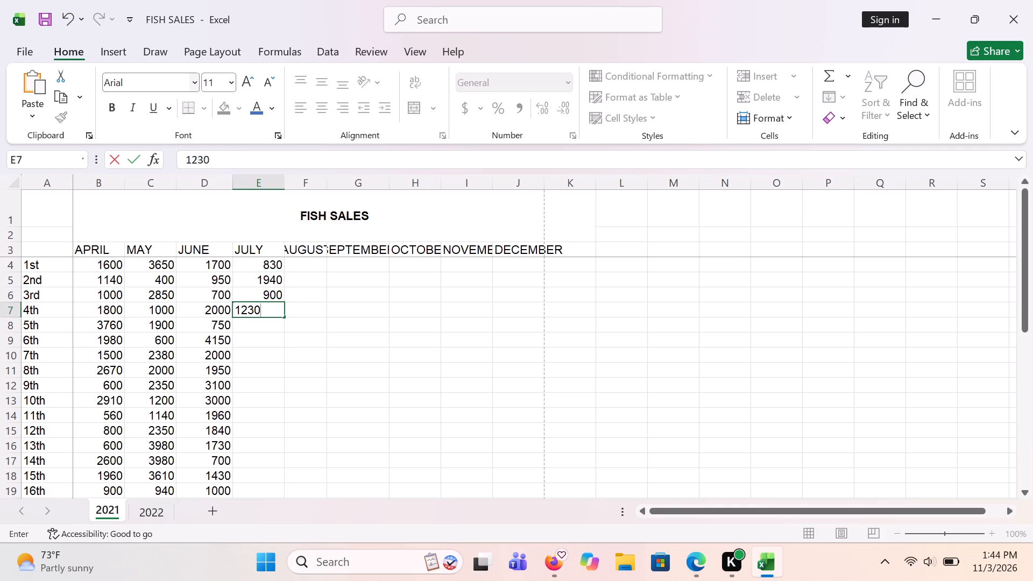
pyautogui.press('Return')
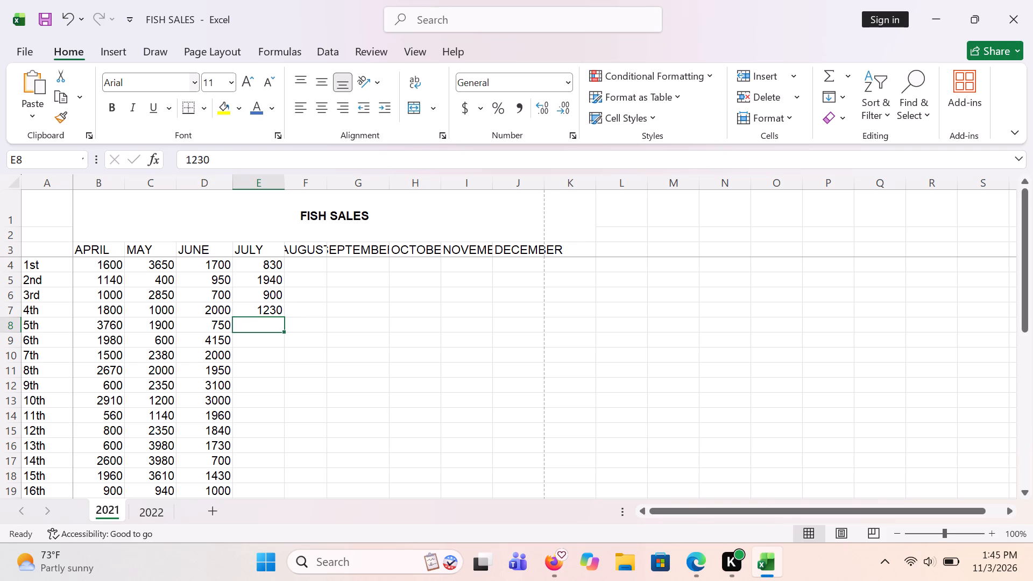
# Save the FISH SALES workbook.
pyautogui.click(39, 15)
# Enter the JULY sales values 600, 1700 and 3310 for the 5th to 7th in E8 to E10.
pyautogui.press('6')
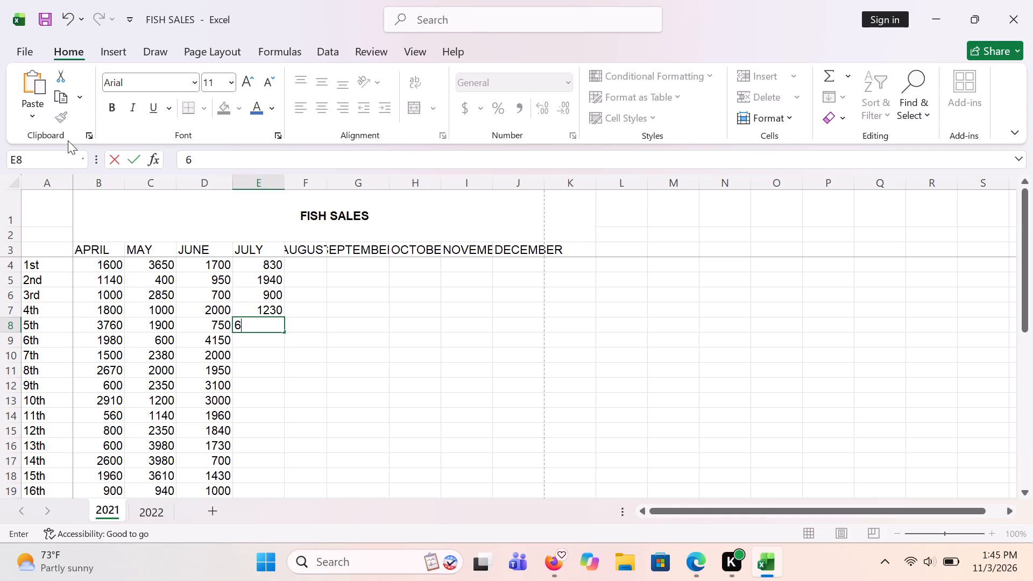
pyautogui.write('00')
pyautogui.press('Return')
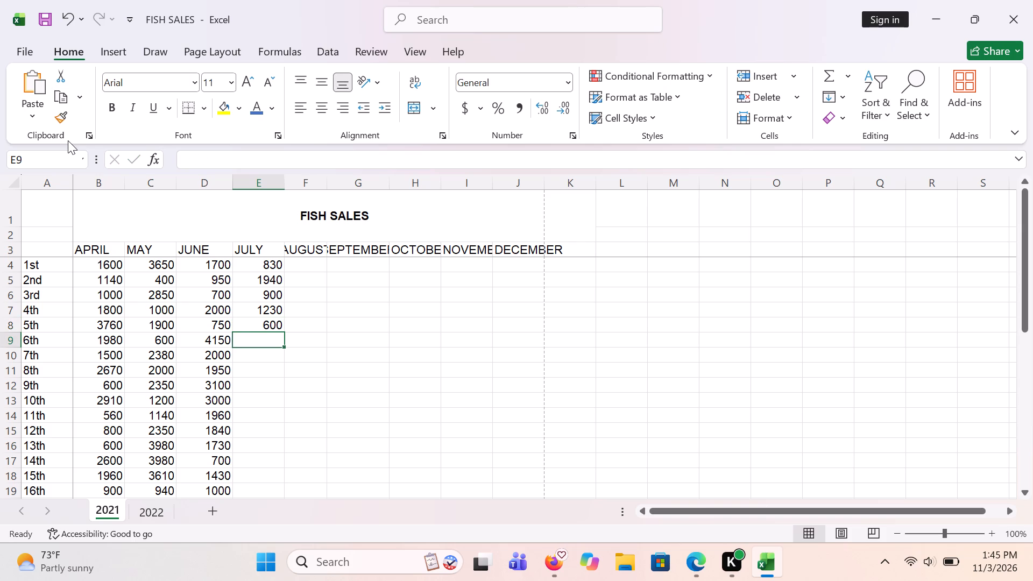
pyautogui.write('17')
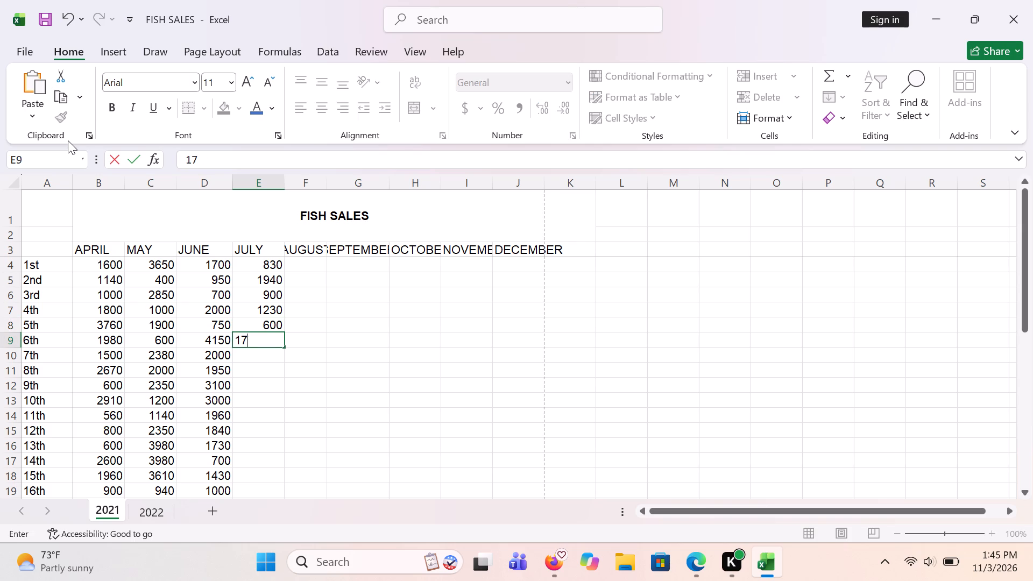
pyautogui.write('00')
pyautogui.press('Return')
pyautogui.hscroll(-4, 0, 204)
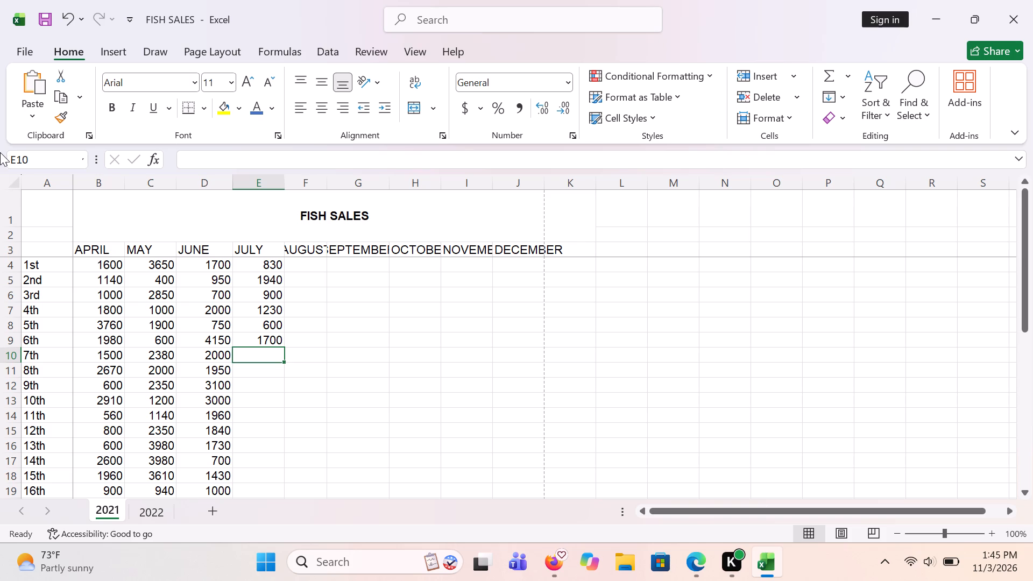
pyautogui.write('33')
pyautogui.press('3')
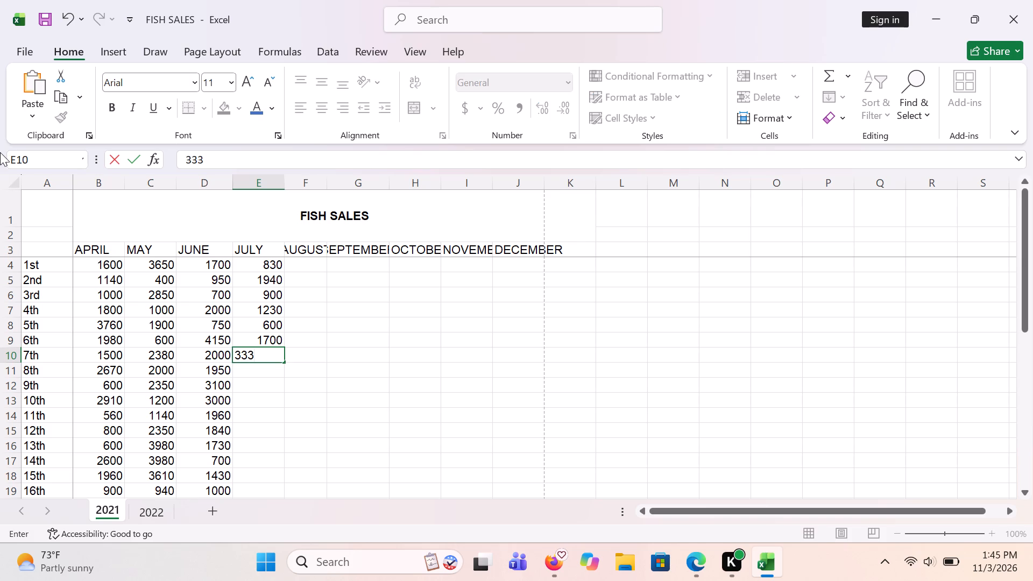
pyautogui.press('Delete')
pyautogui.press('BackSpace')
pyautogui.hscroll(-8, 0, 152)
pyautogui.press('1')
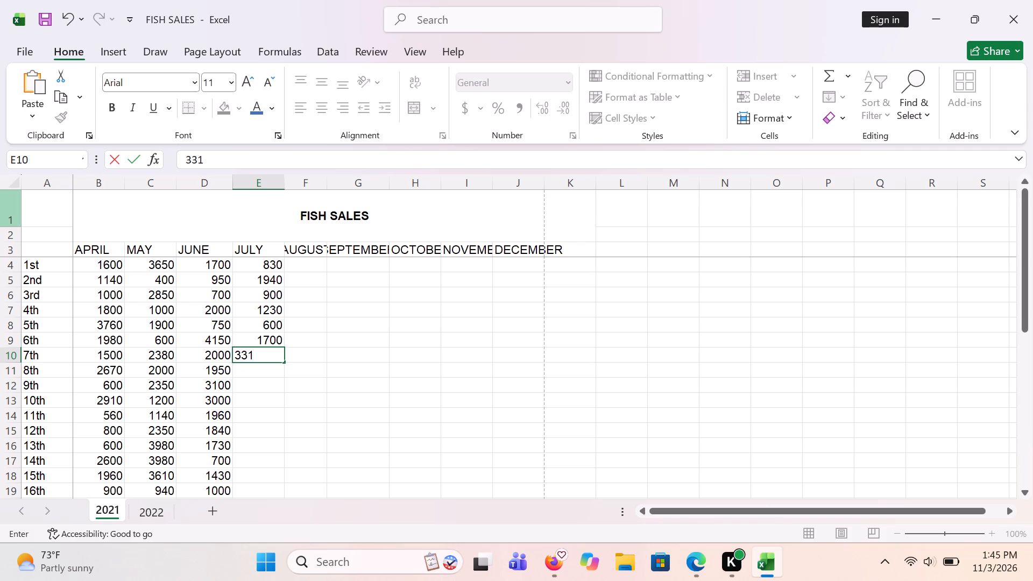
pyautogui.press('0')
pyautogui.press('Return')
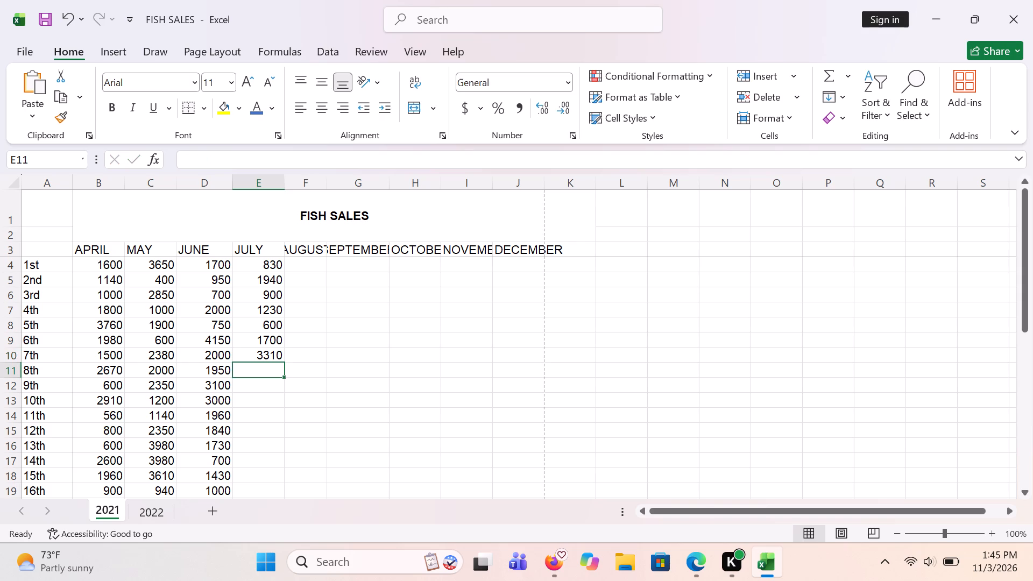
# Enter the JULY sales values 1770, 1800, 1910 and 1200 for the 8th to 11th in E11 to E14.
pyautogui.write('1770')
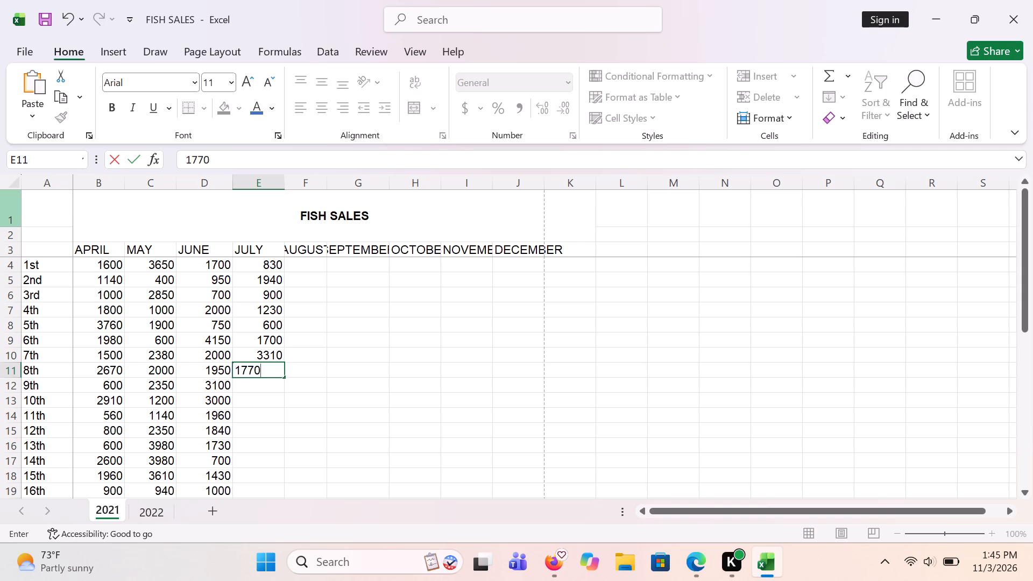
pyautogui.press('Return')
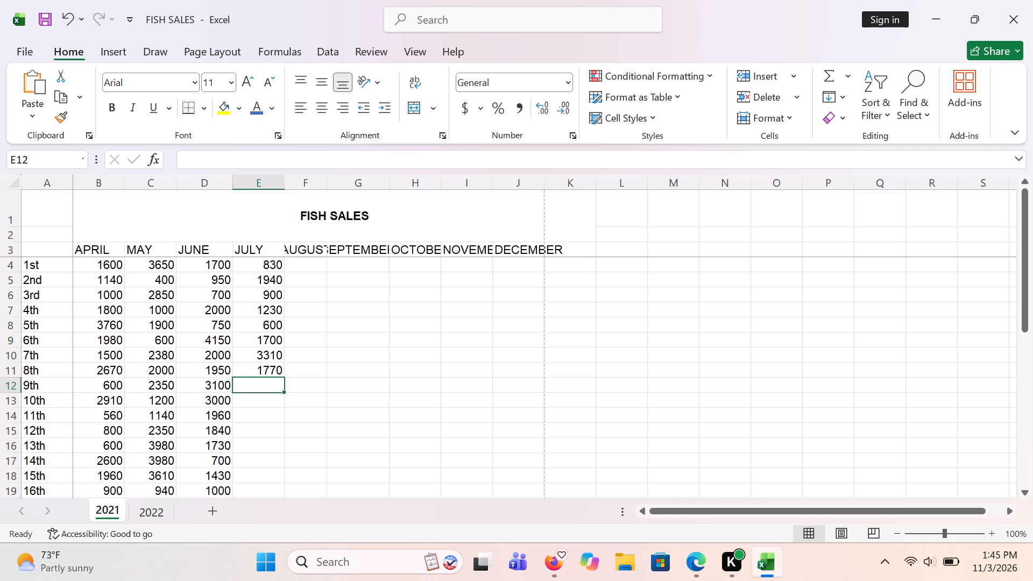
pyautogui.write('1800')
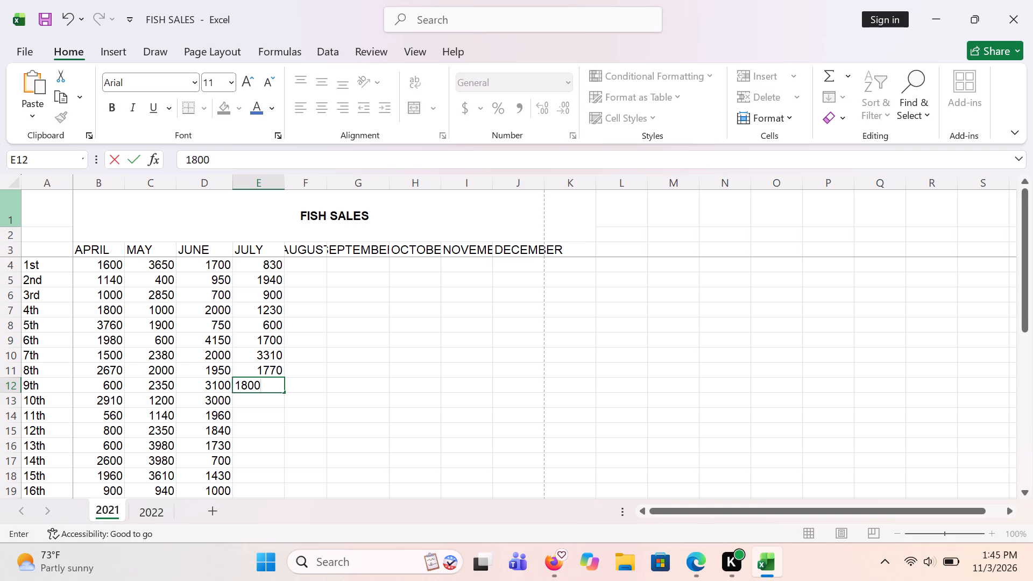
pyautogui.press('Return')
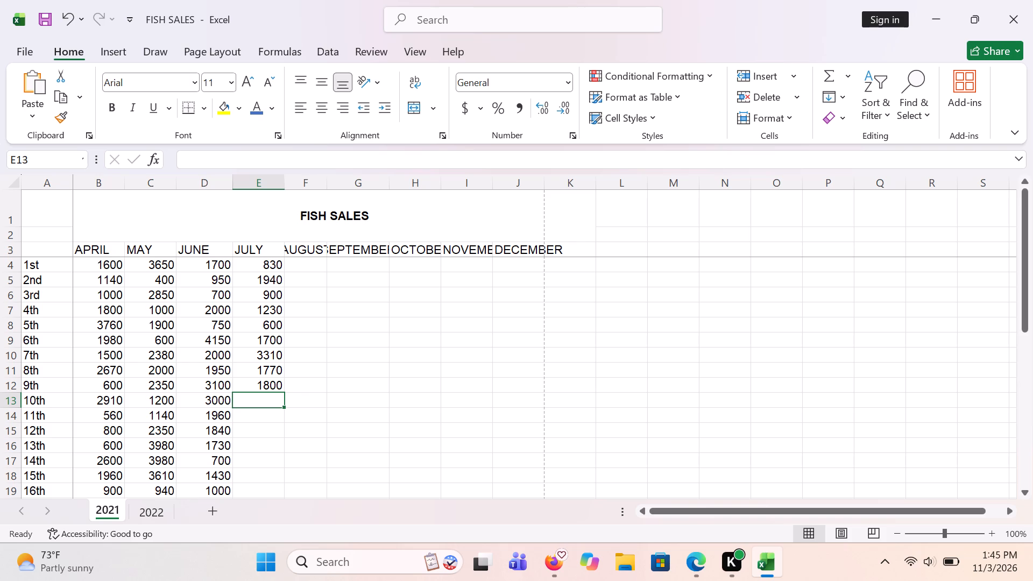
pyautogui.press('1')
pyautogui.press('9')
pyautogui.write('10')
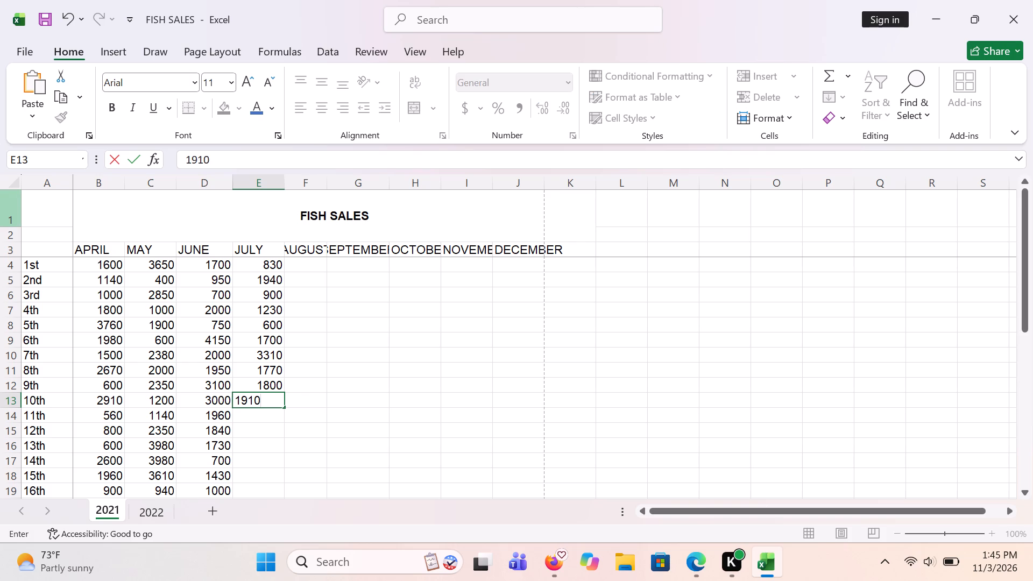
pyautogui.press('Return')
pyautogui.write('1200')
pyautogui.press('Return')
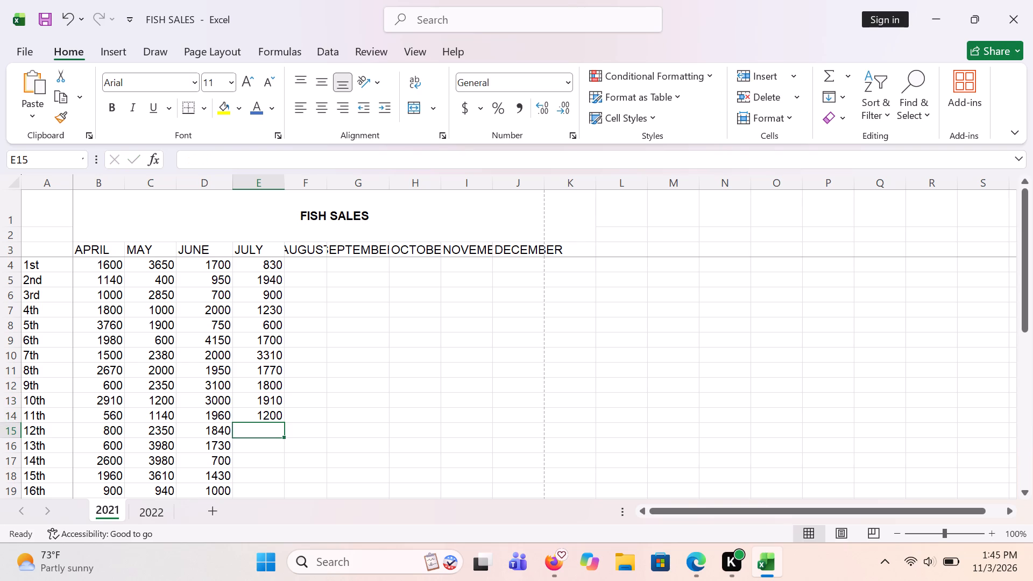
# Enter the JULY sales values 1440, 1280 and 2020 for the 12th to 14th in E15 to E17.
pyautogui.press('1')
pyautogui.write('44')
pyautogui.press('0')
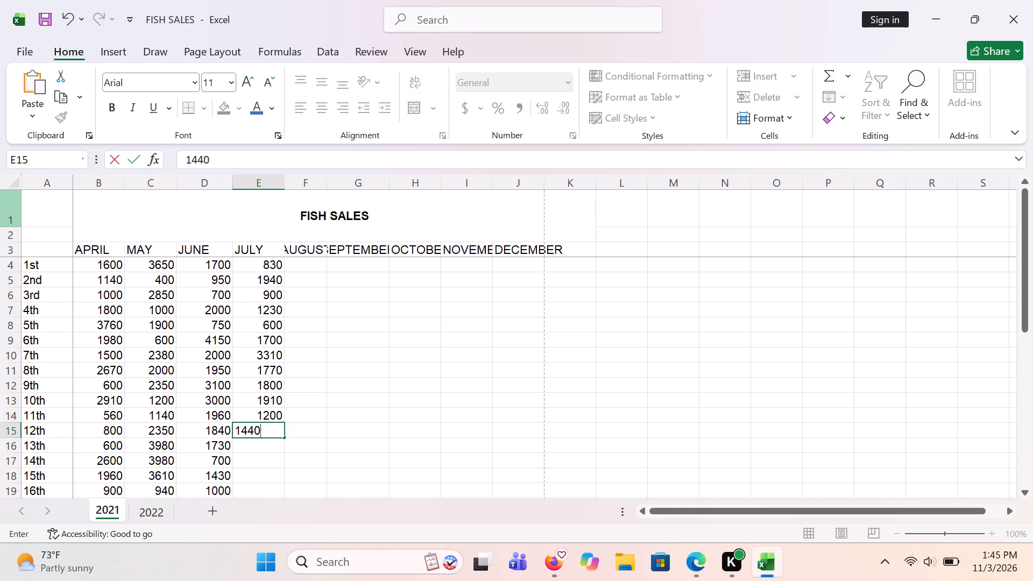
pyautogui.press('Return')
pyautogui.write('12')
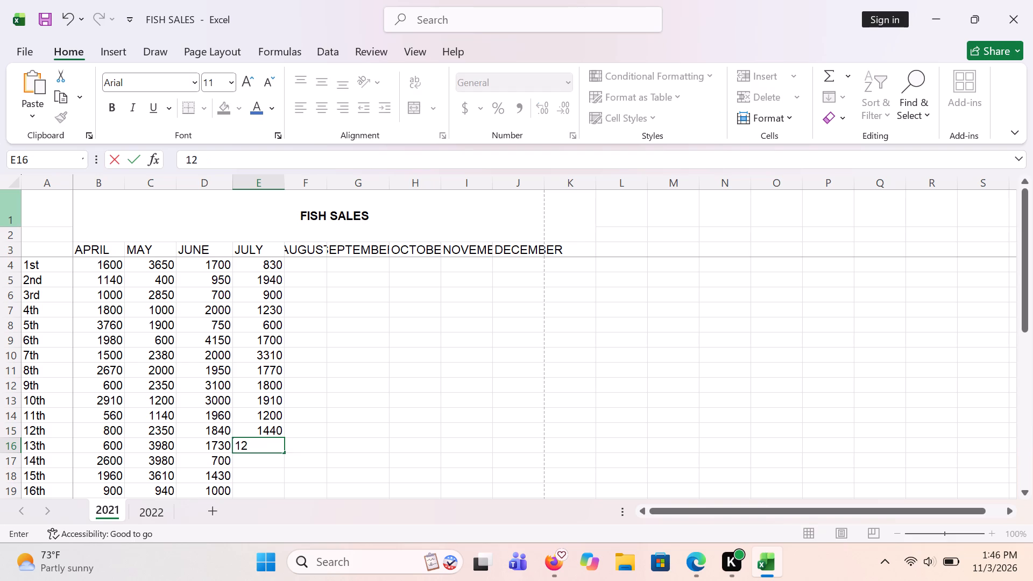
pyautogui.write('80')
pyautogui.press('Return')
pyautogui.write('2020')
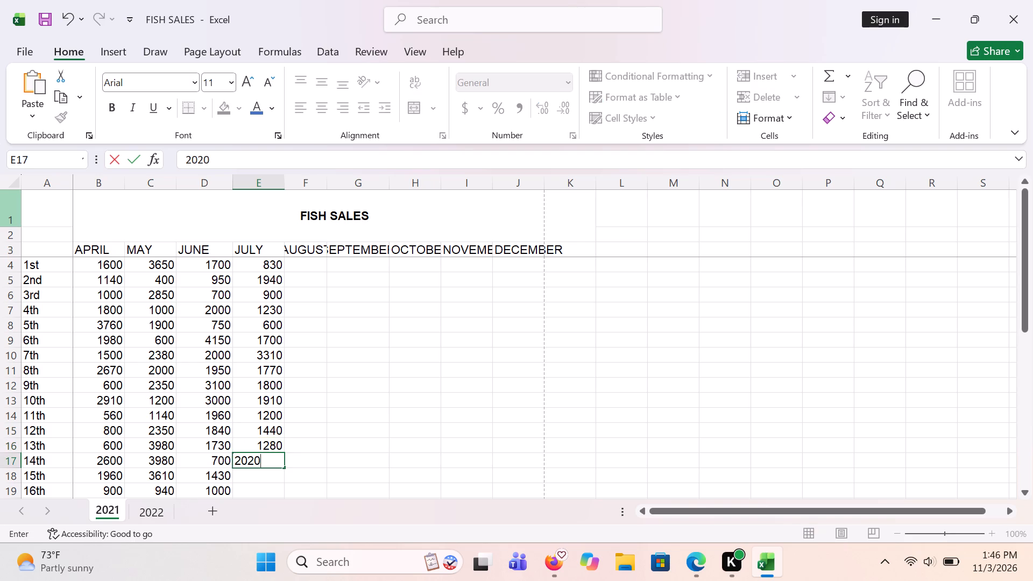
pyautogui.press('Return')
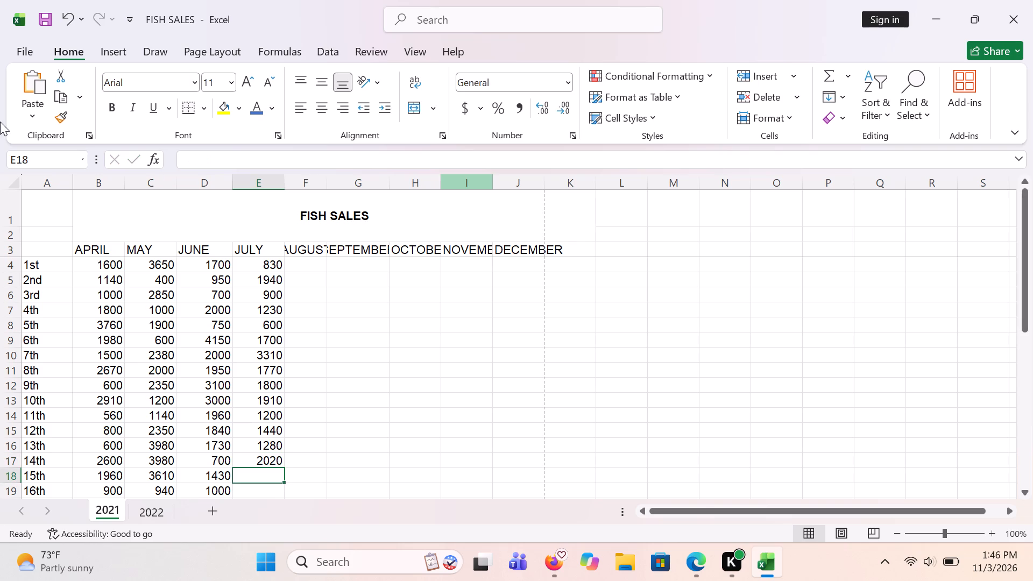
# Save the workbook with the JULY values entered through the 14th.
pyautogui.click(45, 10)
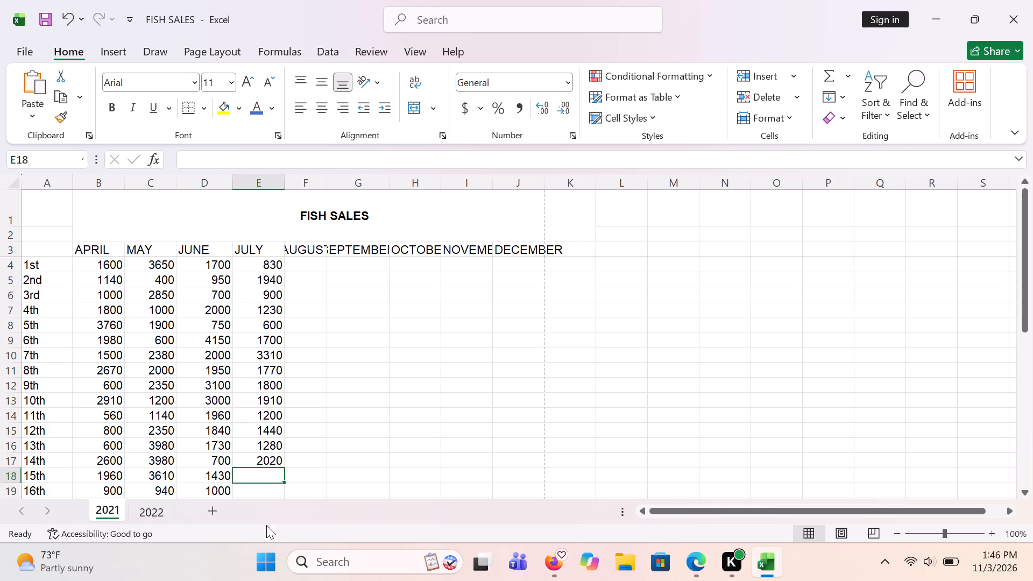
# Enter the JULY sales values 2470, 960, 400 and 910 for the 15th to 18th in E18 to E21.
pyautogui.scroll(-2, 275, 516)
pyautogui.scroll(-1, 286, 402)
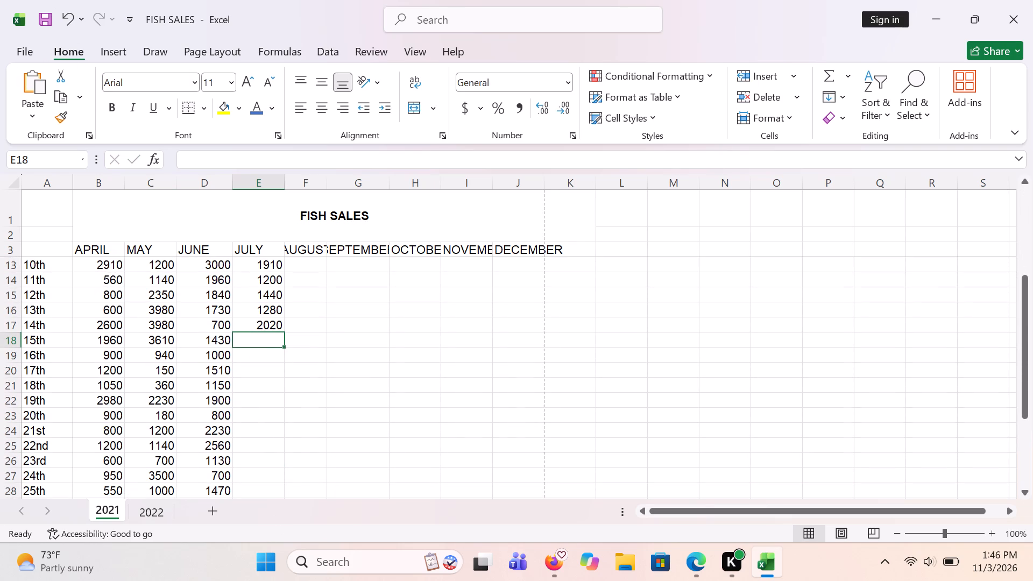
pyautogui.write('24')
pyautogui.press('7')
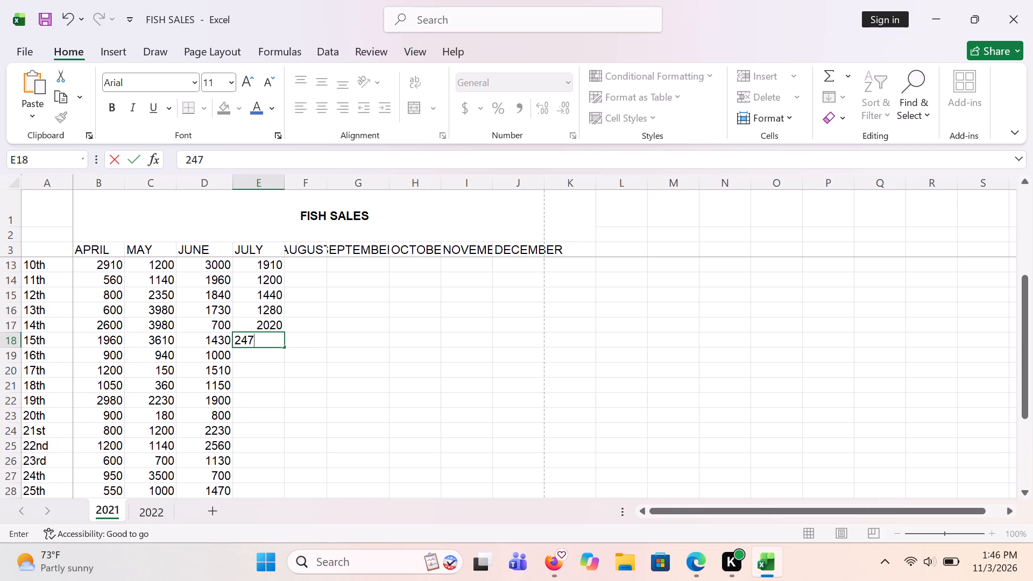
pyautogui.press('0')
pyautogui.press('Return')
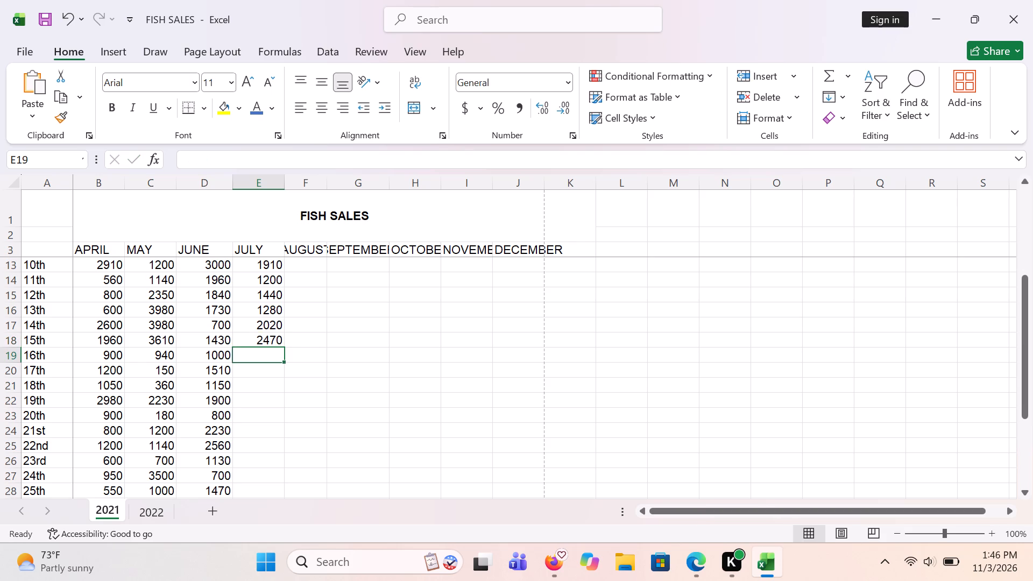
pyautogui.write('96')
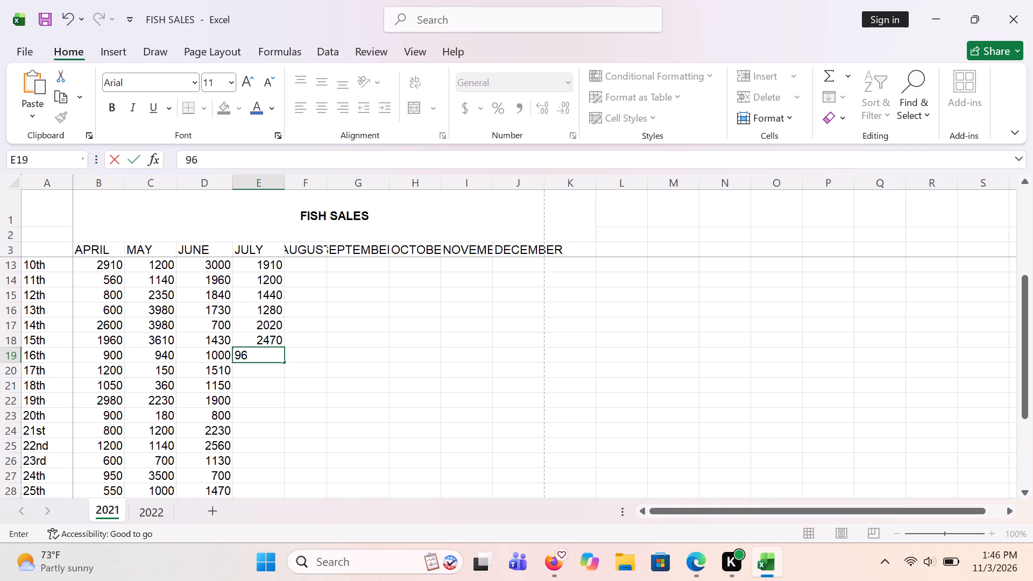
pyautogui.press('0')
pyautogui.press('Return')
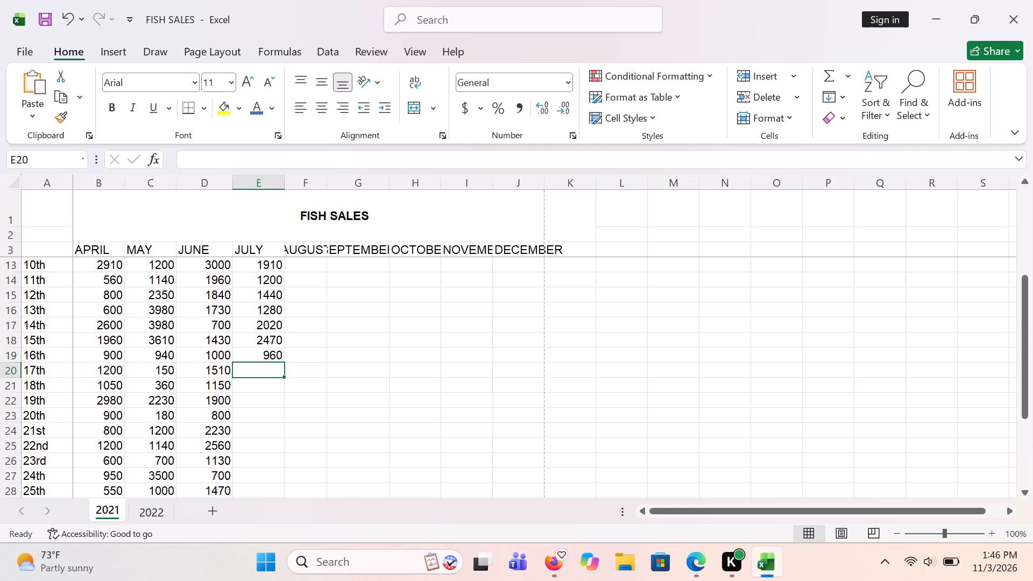
pyautogui.press('4')
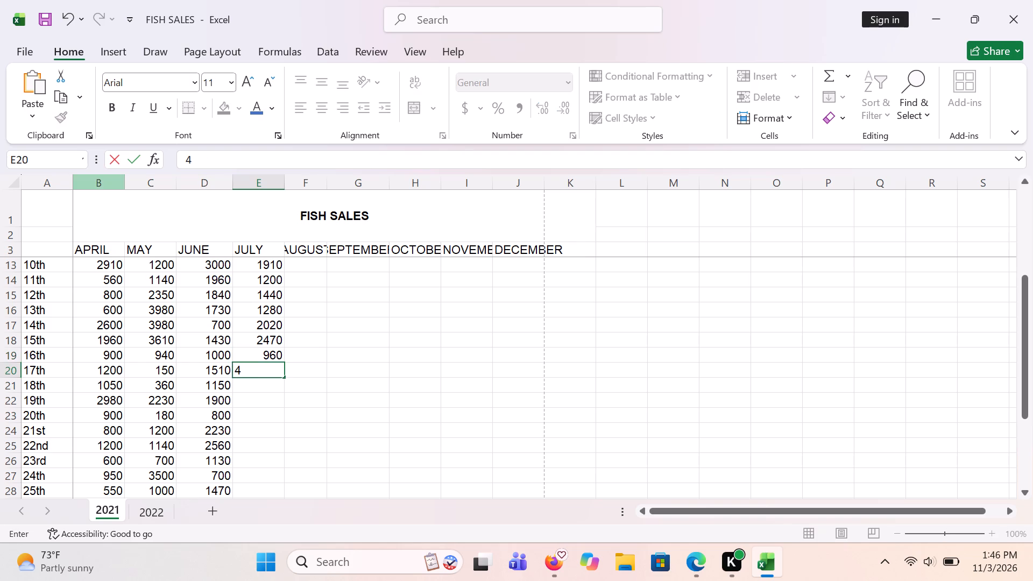
pyautogui.write('00')
pyautogui.press('Return')
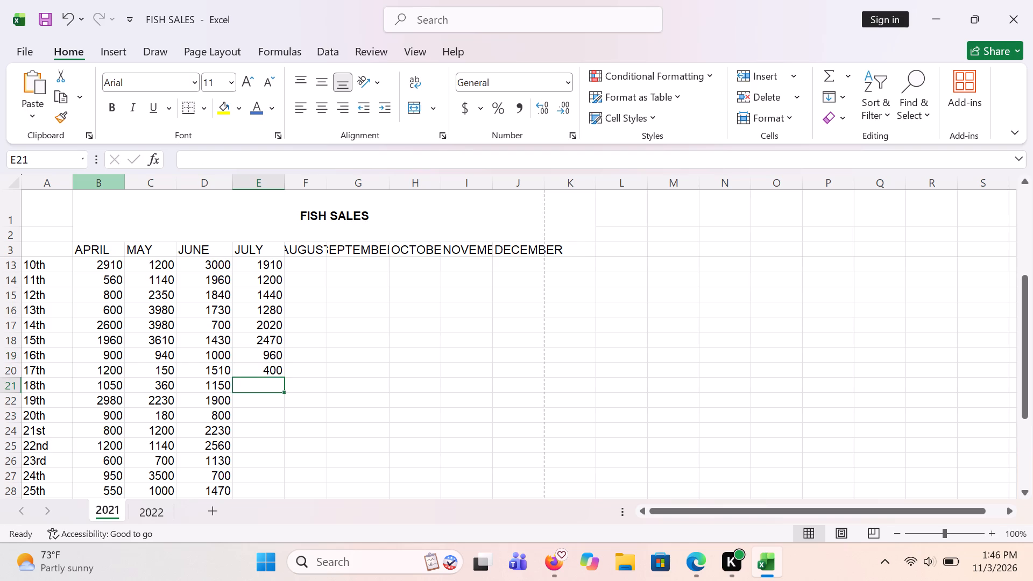
pyautogui.write('910')
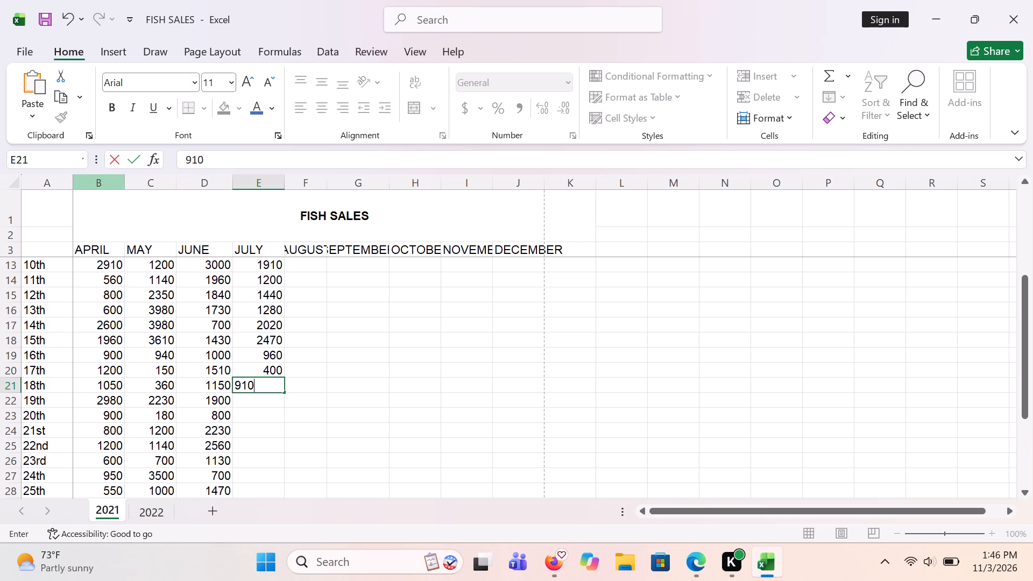
pyautogui.press('Return')
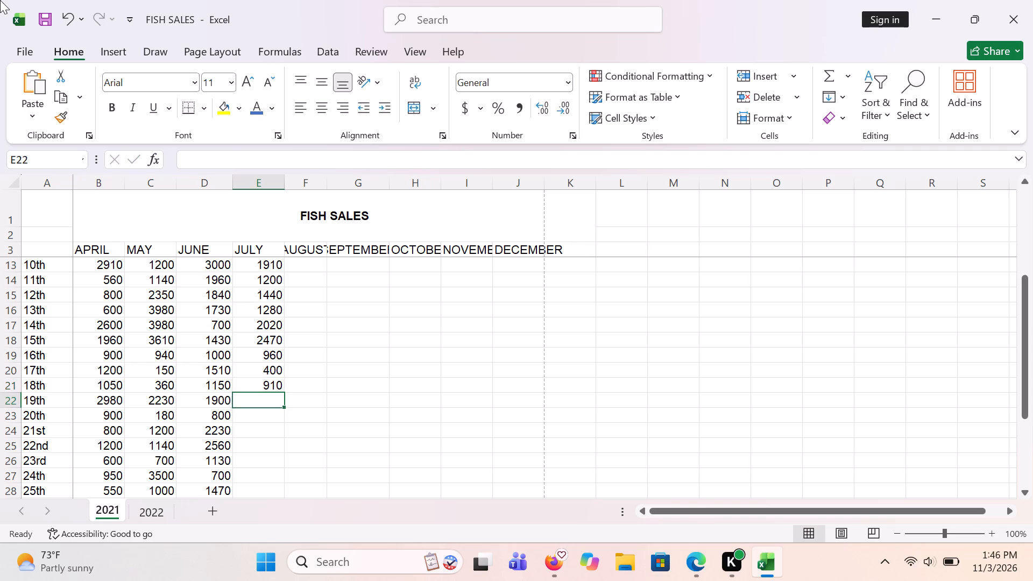
# Enter the JULY sales values 2310, 1400 and 1500 for the 19th to 21st in E22 to E24.
pyautogui.write('23')
pyautogui.press('1')
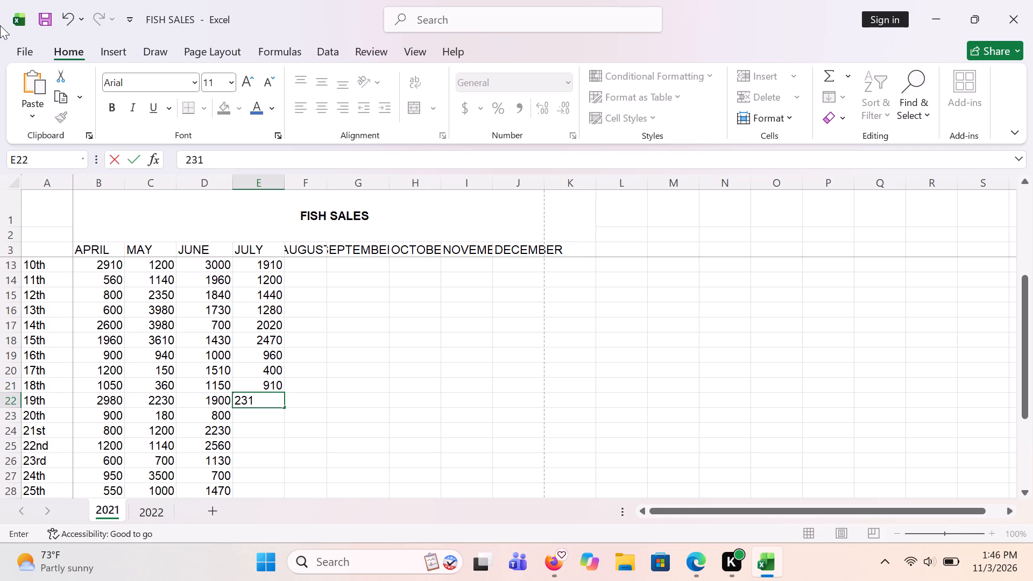
pyautogui.press('o')
pyautogui.press('BackSpace')
pyautogui.press('0')
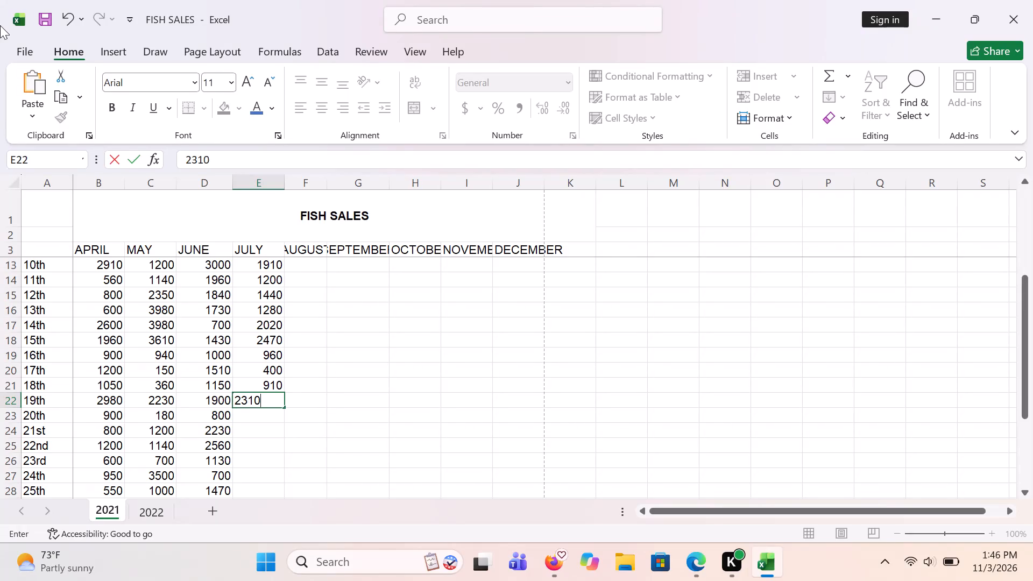
pyautogui.press('Return')
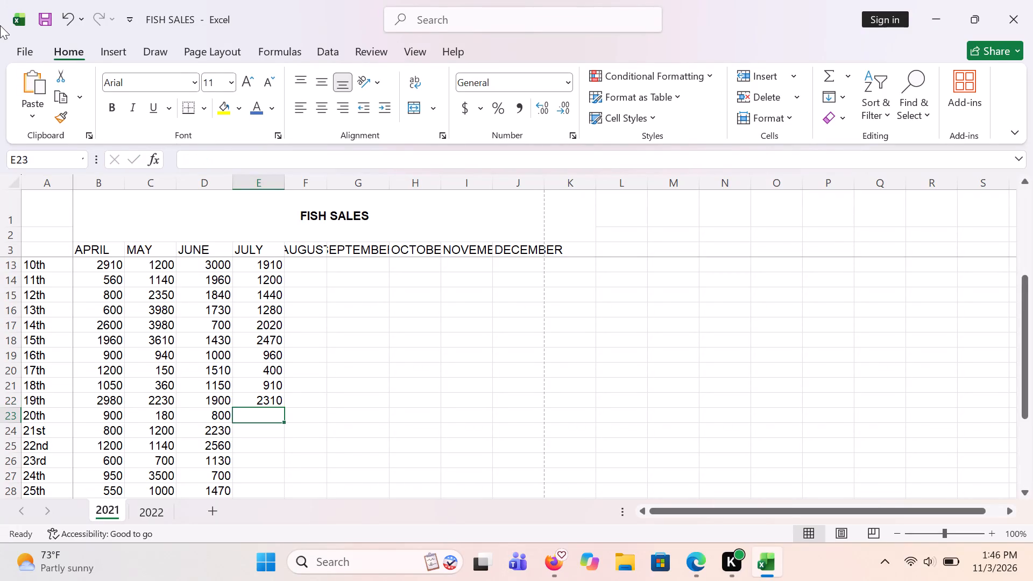
pyautogui.write('1400')
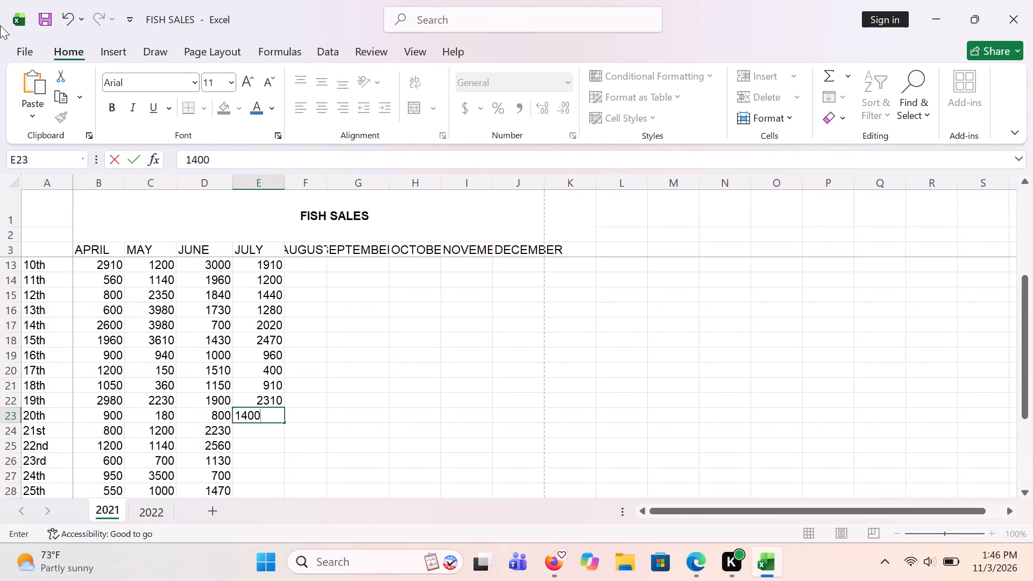
pyautogui.press('Return')
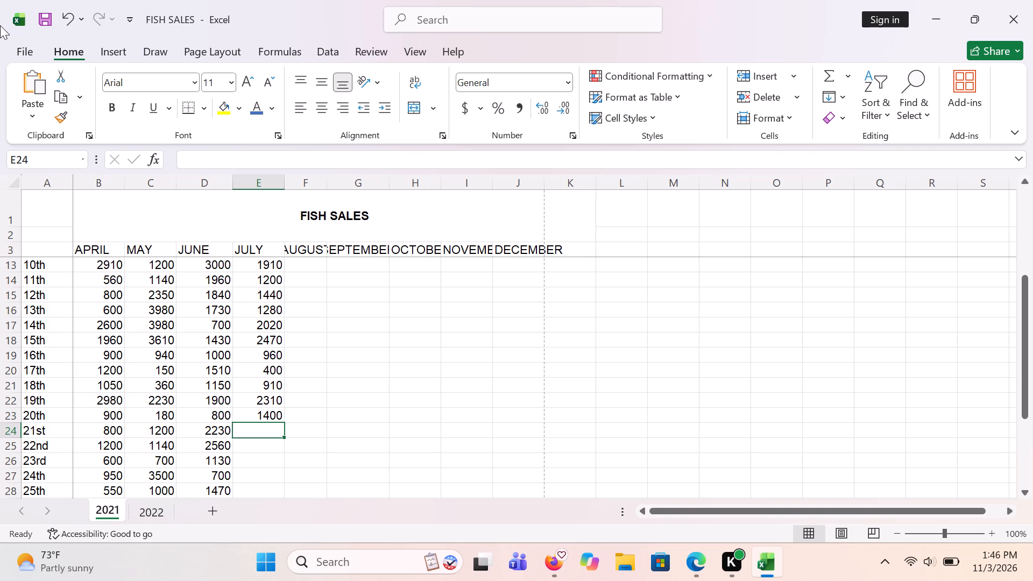
pyautogui.hscroll(-2, 0, 25)
pyautogui.press('1')
pyautogui.press('5')
pyautogui.write('00')
pyautogui.press('Return')
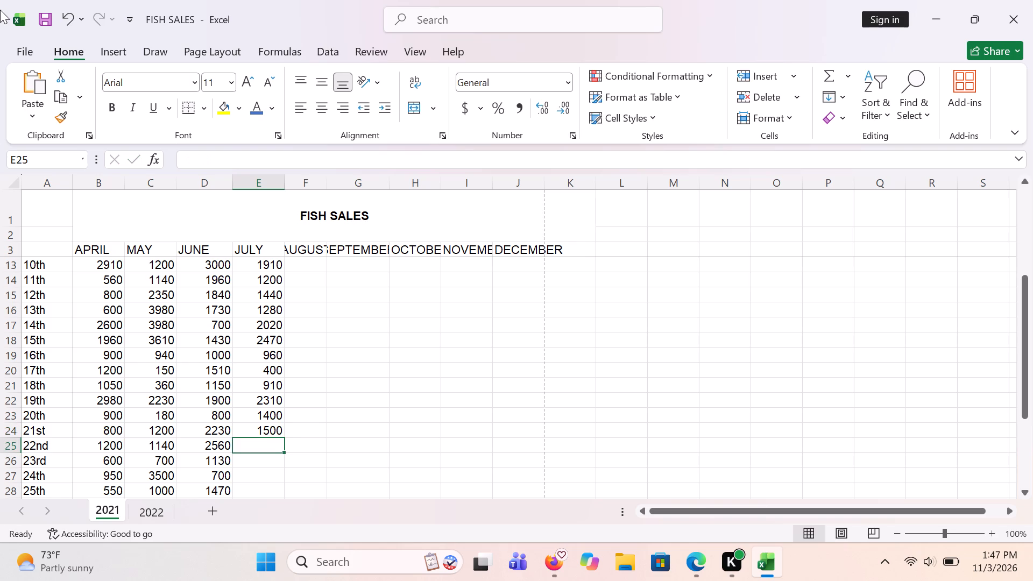
# Enter the JULY sales values 940, 200, 900, 720 and 960 for the 22nd to 26th in E25 to E29.
pyautogui.scroll(-3, 0, 64)
pyautogui.press('9')
pyautogui.write('40')
pyautogui.press('Return')
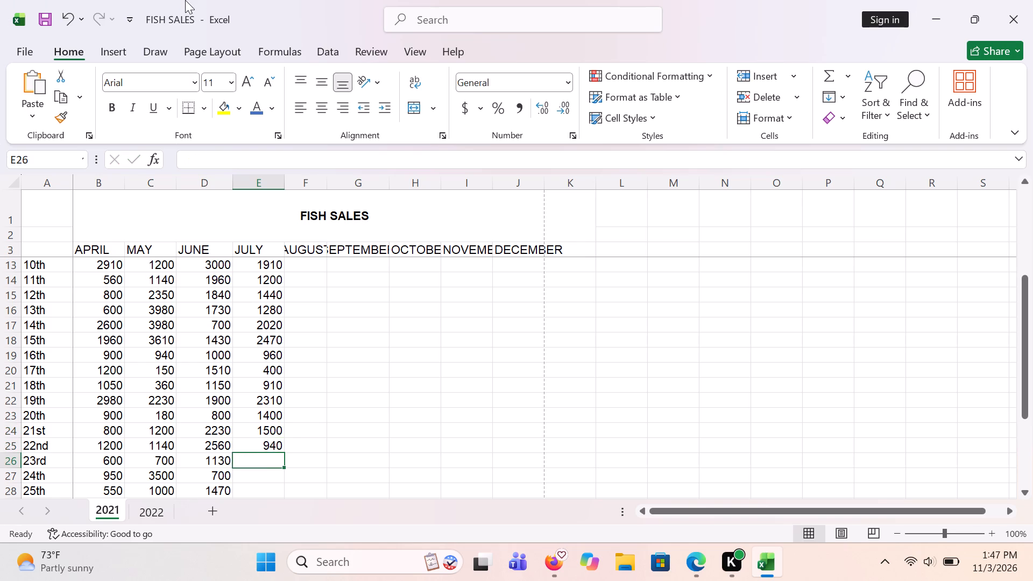
pyautogui.press('2')
pyautogui.write('00')
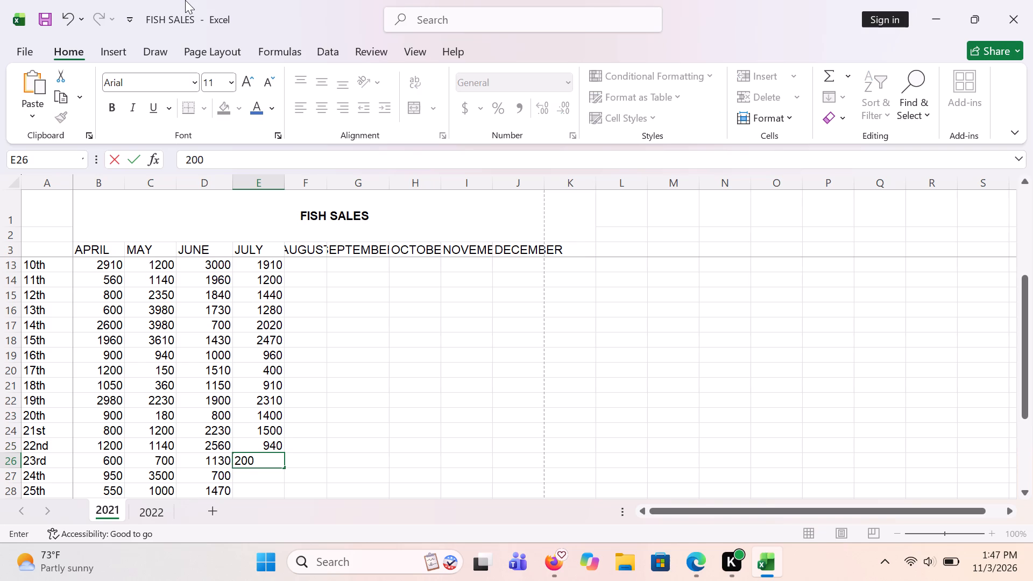
pyautogui.press('Return')
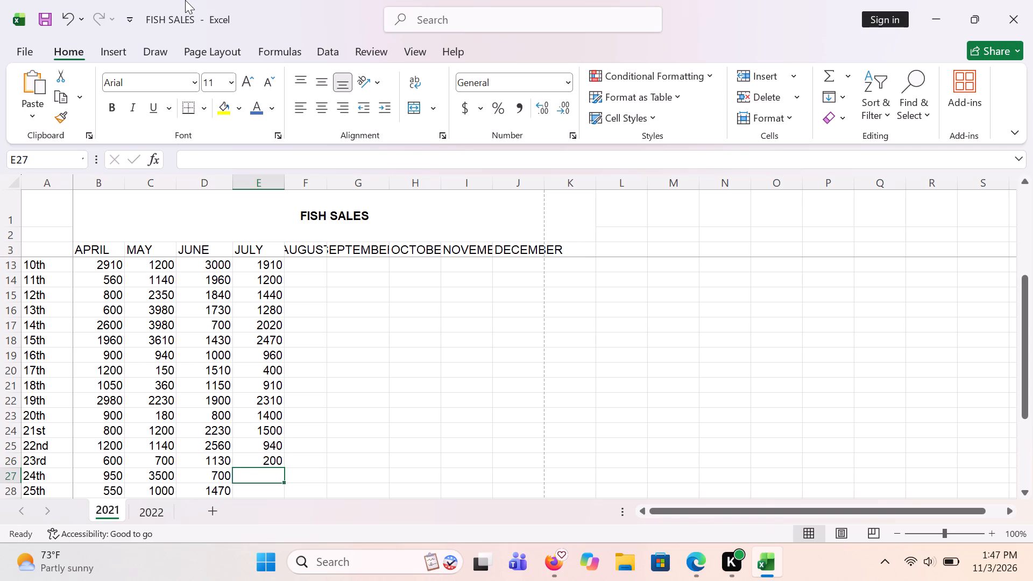
pyautogui.write('900')
pyautogui.press('Return')
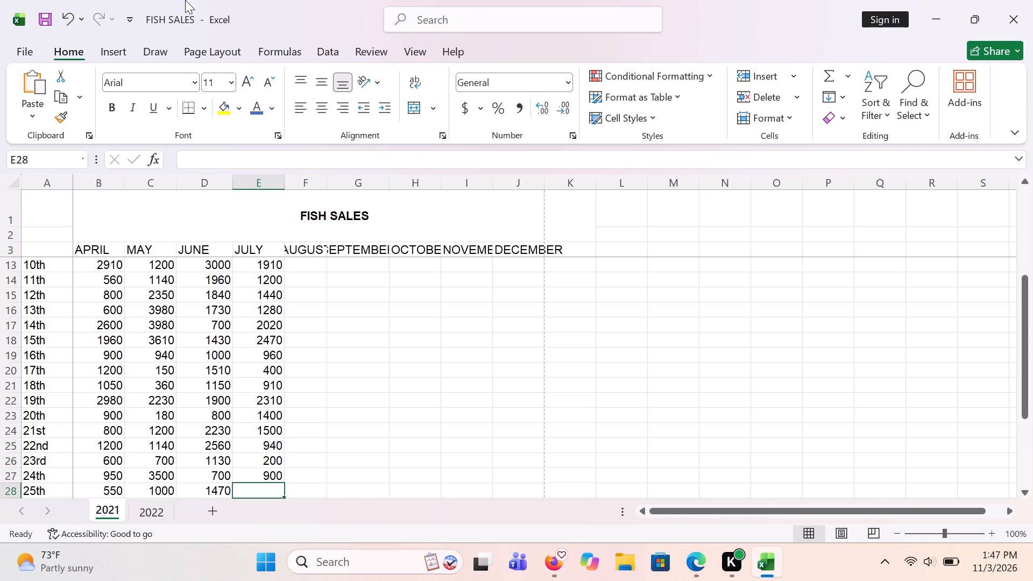
pyautogui.write('720')
pyautogui.press('Return')
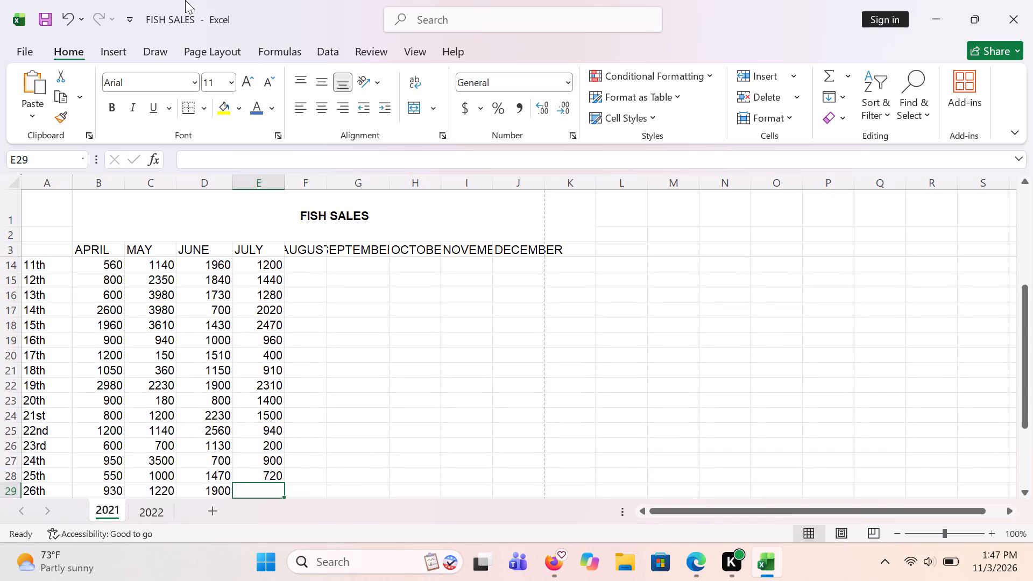
pyautogui.write('960')
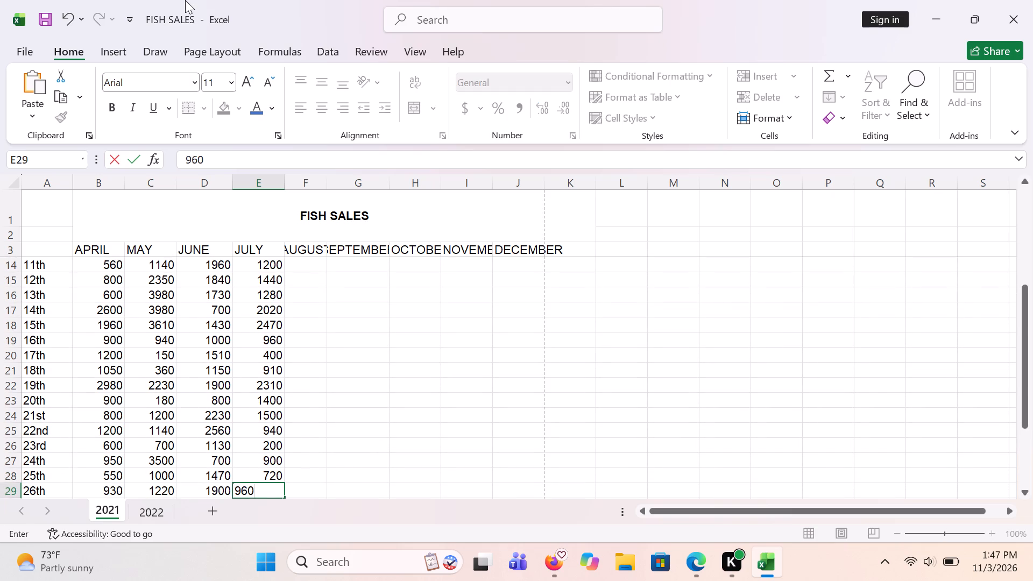
pyautogui.press('Return')
# Save the workbook with the JULY values entered through the 26th.
pyautogui.scroll(-3, 30, 93)
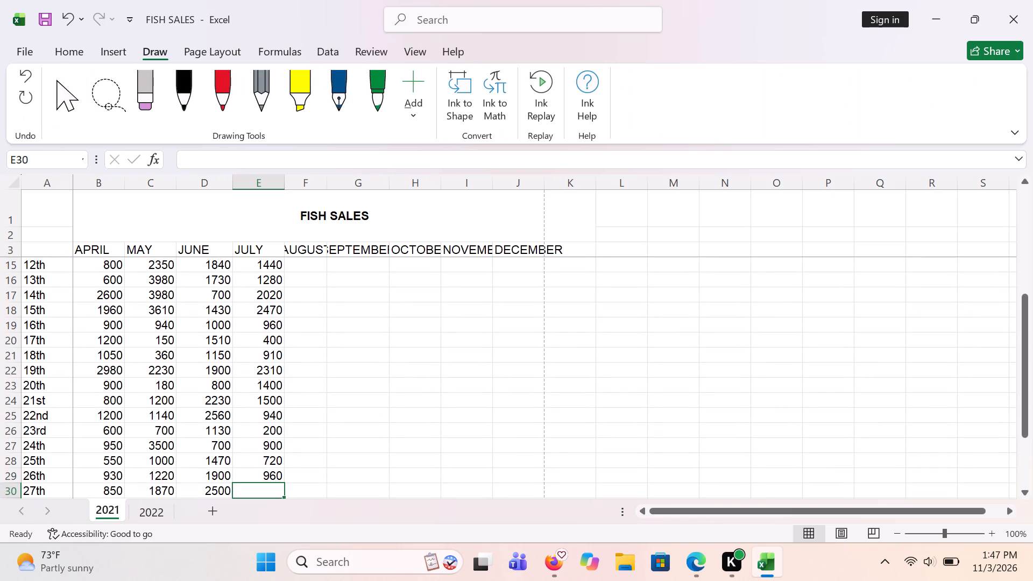
pyautogui.click(261, 419)
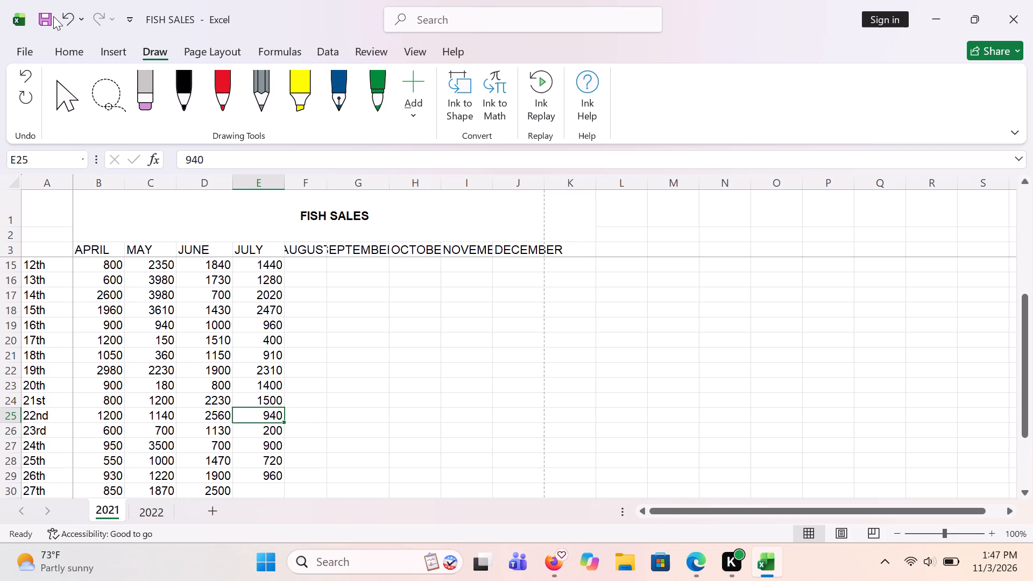
pyautogui.click(46, 17)
# Add the row label TOTALS in A35, directly below the 31st.
pyautogui.scroll(-3, 199, 490)
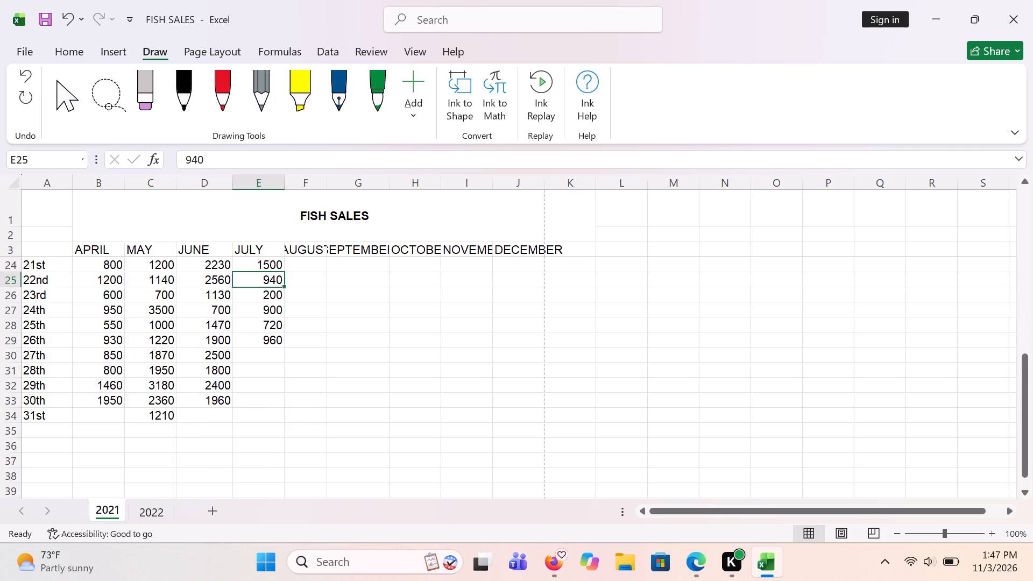
pyautogui.click(80, 52)
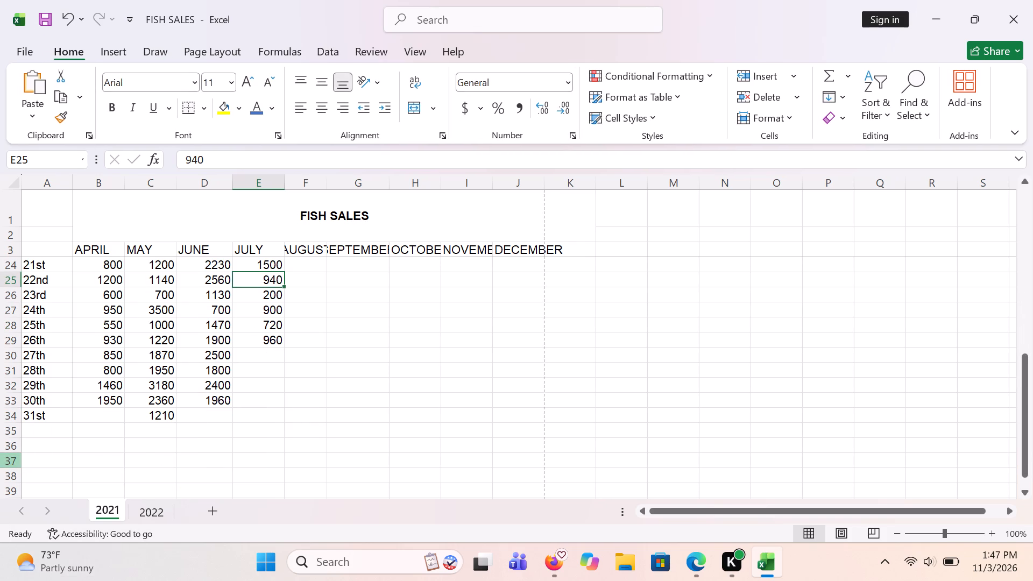
pyautogui.click(44, 443)
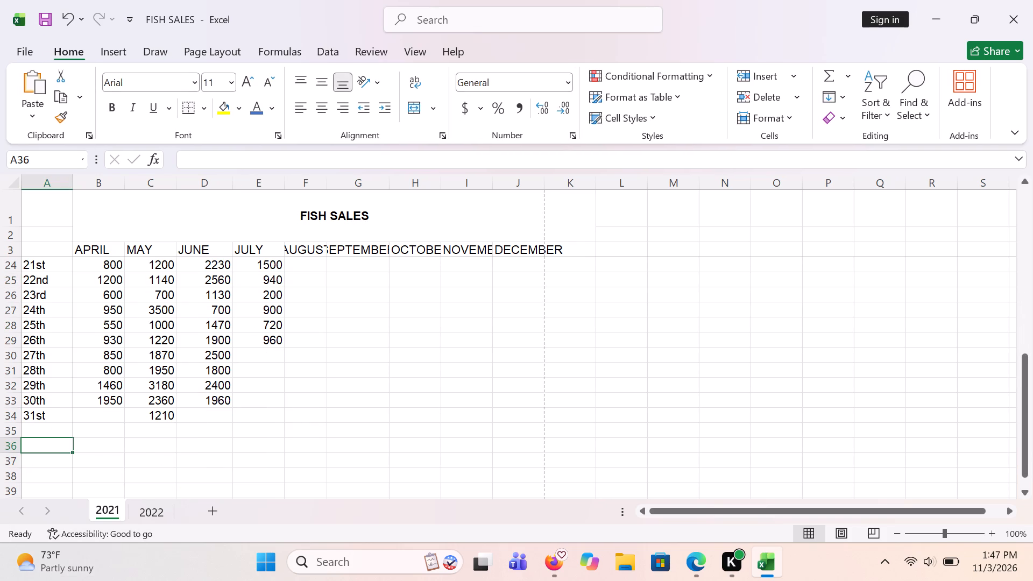
pyautogui.click(38, 431)
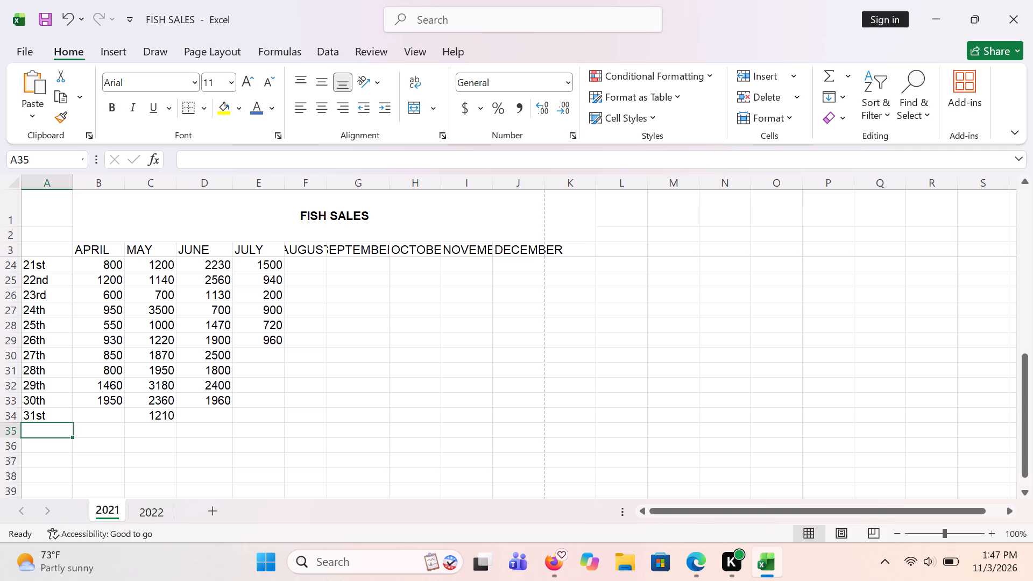
pyautogui.press('t')
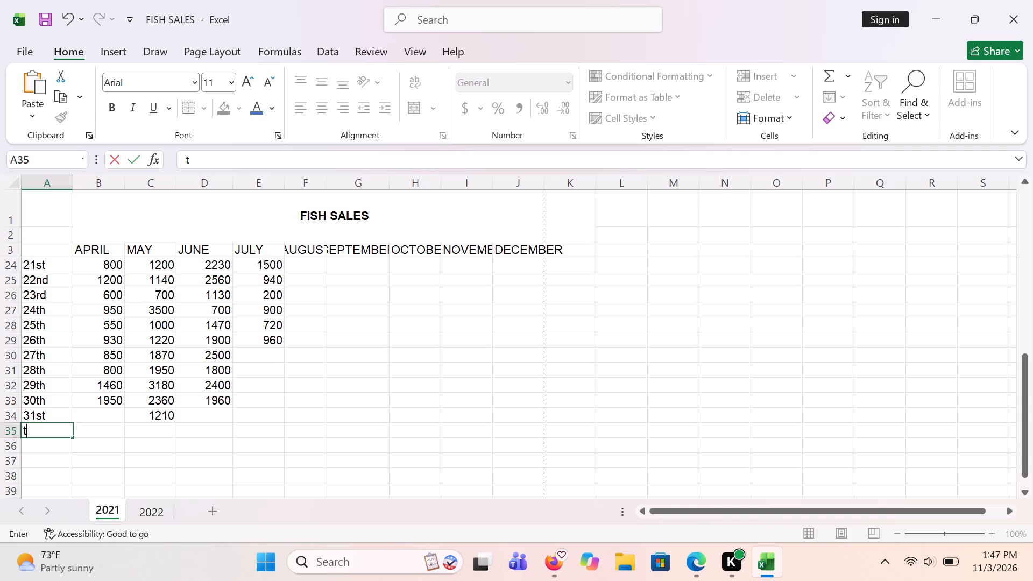
pyautogui.press('o')
pyautogui.press('BackSpace')
pyautogui.press('BackSpace')
pyautogui.press('BackSpace')
pyautogui.write('TOTALS')
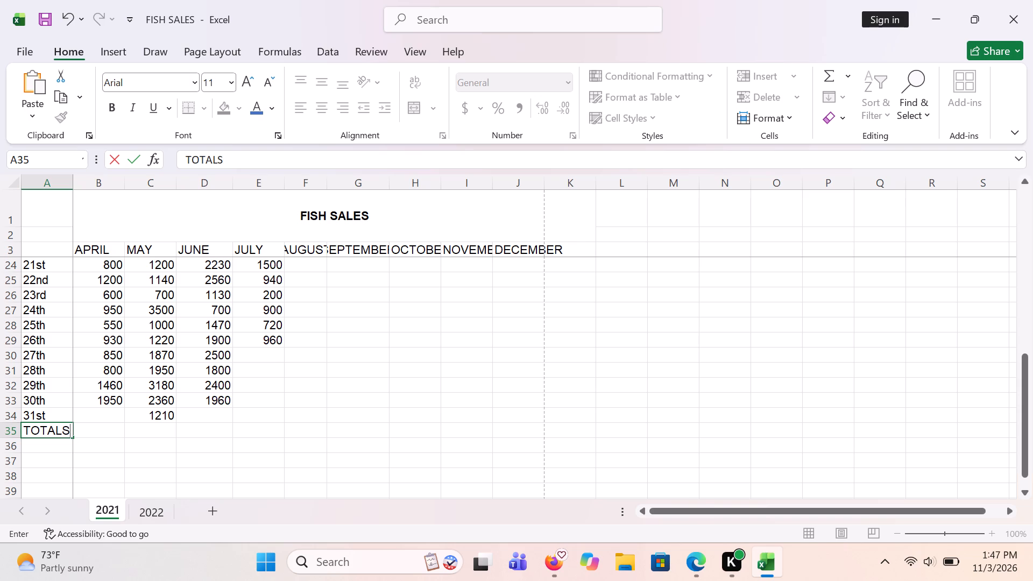
# Save the workbook with the TOTALS label added.
pyautogui.hotkey('ctrl', 's')
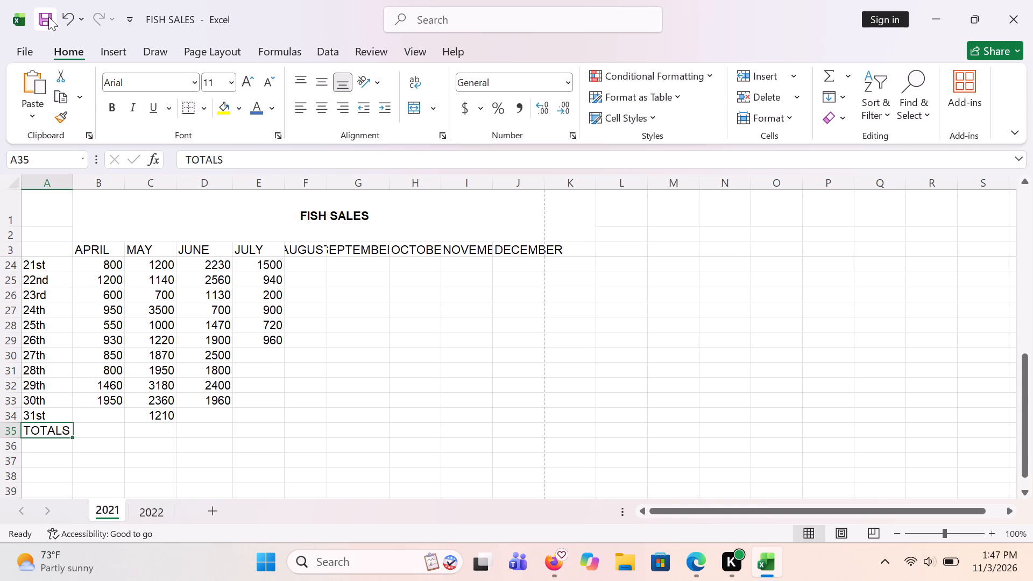
pyautogui.click(48, 16)
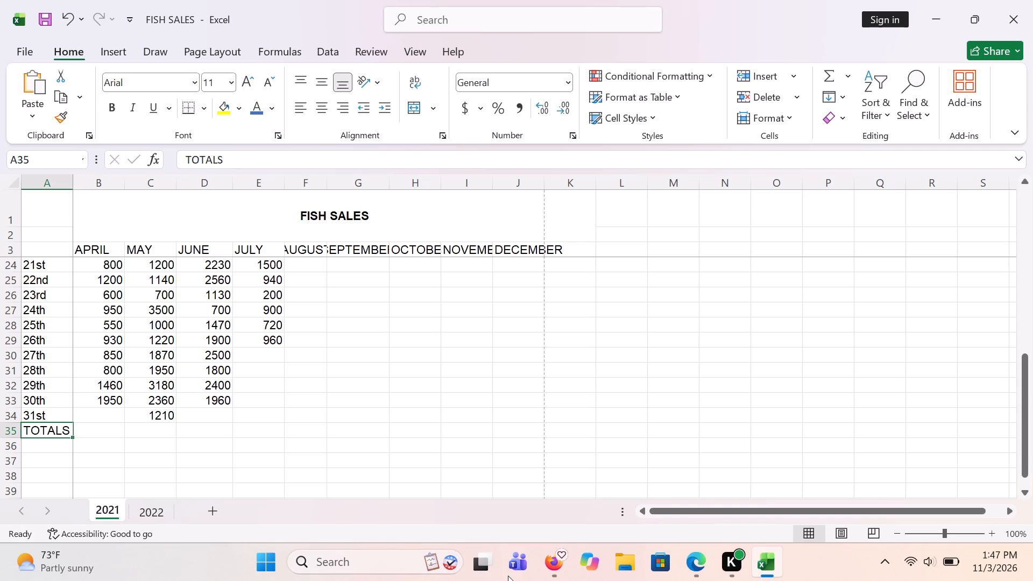
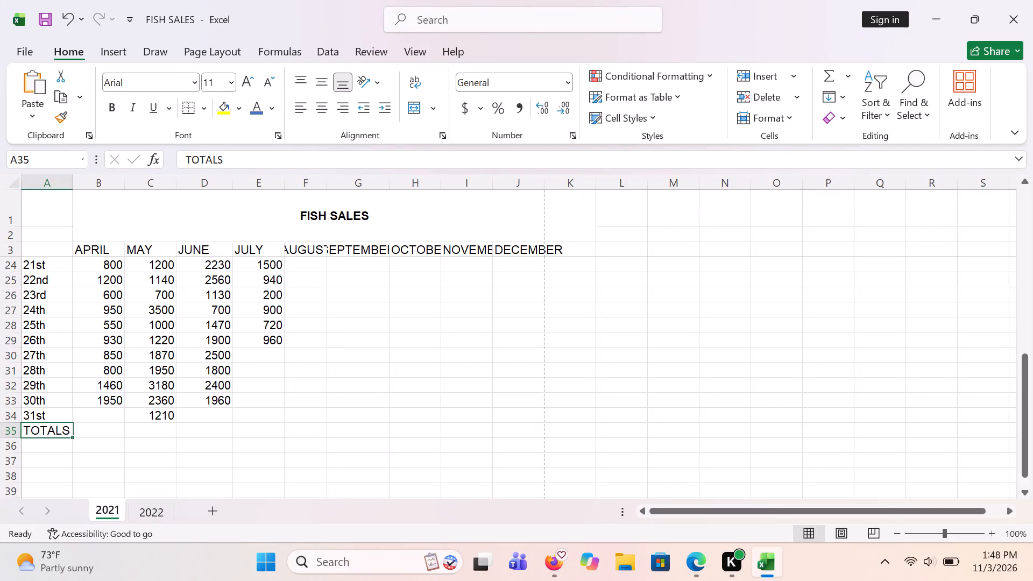
# Fill the APRIL values in B4 to B33 down one row into B34, the 31st.
pyautogui.click(257, 346)
pyautogui.click(264, 352)
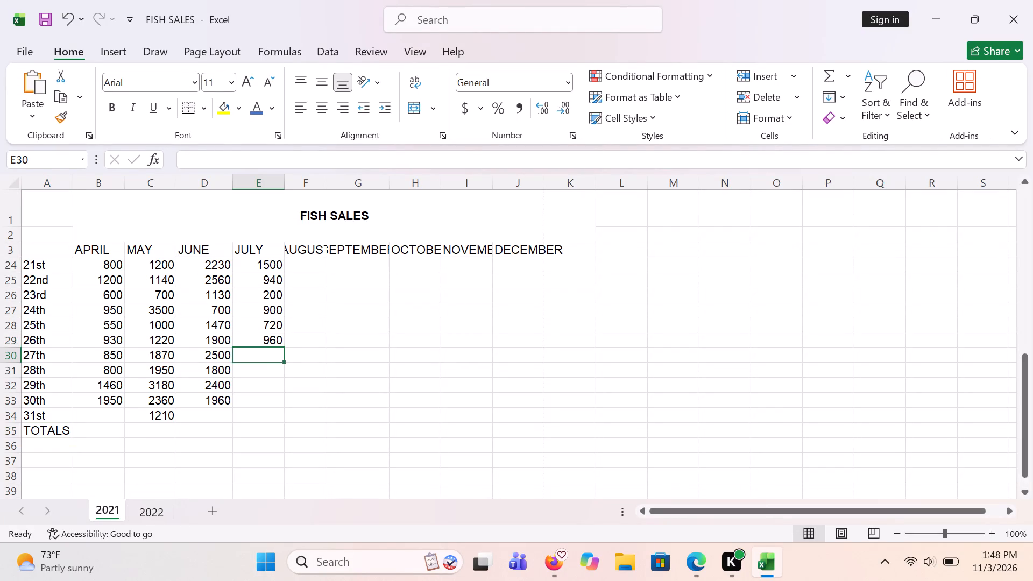
pyautogui.click(113, 428)
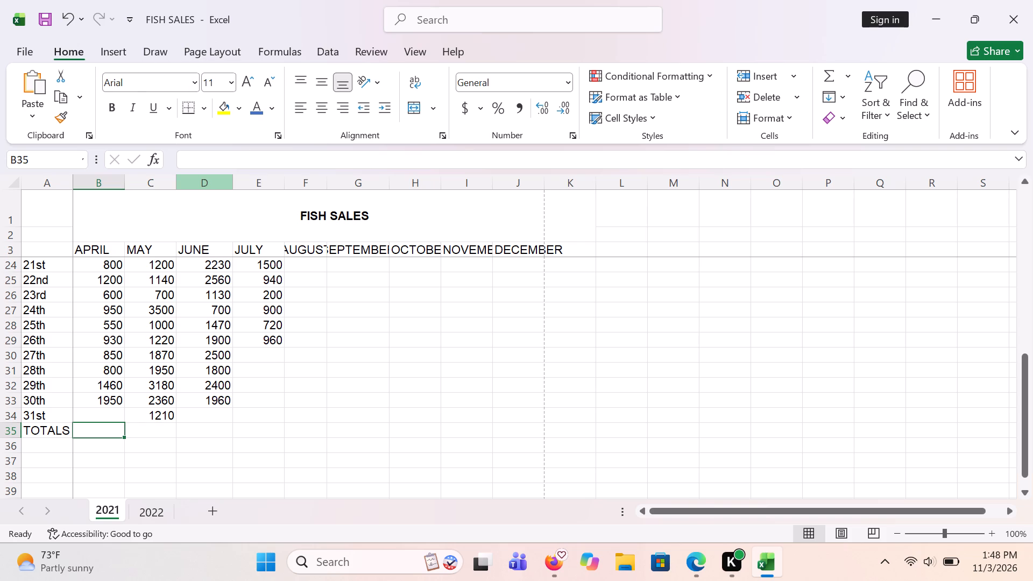
pyautogui.scroll(14, 111, 266)
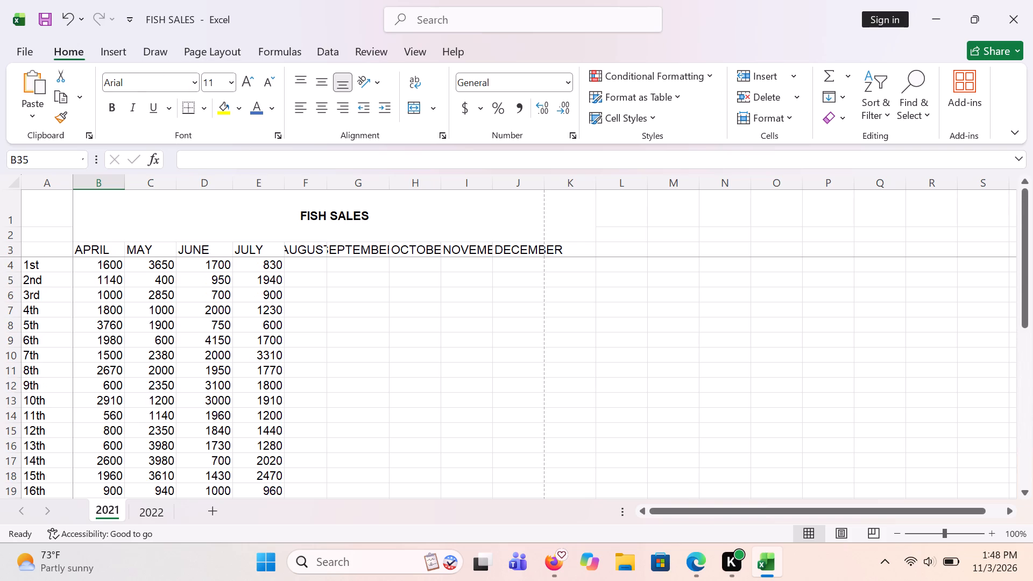
pyautogui.scroll(2, 115, 268)
pyautogui.moveTo(115, 267); pyautogui.dragTo(113, 528)
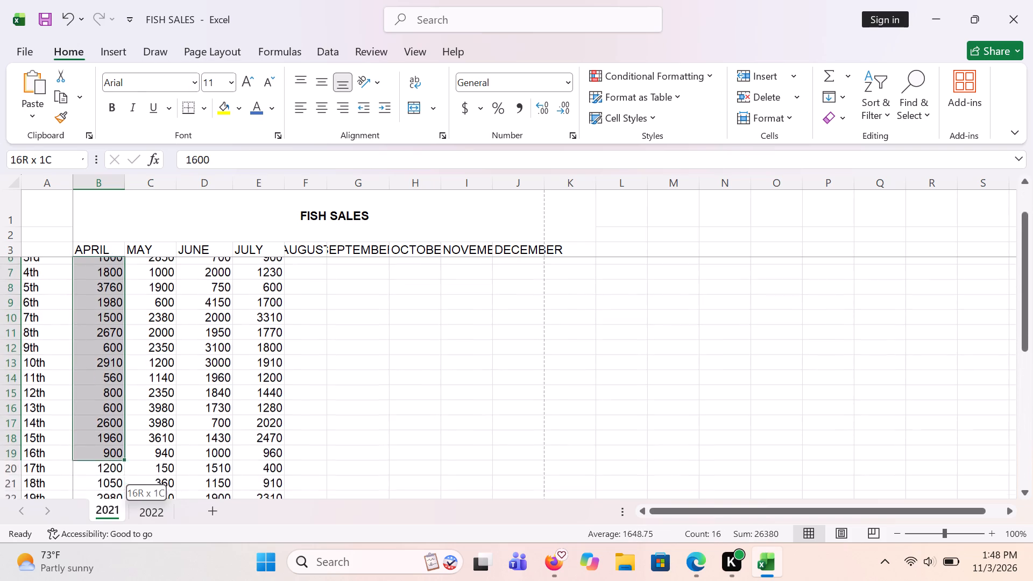
pyautogui.moveTo(113, 528); pyautogui.dragTo(100, 491)
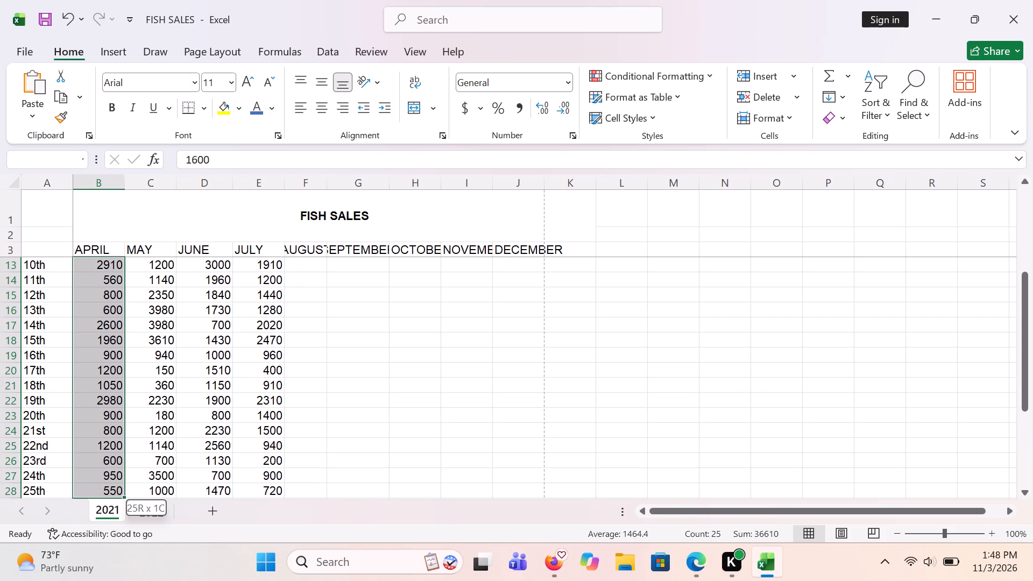
pyautogui.moveTo(100, 491); pyautogui.dragTo(99, 468)
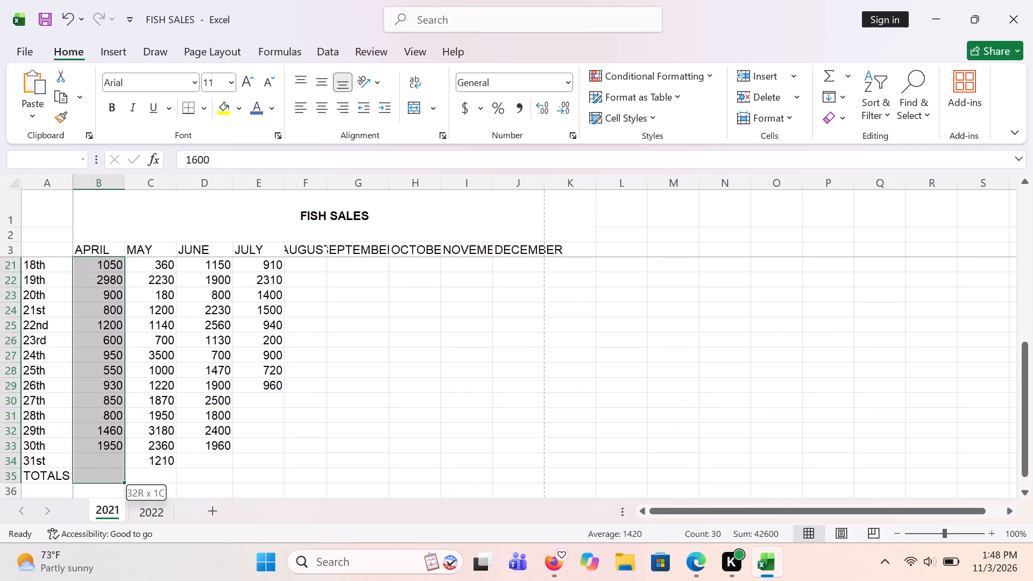
pyautogui.moveTo(99, 468); pyautogui.dragTo(108, 449)
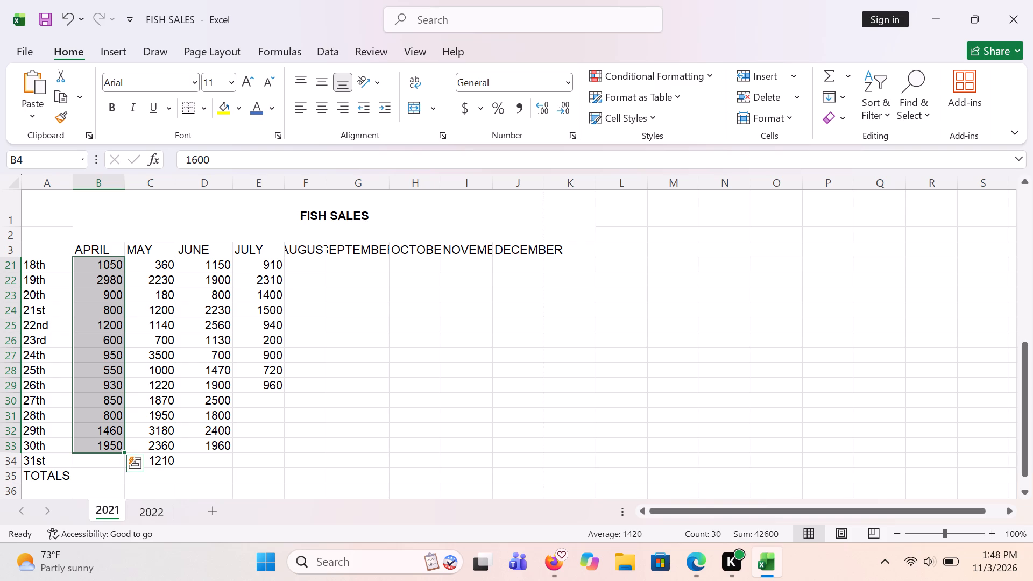
pyautogui.moveTo(123, 452); pyautogui.dragTo(122, 466)
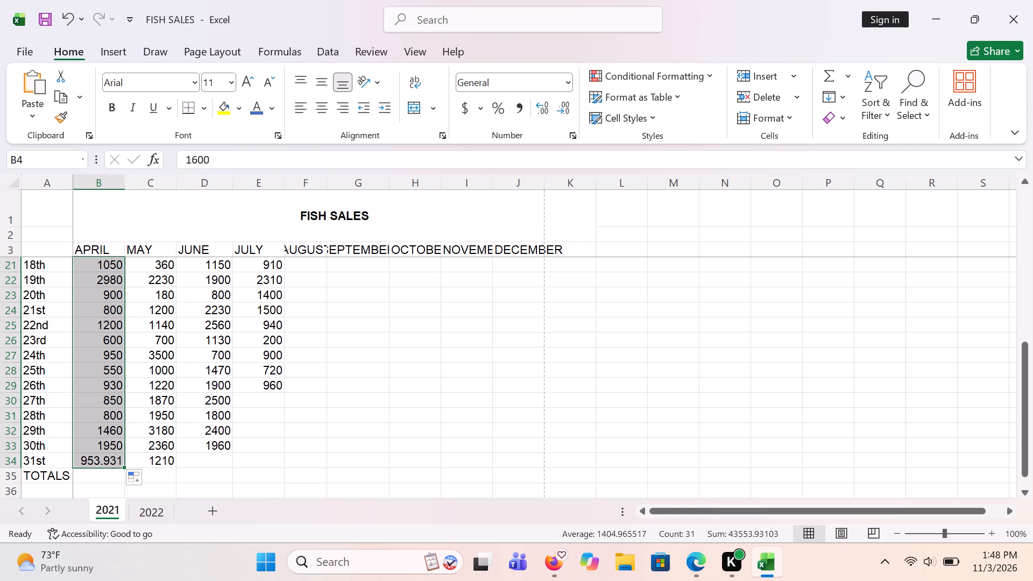
# Fill the APRIL value in B34 down into B35 on the TOTALS row.
pyautogui.click(115, 461)
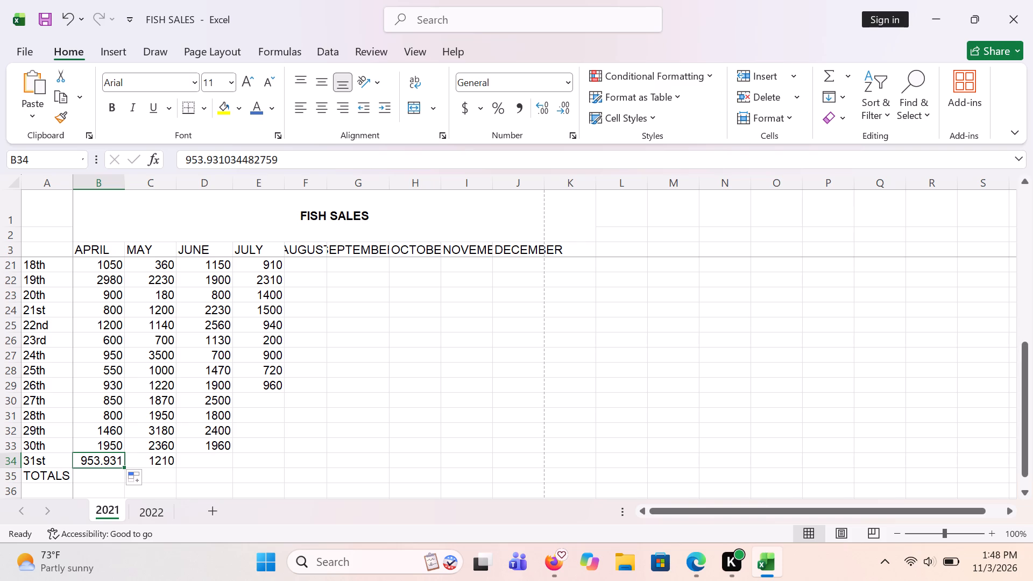
pyautogui.moveTo(123, 468); pyautogui.dragTo(122, 478)
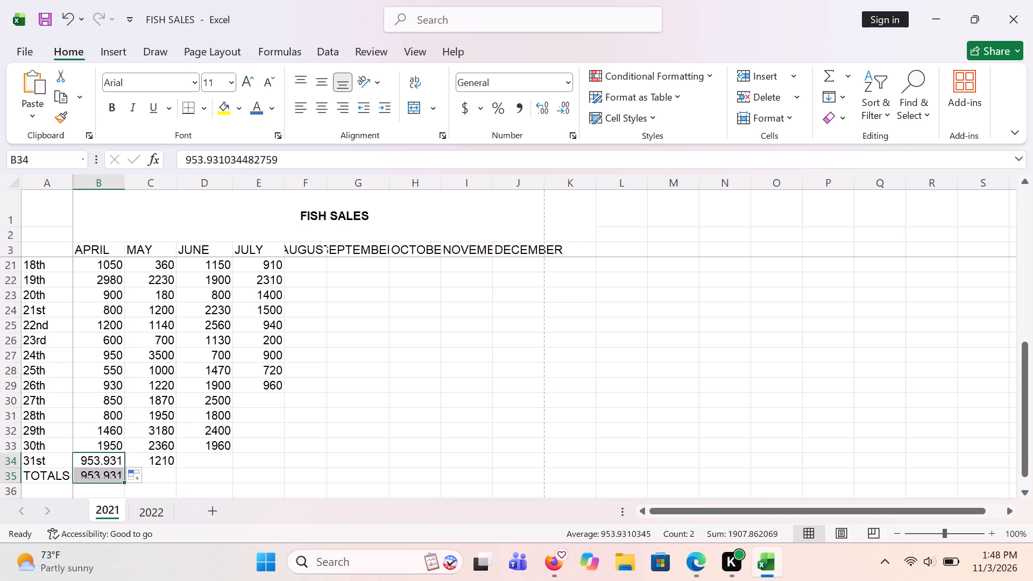
pyautogui.click(105, 460)
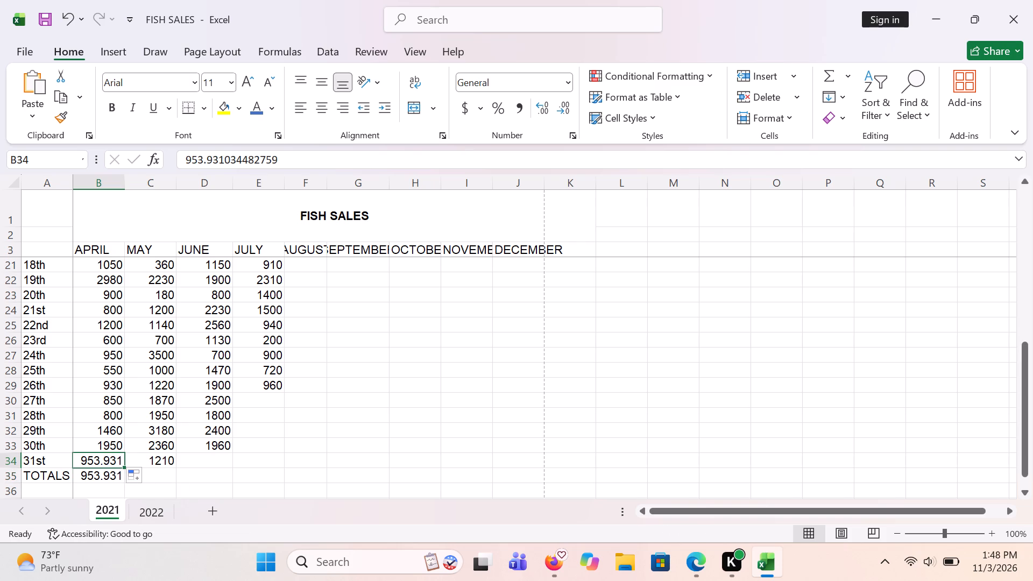
pyautogui.doubleClick(101, 475)
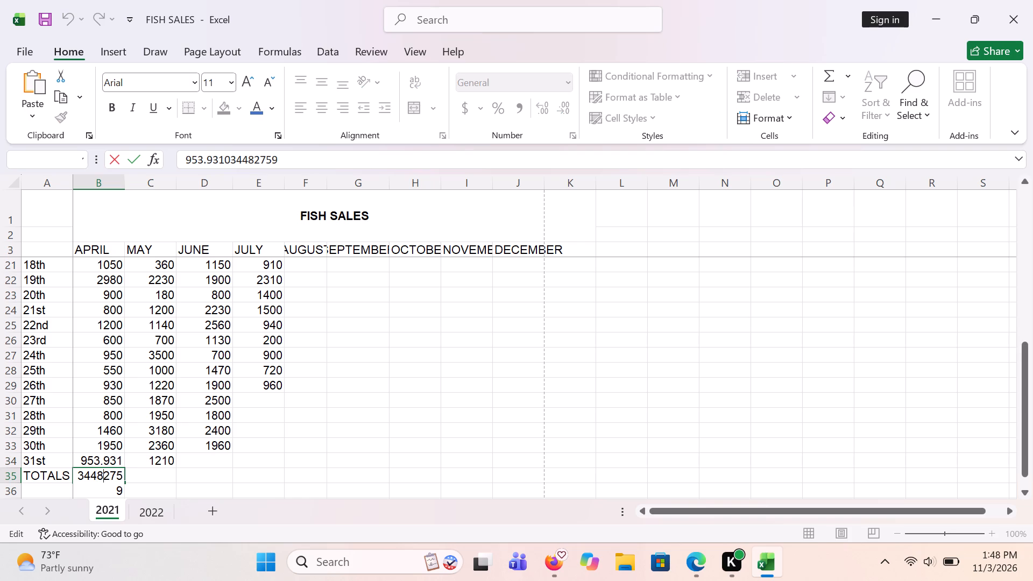
pyautogui.click(137, 456)
# Clear the APRIL value for the 31st in B34.
pyautogui.click(102, 460)
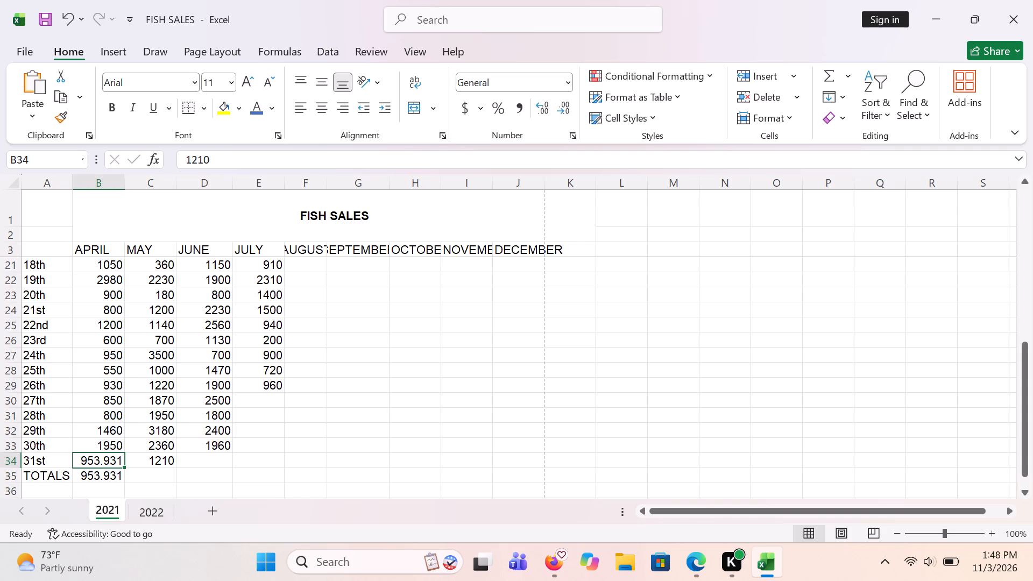
pyautogui.press('Delete')
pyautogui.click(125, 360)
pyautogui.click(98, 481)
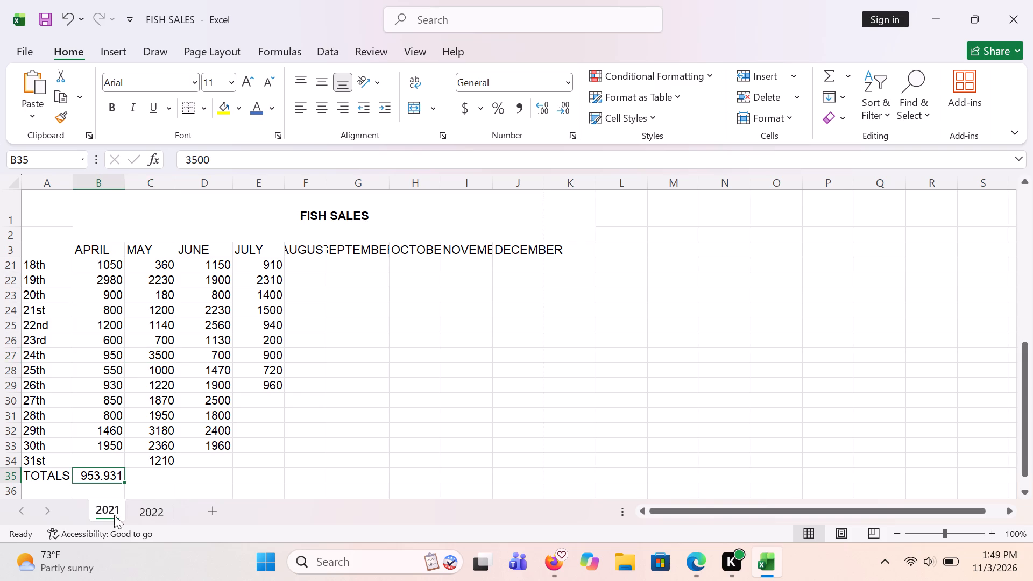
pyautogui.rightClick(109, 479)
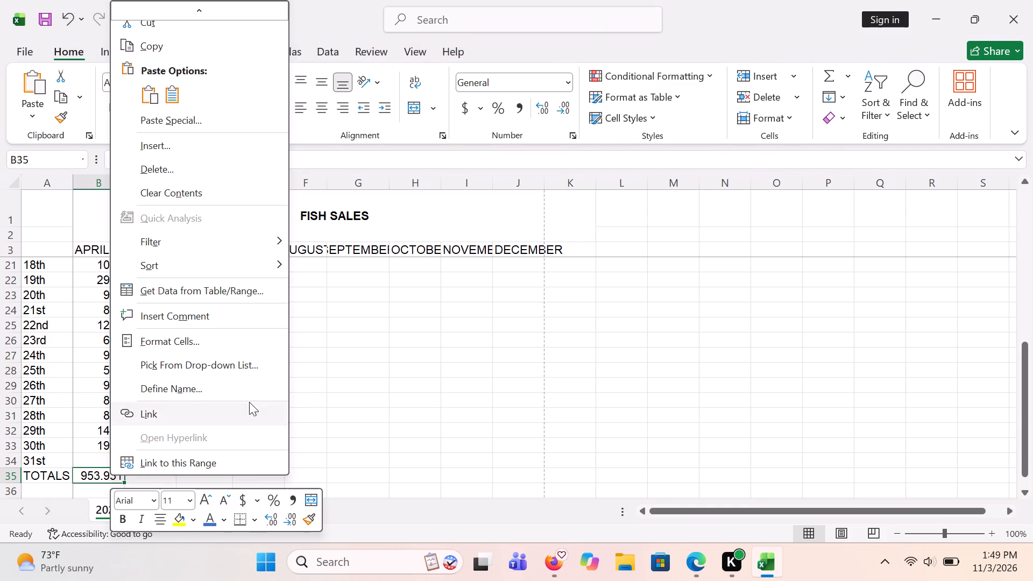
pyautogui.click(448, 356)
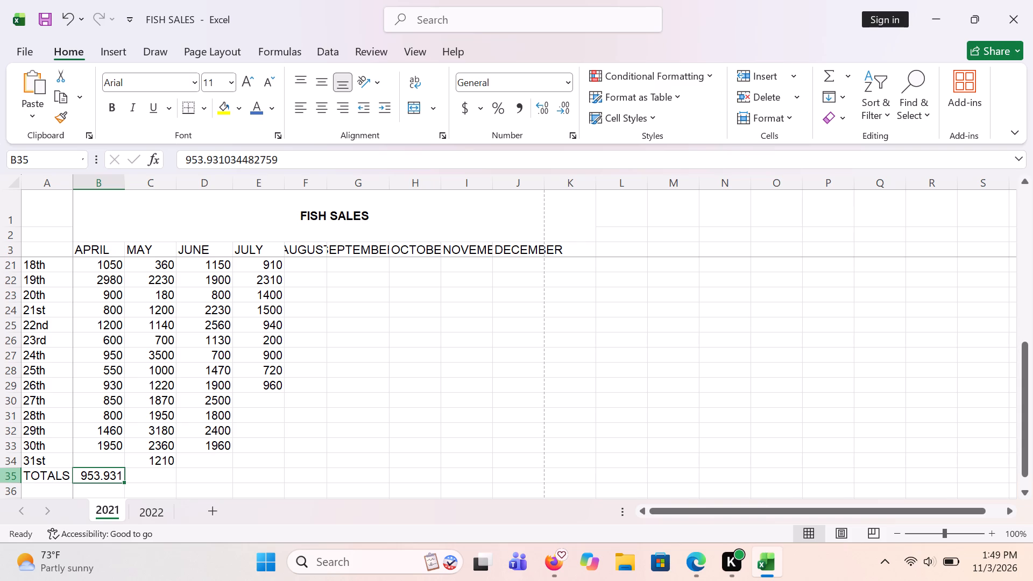
# Fill the MAY values in C4 to C34 down one row into C35 on the TOTALS row.
pyautogui.scroll(12, 181, 295)
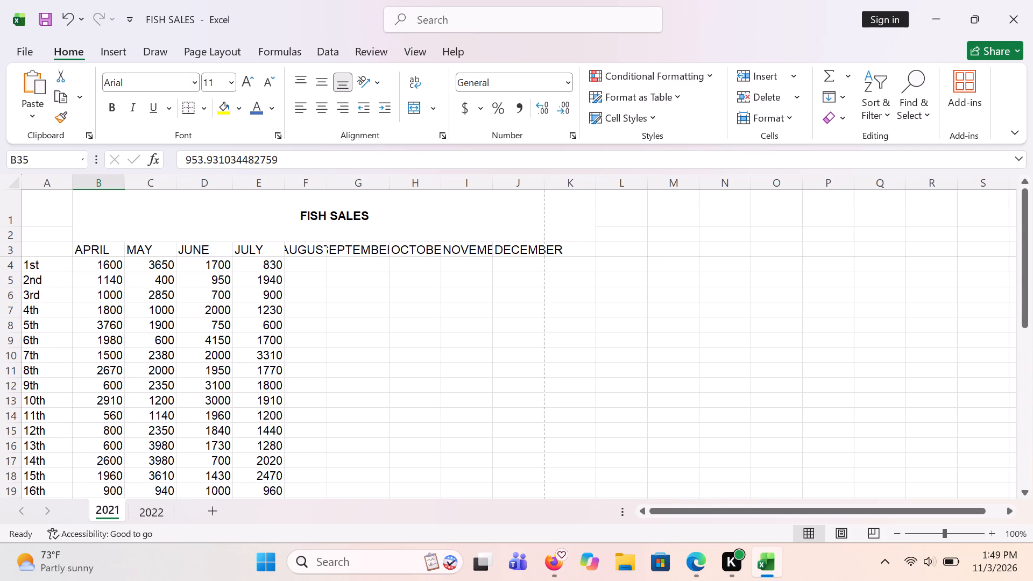
pyautogui.moveTo(171, 266); pyautogui.dragTo(141, 504)
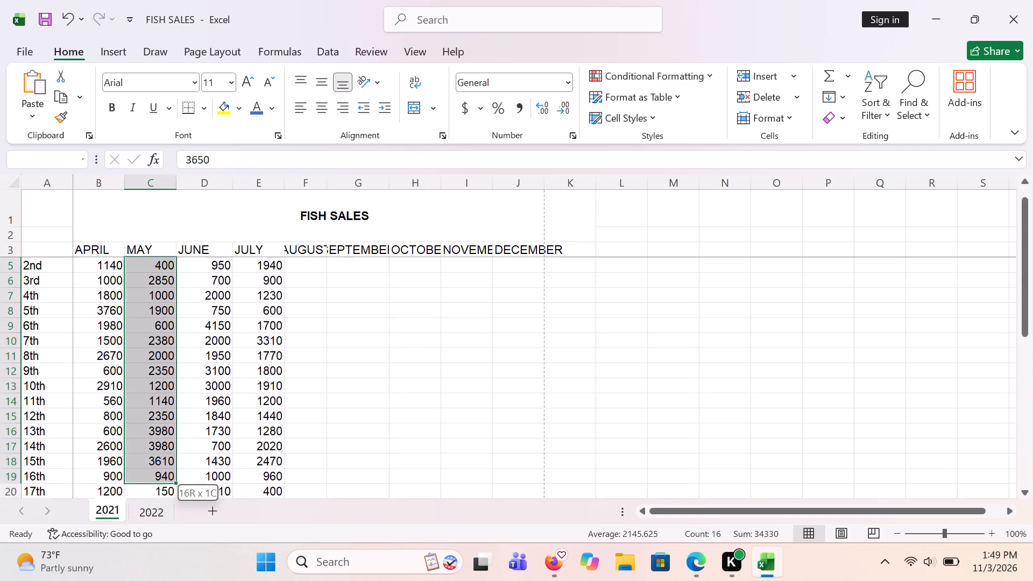
pyautogui.moveTo(141, 504); pyautogui.dragTo(140, 469)
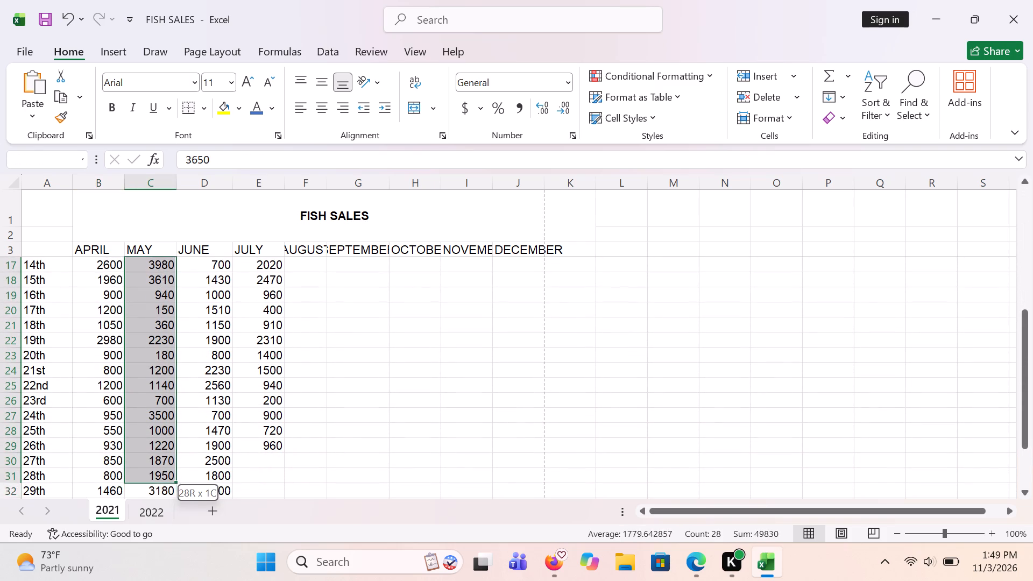
pyautogui.moveTo(140, 469); pyautogui.dragTo(154, 459)
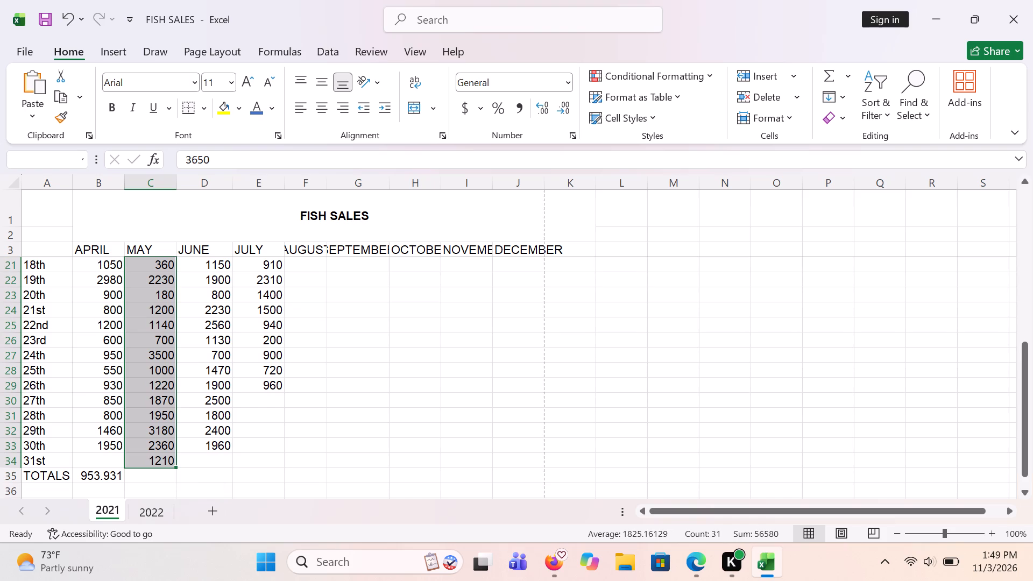
pyautogui.moveTo(174, 467); pyautogui.dragTo(172, 479)
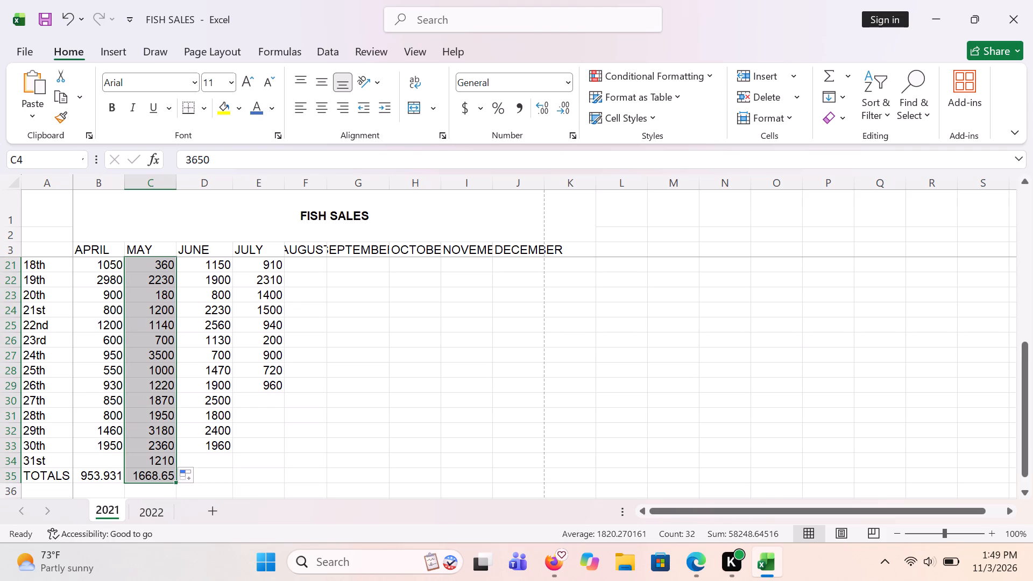
# Fill the MAY value in C35 across the TOTALS row to JUNE and JULY, D35 to E35.
pyautogui.moveTo(175, 485); pyautogui.dragTo(274, 485)
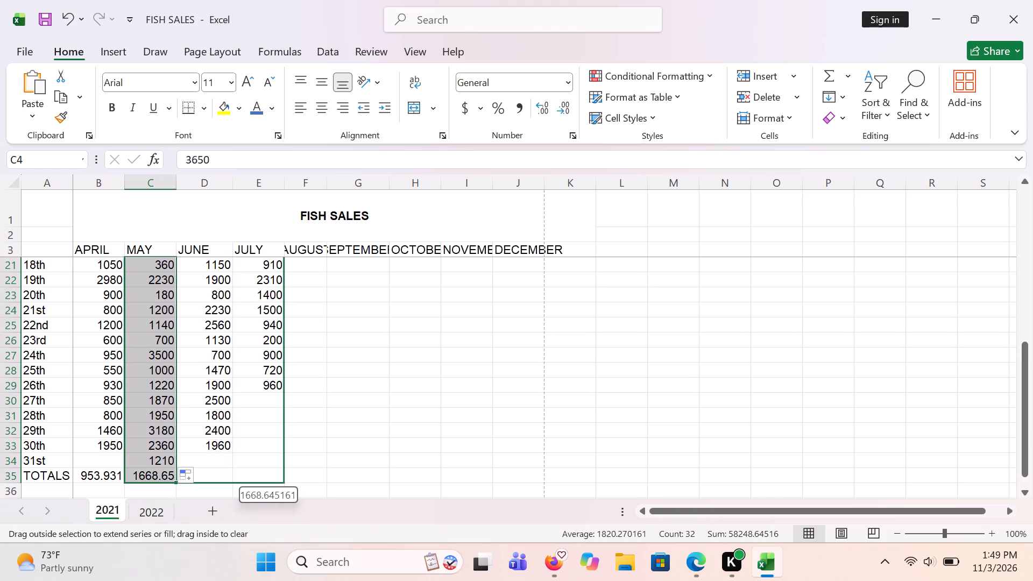
pyautogui.moveTo(274, 485); pyautogui.dragTo(185, 479)
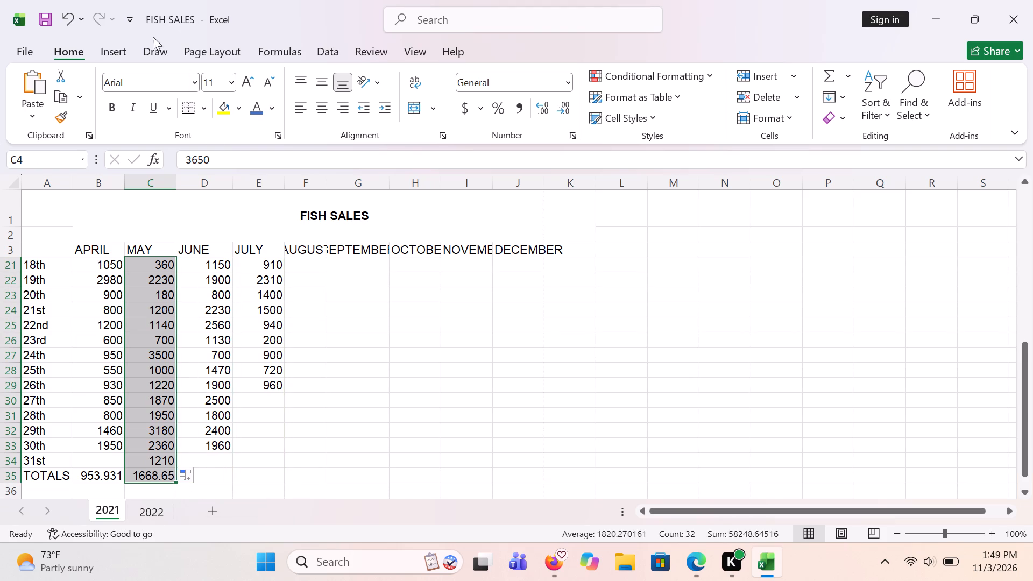
pyautogui.click(321, 414)
pyautogui.click(156, 478)
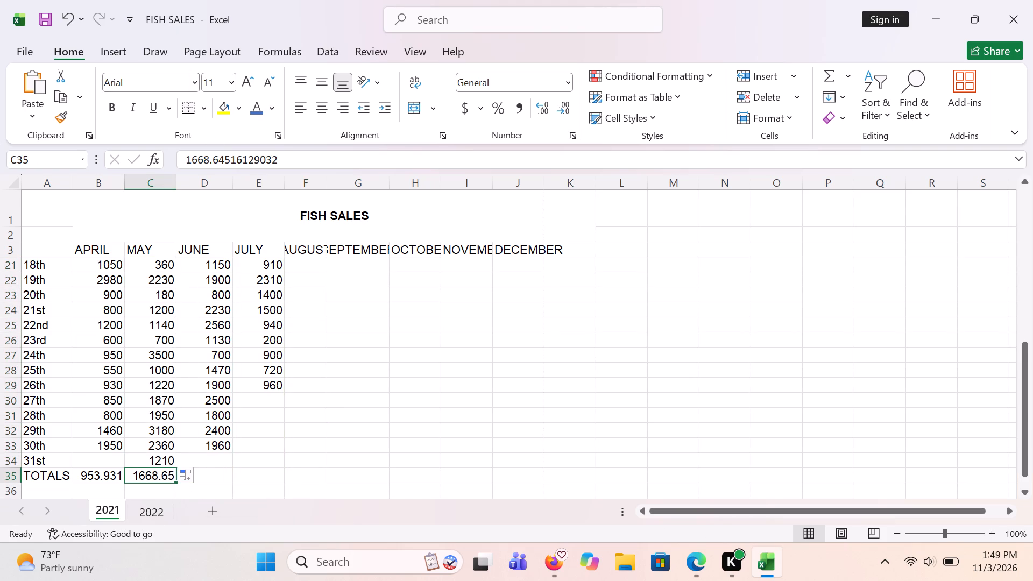
pyautogui.moveTo(174, 484); pyautogui.dragTo(279, 481)
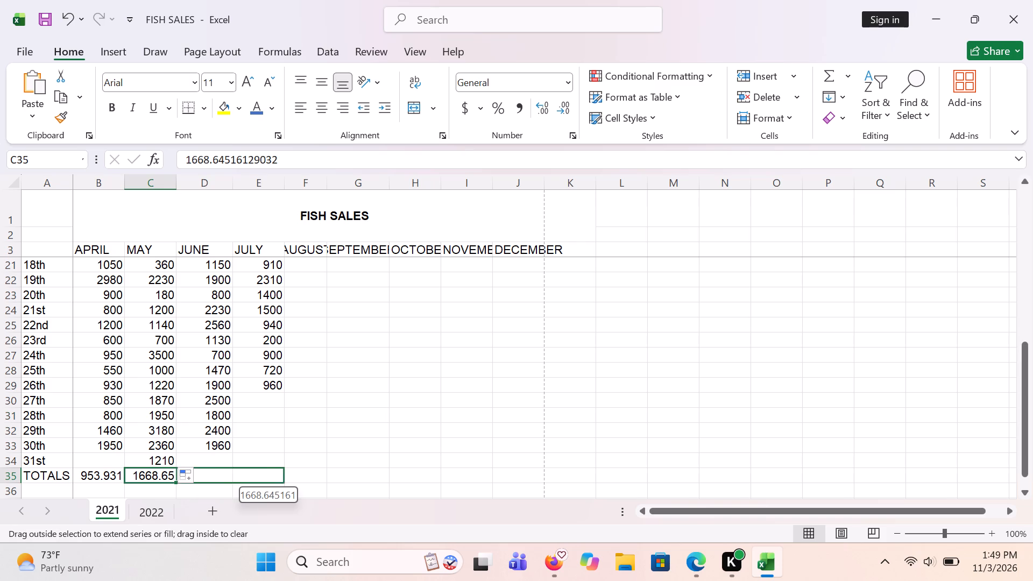
pyautogui.moveTo(279, 481); pyautogui.dragTo(280, 481)
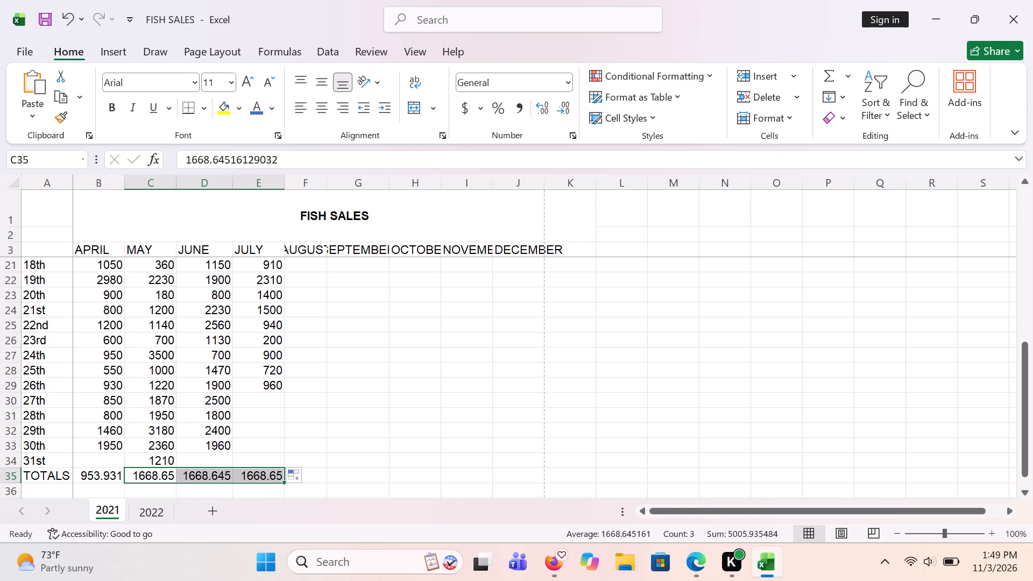
# Open the MAY entry in C35 on the TOTALS row for editing to inspect its contents.
pyautogui.click(273, 442)
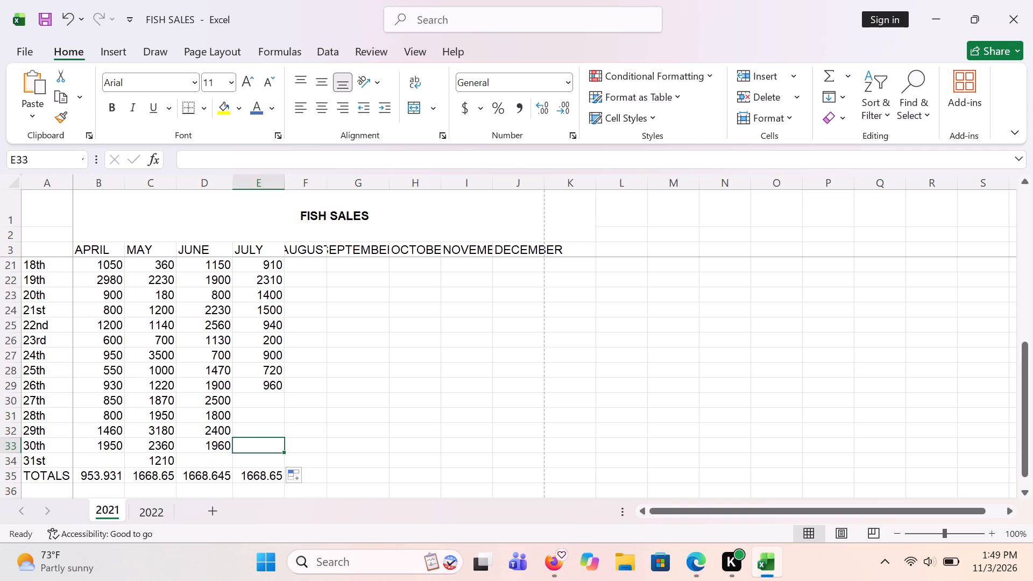
pyautogui.click(164, 477)
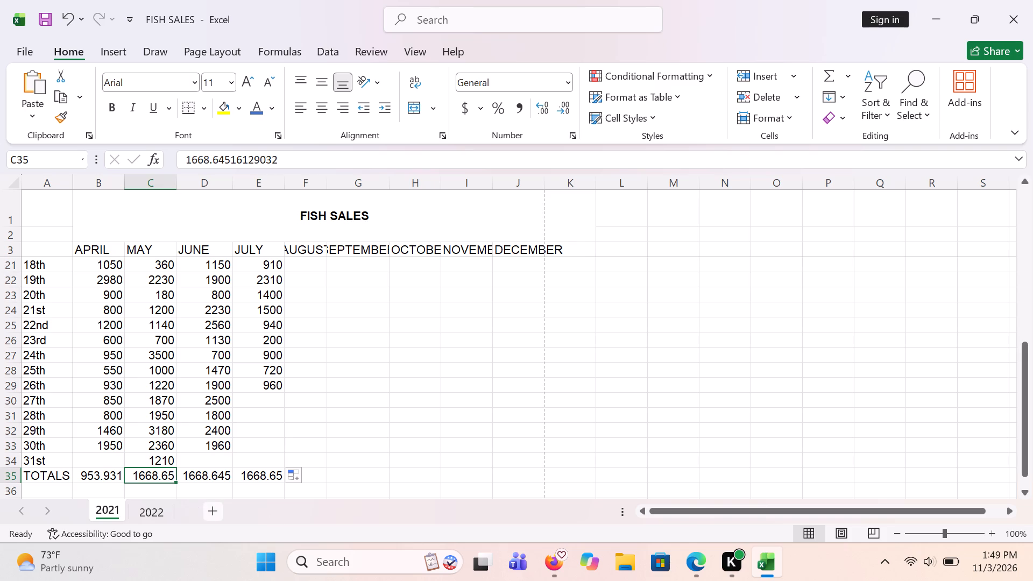
pyautogui.doubleClick(154, 479)
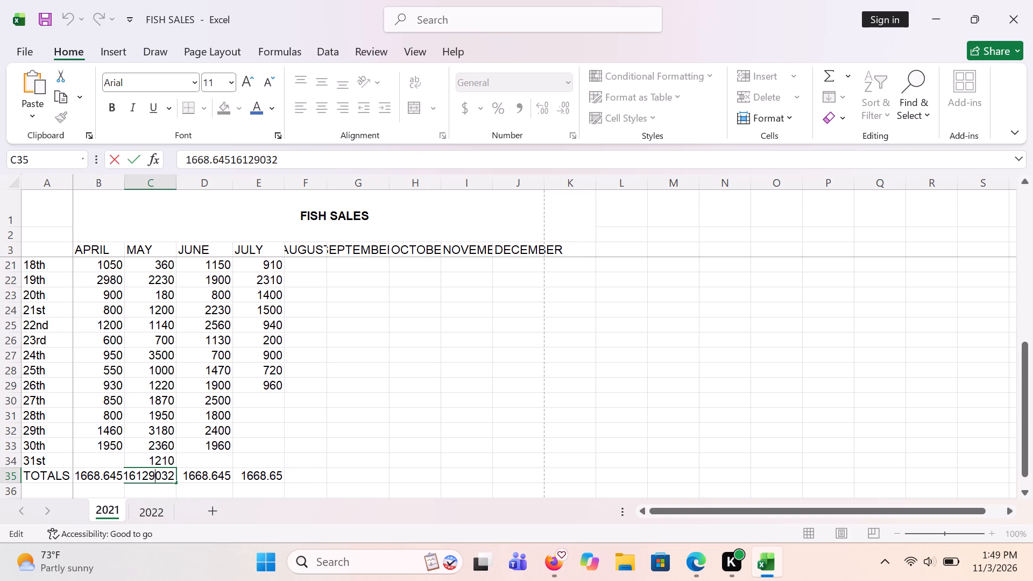
# Auto-fit the widths of columns B to J, covering APRIL to DECEMBER.
pyautogui.moveTo(79, 186); pyautogui.dragTo(470, 208)
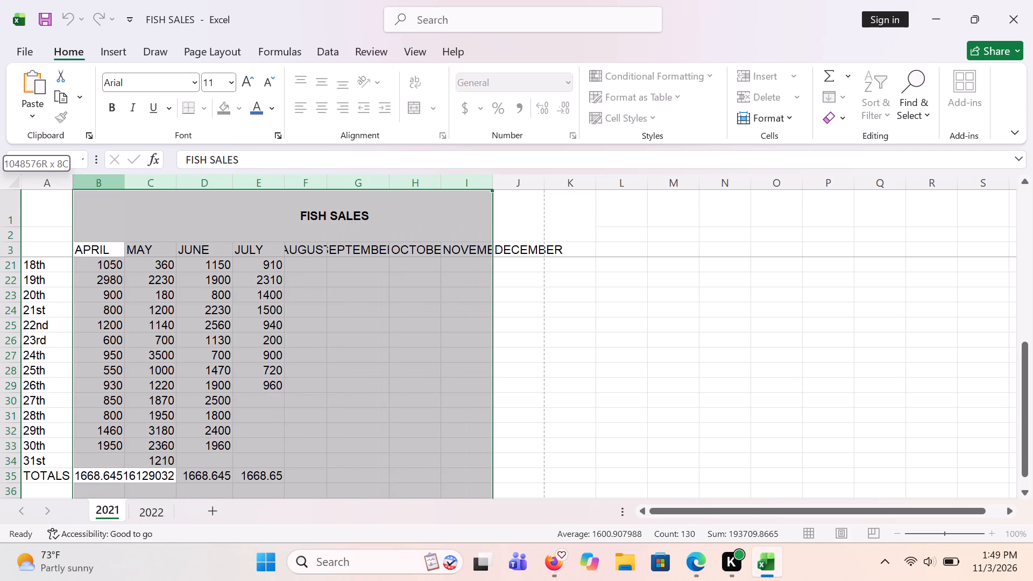
pyautogui.moveTo(470, 208); pyautogui.dragTo(543, 203)
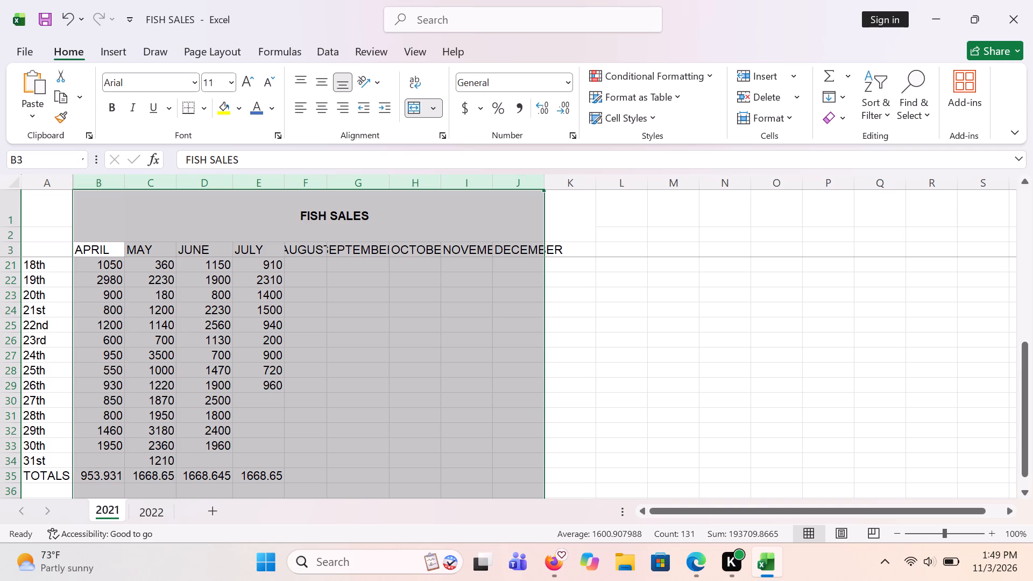
pyautogui.doubleClick(542, 176)
pyautogui.click(156, 384)
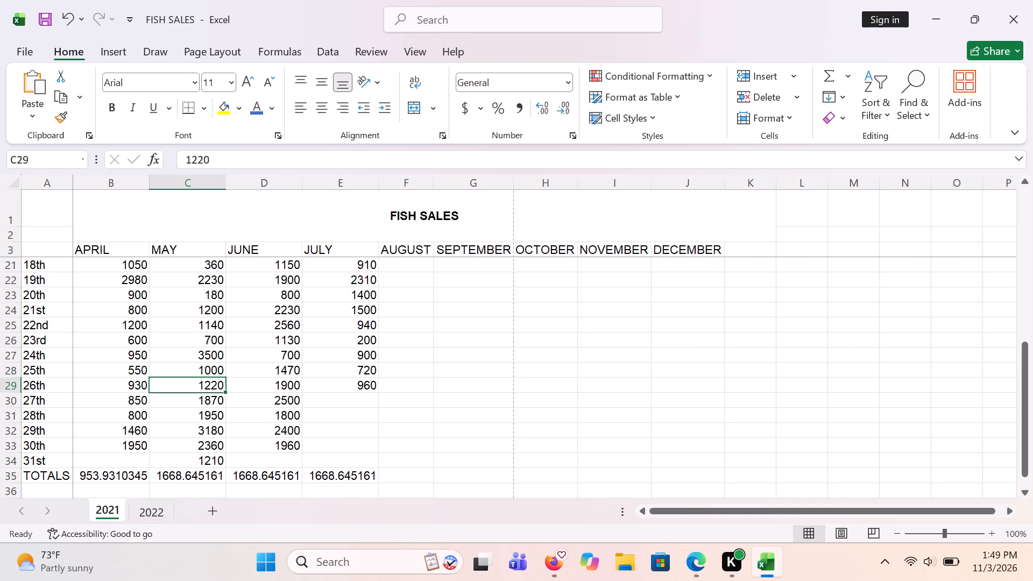
# Clear the APRIL to JULY entries in B35 to E35 on the TOTALS row.
pyautogui.click(124, 472)
pyautogui.scroll(-3, 152, 425)
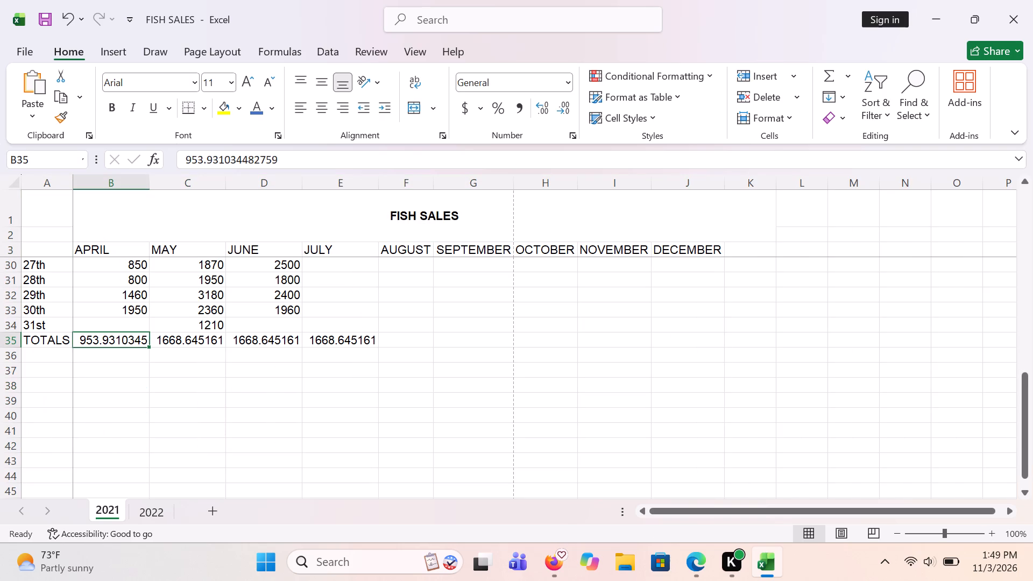
pyautogui.click(122, 339)
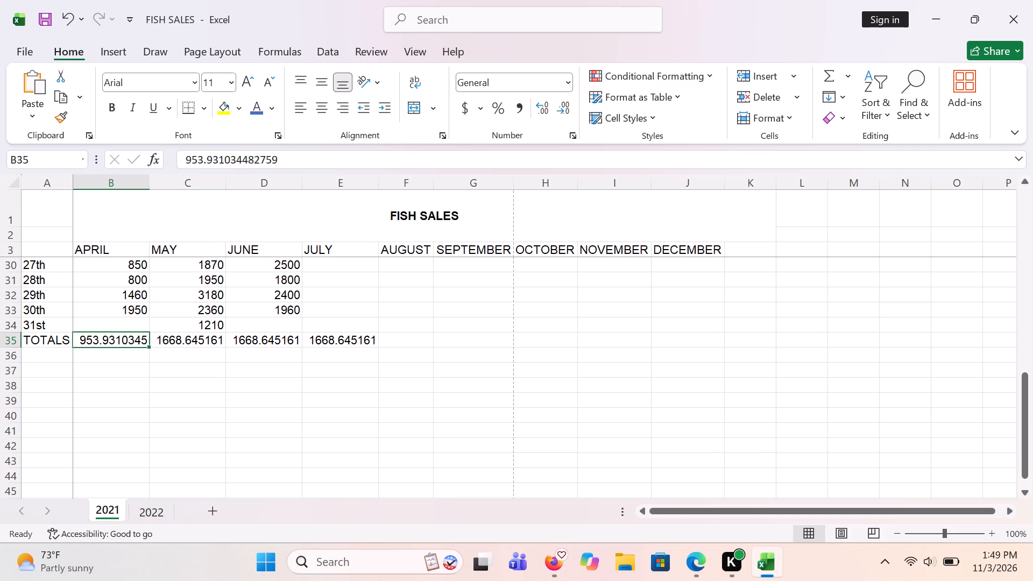
pyautogui.moveTo(112, 341); pyautogui.dragTo(343, 344)
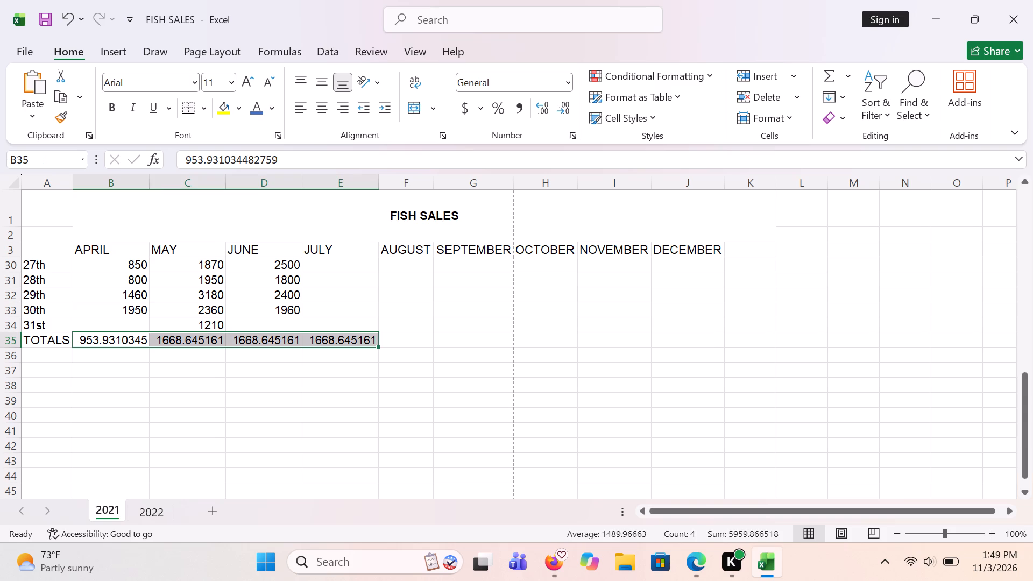
pyautogui.press('Delete')
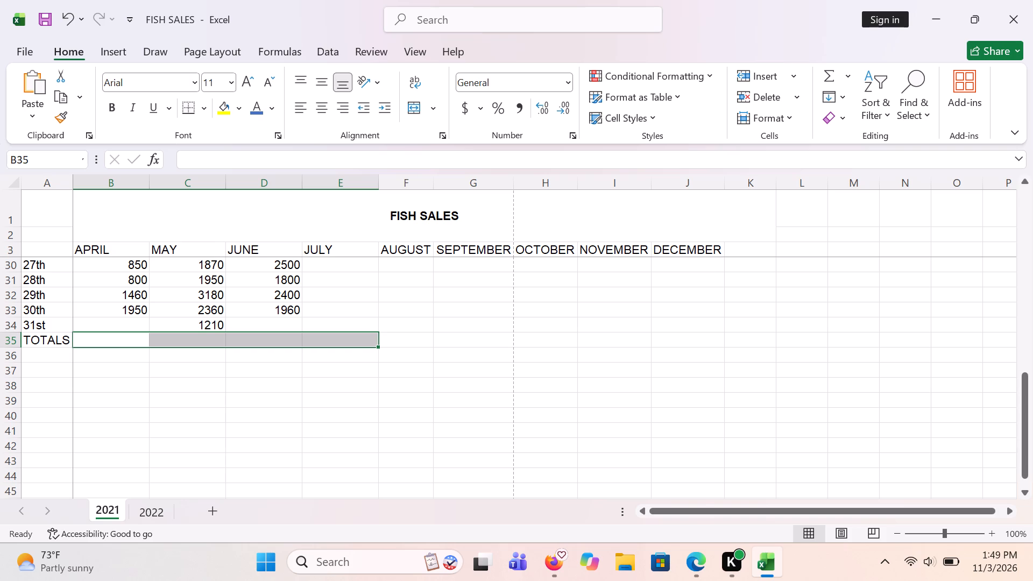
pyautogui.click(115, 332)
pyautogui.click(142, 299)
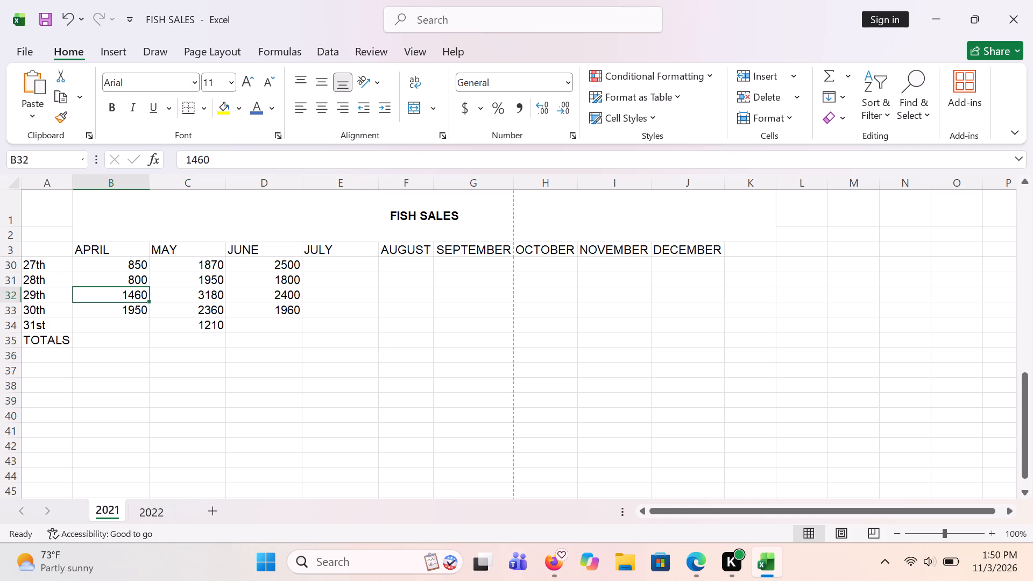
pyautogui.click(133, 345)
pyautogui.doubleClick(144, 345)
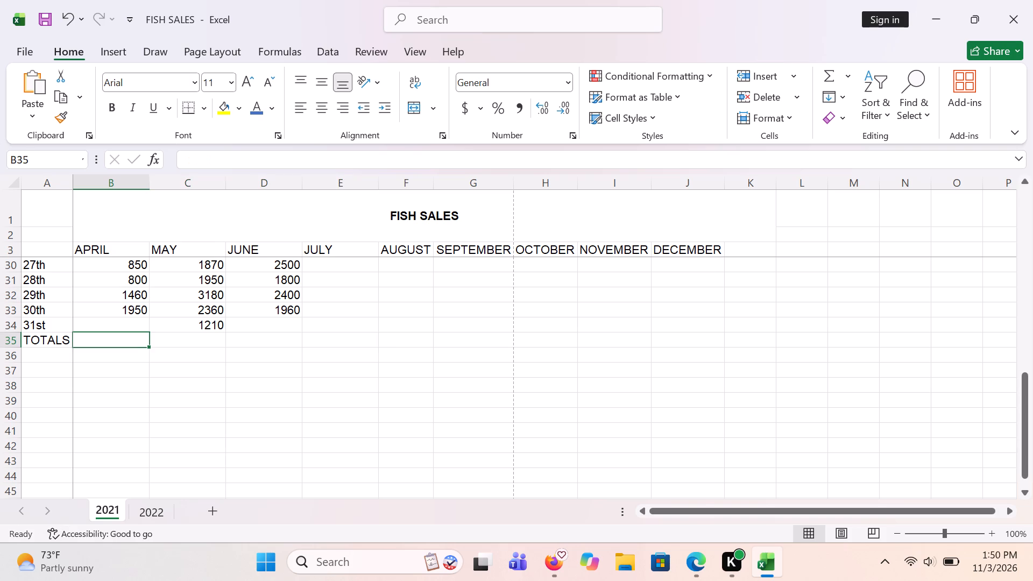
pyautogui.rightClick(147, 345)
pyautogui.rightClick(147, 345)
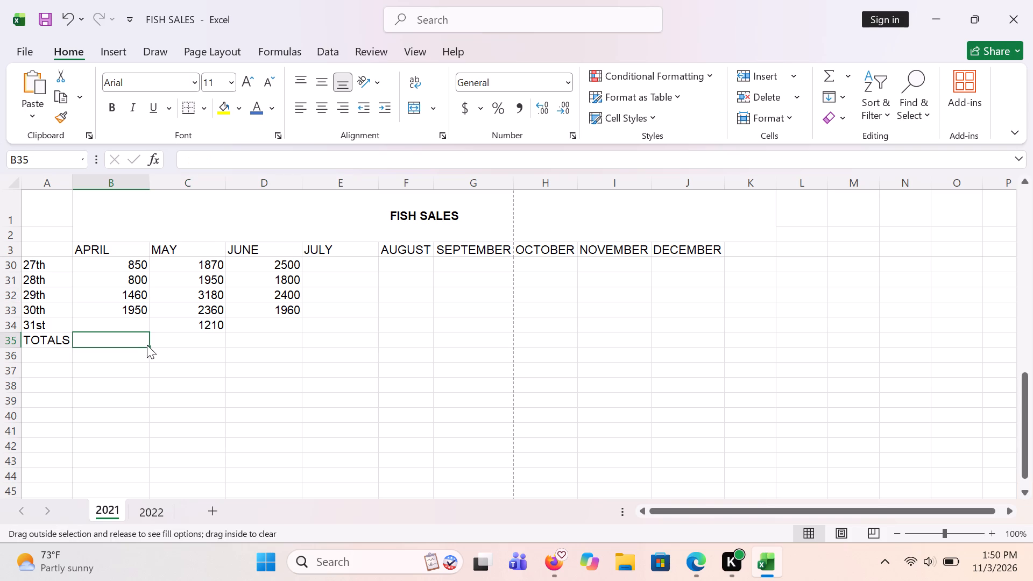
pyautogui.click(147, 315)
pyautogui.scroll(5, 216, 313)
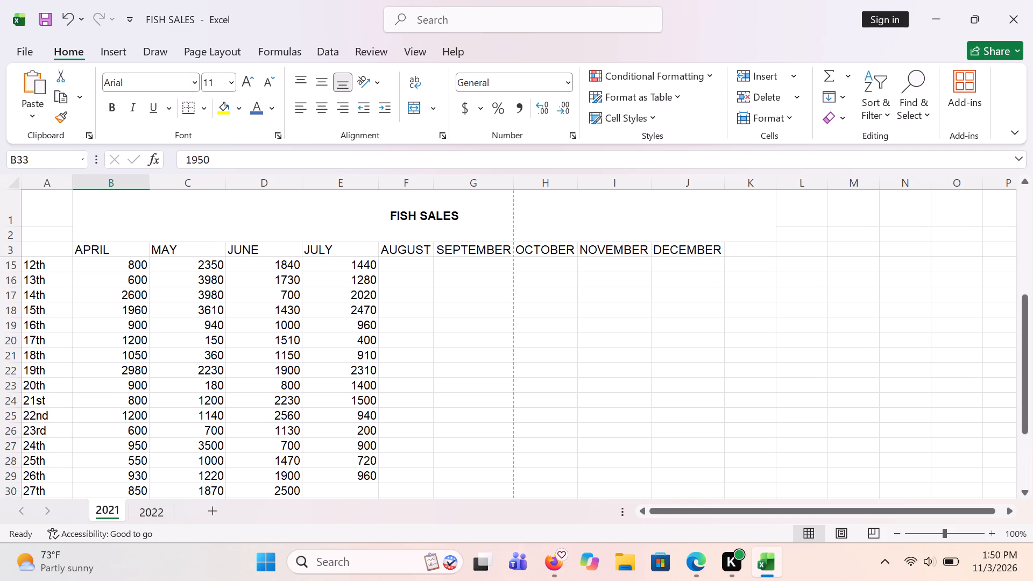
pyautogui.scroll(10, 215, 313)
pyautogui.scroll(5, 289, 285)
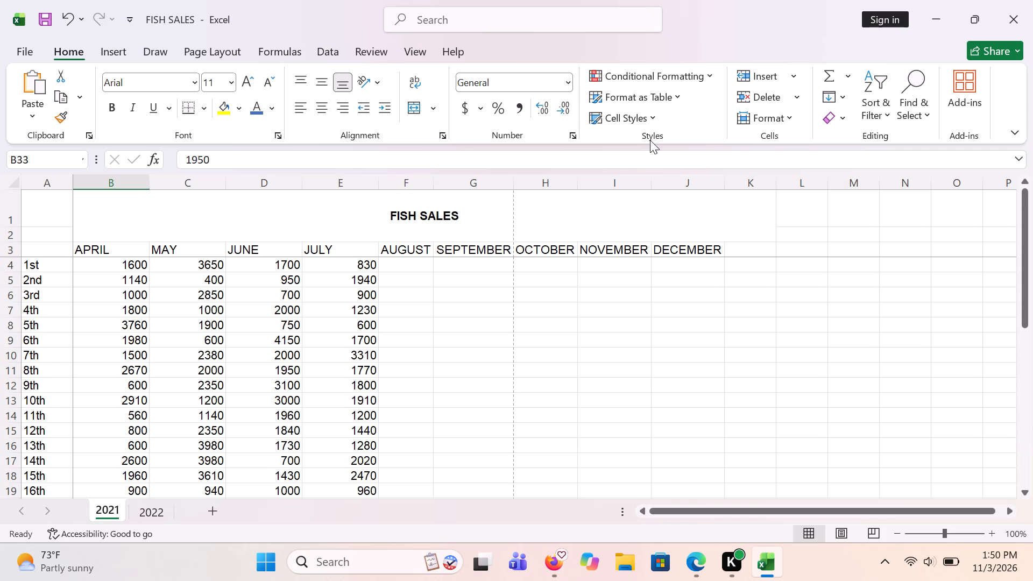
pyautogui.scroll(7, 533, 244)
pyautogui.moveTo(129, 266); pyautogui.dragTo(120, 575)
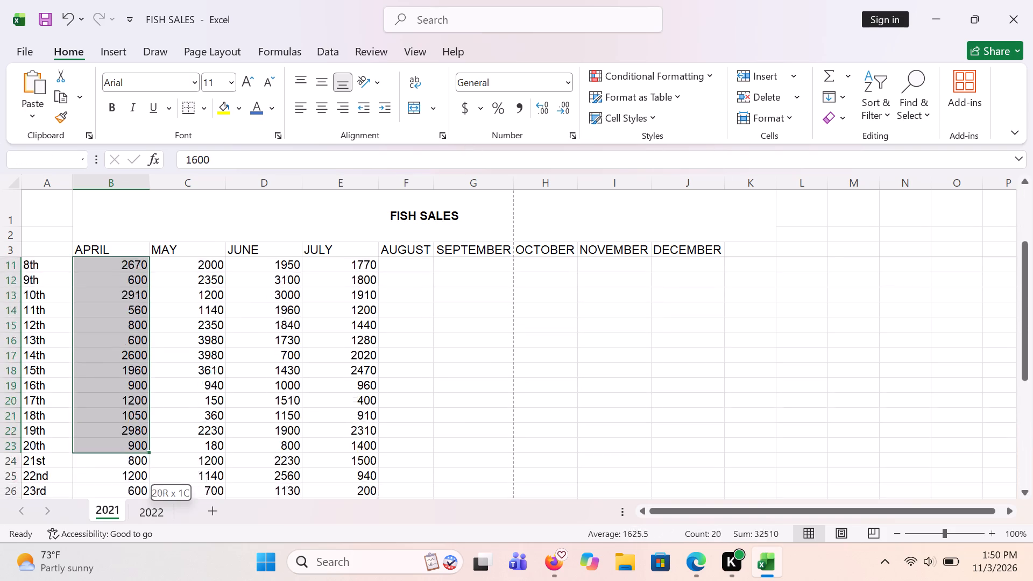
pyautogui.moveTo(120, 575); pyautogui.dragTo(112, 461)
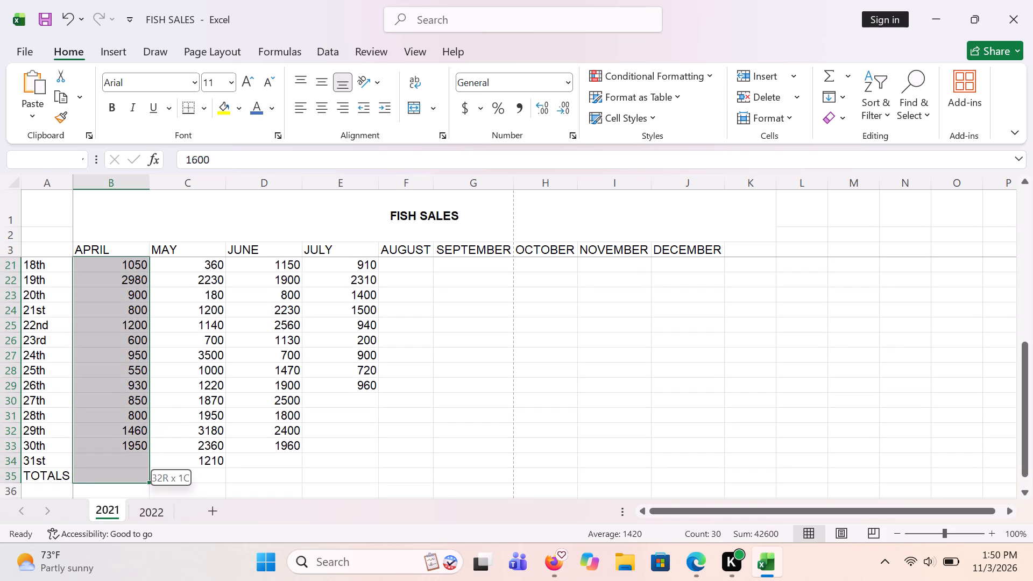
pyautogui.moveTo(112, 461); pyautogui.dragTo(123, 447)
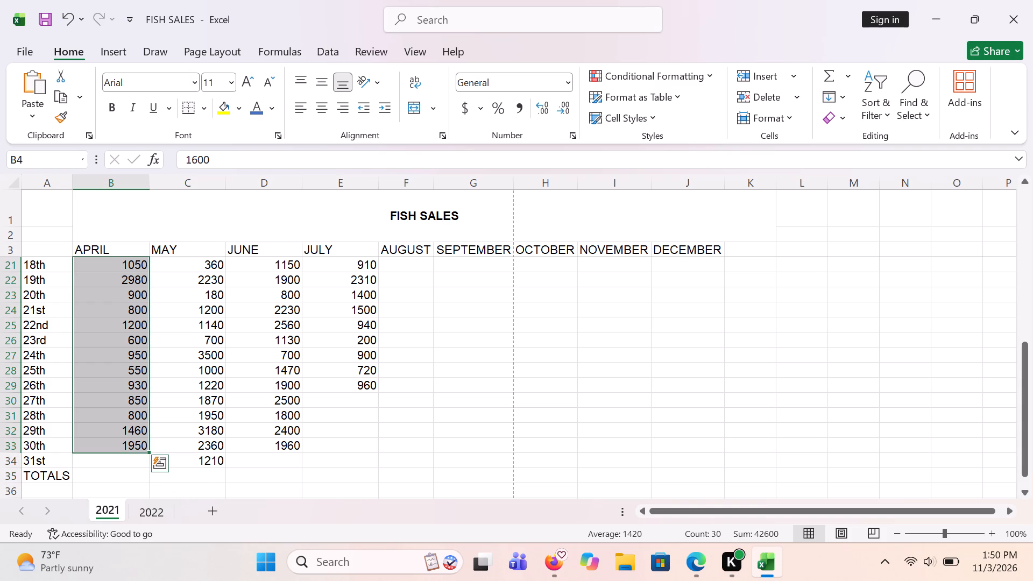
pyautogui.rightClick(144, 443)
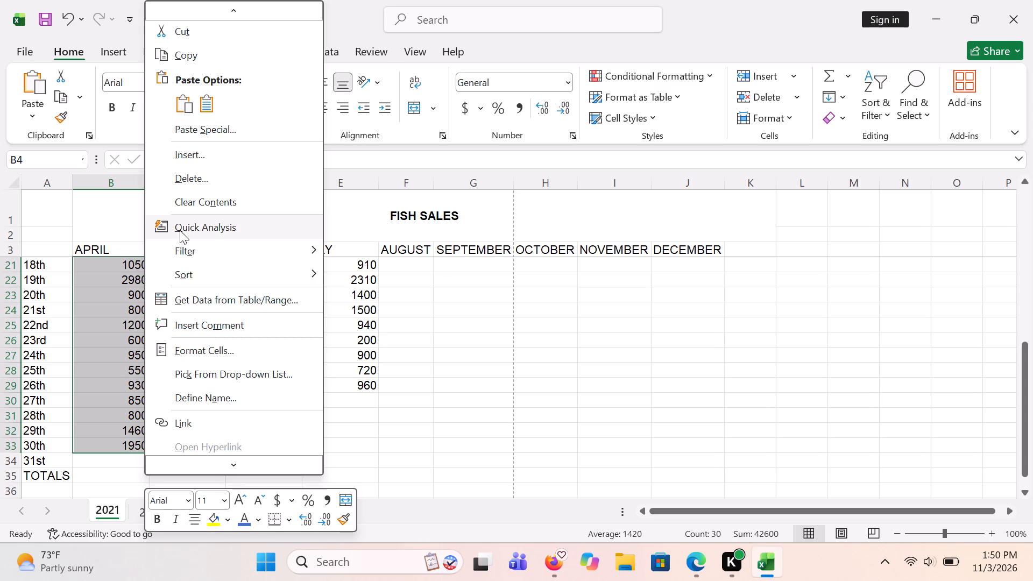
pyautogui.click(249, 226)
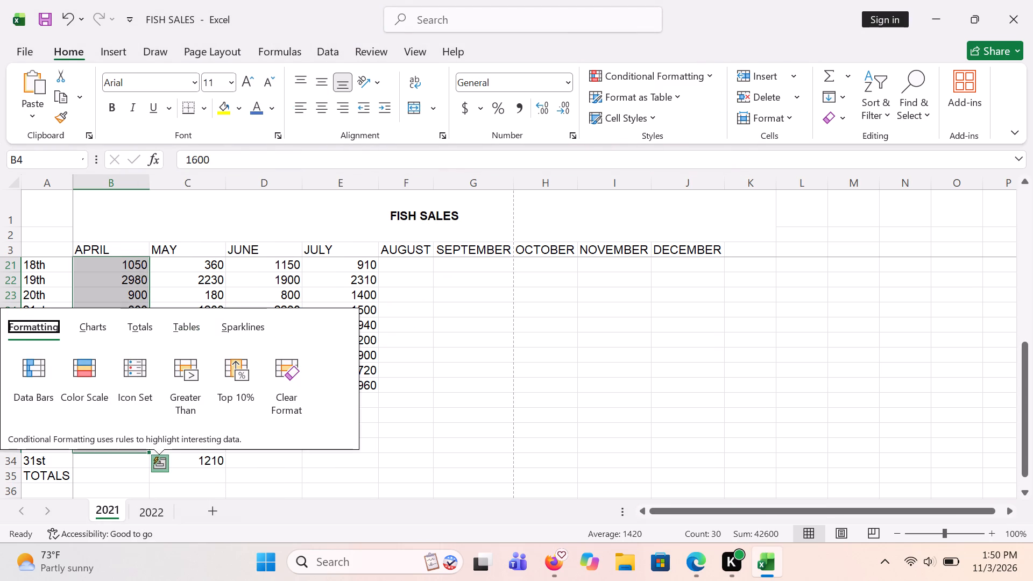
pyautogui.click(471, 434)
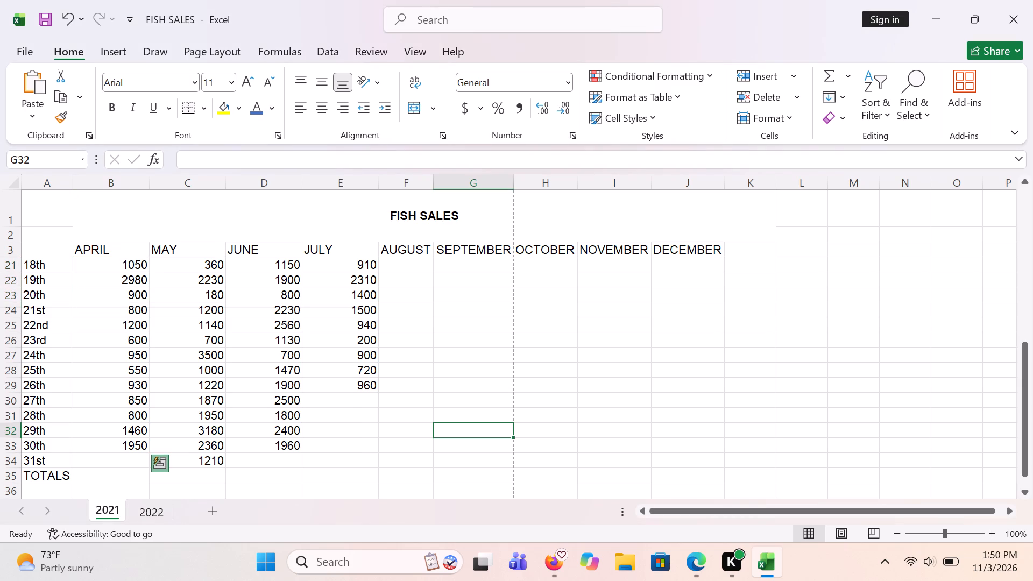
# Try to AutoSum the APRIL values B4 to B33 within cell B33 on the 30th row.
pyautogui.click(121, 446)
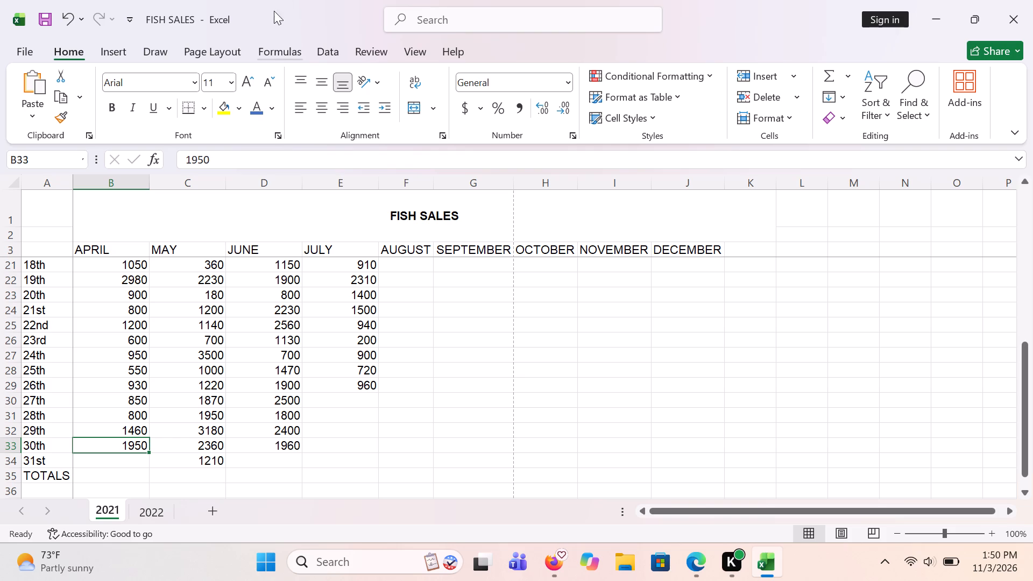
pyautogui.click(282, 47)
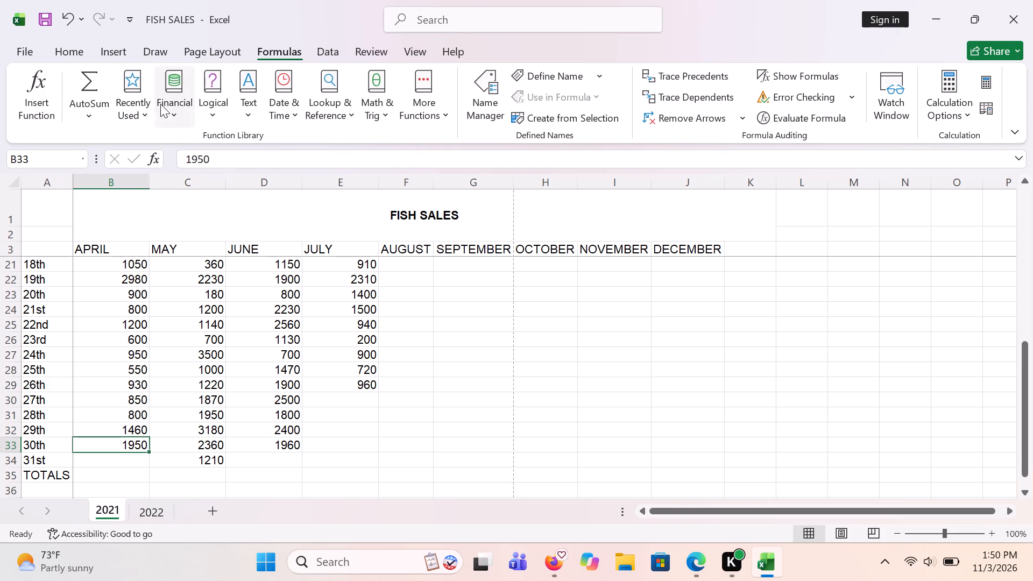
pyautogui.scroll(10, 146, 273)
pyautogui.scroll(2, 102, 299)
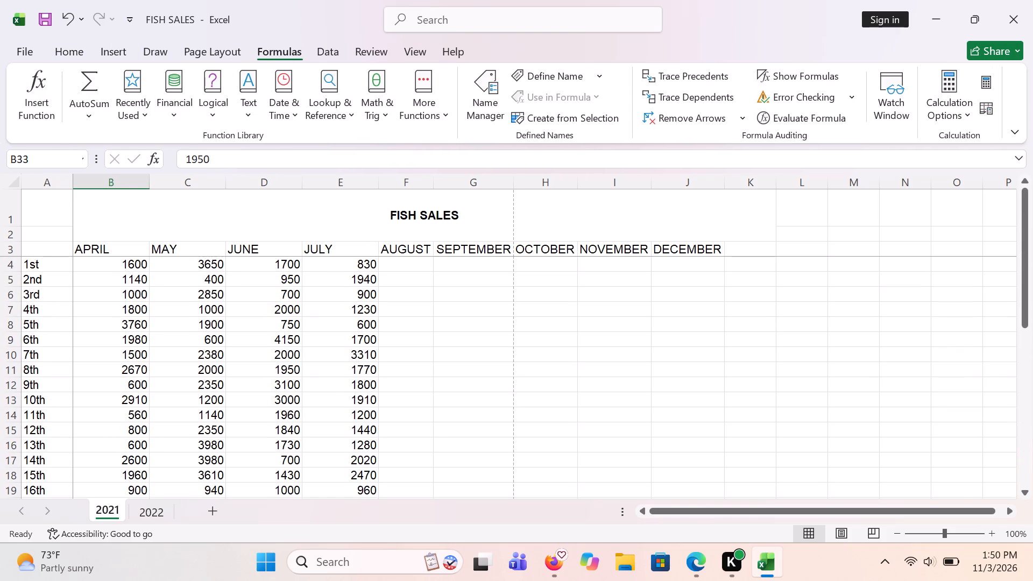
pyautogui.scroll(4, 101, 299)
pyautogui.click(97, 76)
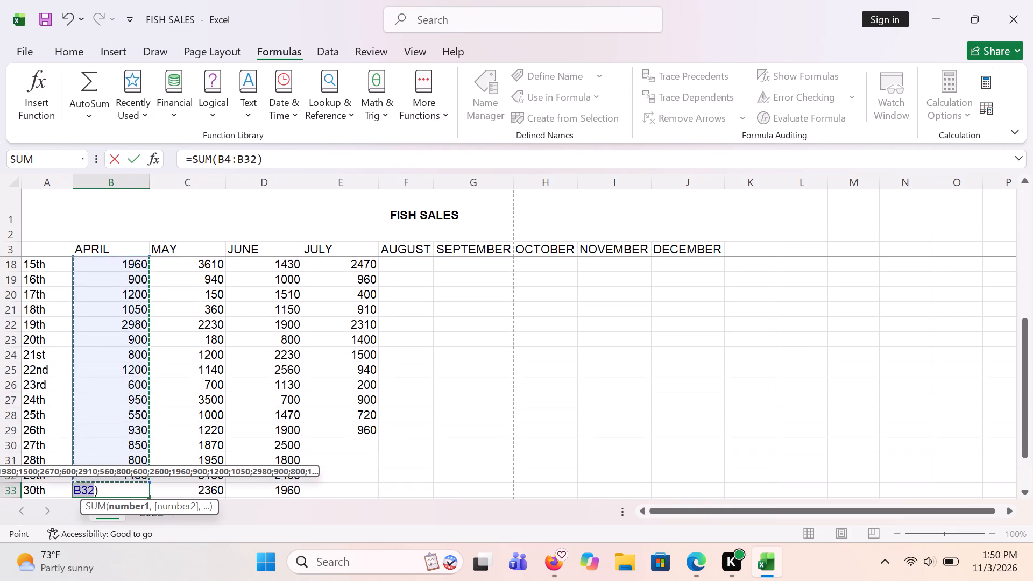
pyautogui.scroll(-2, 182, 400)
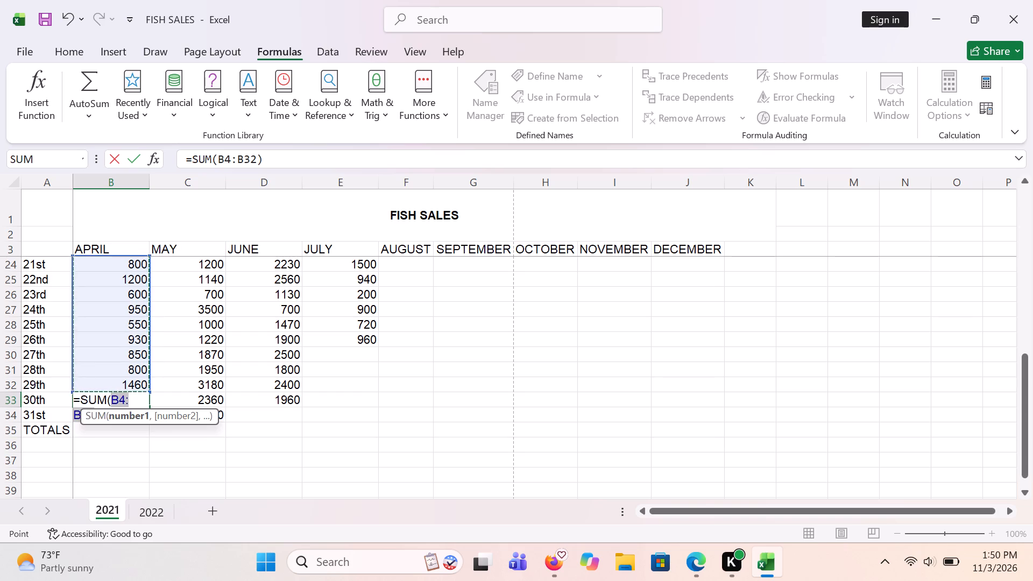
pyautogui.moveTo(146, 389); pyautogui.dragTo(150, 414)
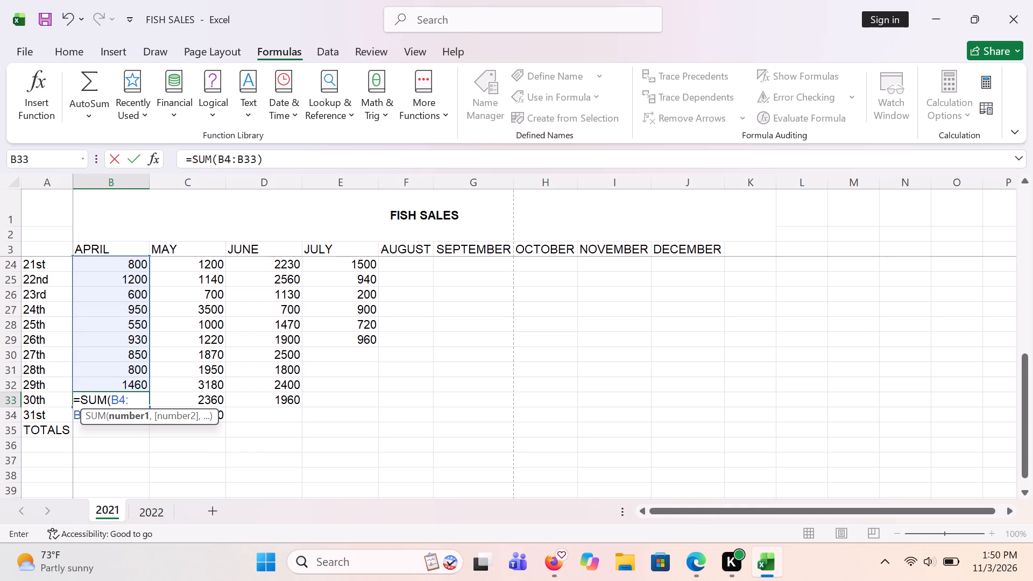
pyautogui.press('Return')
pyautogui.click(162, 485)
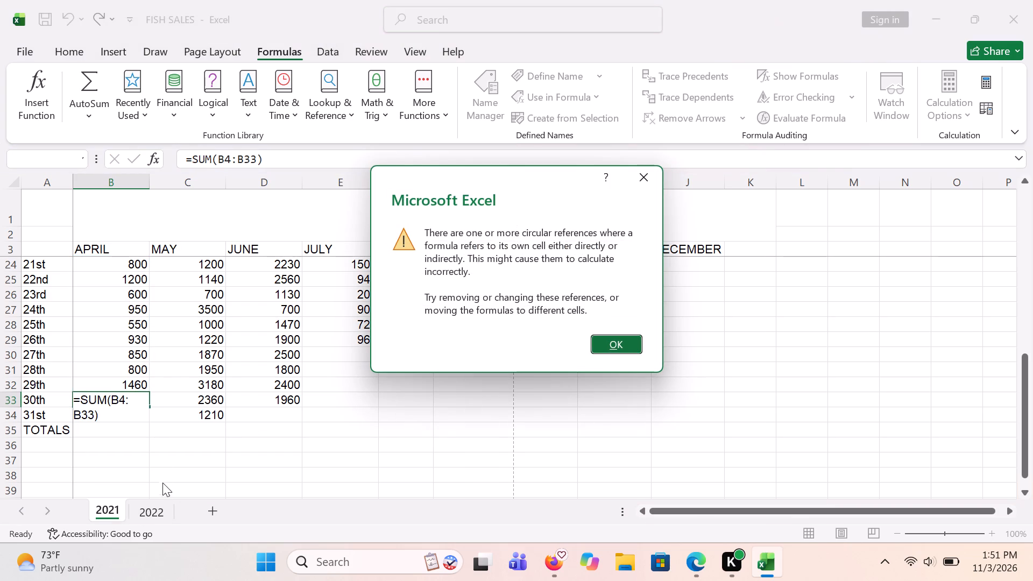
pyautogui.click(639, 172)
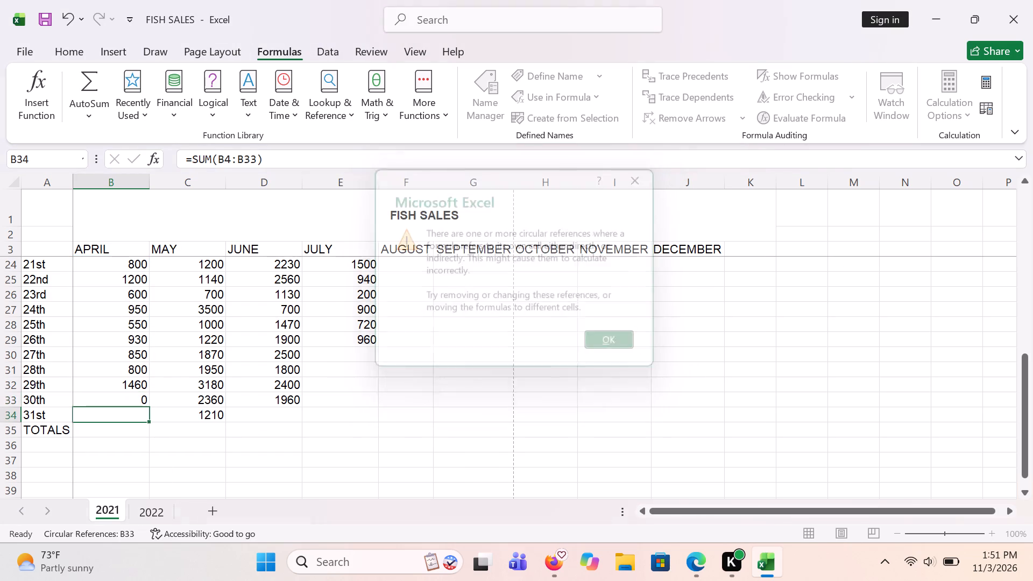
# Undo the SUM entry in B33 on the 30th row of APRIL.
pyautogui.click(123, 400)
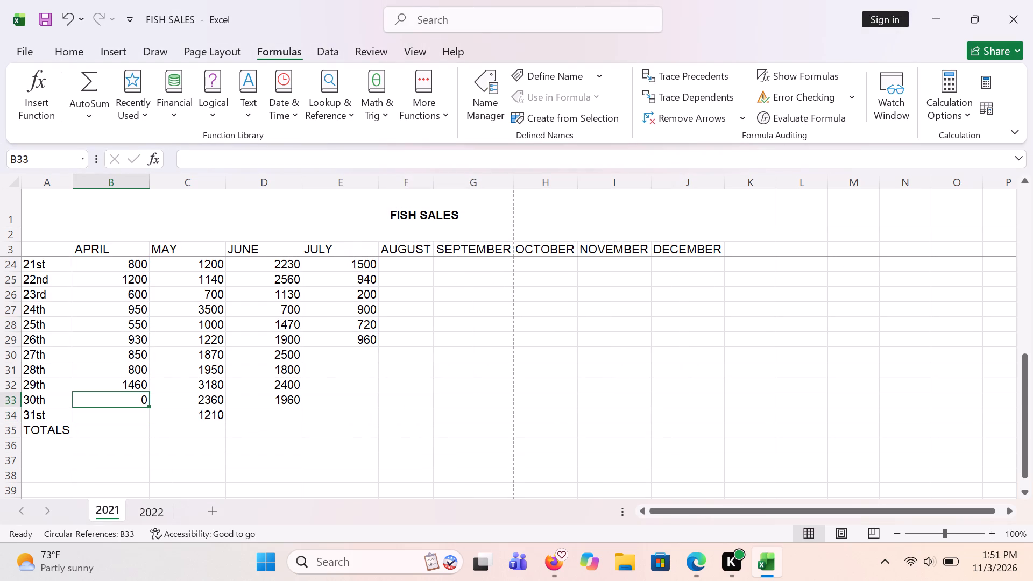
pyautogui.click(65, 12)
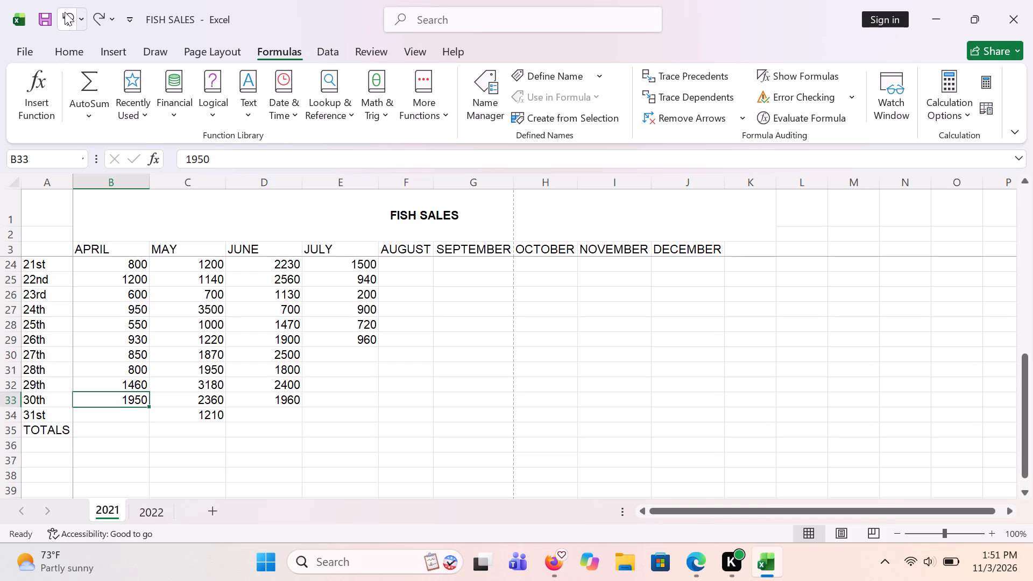
# AutoSum the APRIL values B4 to B34 into B35 on the TOTALS row.
pyautogui.click(140, 435)
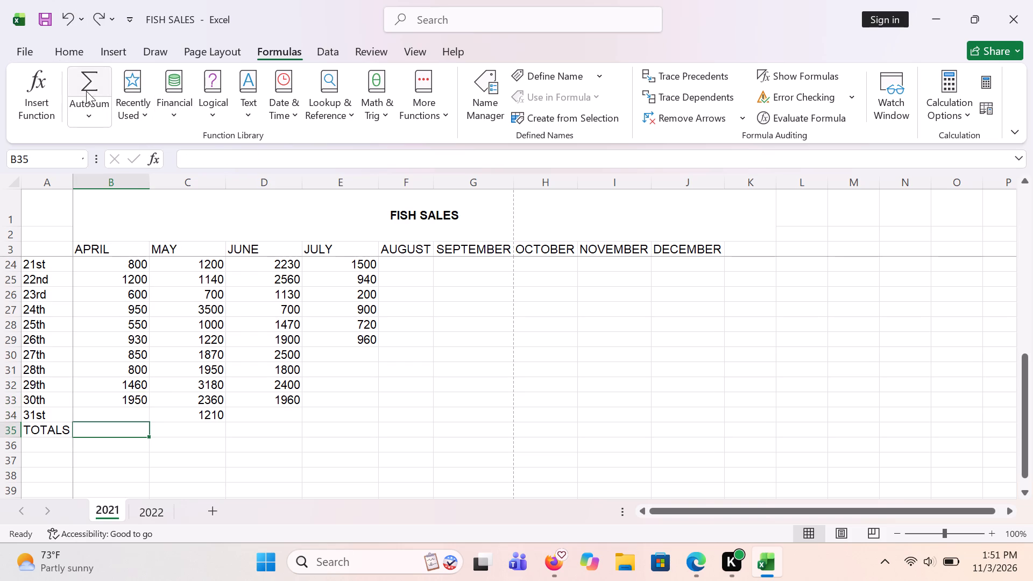
pyautogui.click(88, 88)
pyautogui.press('Return')
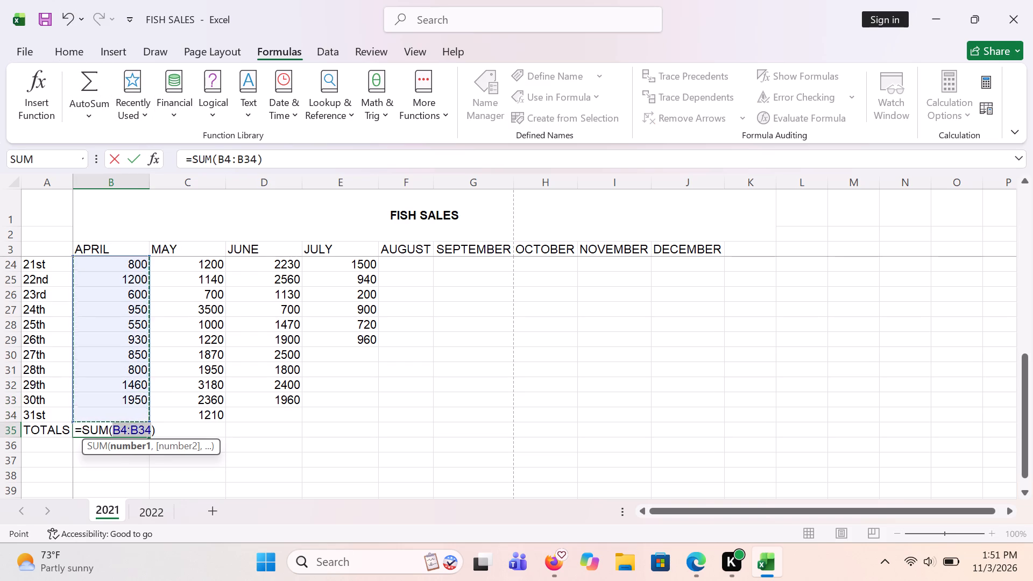
# Fill the APRIL sum in B35 across the TOTALS row to MAY, JUNE and JULY, C35 to E35.
pyautogui.click(130, 427)
pyautogui.moveTo(149, 436); pyautogui.dragTo(444, 440)
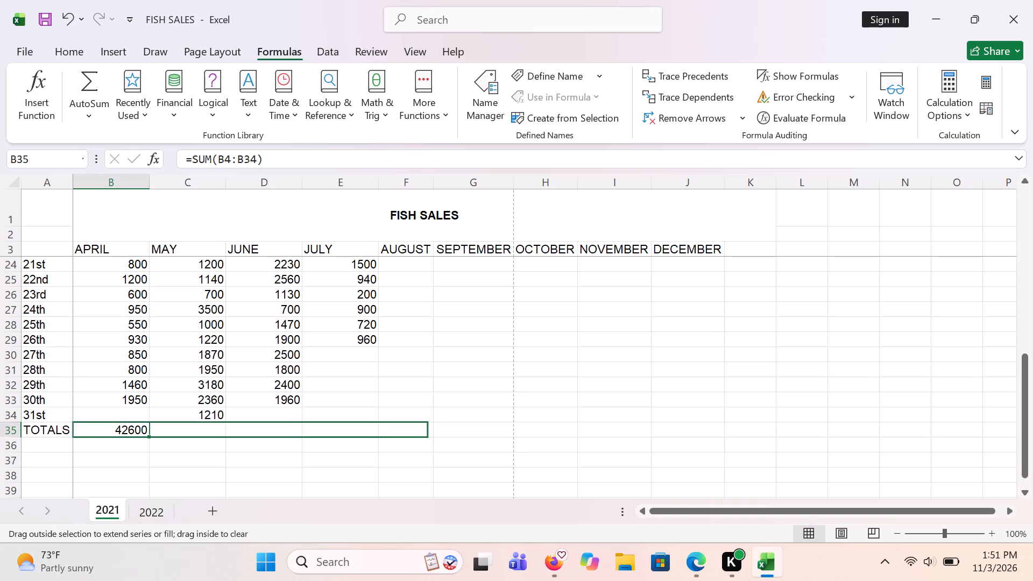
pyautogui.moveTo(444, 440); pyautogui.dragTo(390, 445)
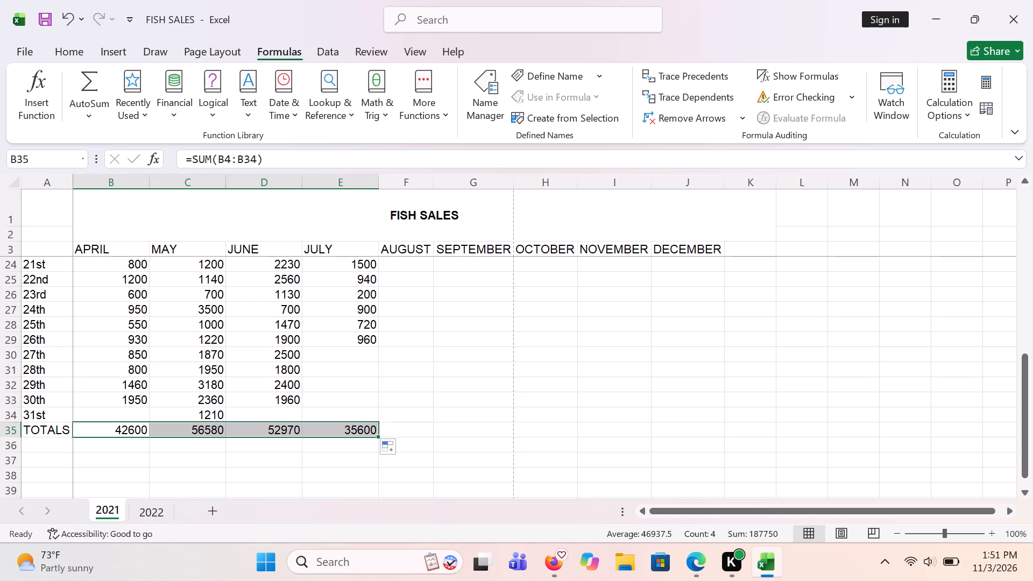
pyautogui.click(281, 447)
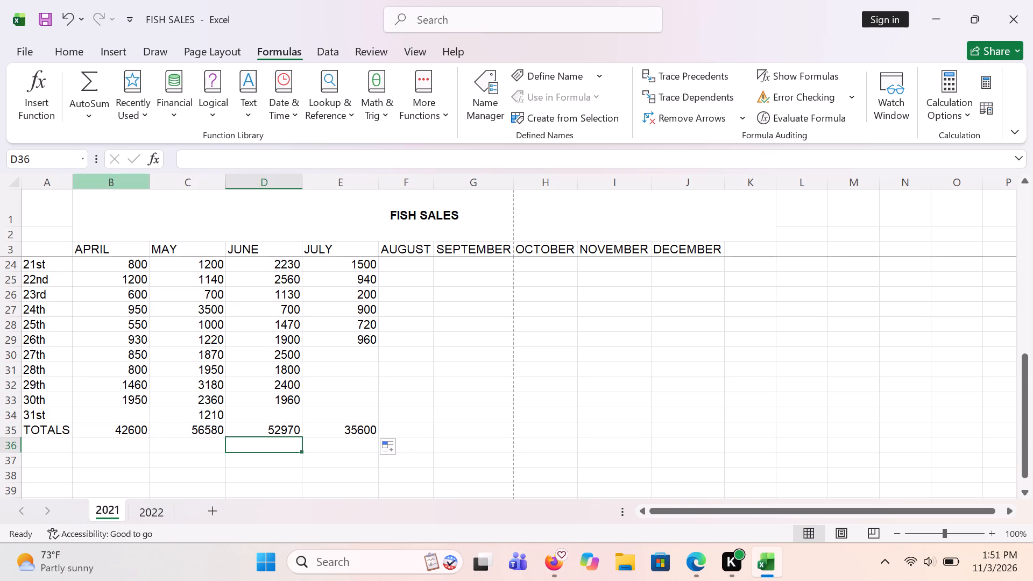
# Auto-fit the widths of columns B to J, covering APRIL to DECEMBER.
pyautogui.moveTo(91, 179); pyautogui.dragTo(707, 213)
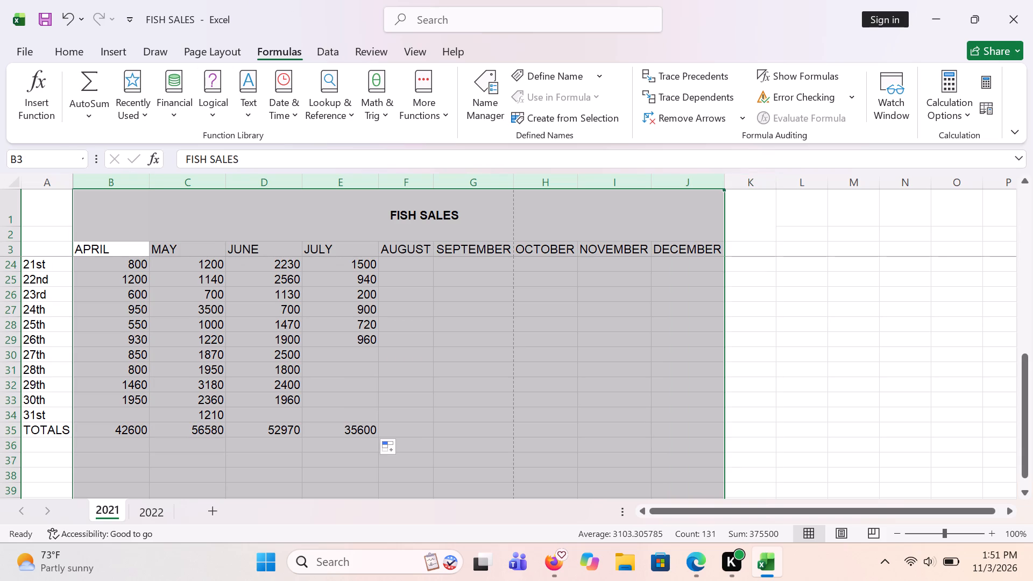
pyautogui.doubleClick(147, 181)
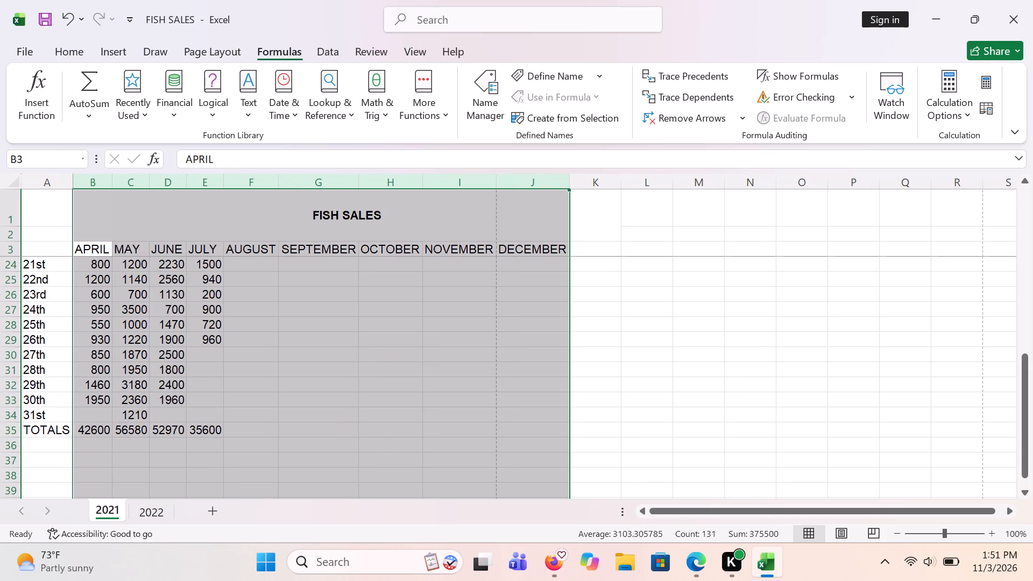
pyautogui.click(300, 399)
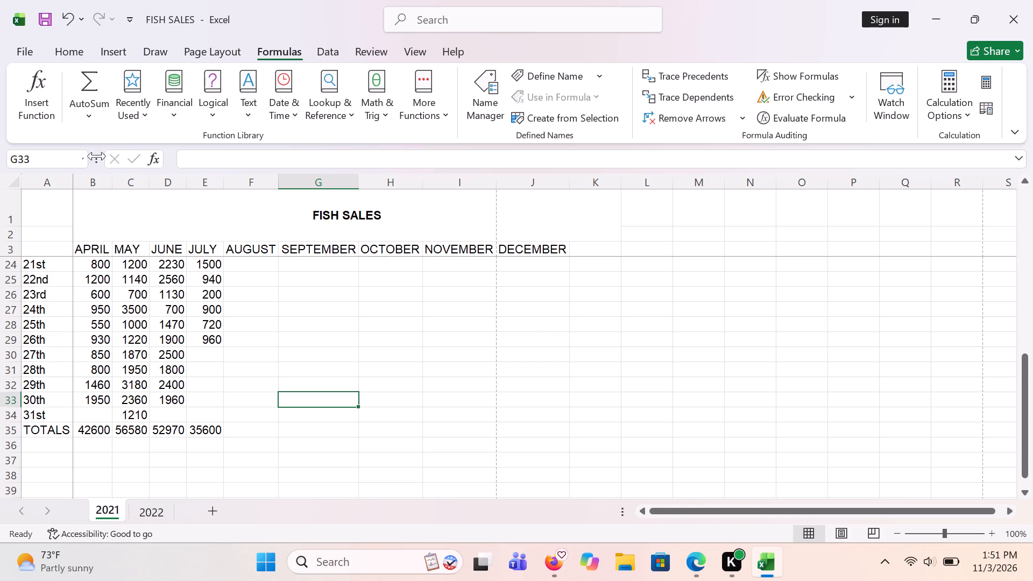
# Save the FISH SALES workbook.
pyautogui.click(45, 16)
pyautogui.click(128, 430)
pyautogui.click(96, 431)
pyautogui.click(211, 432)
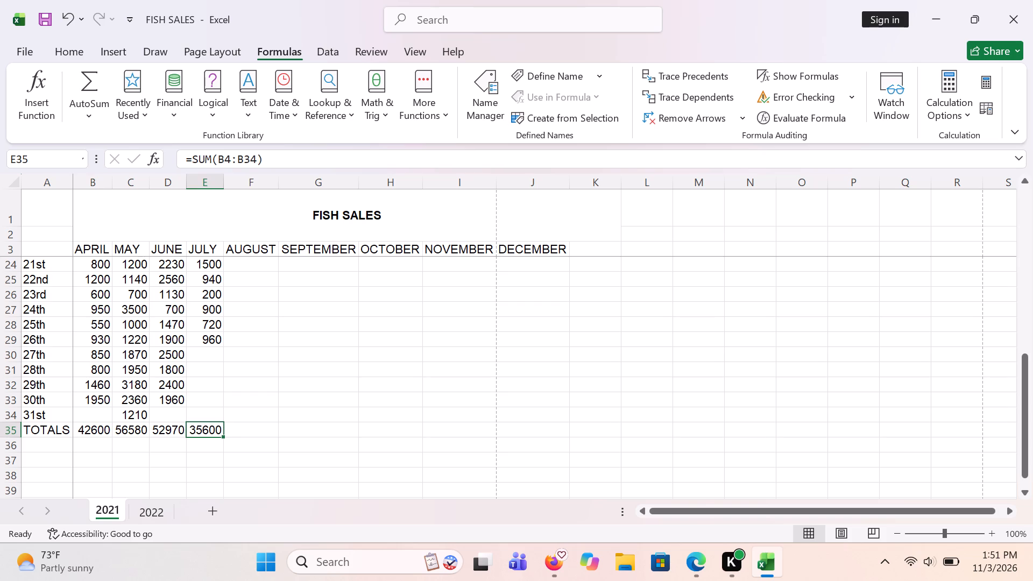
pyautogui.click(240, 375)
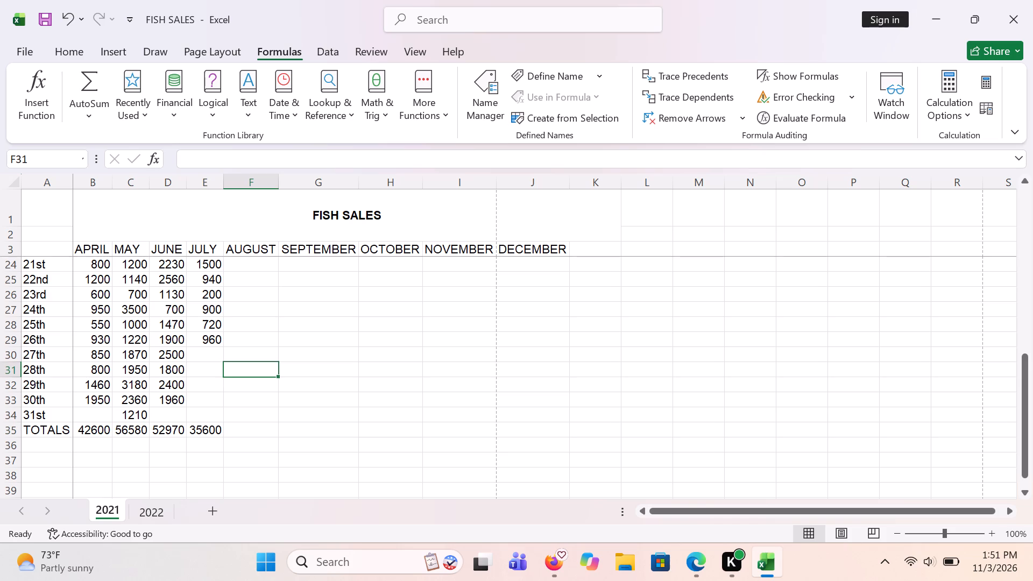
# Select cell E30, the empty JULY entry for the 27th.
pyautogui.click(216, 349)
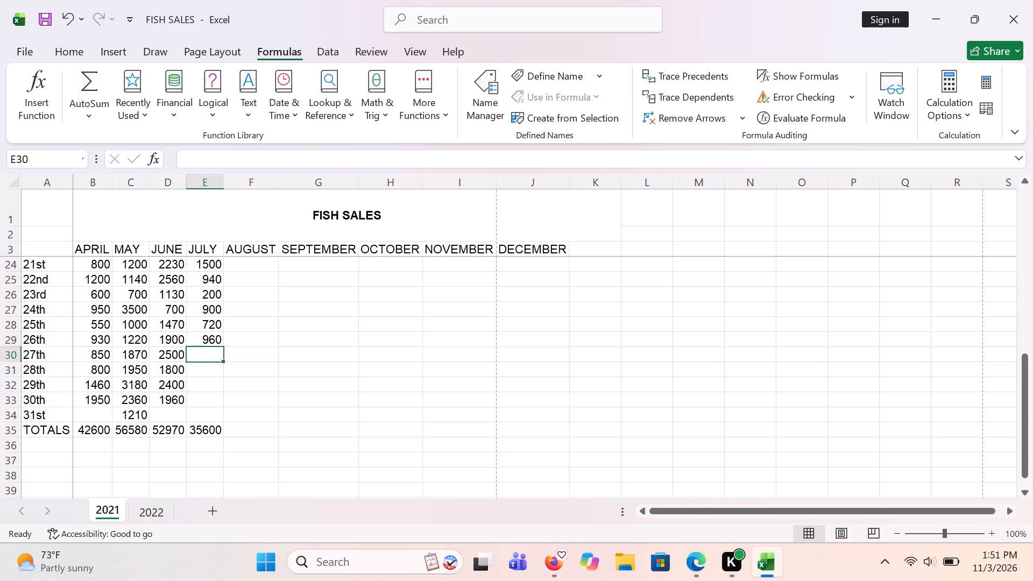
pyautogui.scroll(3, 137, 350)
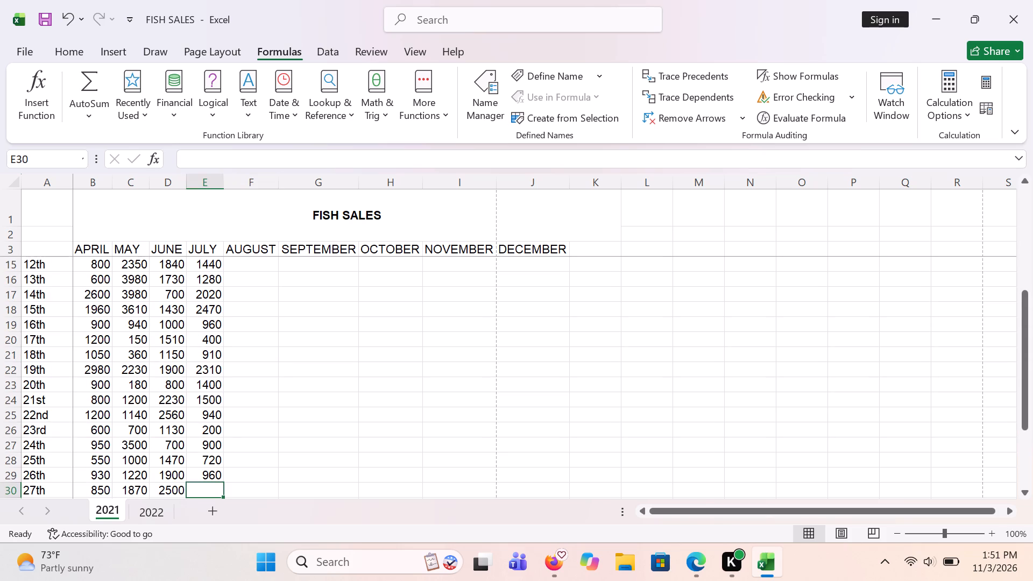
pyautogui.scroll(-1, 206, 415)
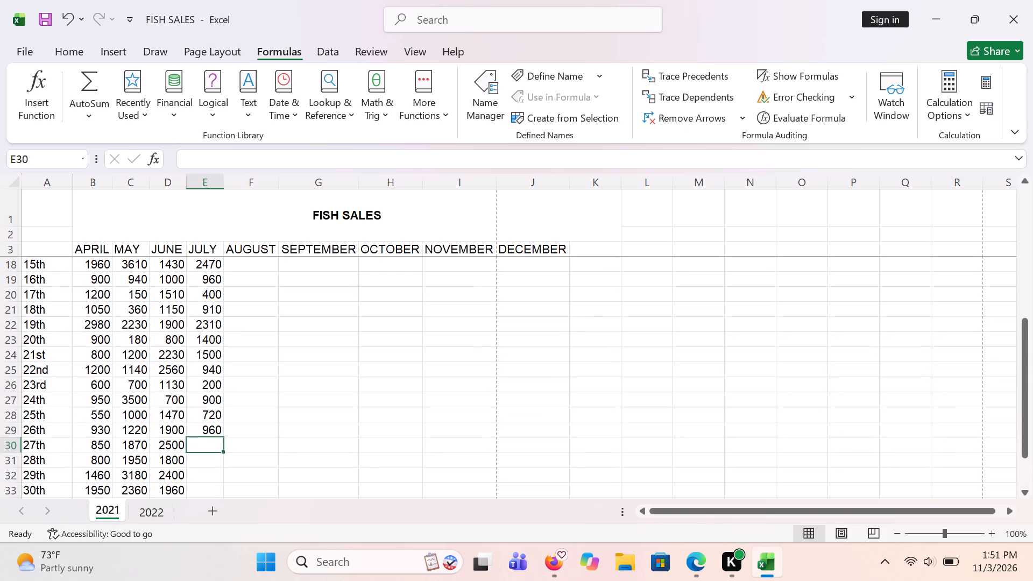
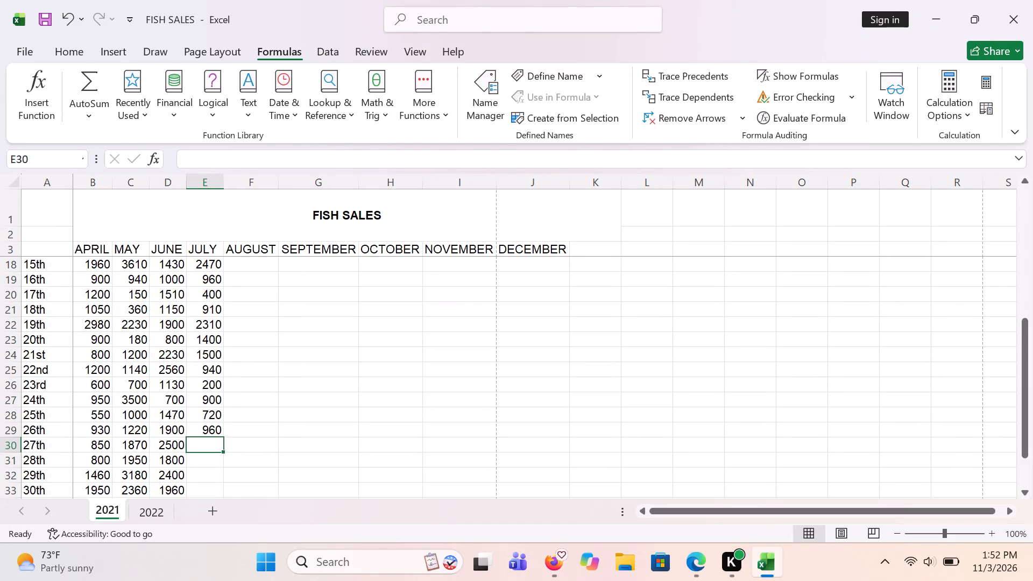
# Save the FISH SALES workbook.
pyautogui.hotkey('ctrl', 's')
# Examine the JULY entries in column E from the 1st down to the 26th.
pyautogui.click(201, 345)
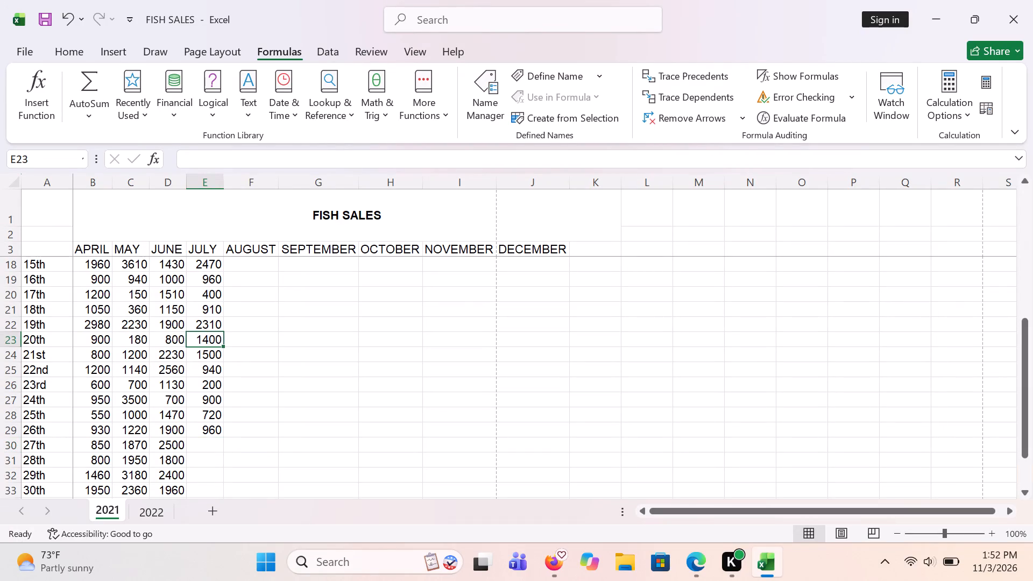
pyautogui.click(203, 308)
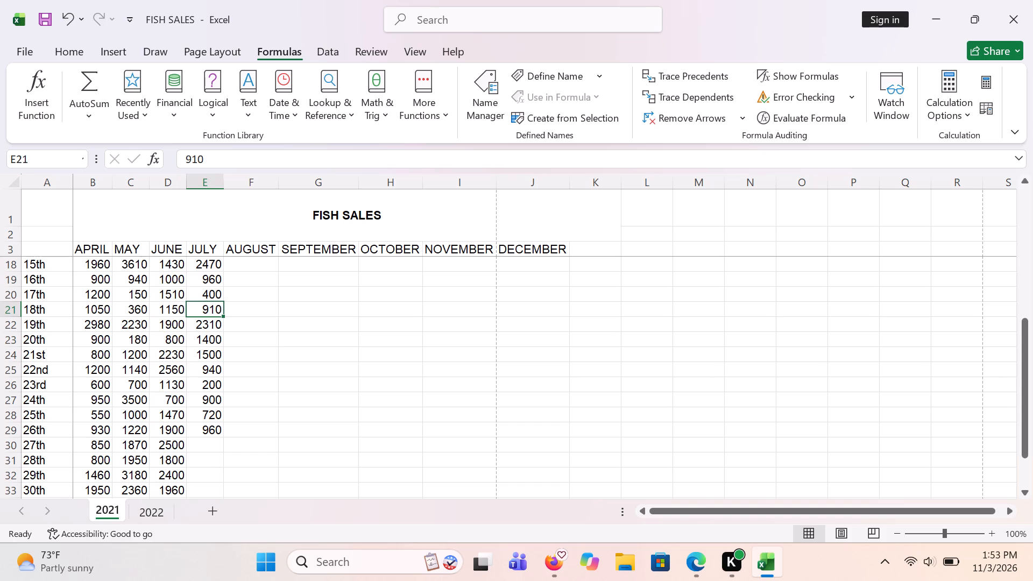
pyautogui.scroll(6, 295, 343)
pyautogui.scroll(5, 252, 347)
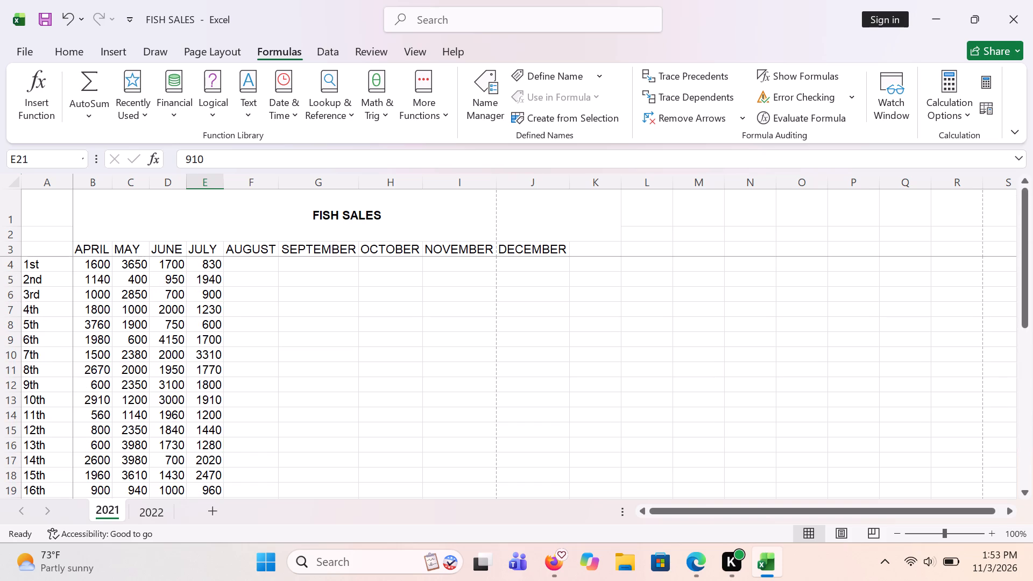
pyautogui.scroll(3, 249, 346)
pyautogui.scroll(-2, 249, 346)
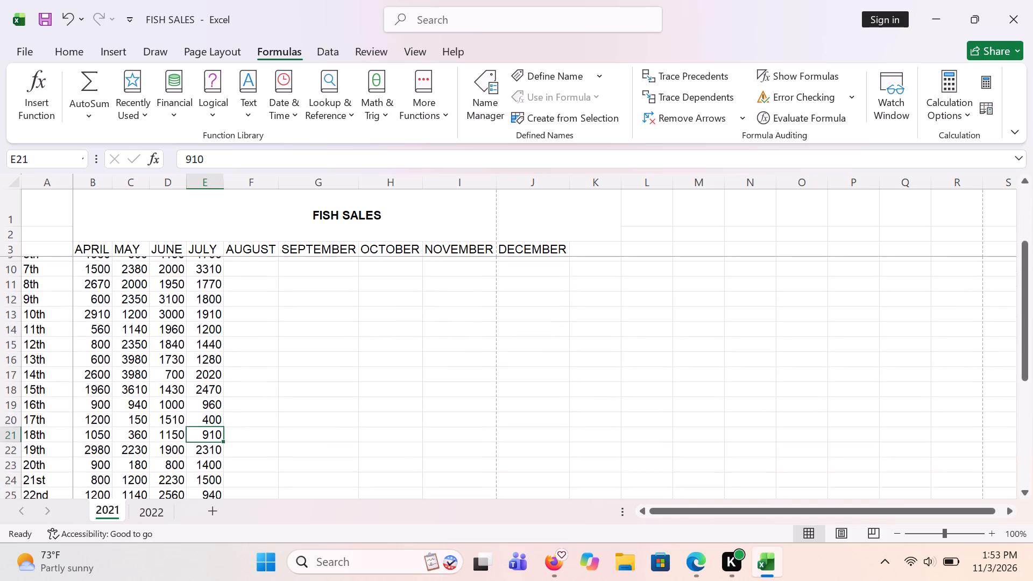
pyautogui.scroll(-3, 249, 346)
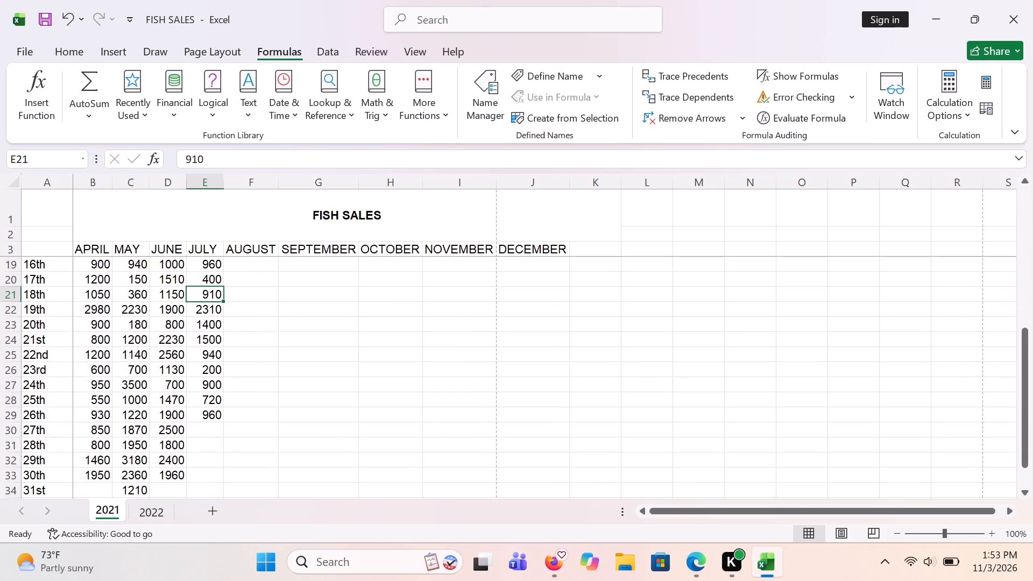
pyautogui.click(213, 335)
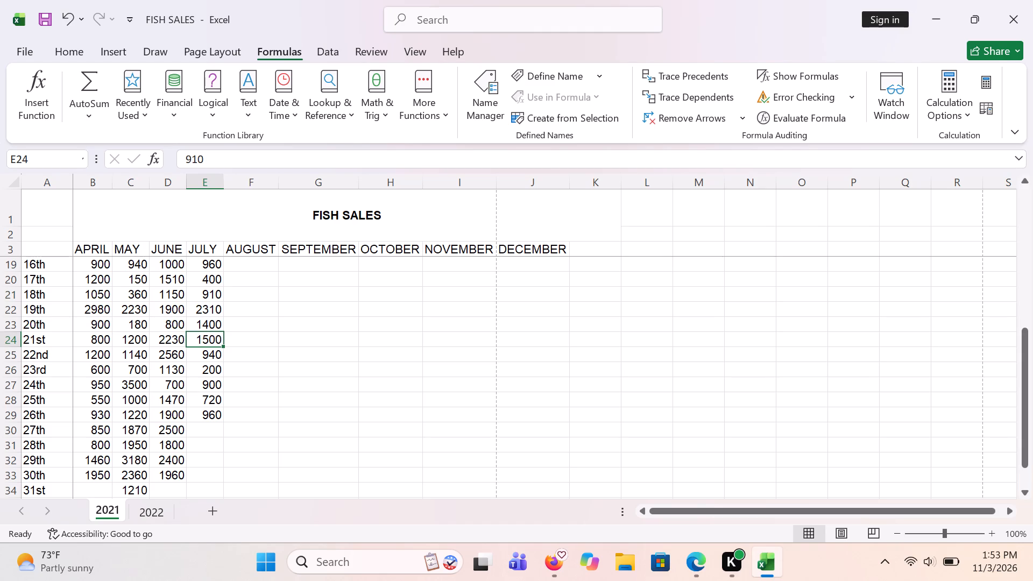
pyautogui.press('Down')
pyautogui.press('Down')
pyautogui.press('Down')
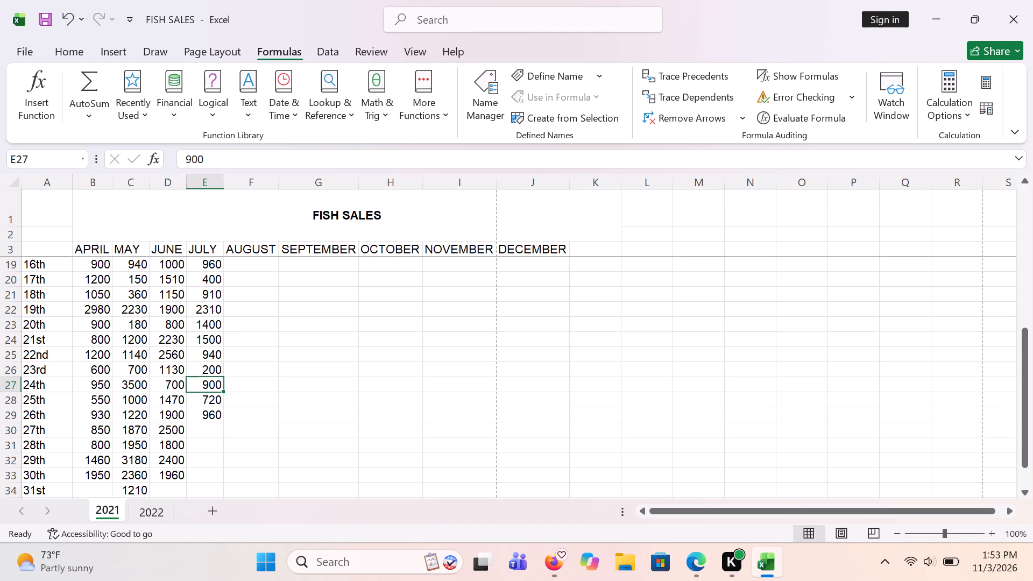
pyautogui.press('Down')
pyautogui.press('Down')
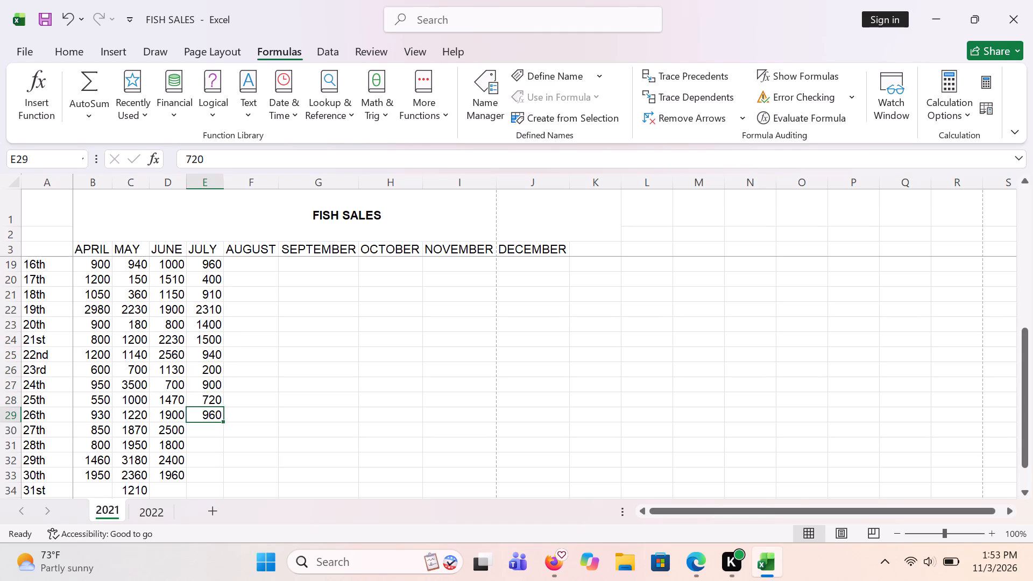
# Enter the JULY values for the 27th to 31st in E30 to E34: 960, 200, 800, 1830 and 900.
pyautogui.press('Down')
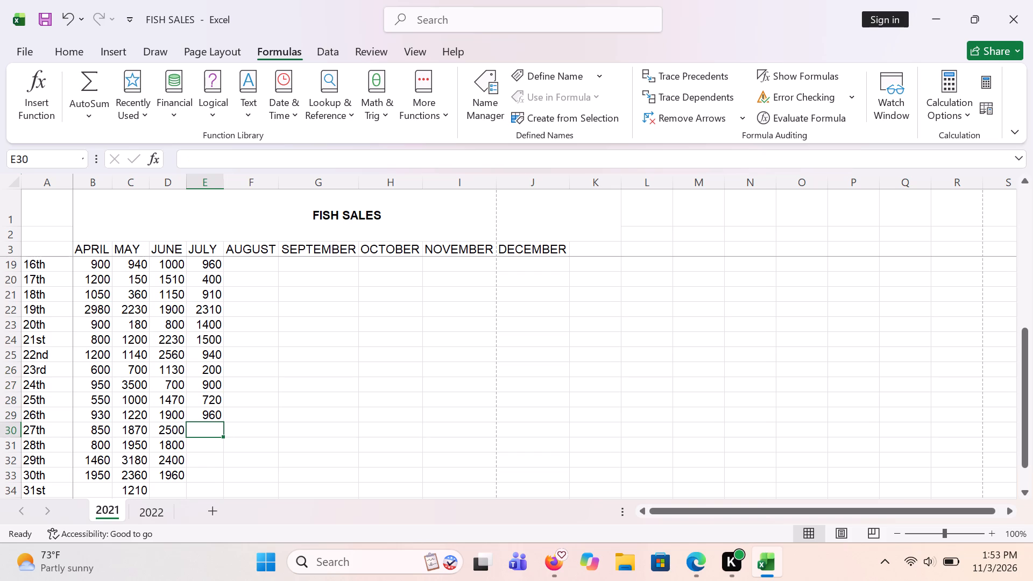
pyautogui.write('960')
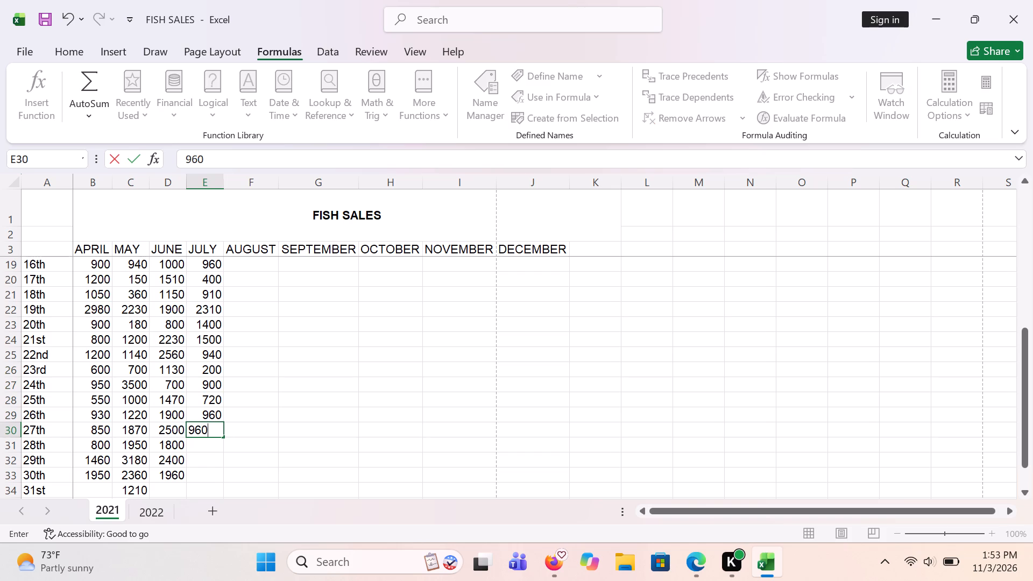
pyautogui.press('Return')
pyautogui.write('200')
pyautogui.press('Return')
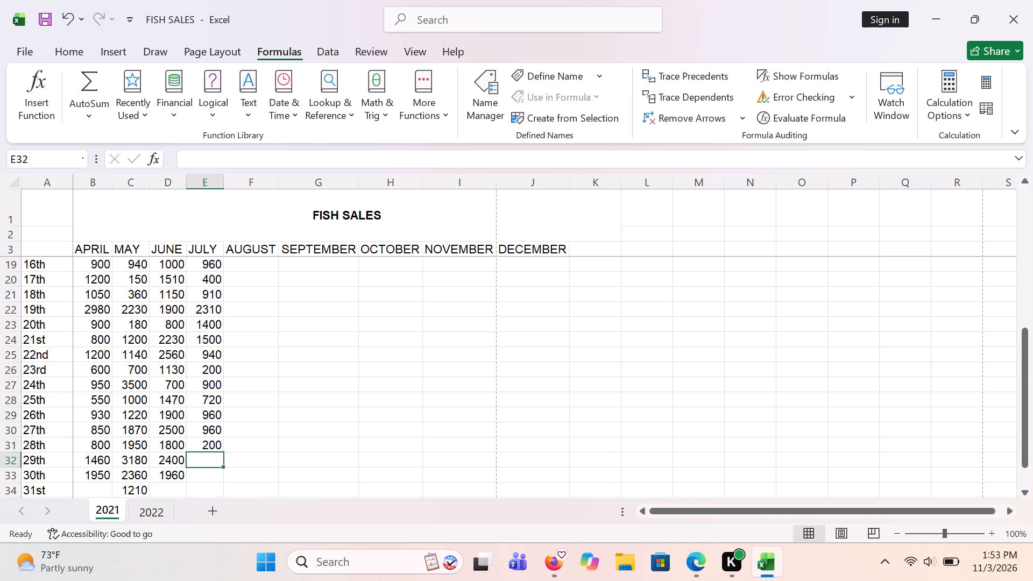
pyautogui.write('800')
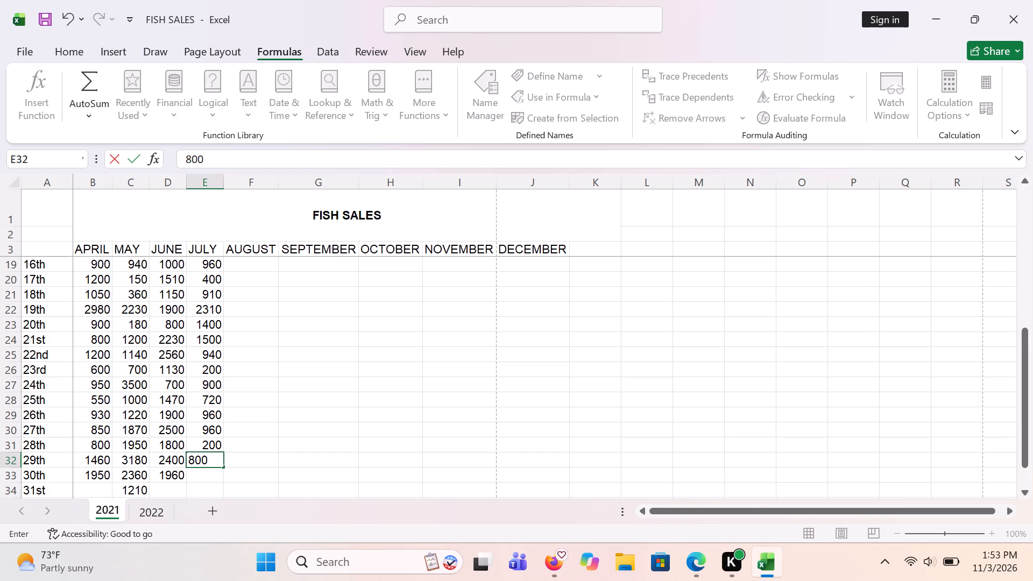
pyautogui.press('Return')
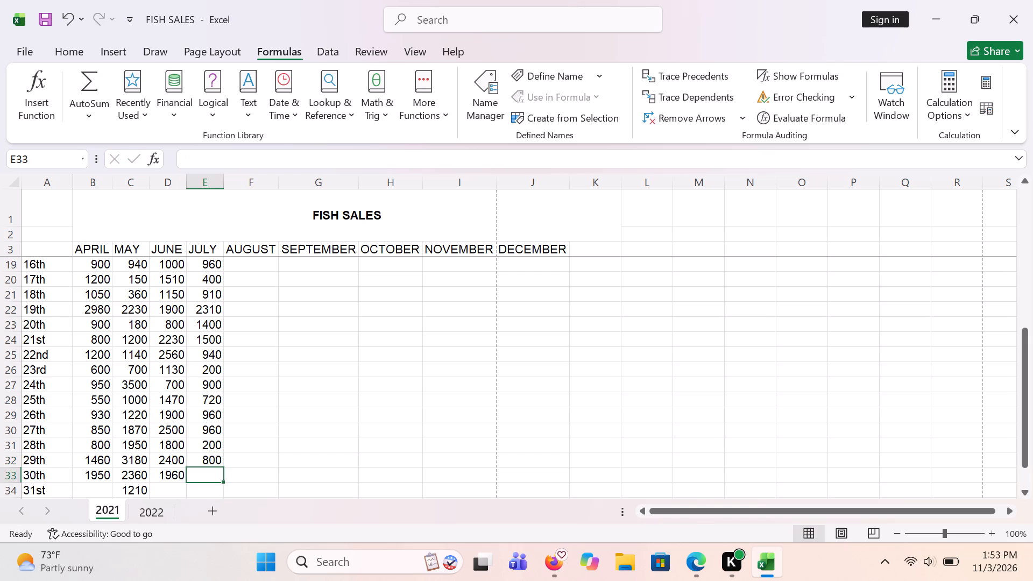
pyautogui.press('1')
pyautogui.write('830')
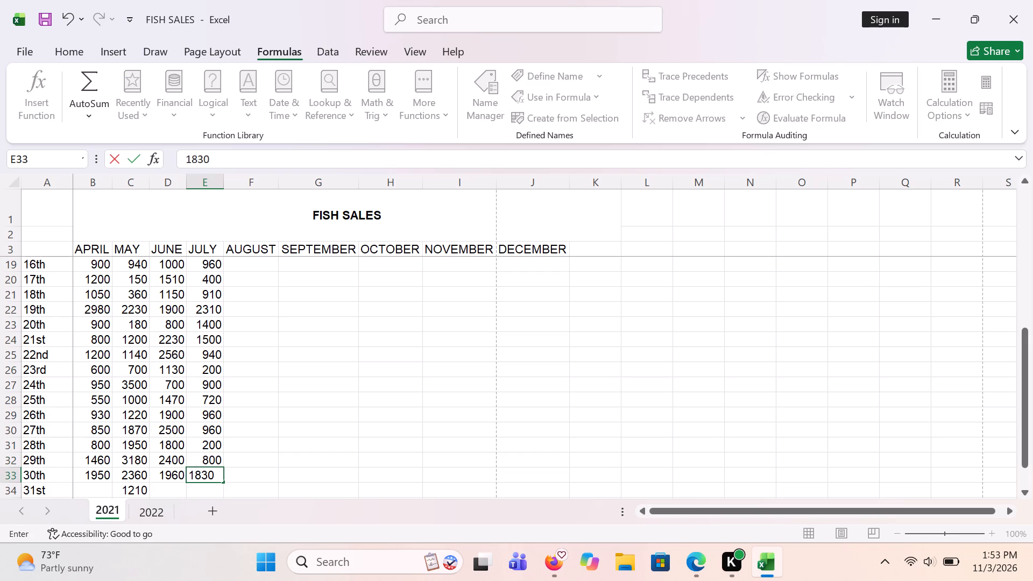
pyautogui.press('Return')
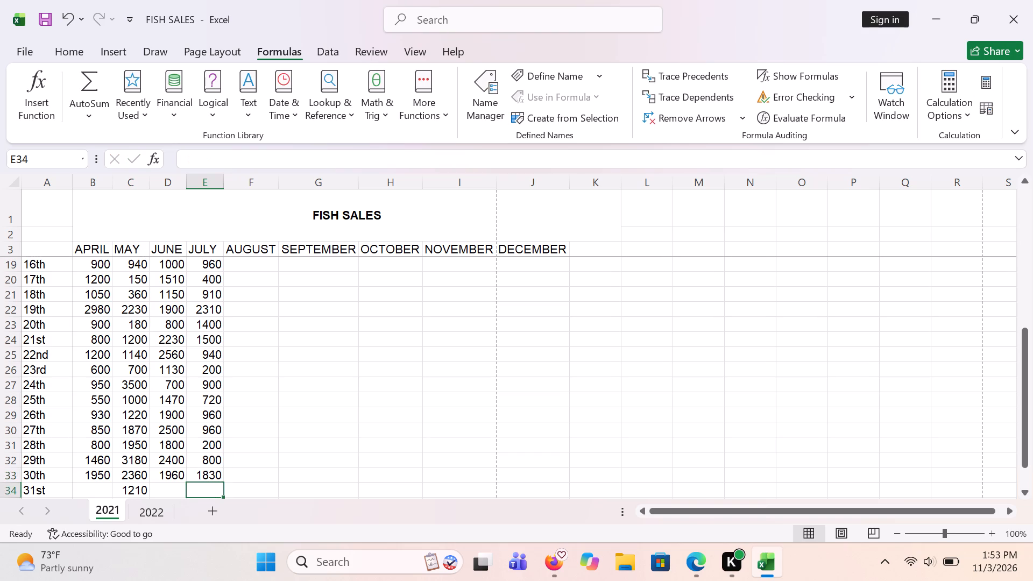
pyautogui.press('9')
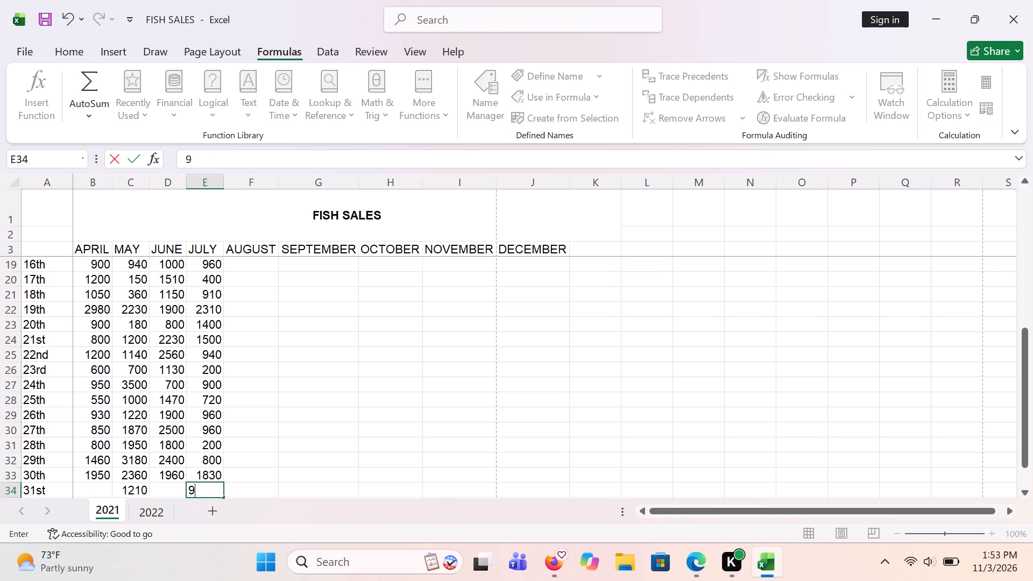
pyautogui.write('00')
# Save the workbook with the completed JULY column.
pyautogui.click(43, 13)
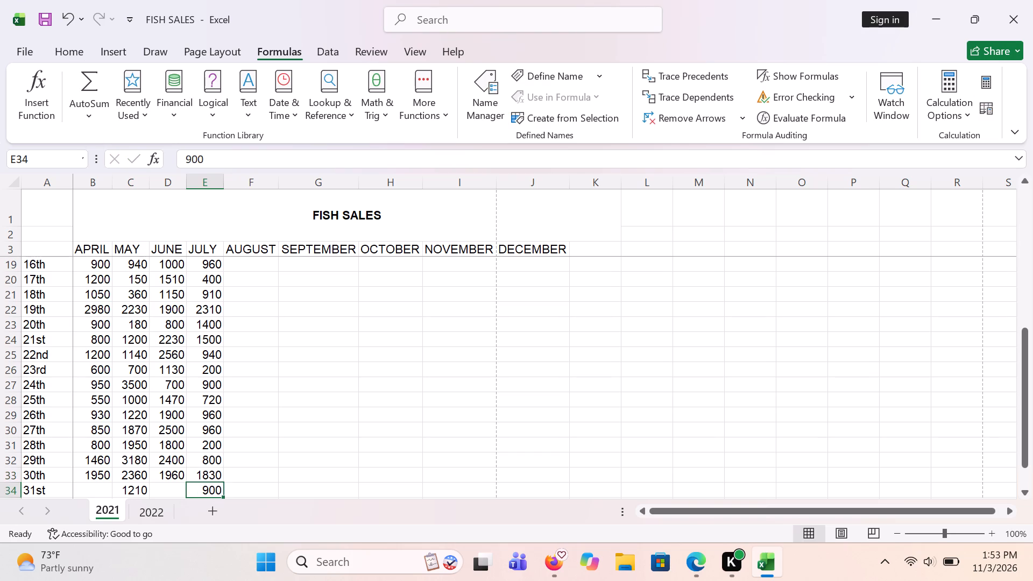
# Fill the JULY sum in E35 across the TOTALS row to AUGUST through DECEMBER, F35 to J35.
pyautogui.click(302, 385)
pyautogui.scroll(-3, 301, 343)
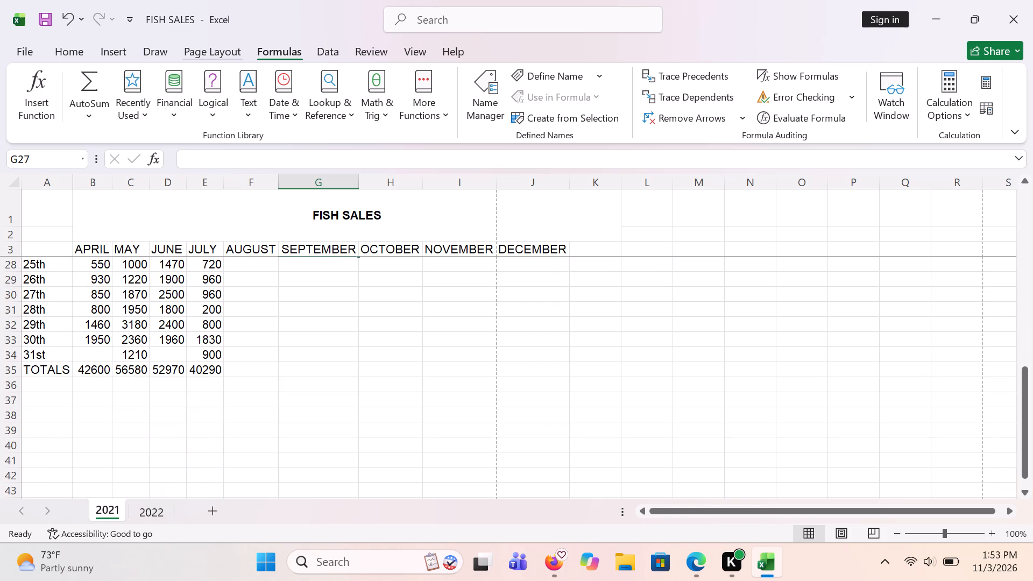
pyautogui.scroll(7, 331, 286)
pyautogui.scroll(-3, 314, 339)
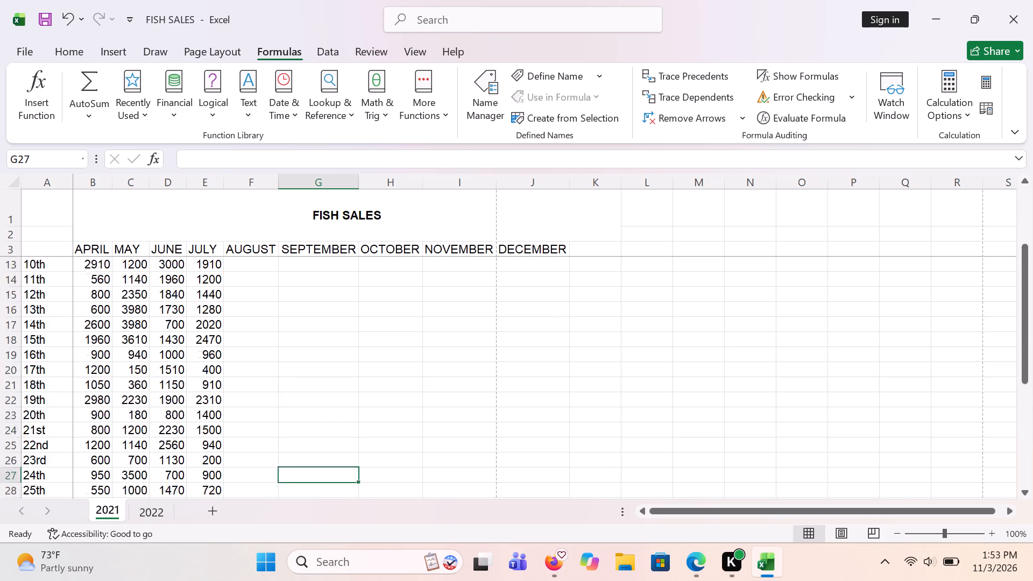
pyautogui.scroll(-2, 314, 340)
pyautogui.scroll(1, 311, 342)
pyautogui.scroll(-3, 308, 333)
pyautogui.click(204, 365)
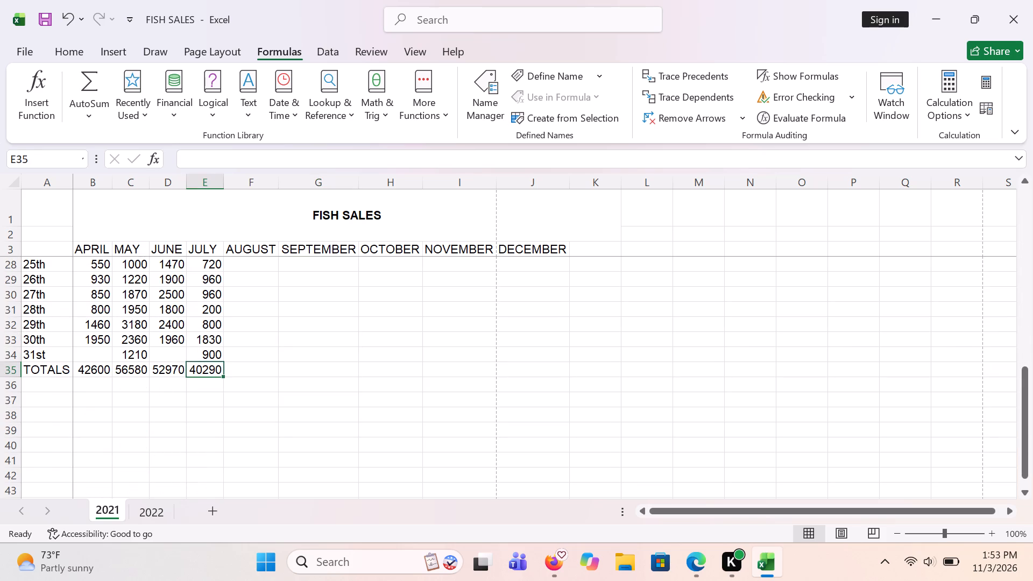
pyautogui.moveTo(225, 378); pyautogui.dragTo(598, 430)
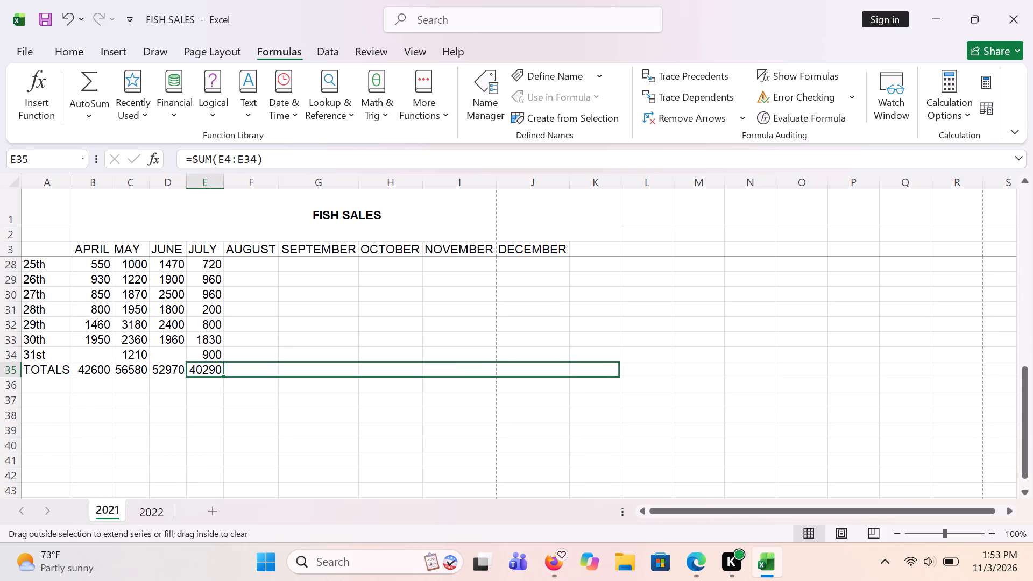
pyautogui.moveTo(598, 430); pyautogui.dragTo(560, 414)
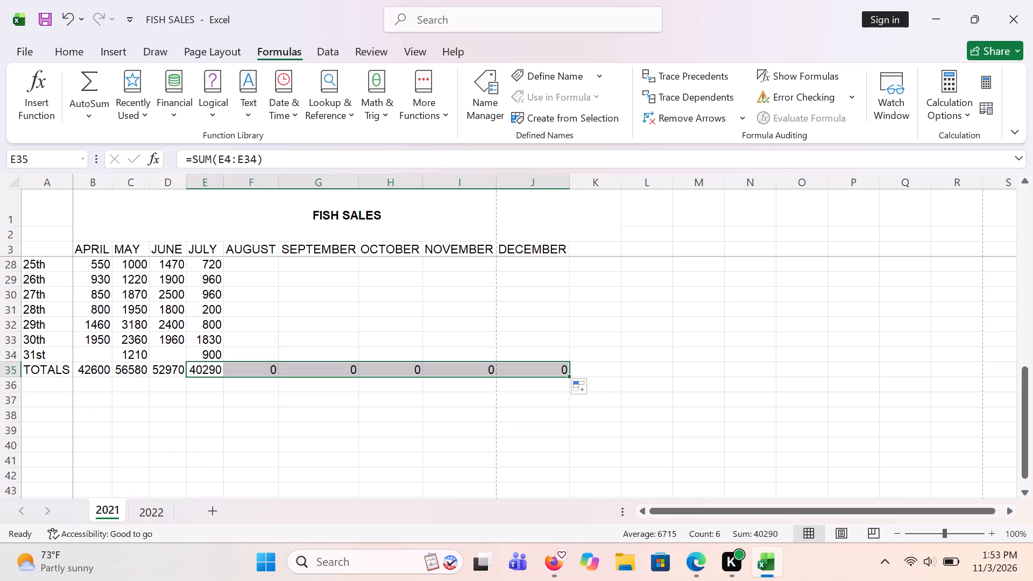
# Save the workbook with the extended TOTALS row.
pyautogui.scroll(2, 383, 536)
pyautogui.hotkey('ctrl', 's')
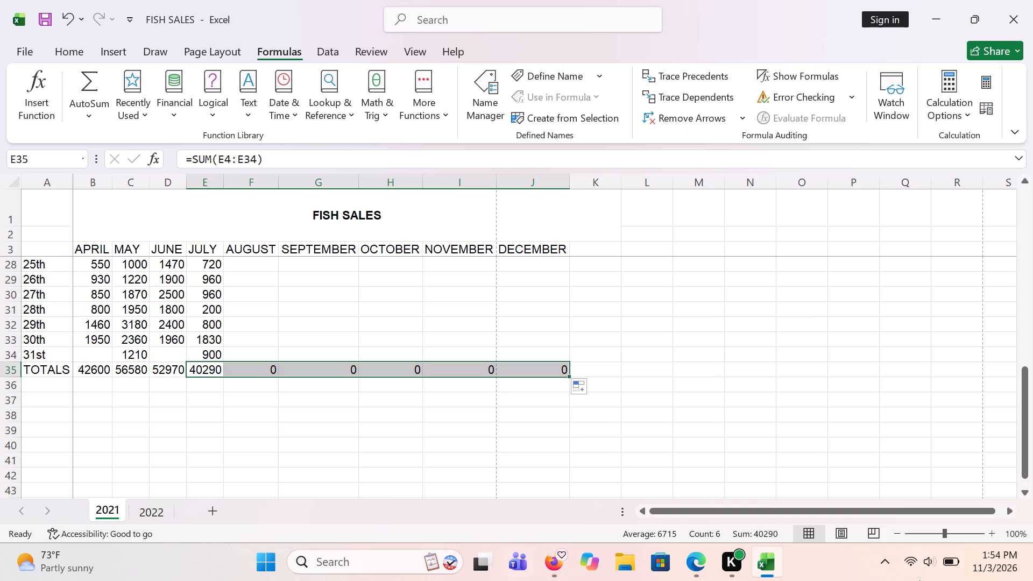
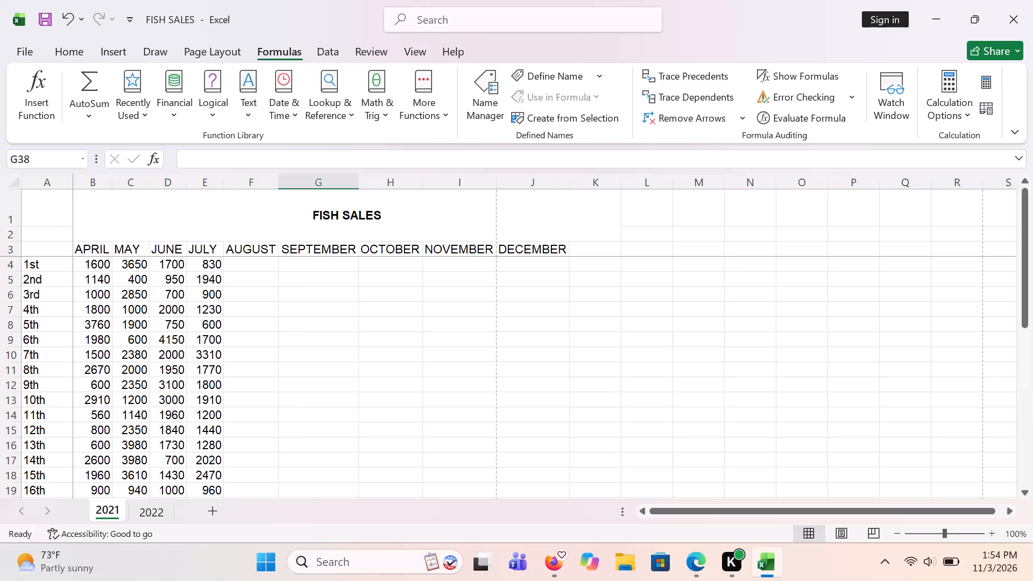
# Save the workbook.
pyautogui.click(39, 12)
# Format the merged FISH SALES title in B1 with font size 20 and an underline.
pyautogui.scroll(2, 132, 312)
pyautogui.click(116, 225)
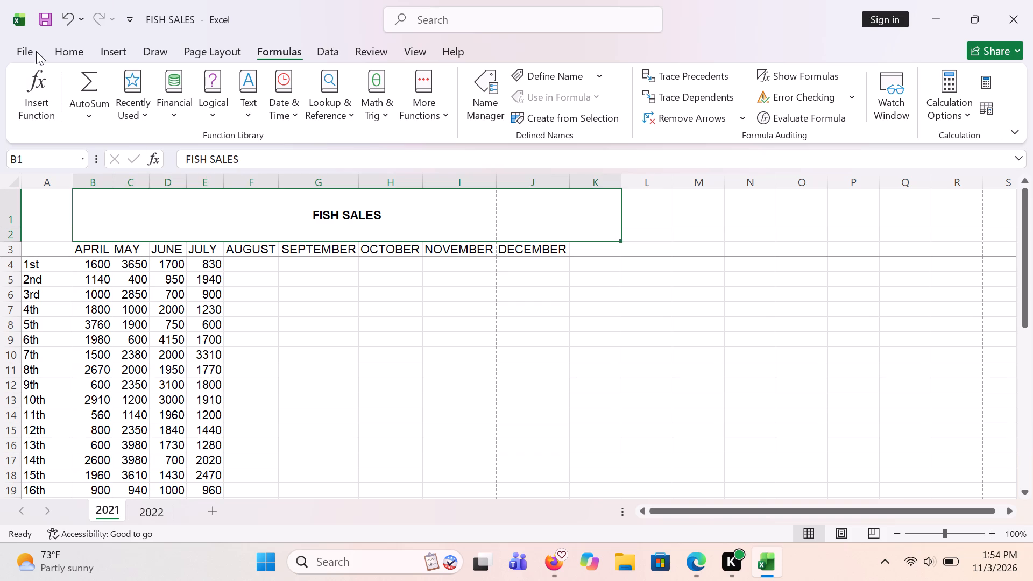
pyautogui.click(56, 47)
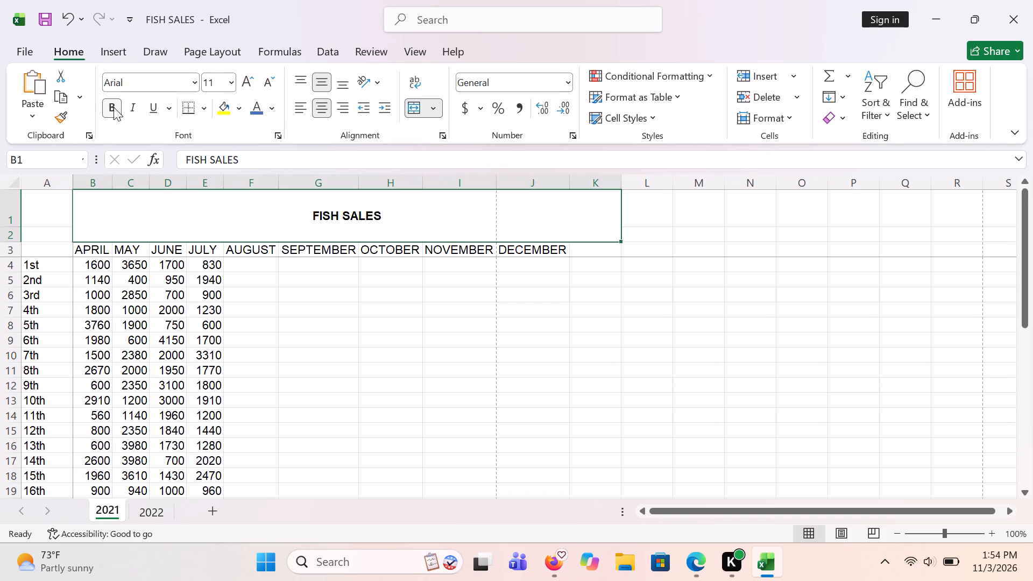
pyautogui.click(233, 82)
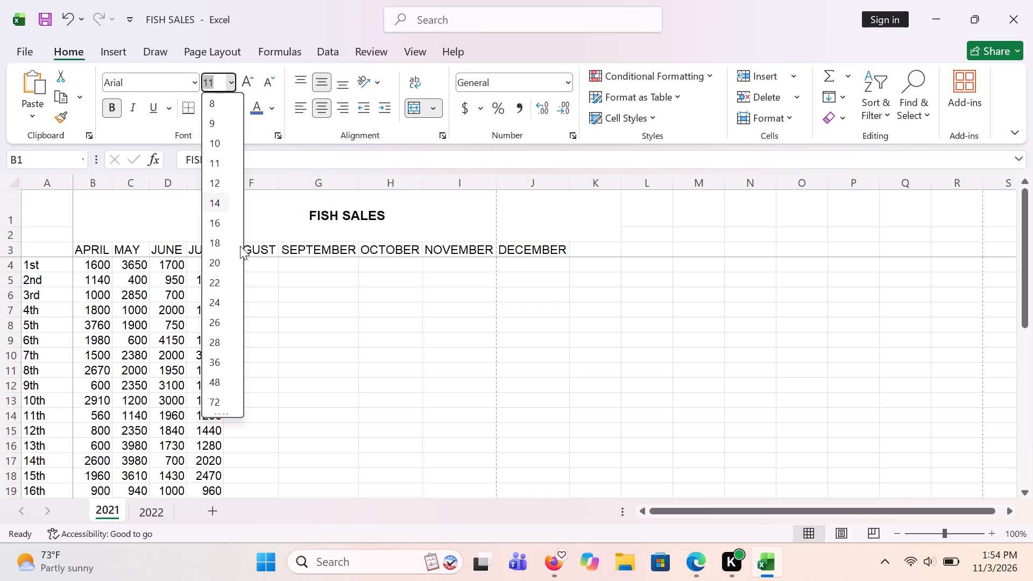
pyautogui.click(213, 260)
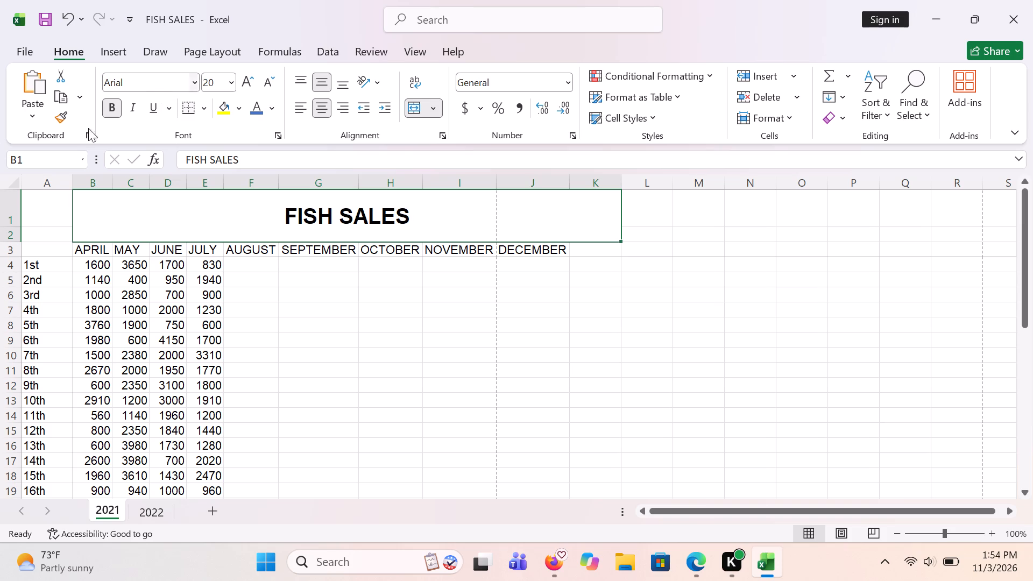
pyautogui.click(56, 249)
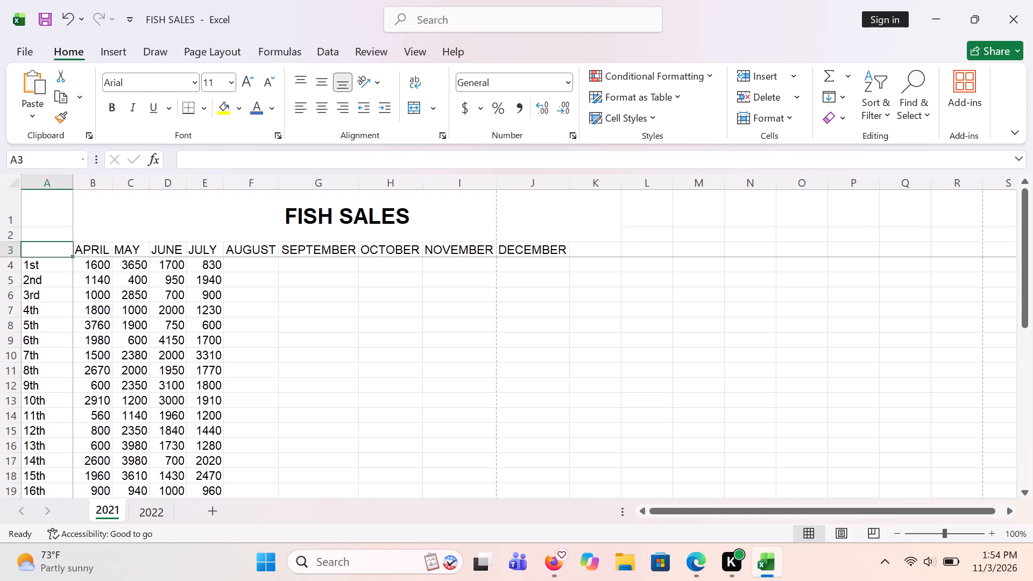
pyautogui.click(67, 249)
pyautogui.click(182, 223)
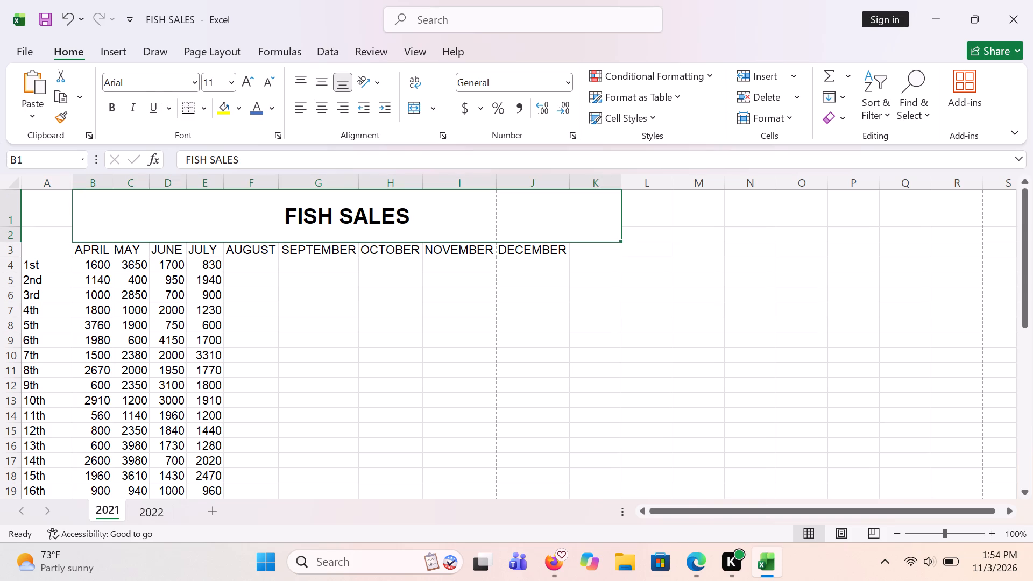
pyautogui.click(154, 107)
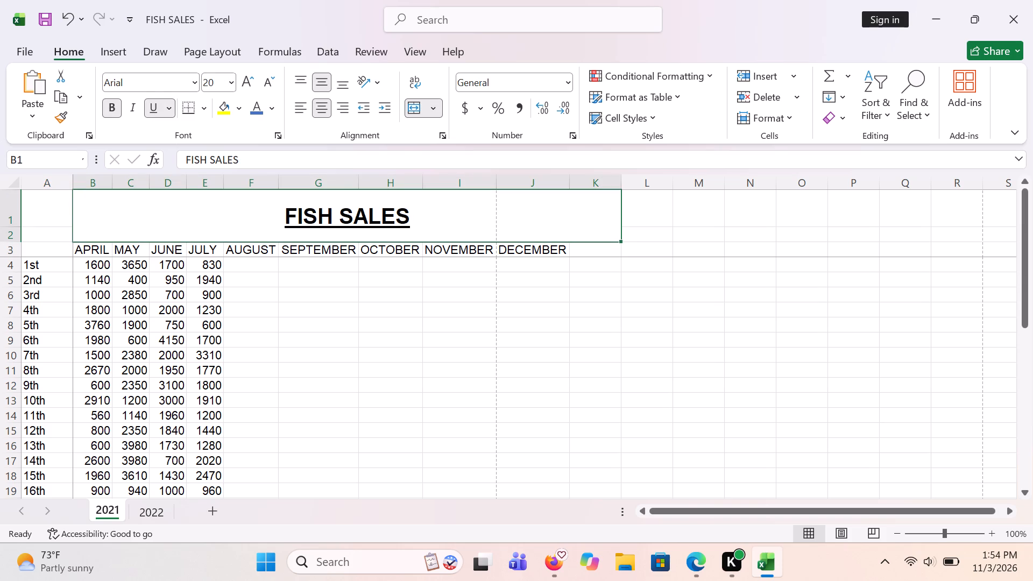
# Apply All Borders to the whole sales table, A3 to J35, from the month headings through the TOTALS row.
pyautogui.moveTo(59, 251); pyautogui.dragTo(90, 251)
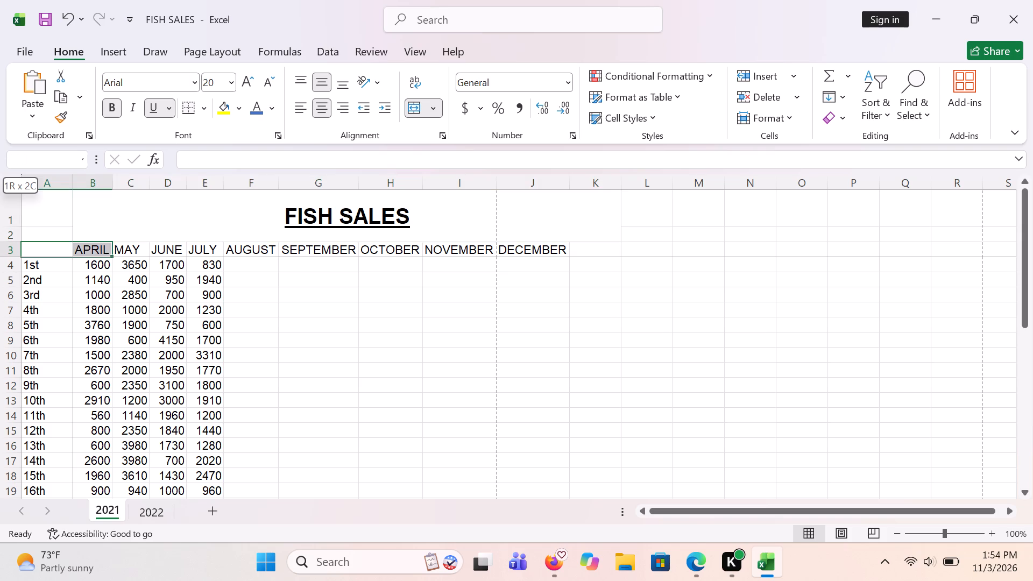
pyautogui.moveTo(90, 251); pyautogui.dragTo(514, 535)
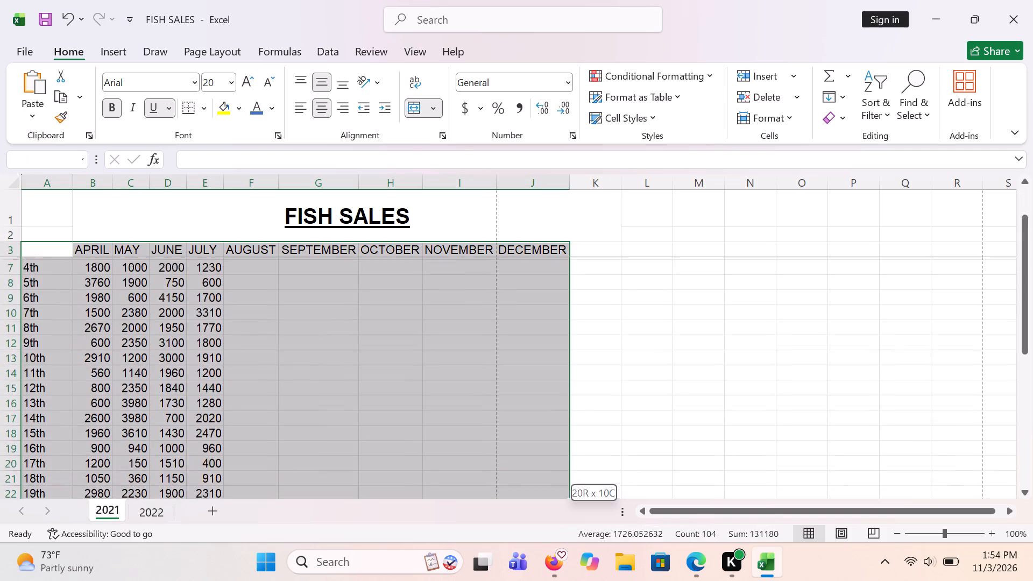
pyautogui.moveTo(514, 535); pyautogui.dragTo(506, 539)
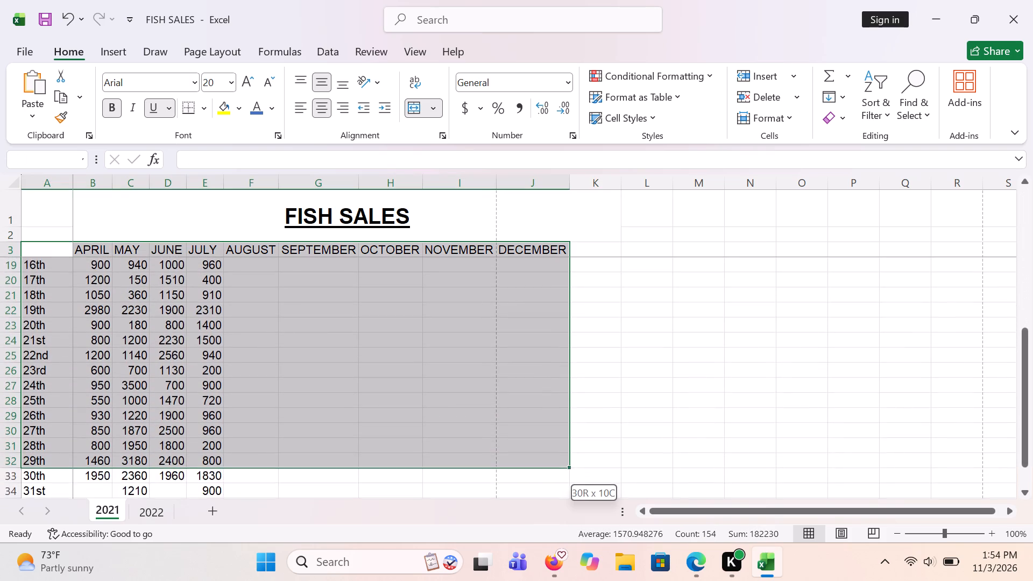
pyautogui.moveTo(506, 539); pyautogui.dragTo(515, 450)
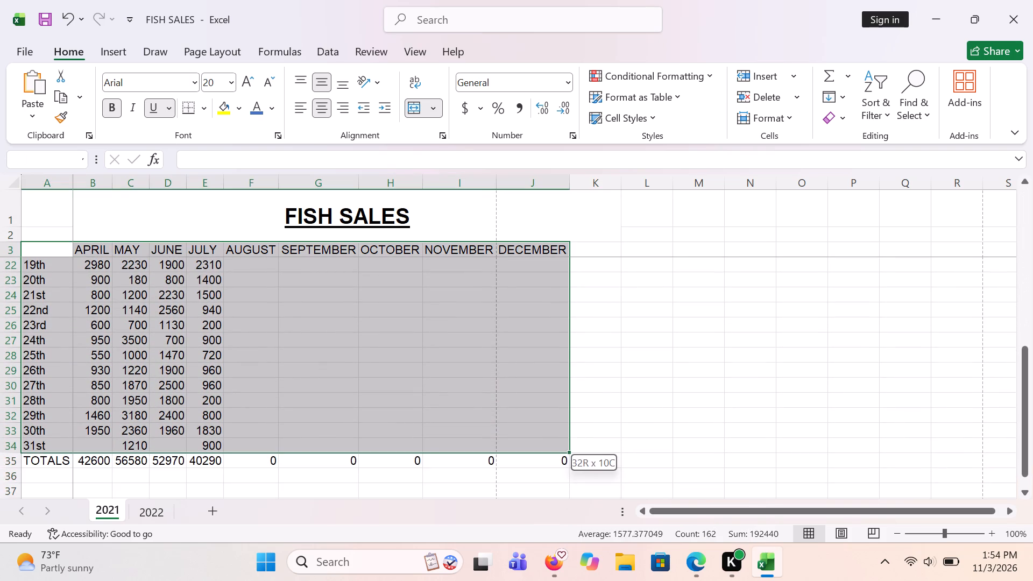
pyautogui.moveTo(515, 450); pyautogui.dragTo(513, 463)
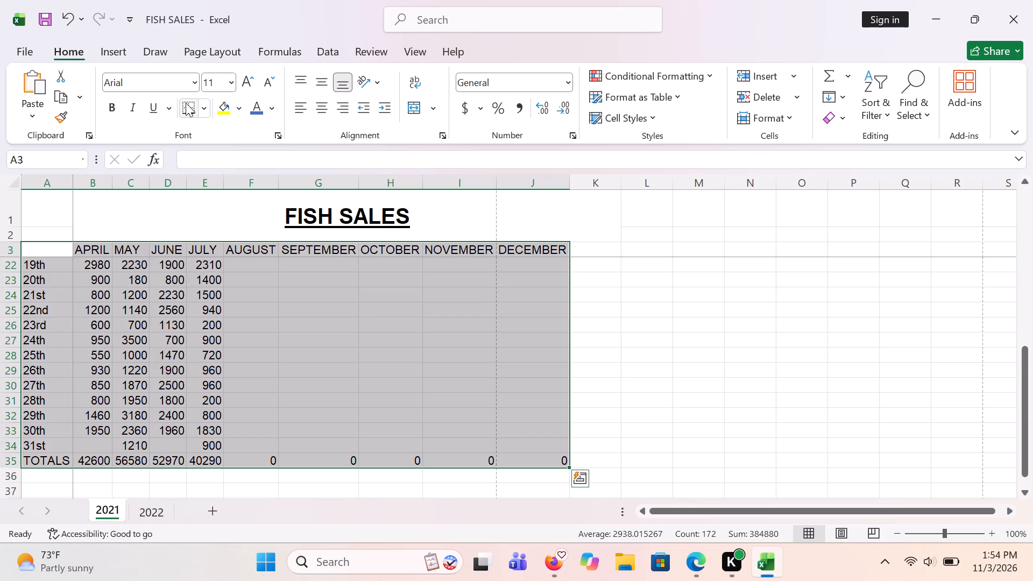
pyautogui.click(186, 103)
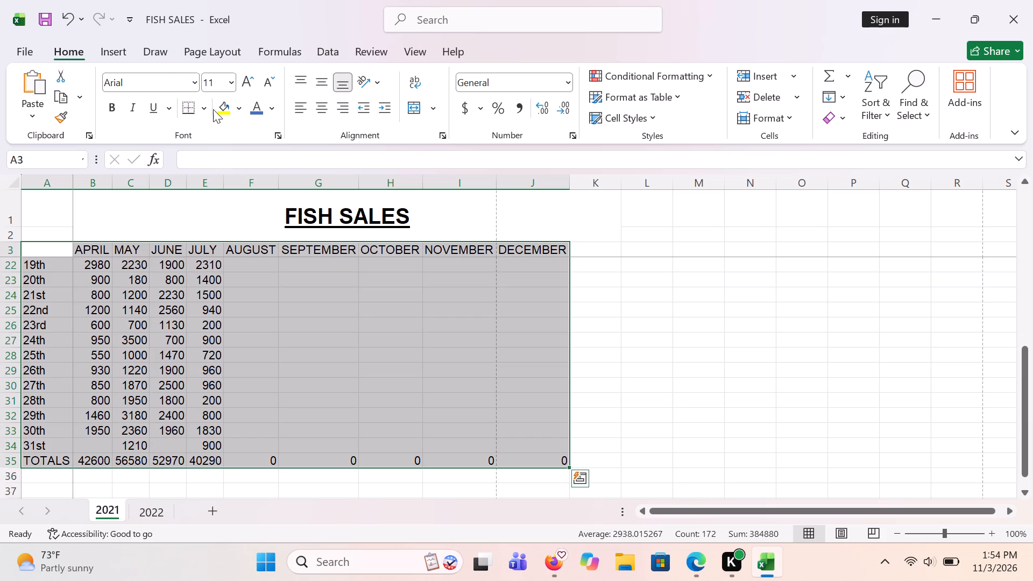
pyautogui.click(207, 104)
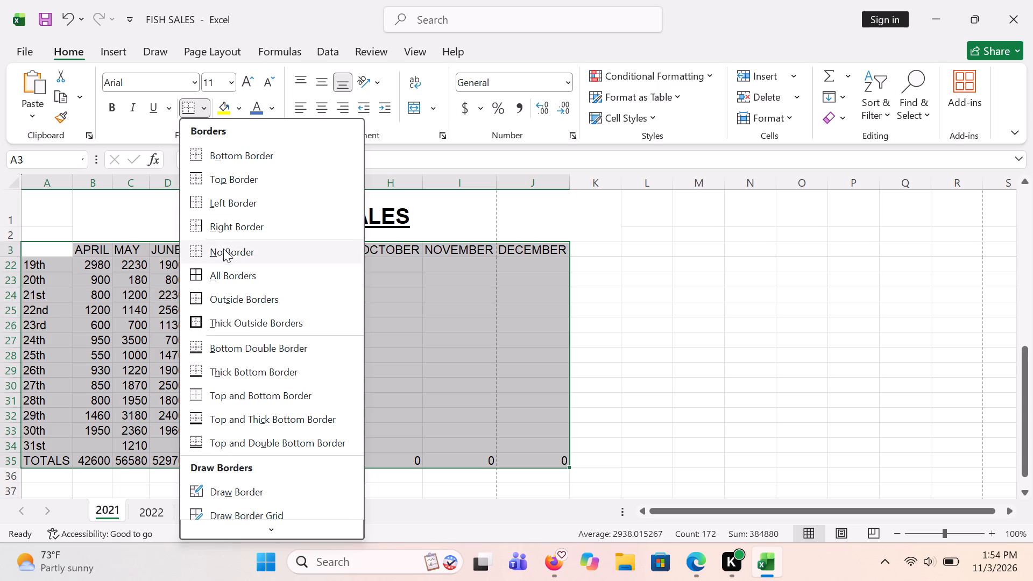
pyautogui.click(245, 274)
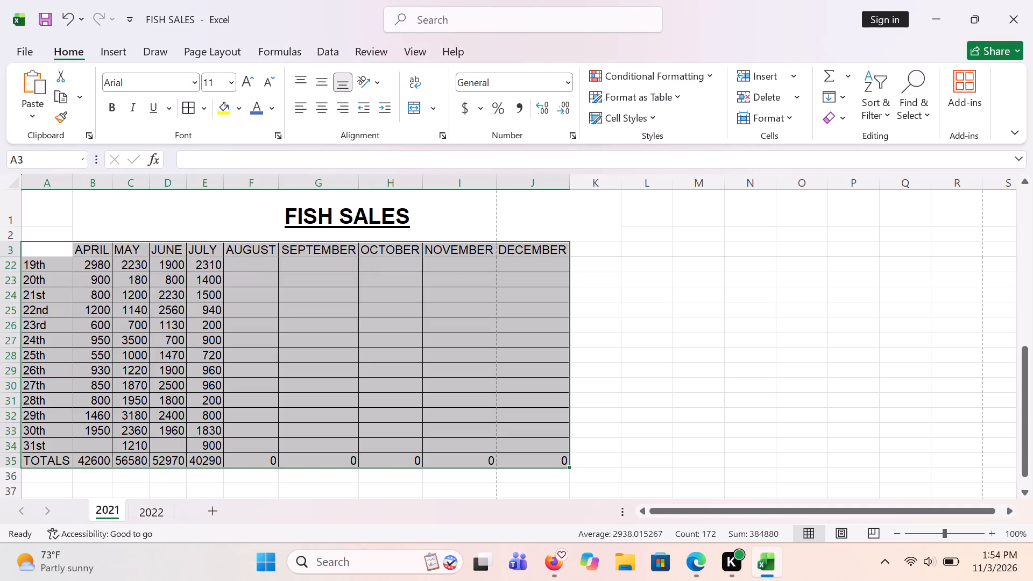
pyautogui.click(162, 278)
# Autofit the width of column A, which holds the day labels.
pyautogui.scroll(17, 100, 243)
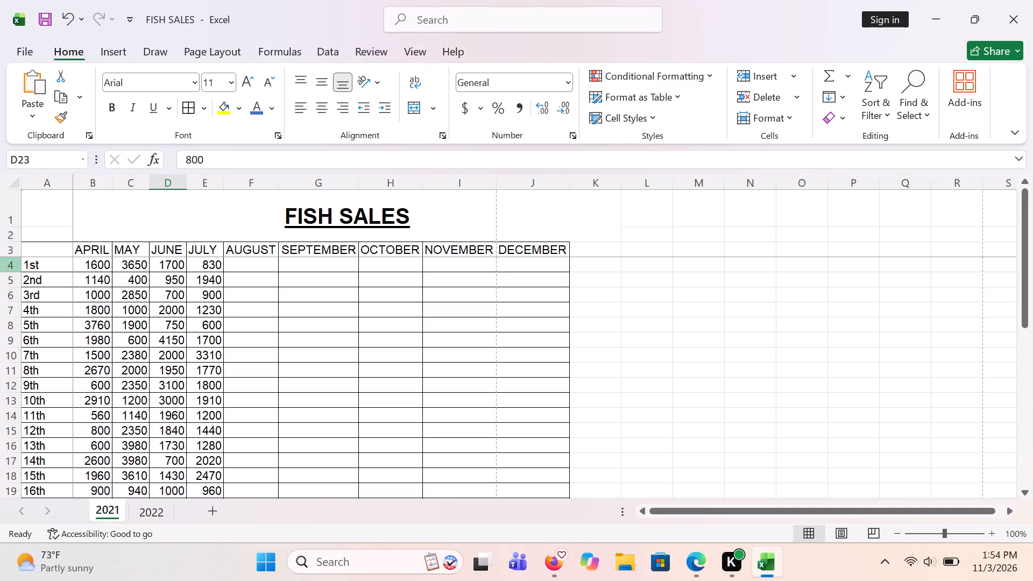
pyautogui.scroll(4, 61, 304)
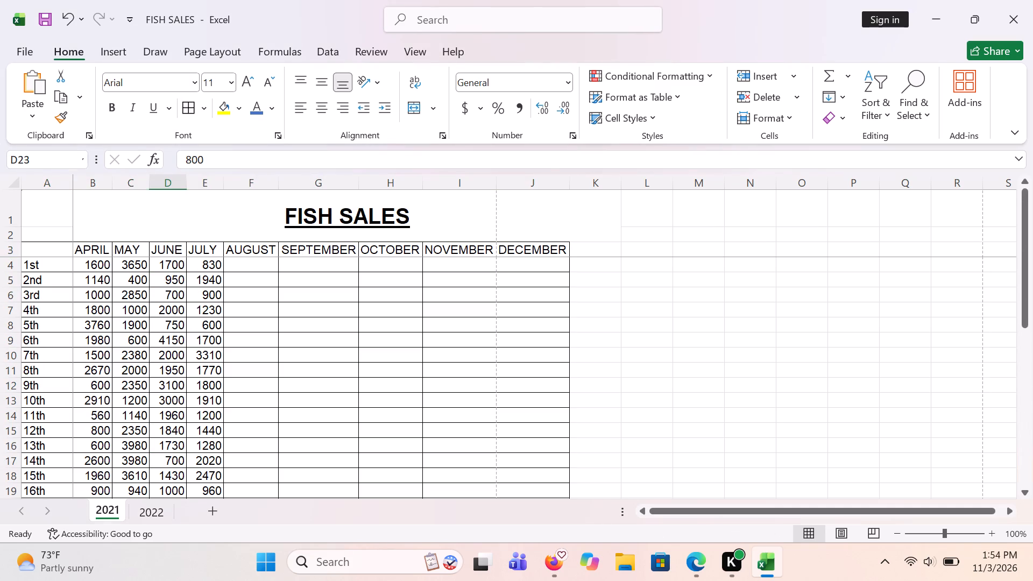
pyautogui.doubleClick(70, 181)
# Save the workbook with the formatted title and bordered table.
pyautogui.scroll(-3, 80, 473)
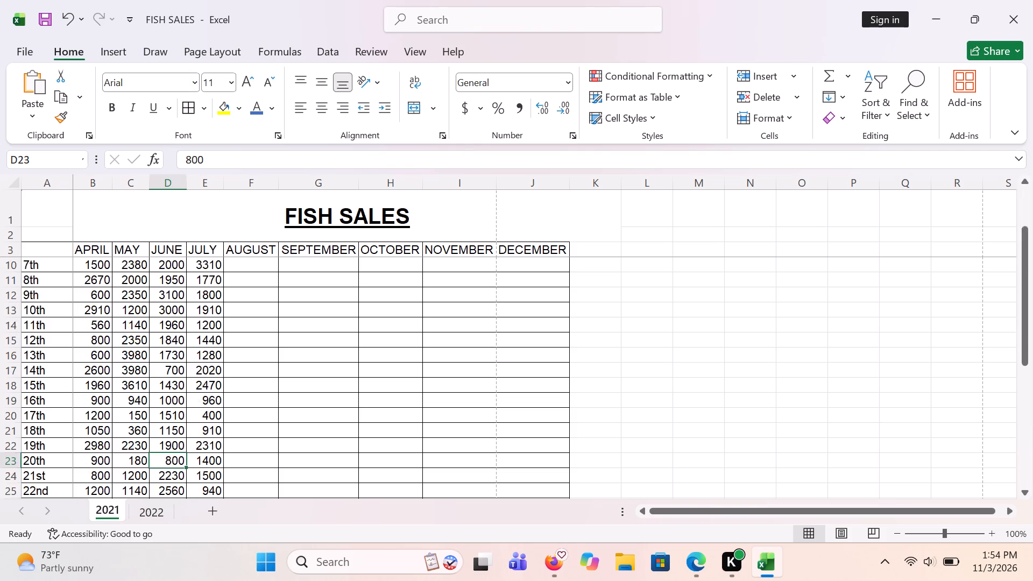
pyautogui.scroll(-4, 81, 450)
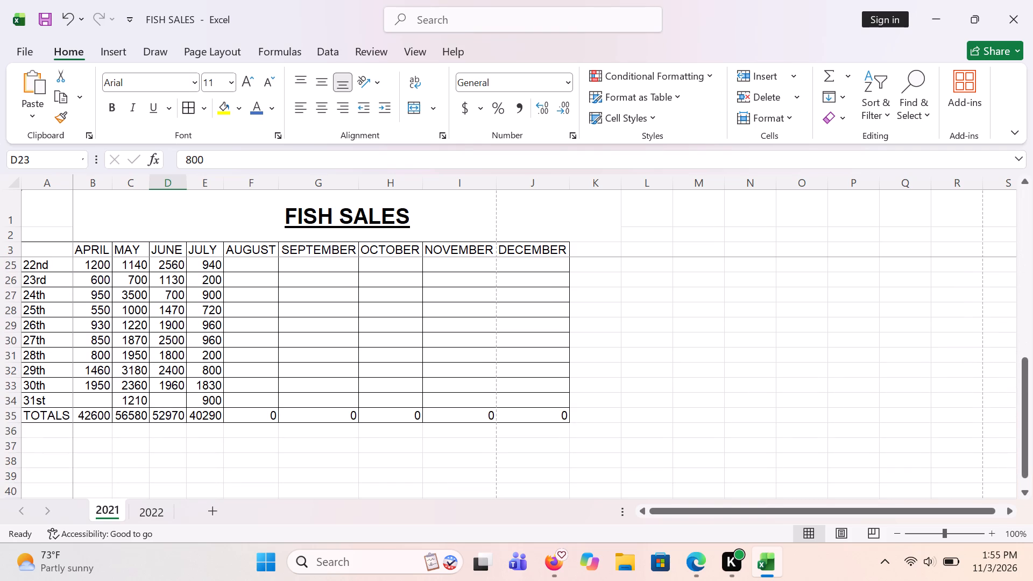
pyautogui.click(51, 415)
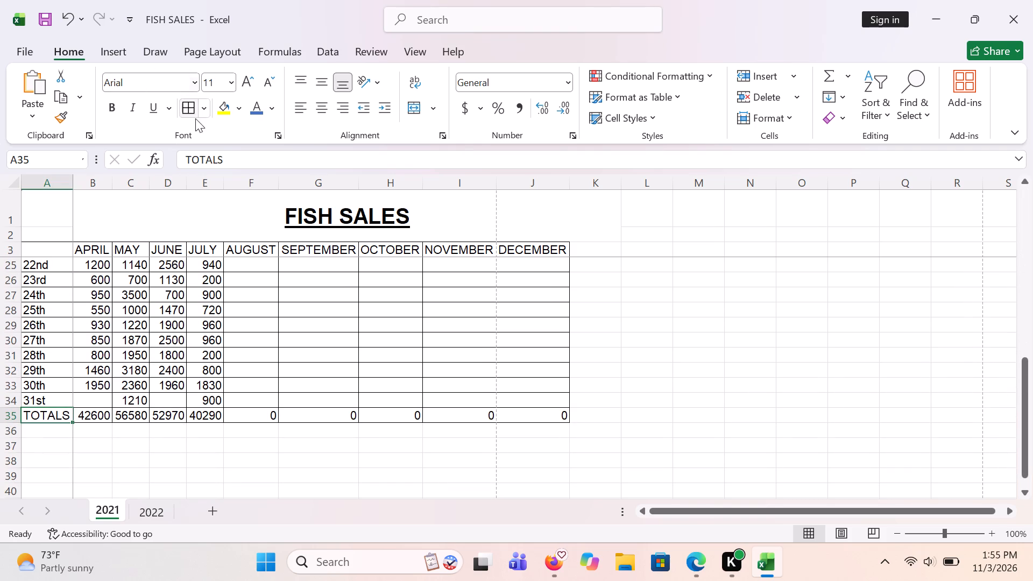
pyautogui.click(47, 12)
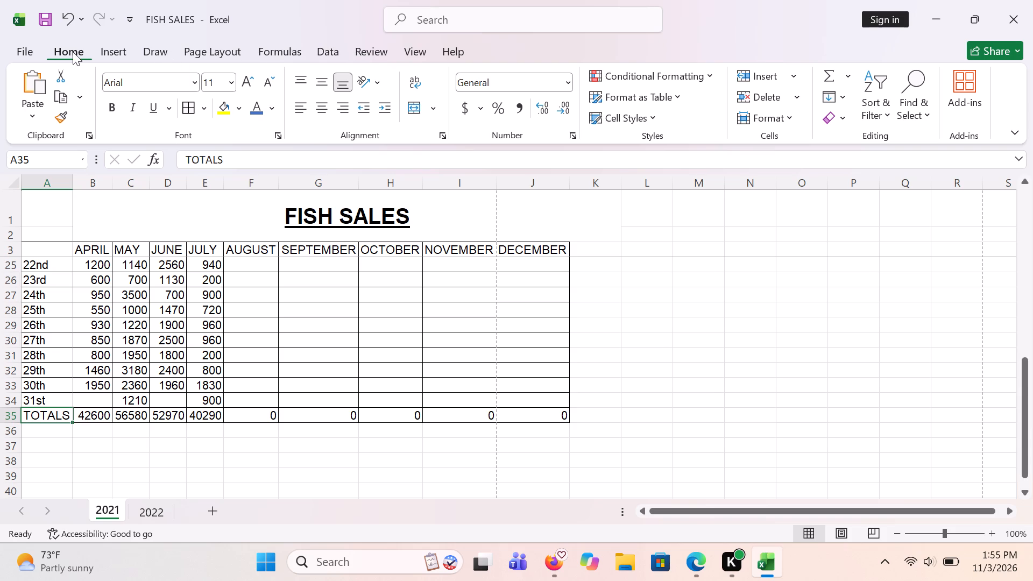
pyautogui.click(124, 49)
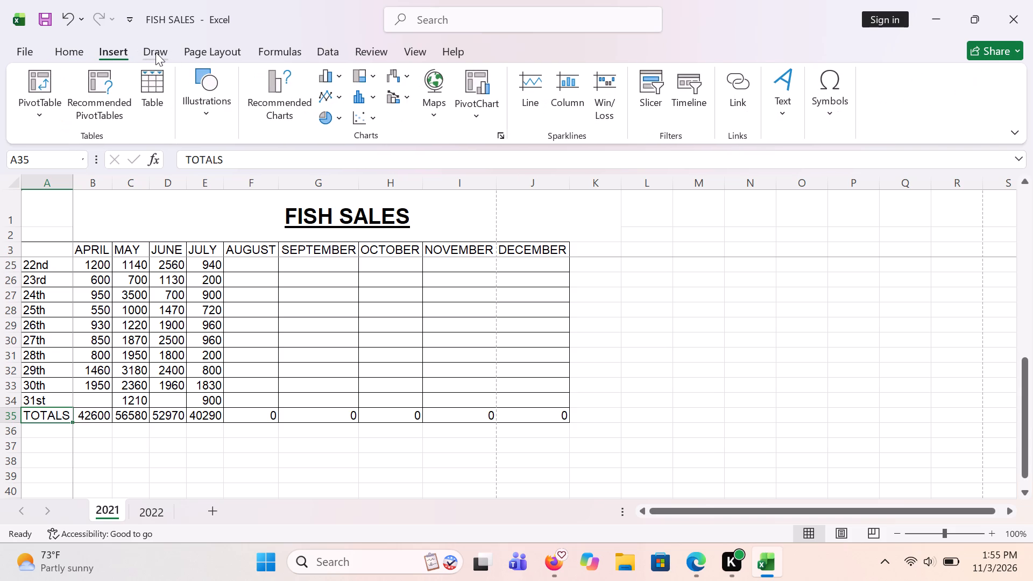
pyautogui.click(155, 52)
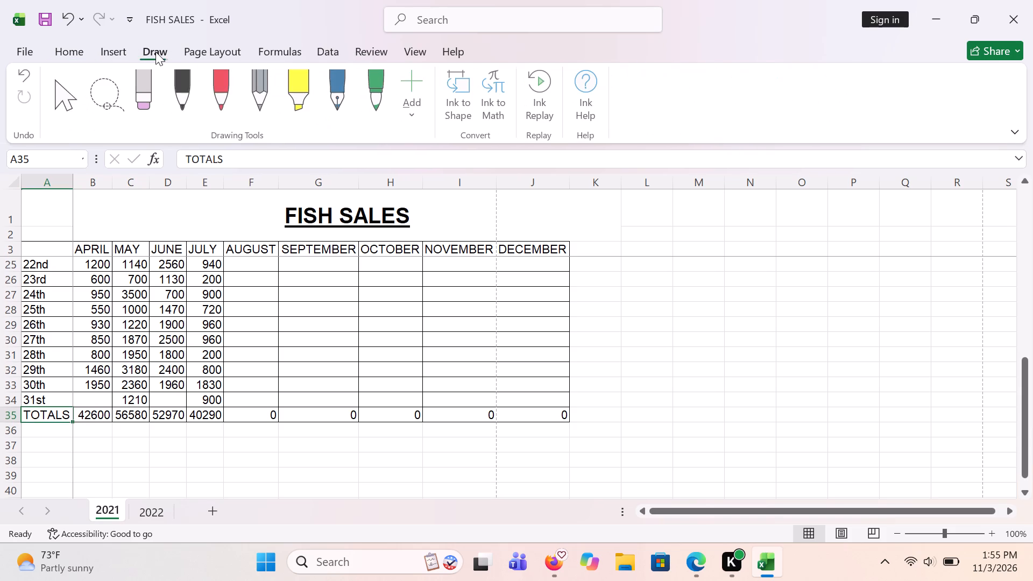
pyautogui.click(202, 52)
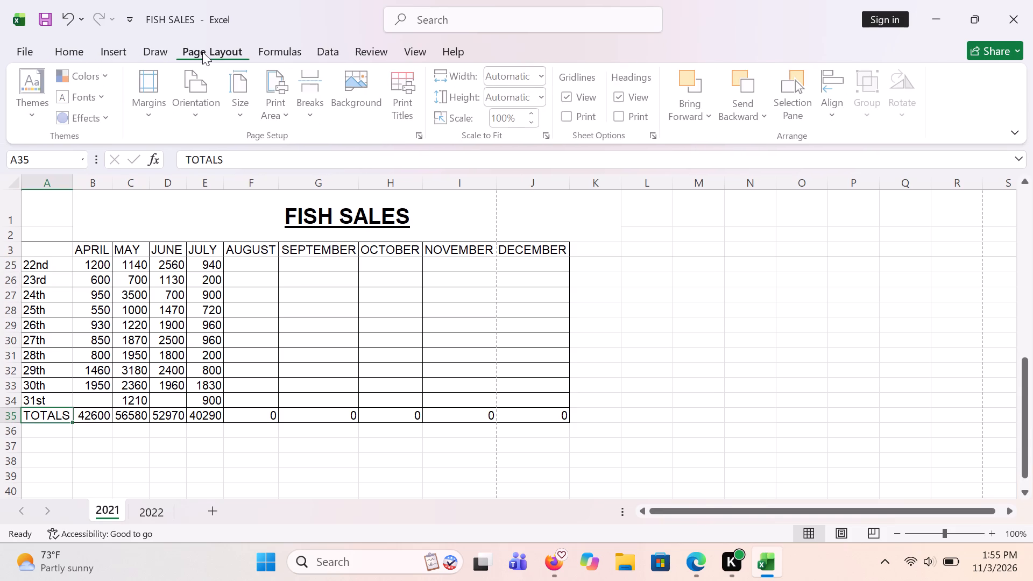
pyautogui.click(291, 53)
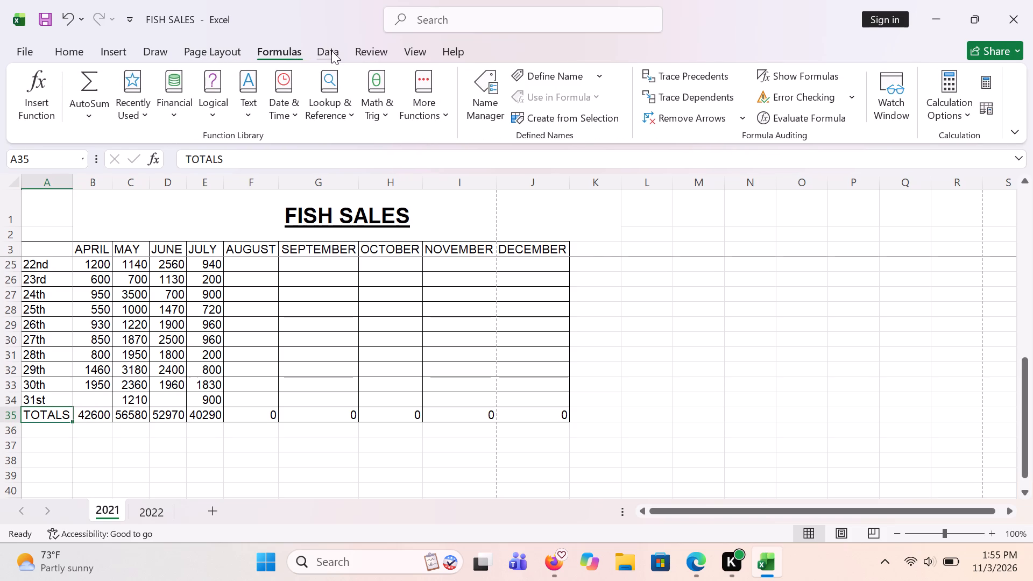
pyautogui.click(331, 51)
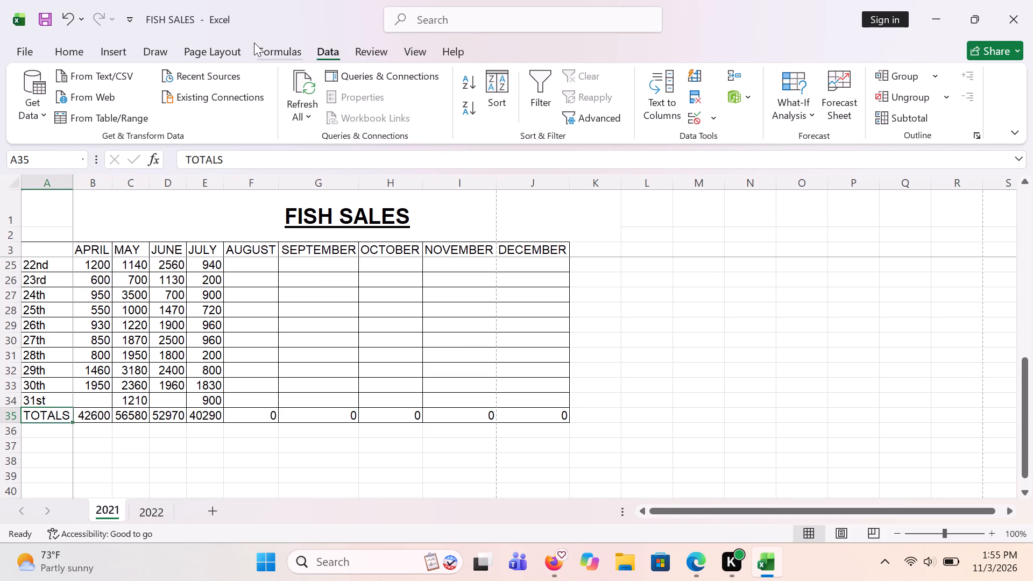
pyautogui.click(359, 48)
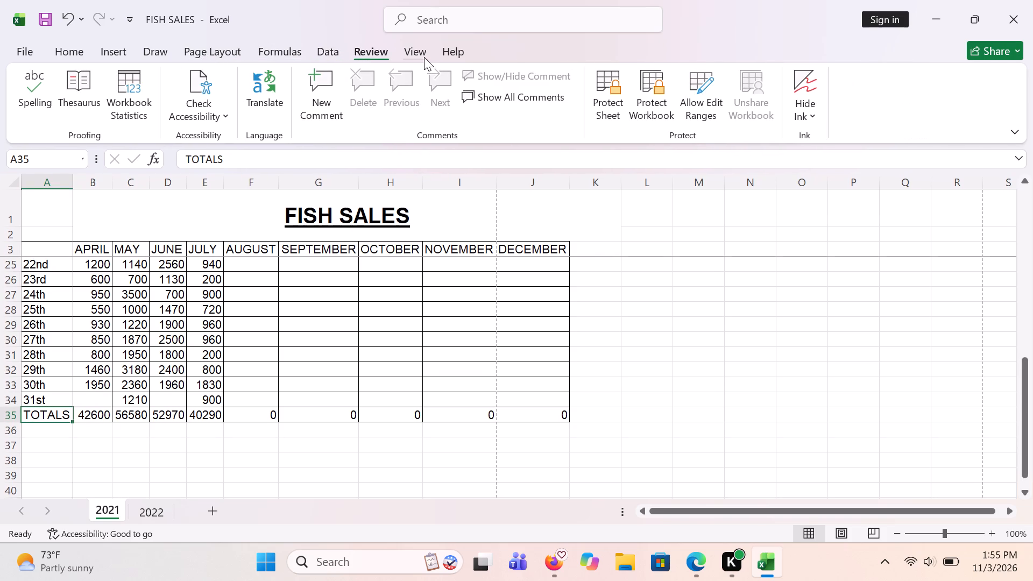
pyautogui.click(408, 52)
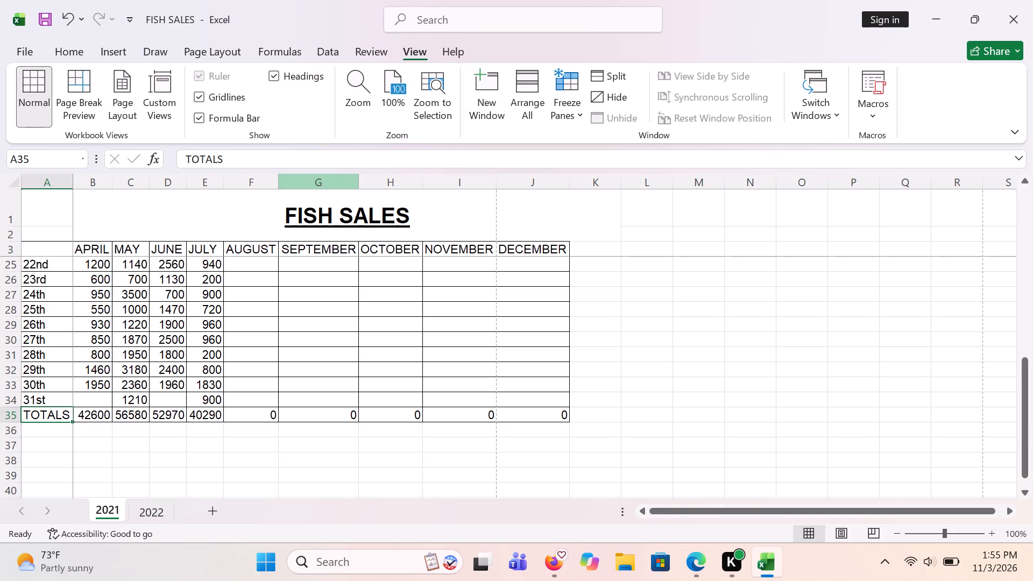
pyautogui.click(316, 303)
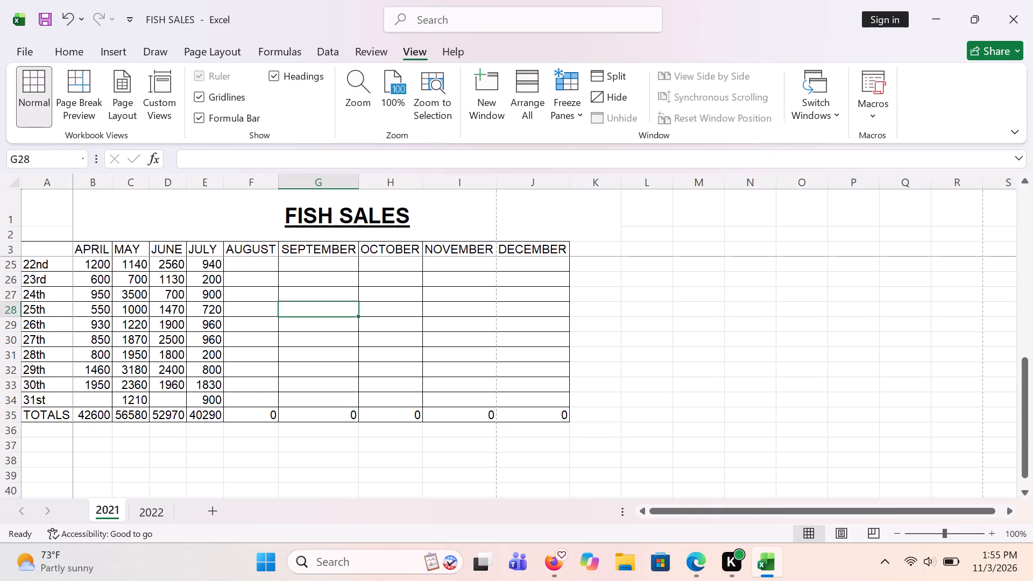
# Preview the 2021 sheet for printing and choose Normal margins.
pyautogui.hotkey('ctrl', 'p')
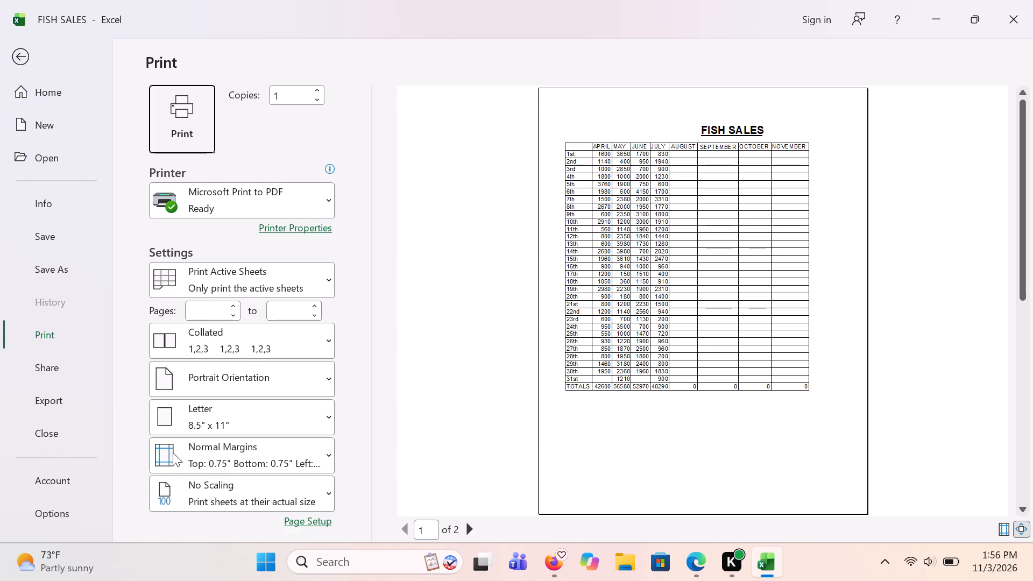
pyautogui.click(217, 457)
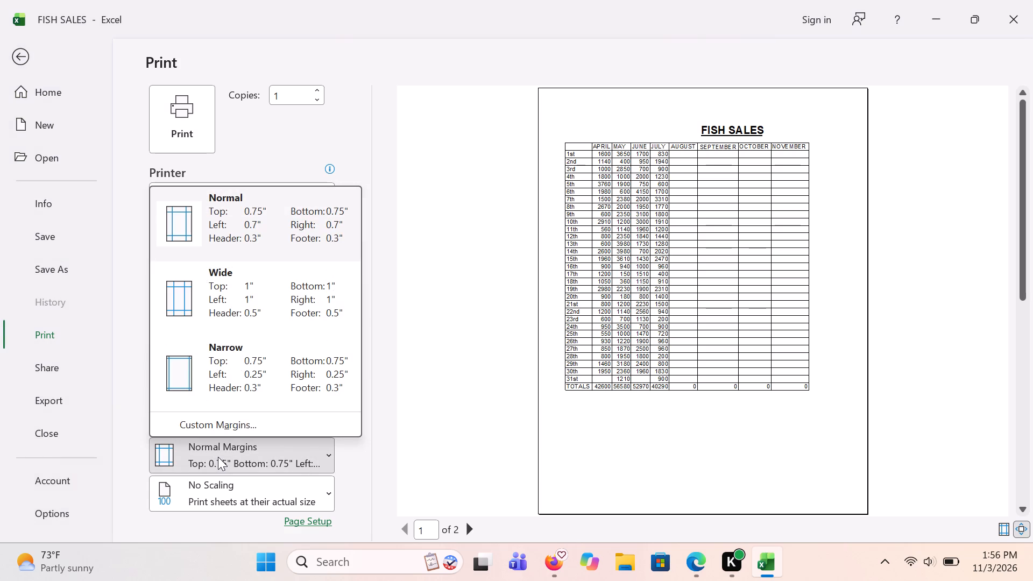
pyautogui.click(240, 226)
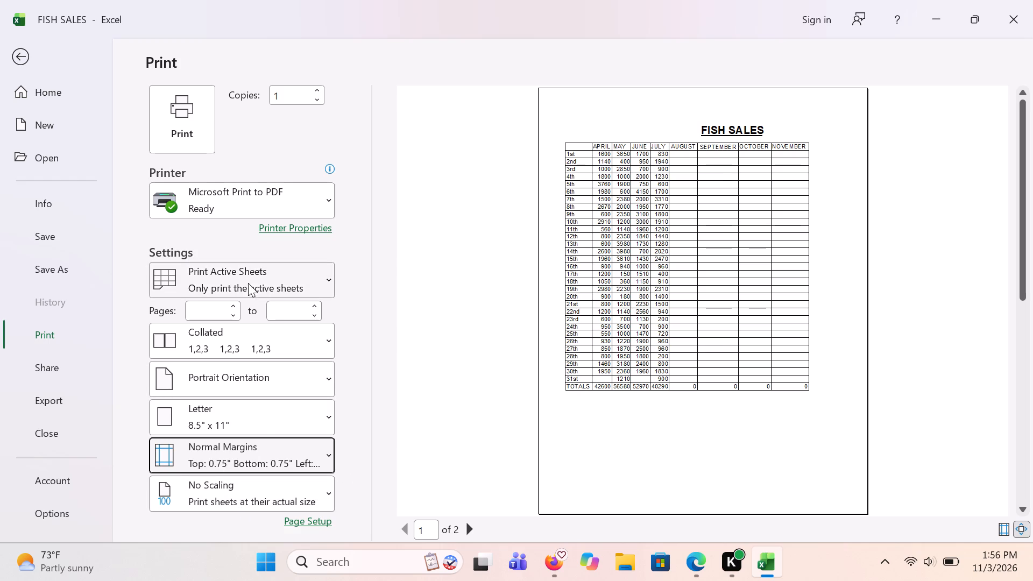
pyautogui.click(471, 225)
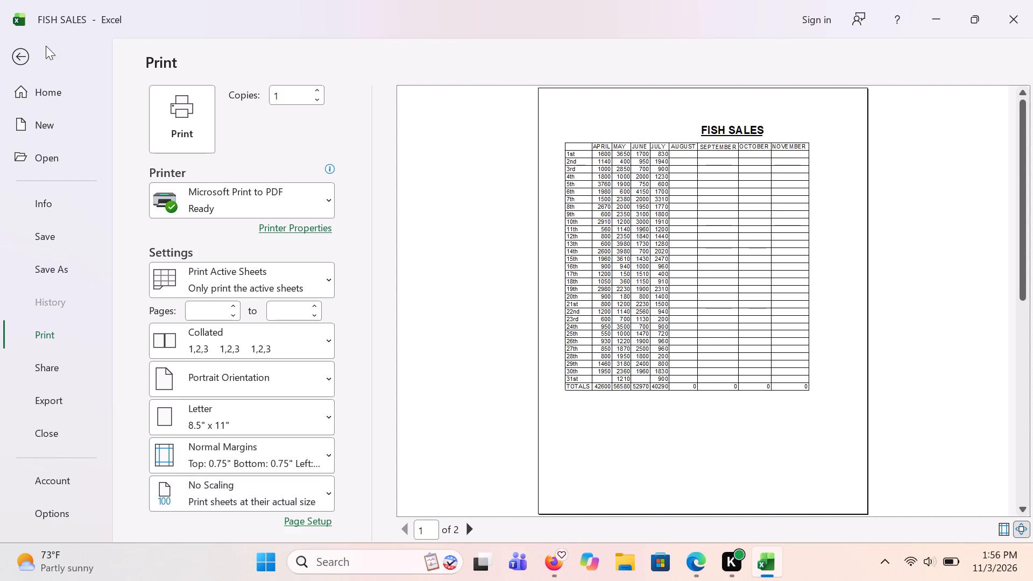
# Leave the print preview and close the FISH SALES workbook window.
pyautogui.click(65, 93)
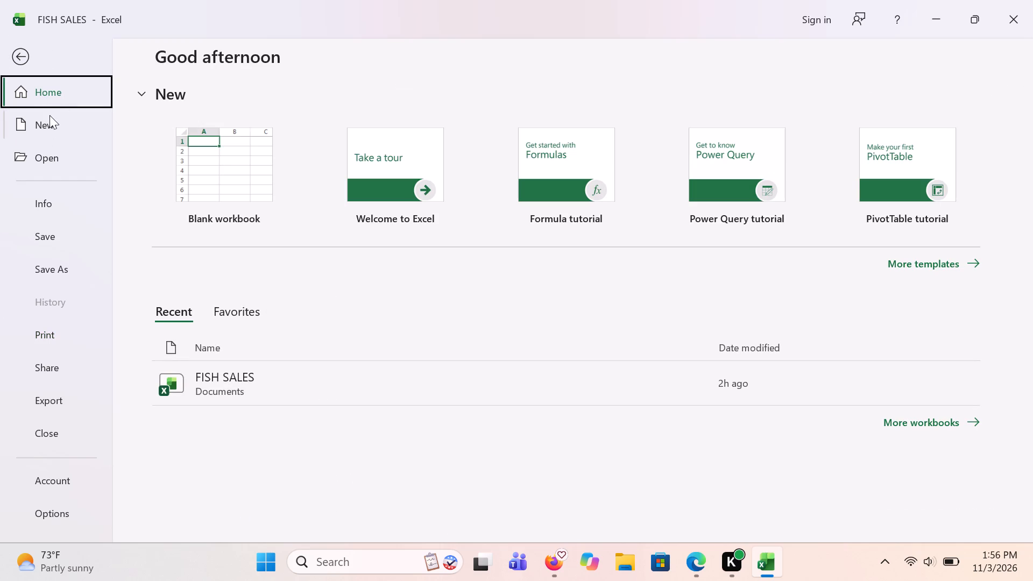
pyautogui.click(15, 20)
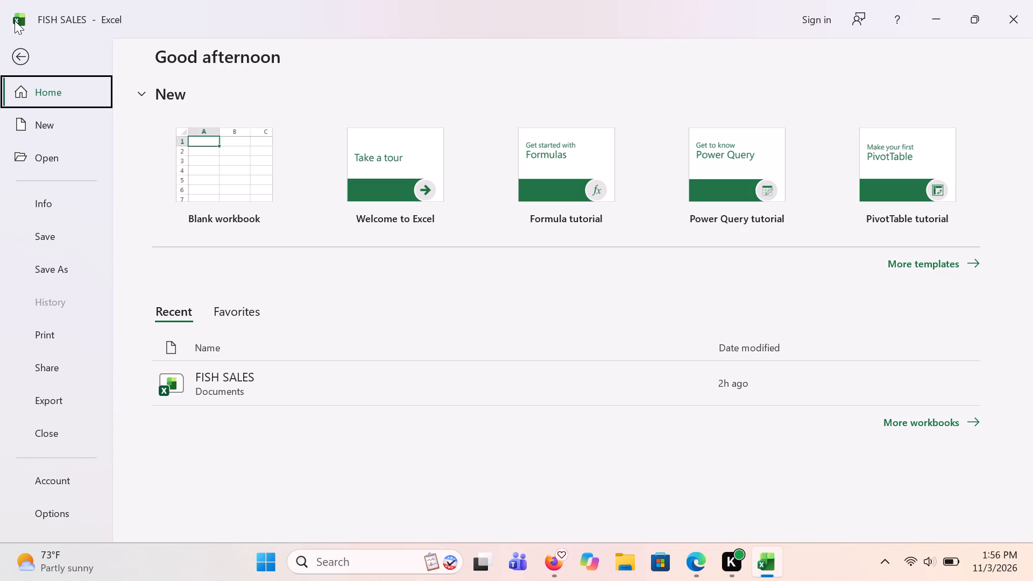
pyautogui.click(16, 17)
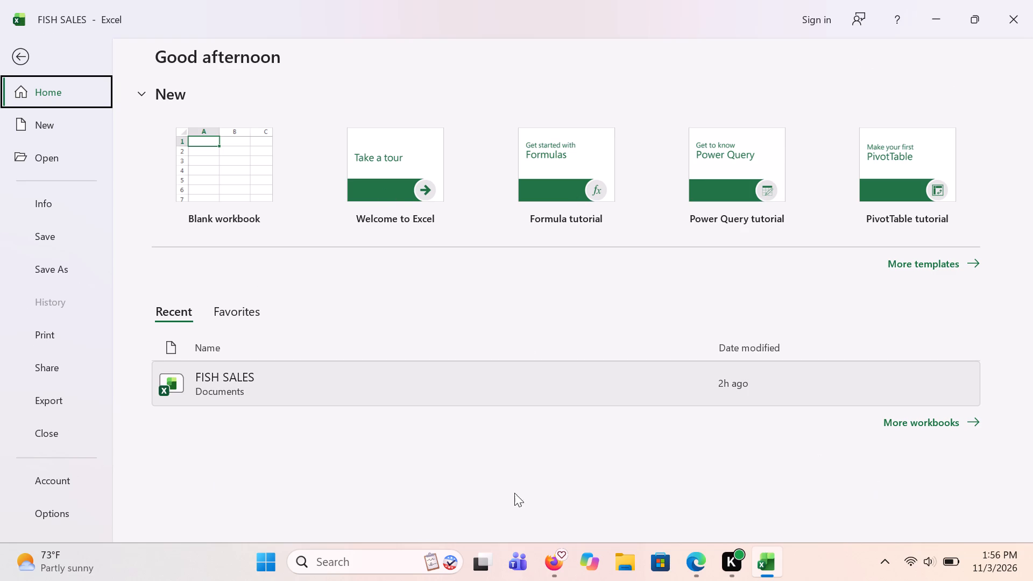
pyautogui.click(490, 501)
pyautogui.click(1015, 17)
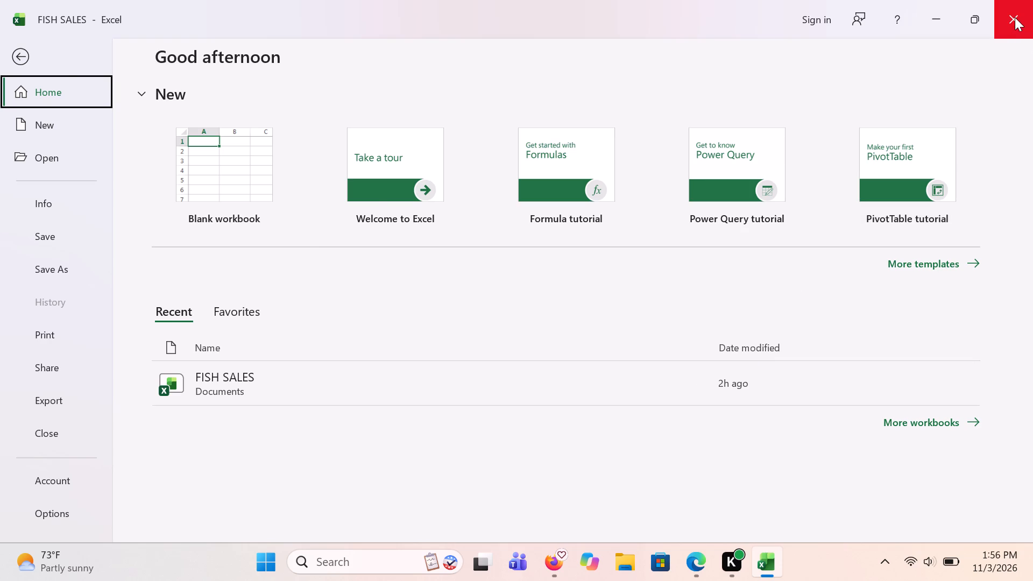
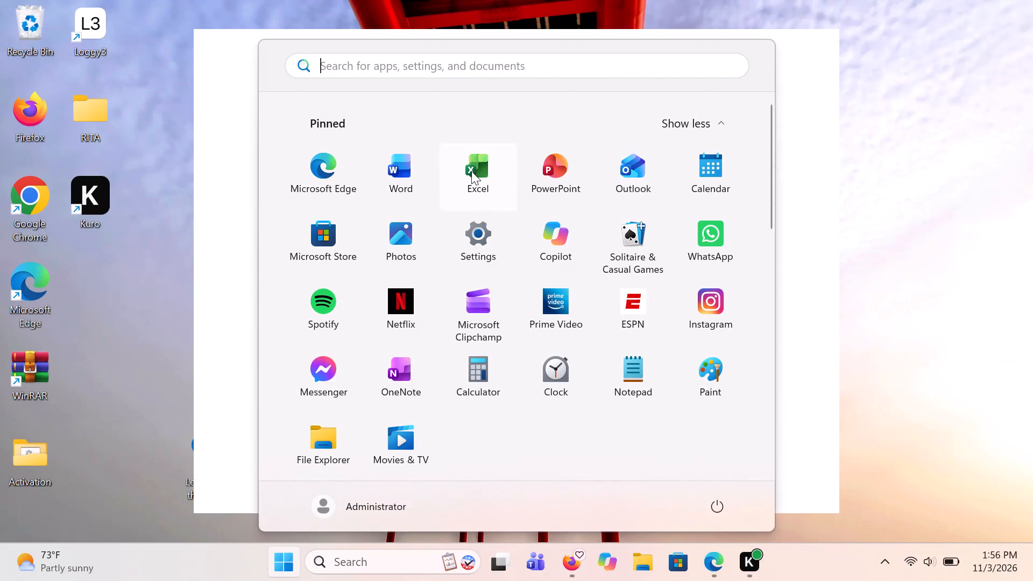
# Start Excel, then open the recent FISH SALES workbook and save it.
pyautogui.click(471, 171)
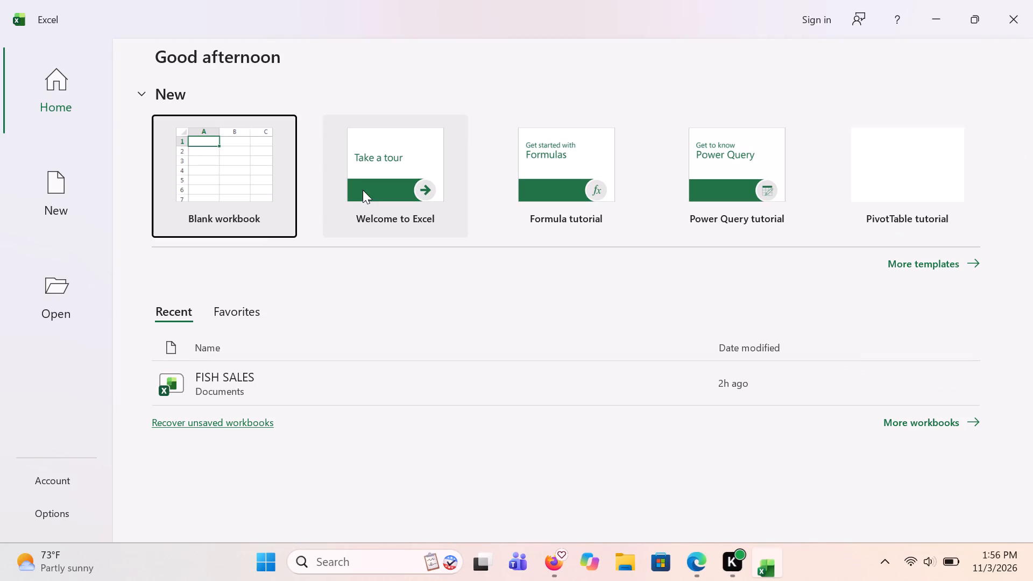
pyautogui.click(256, 380)
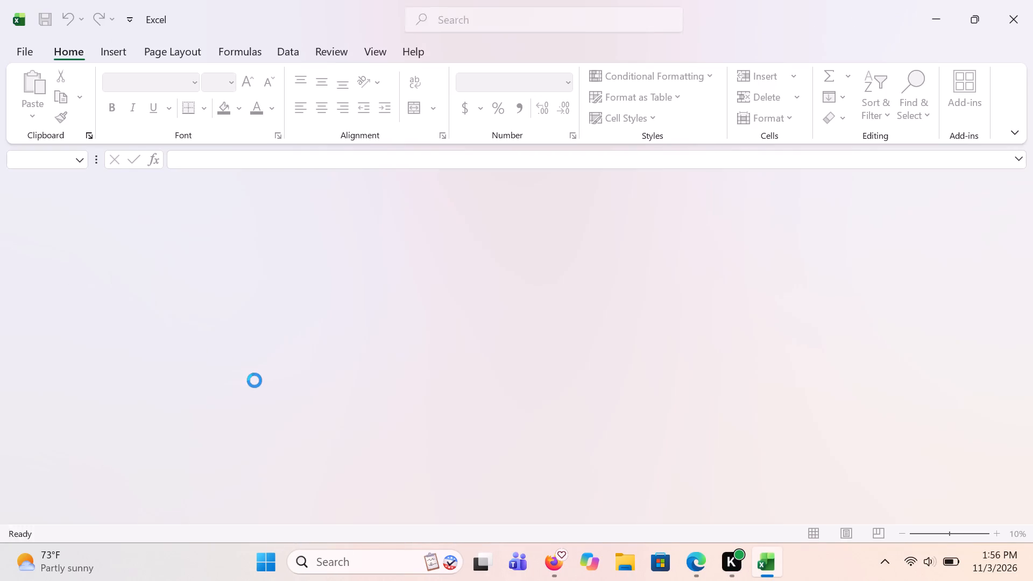
pyautogui.click(236, 357)
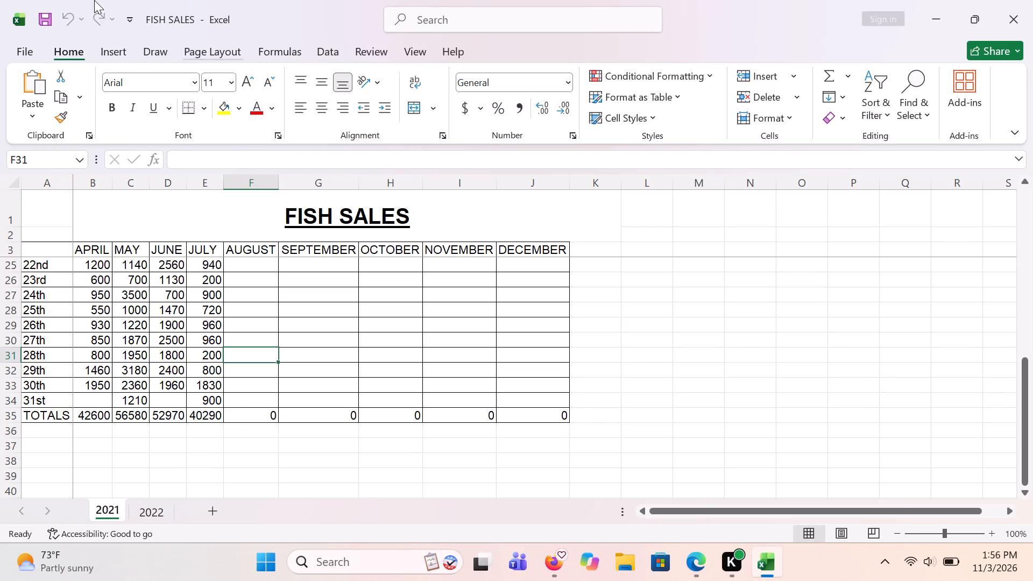
pyautogui.click(48, 19)
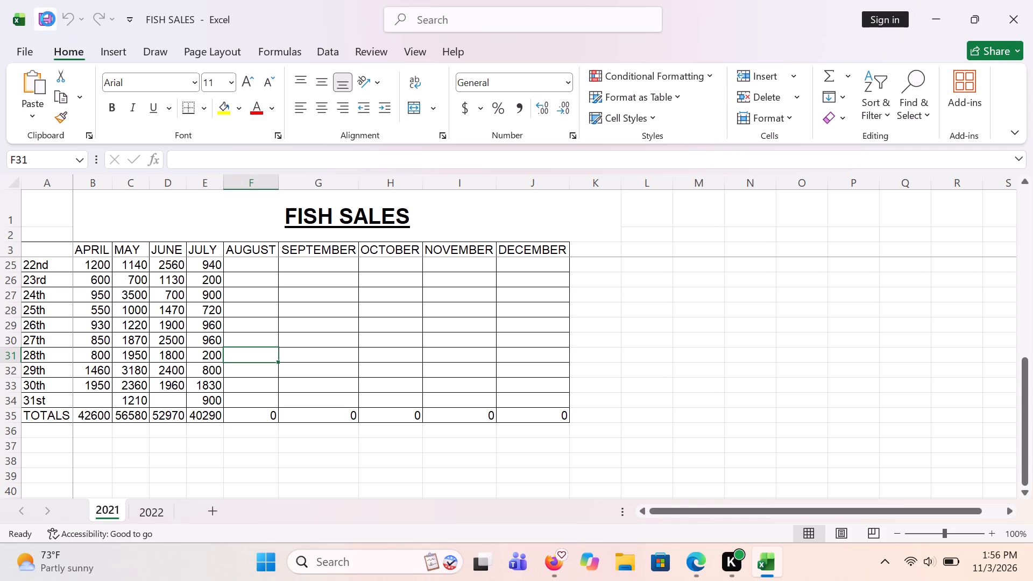
# Enter 1330 and 3380 in the AUGUST column of the 2021 sheet for the 1st and 2nd.
pyautogui.scroll(8, 316, 347)
pyautogui.scroll(-4, 310, 338)
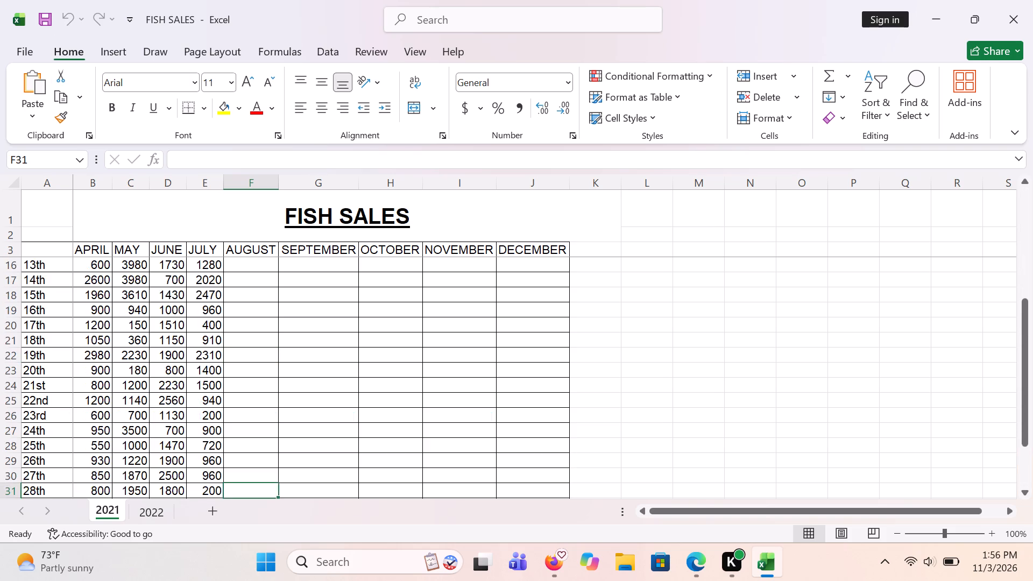
pyautogui.scroll(-4, 310, 338)
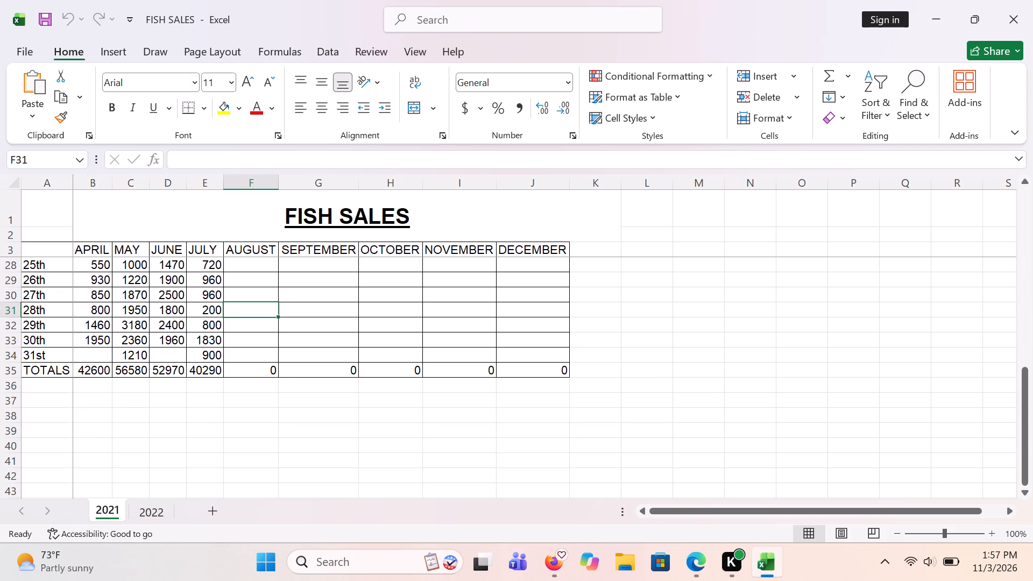
pyautogui.scroll(8, 165, 315)
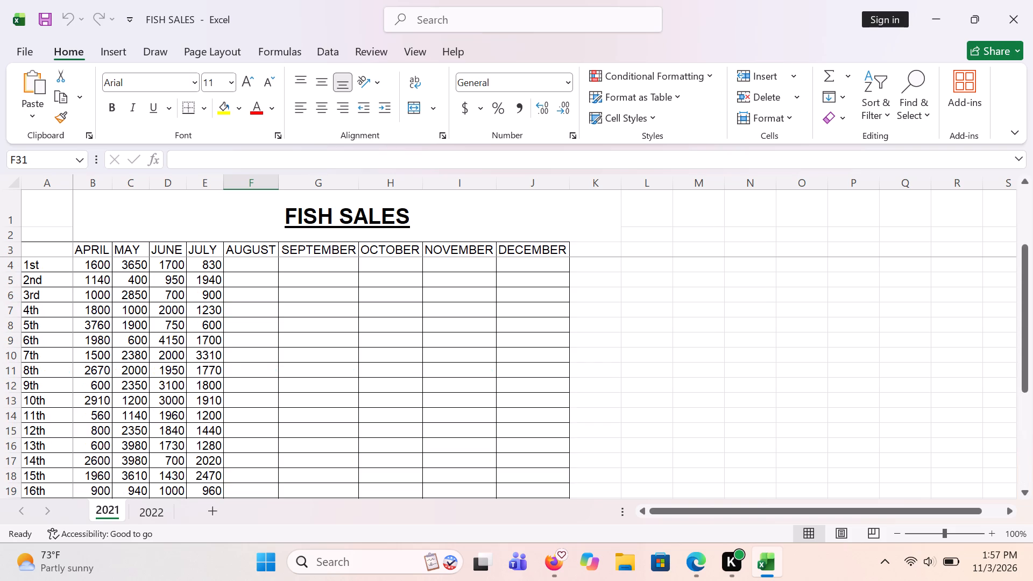
pyautogui.scroll(7, 166, 315)
pyautogui.click(268, 260)
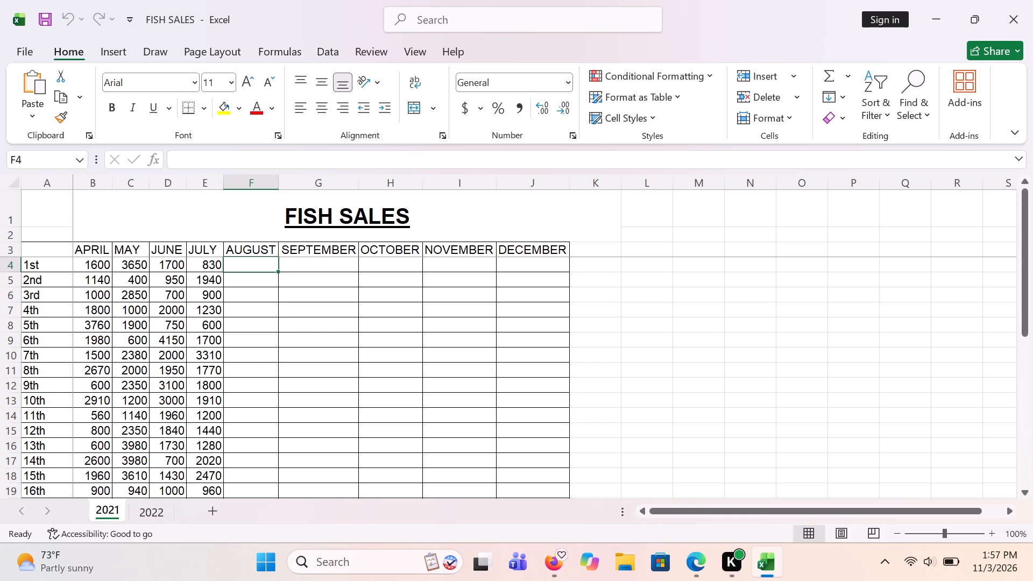
pyautogui.press('1')
pyautogui.write('33')
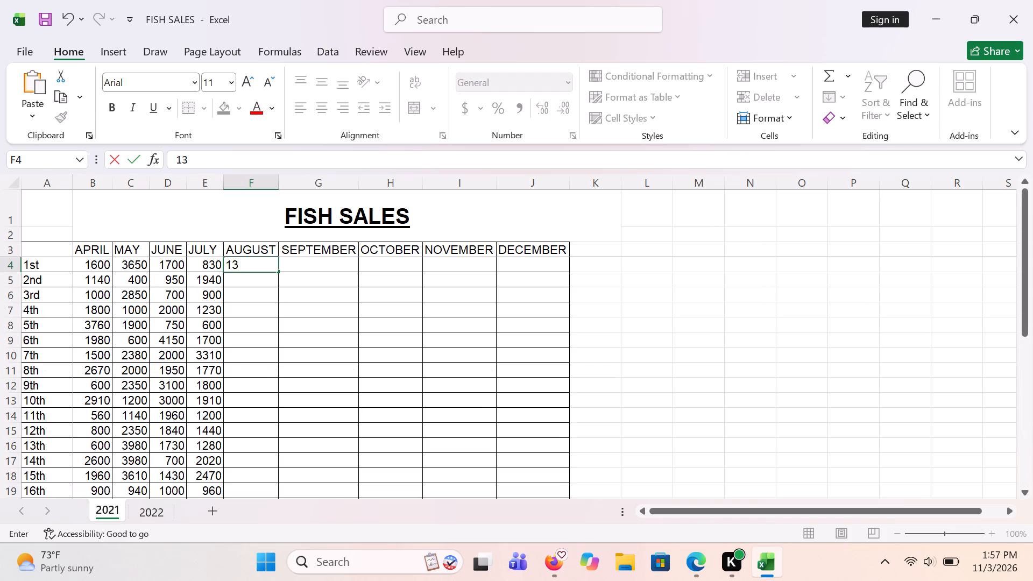
pyautogui.press('0')
pyautogui.press('Return')
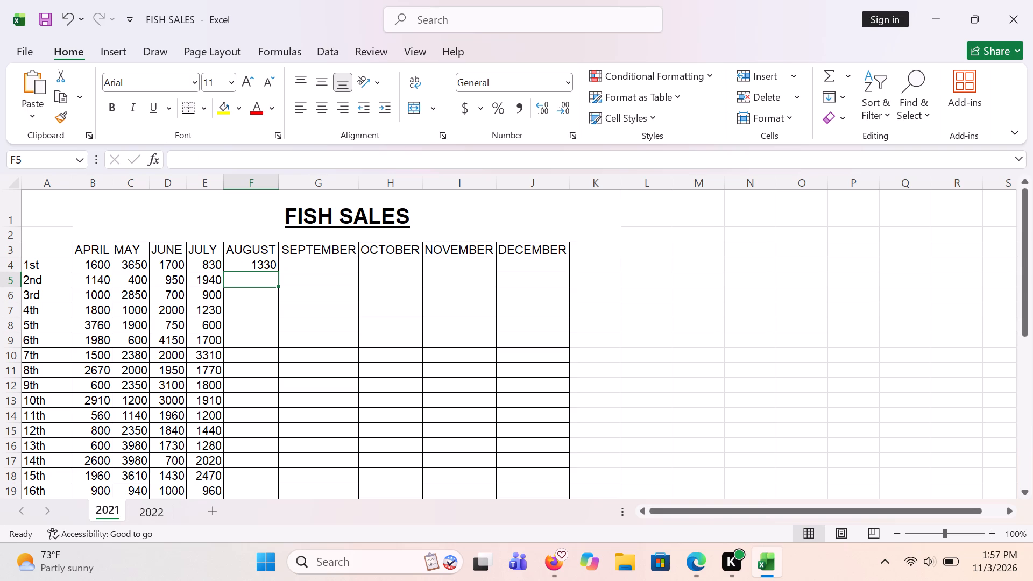
pyautogui.write('33')
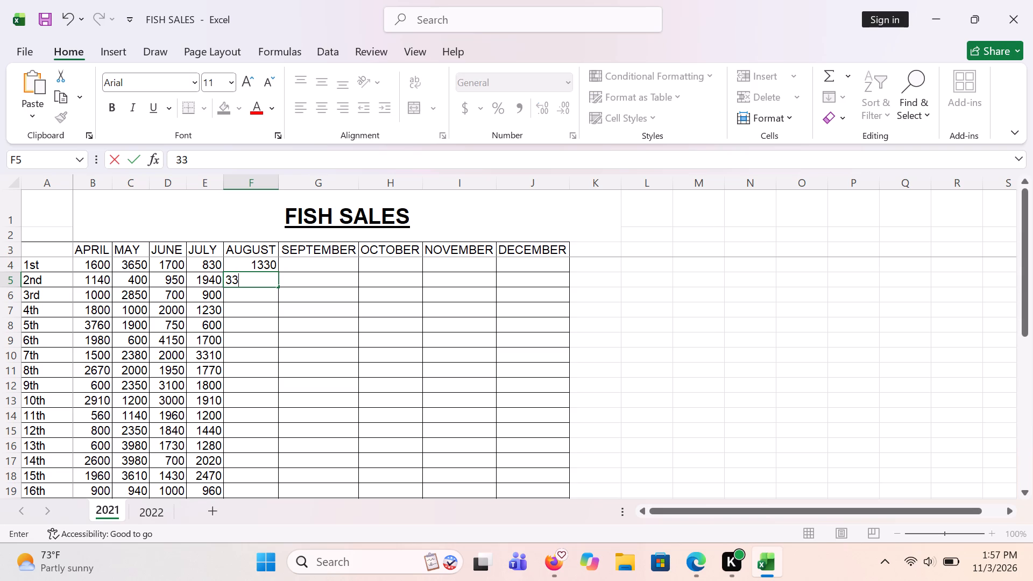
pyautogui.write('8-')
pyautogui.press('BackSpace')
pyautogui.press('0')
pyautogui.press('Return')
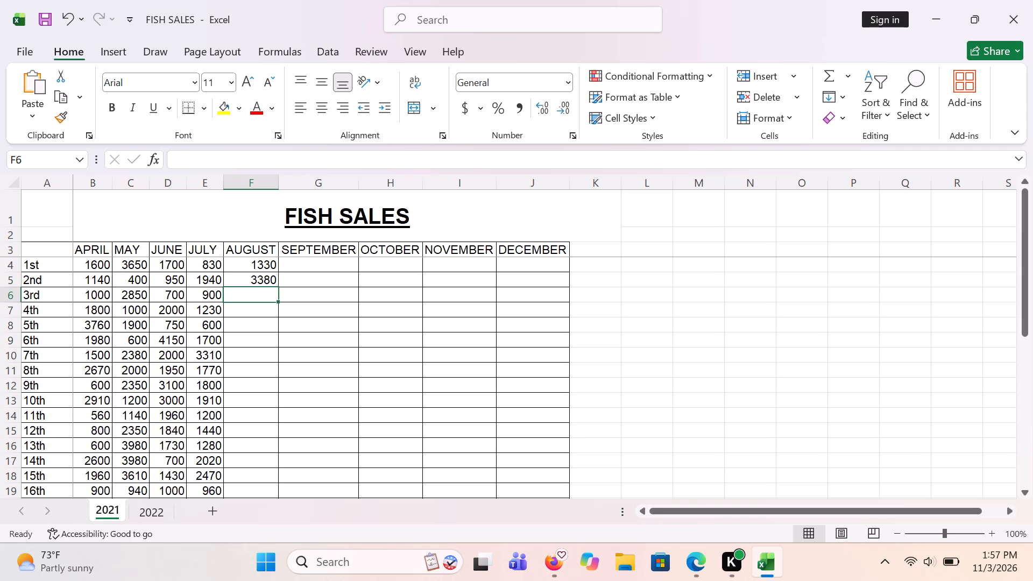
# Enter 1370, 900, 1680, 1200 and 1700 in the AUGUST column for the 3rd to 7th, and save the workbook.
pyautogui.press('1')
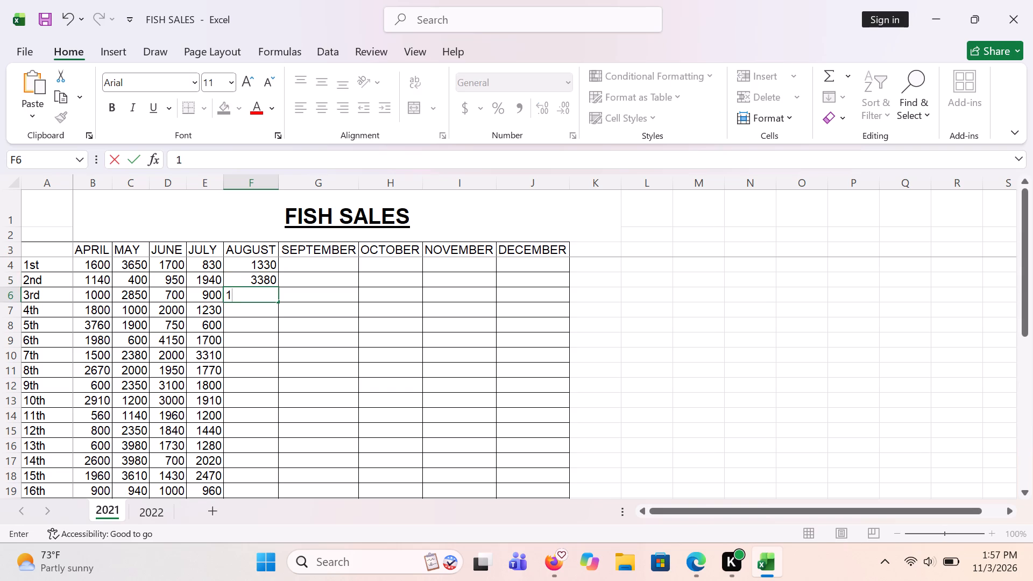
pyautogui.write('370')
pyautogui.press('Return')
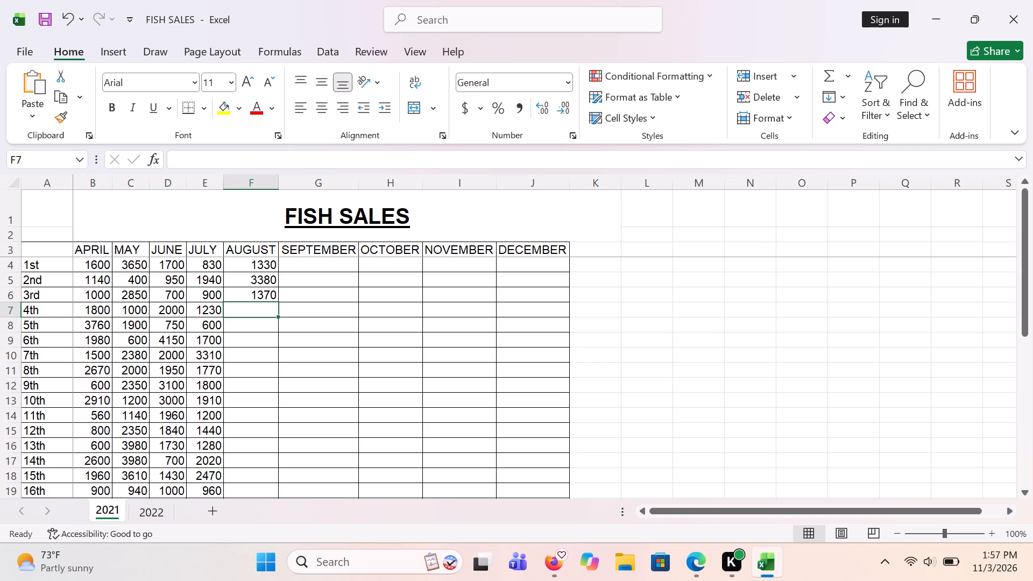
pyautogui.write('900')
pyautogui.press('Return')
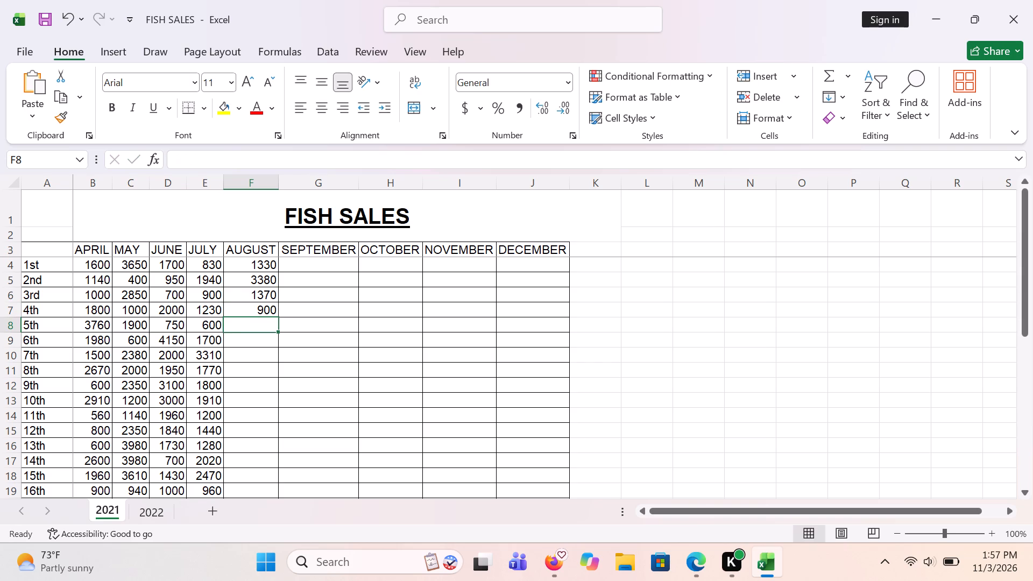
pyautogui.press('1')
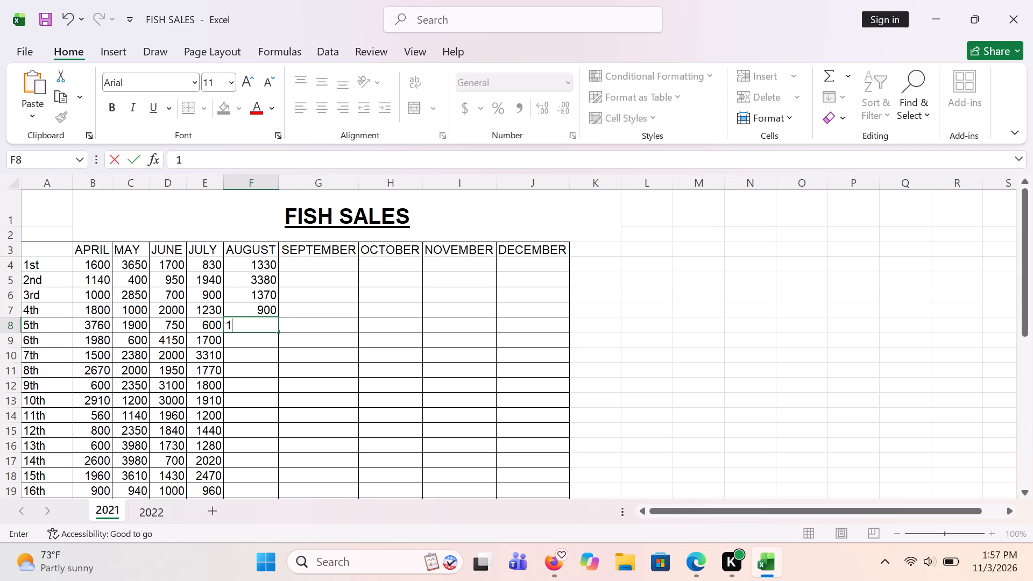
pyautogui.press('6')
pyautogui.write('80')
pyautogui.press('Return')
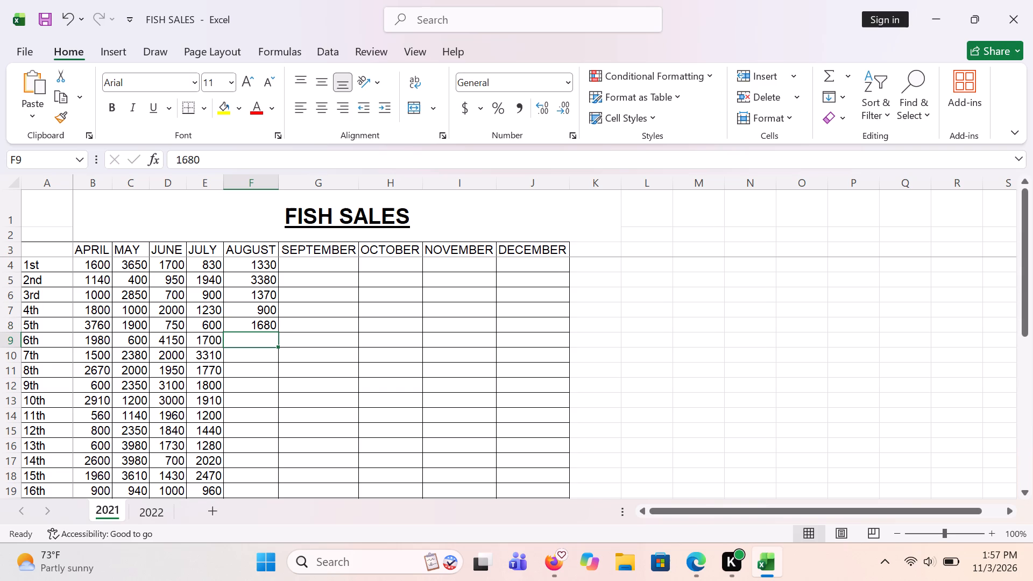
pyautogui.write('12')
pyautogui.write('00')
pyautogui.press('Return')
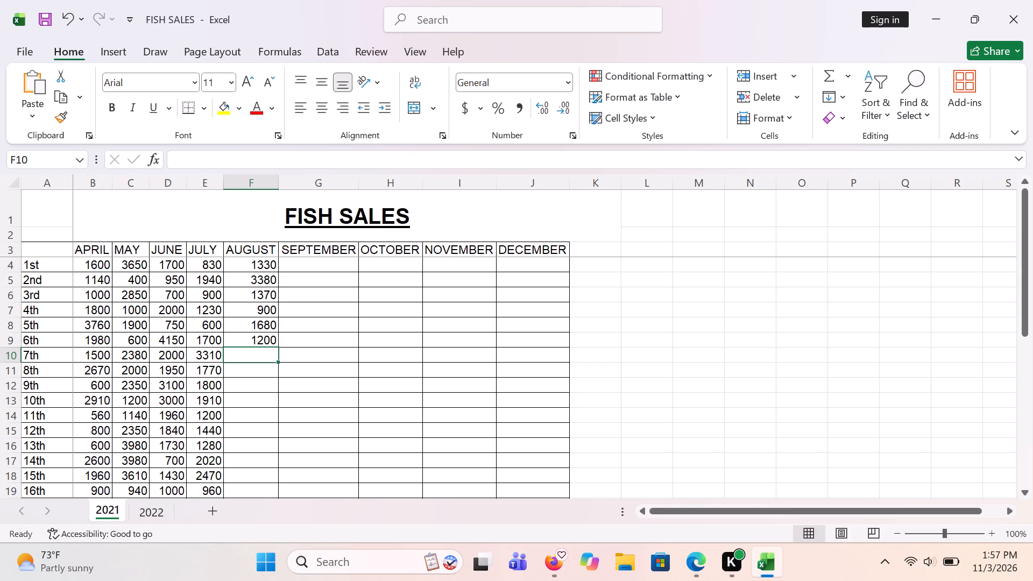
pyautogui.write('17')
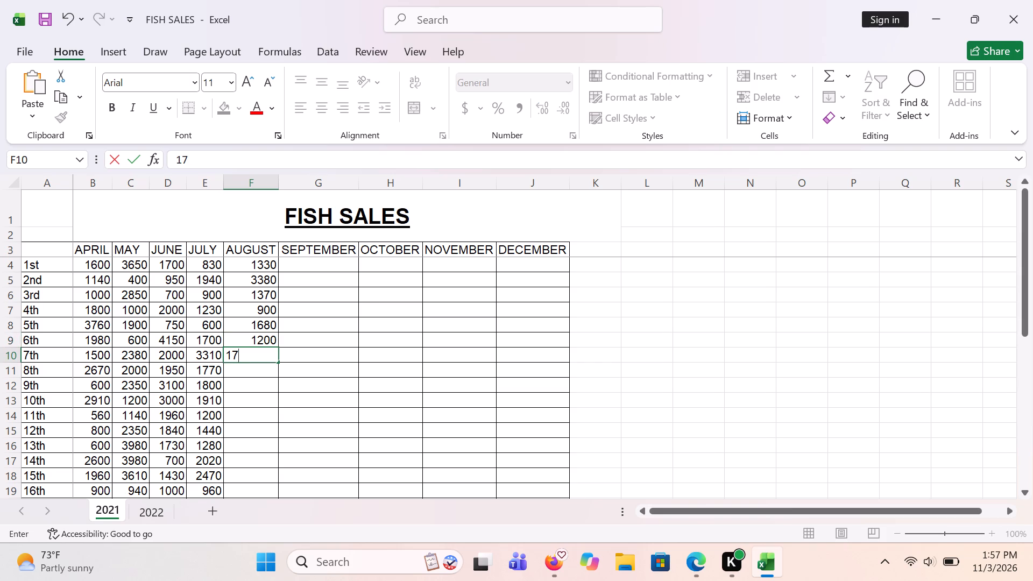
pyautogui.write('00')
pyautogui.press('Return')
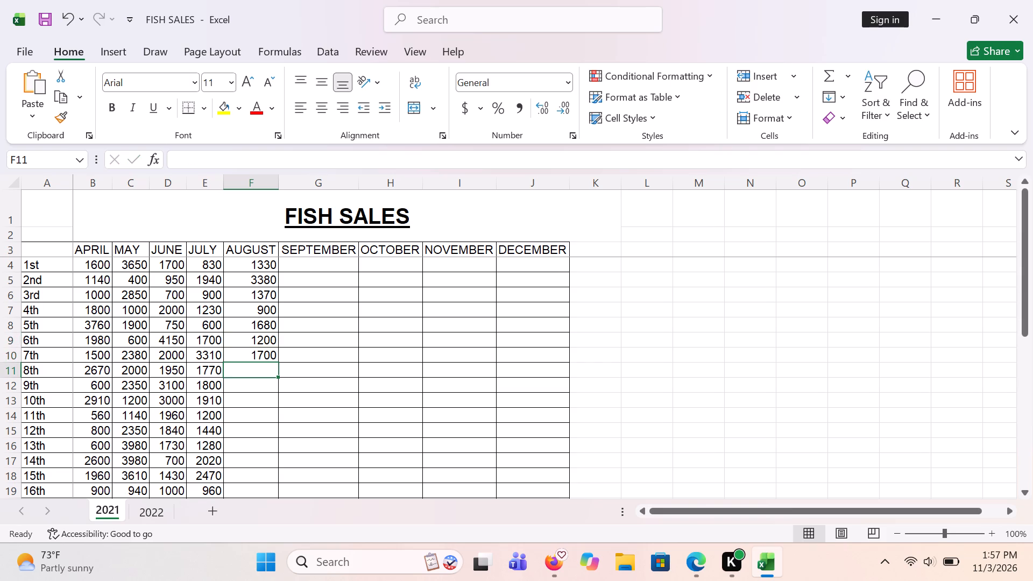
pyautogui.hotkey('ctrl', 's')
# Correct the AUGUST values to 370 for the 3rd and 200 for the 6th, and save the workbook.
pyautogui.click(277, 292)
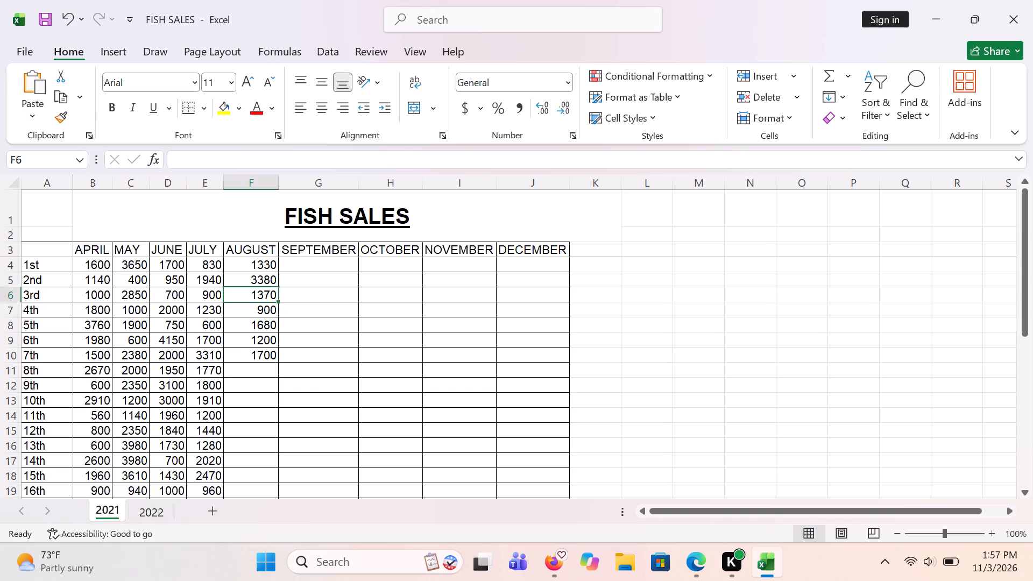
pyautogui.press('3')
pyautogui.write('70')
pyautogui.press('Return')
pyautogui.press('Return')
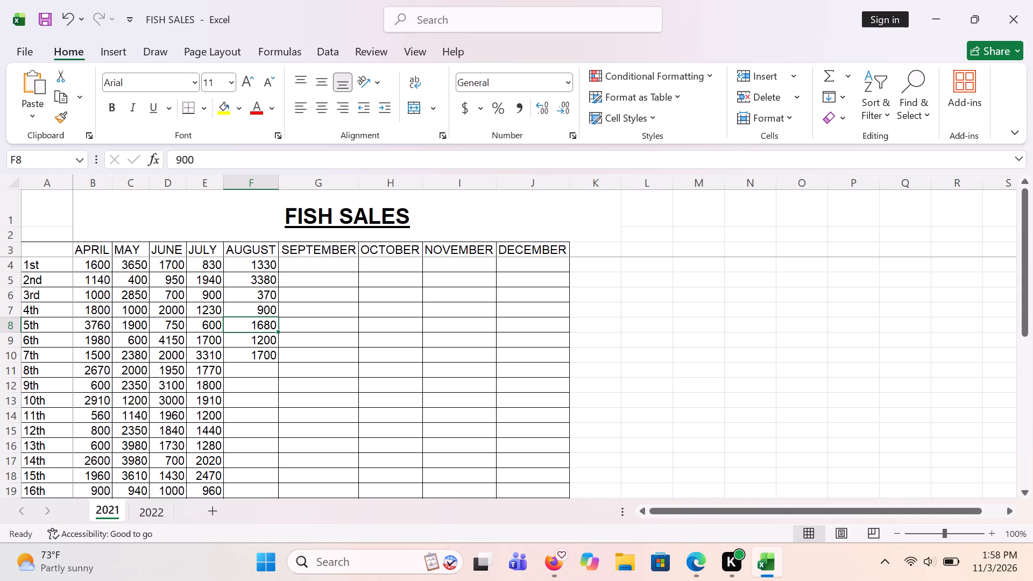
pyautogui.press('Return')
pyautogui.write('200')
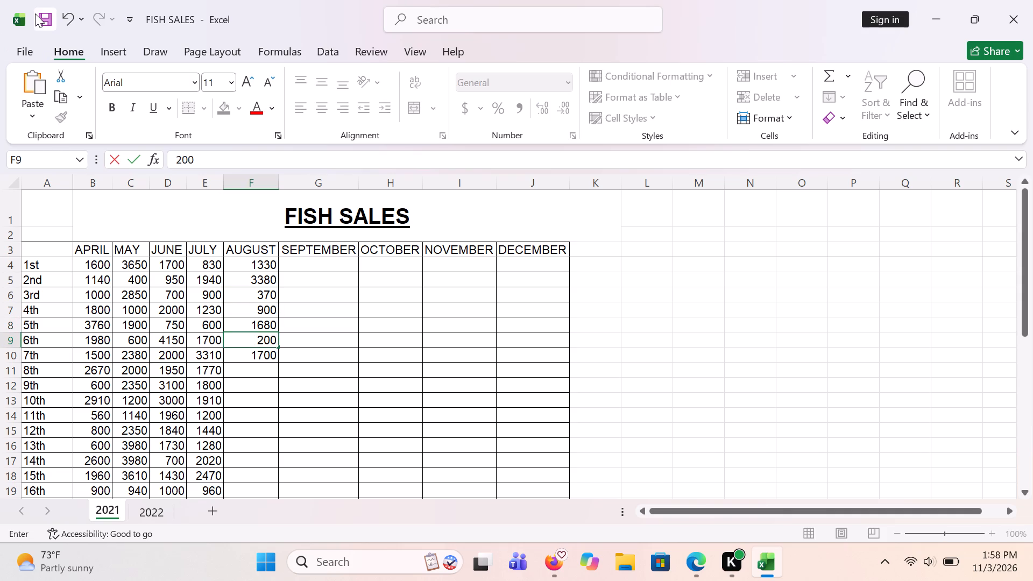
pyautogui.click(44, 17)
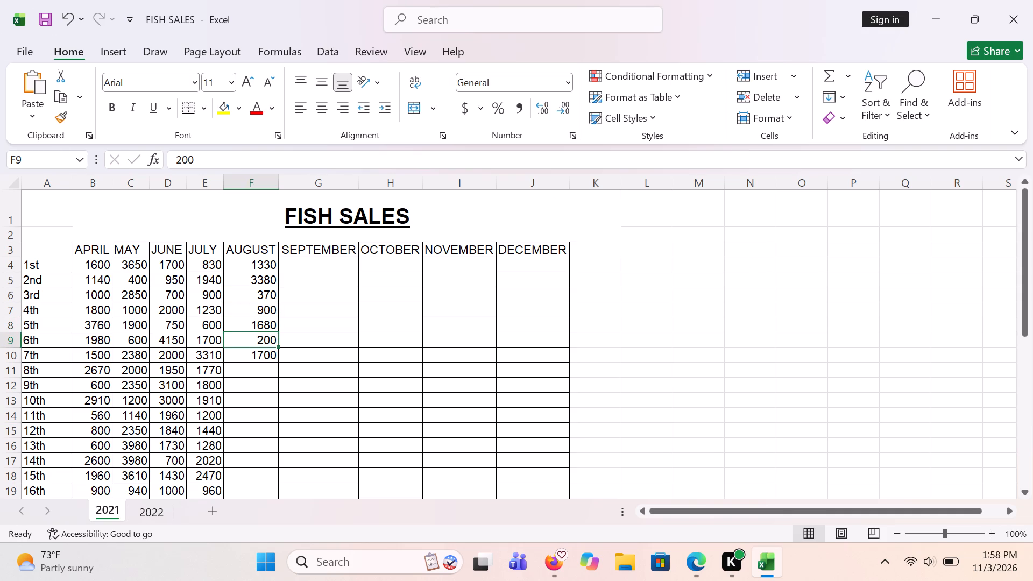
# Add a new blank worksheet between the 2021 and 2022 sheets.
pyautogui.click(214, 510)
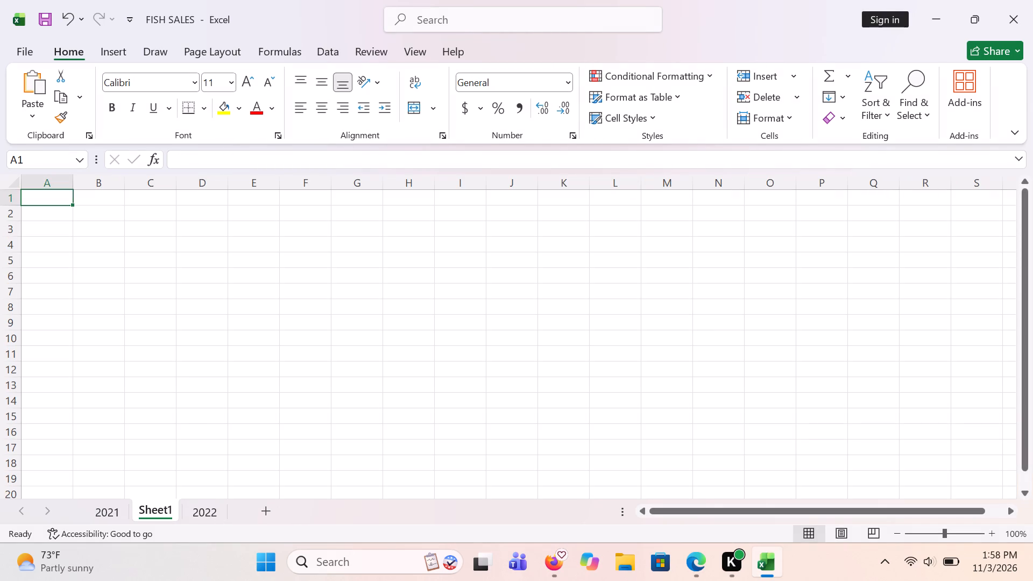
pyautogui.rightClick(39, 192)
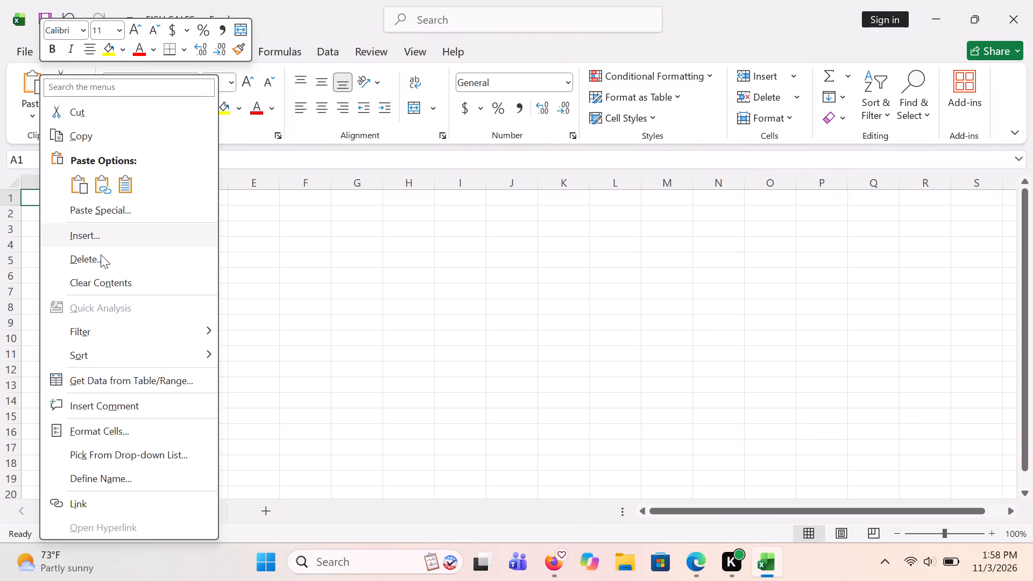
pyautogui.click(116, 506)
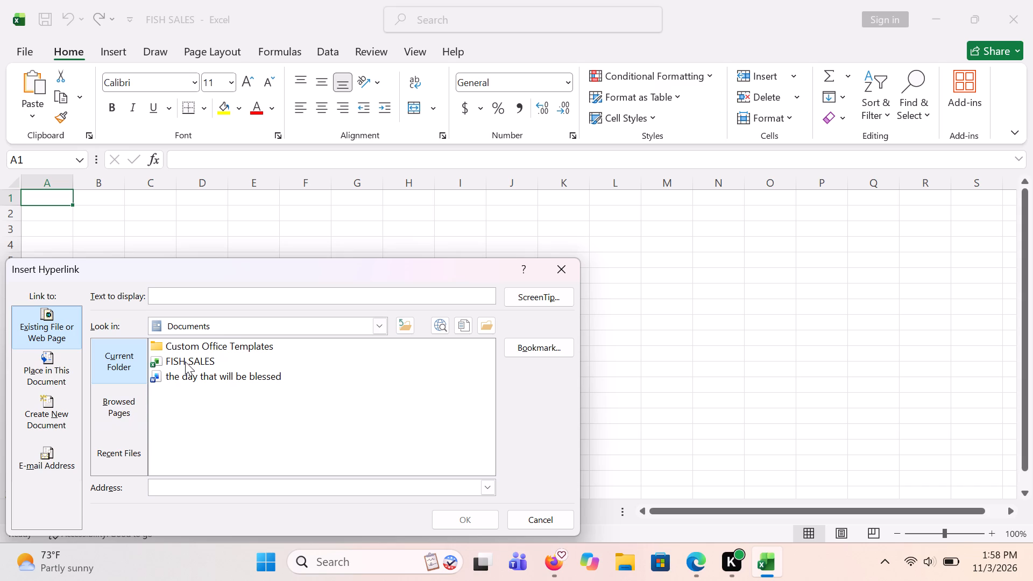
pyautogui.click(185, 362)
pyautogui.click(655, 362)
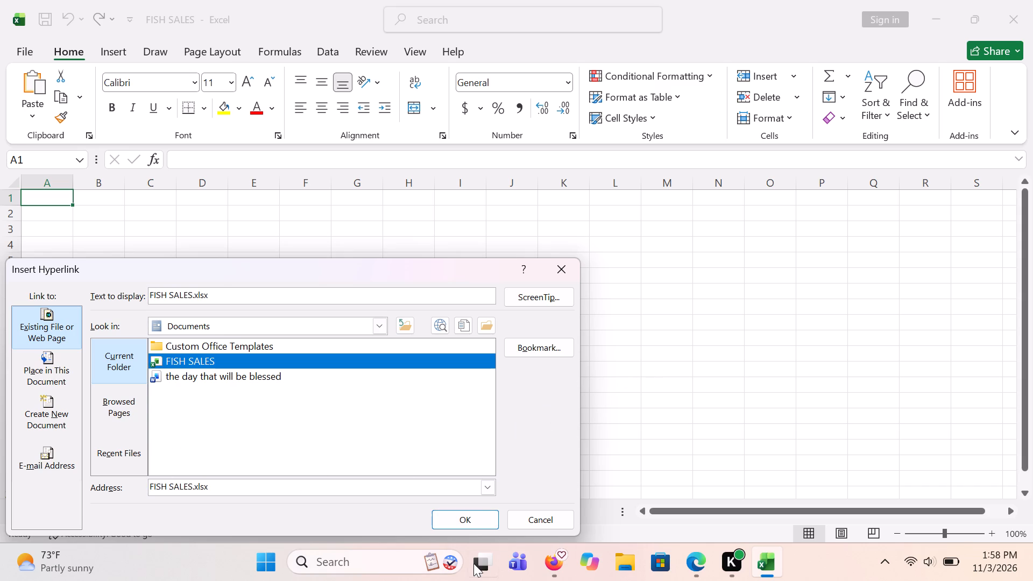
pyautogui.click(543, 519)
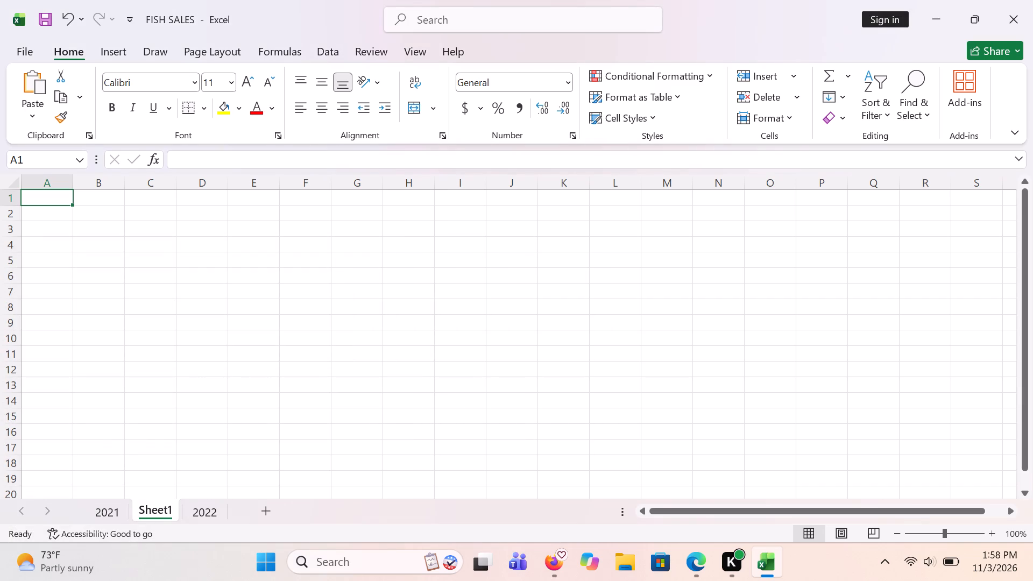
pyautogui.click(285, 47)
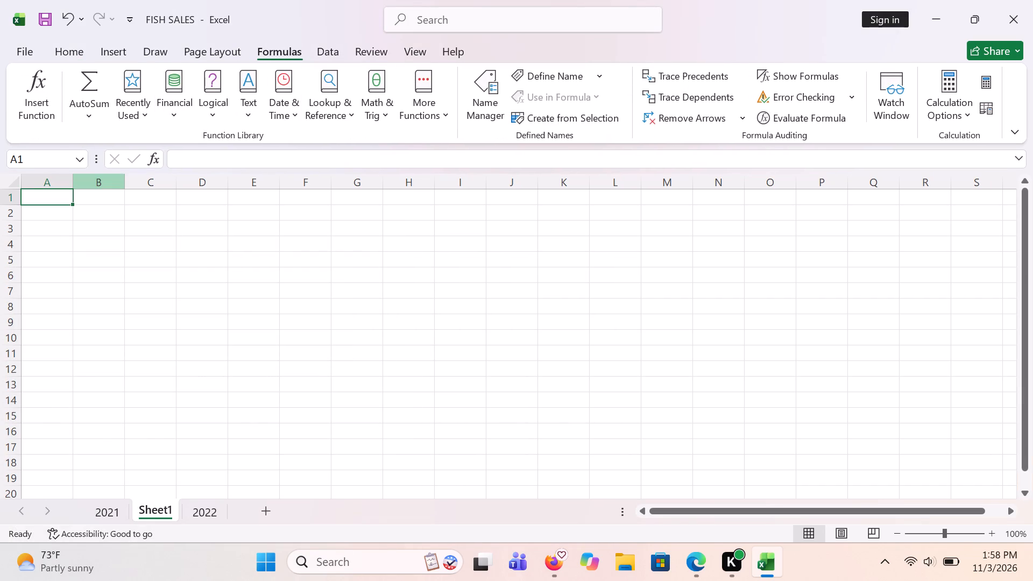
# Move the new blank Sheet1 so it sits after the 2022 sheet.
pyautogui.moveTo(148, 510); pyautogui.dragTo(151, 500)
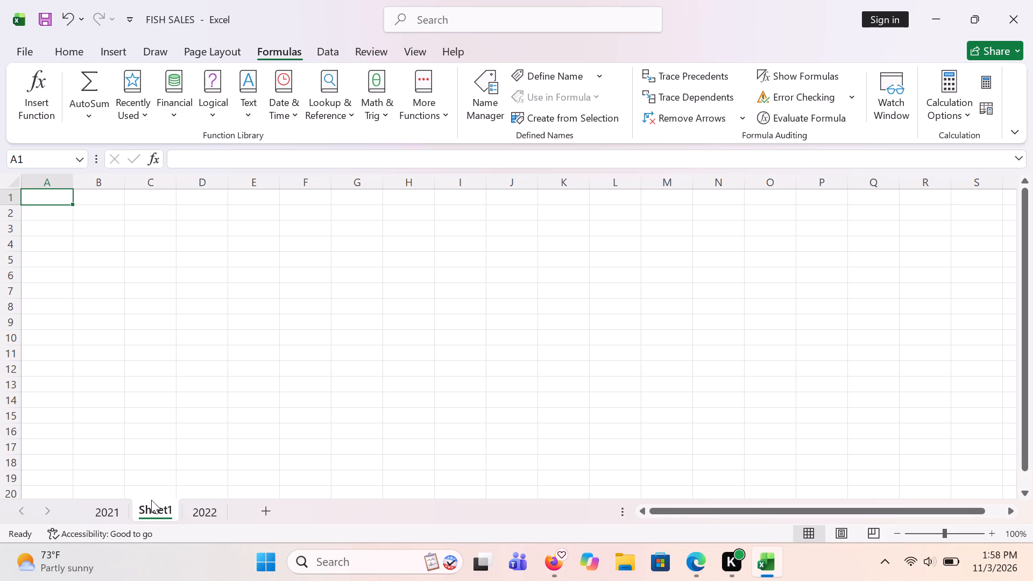
pyautogui.moveTo(151, 500); pyautogui.dragTo(204, 509)
pyautogui.moveTo(204, 512); pyautogui.dragTo(175, 505)
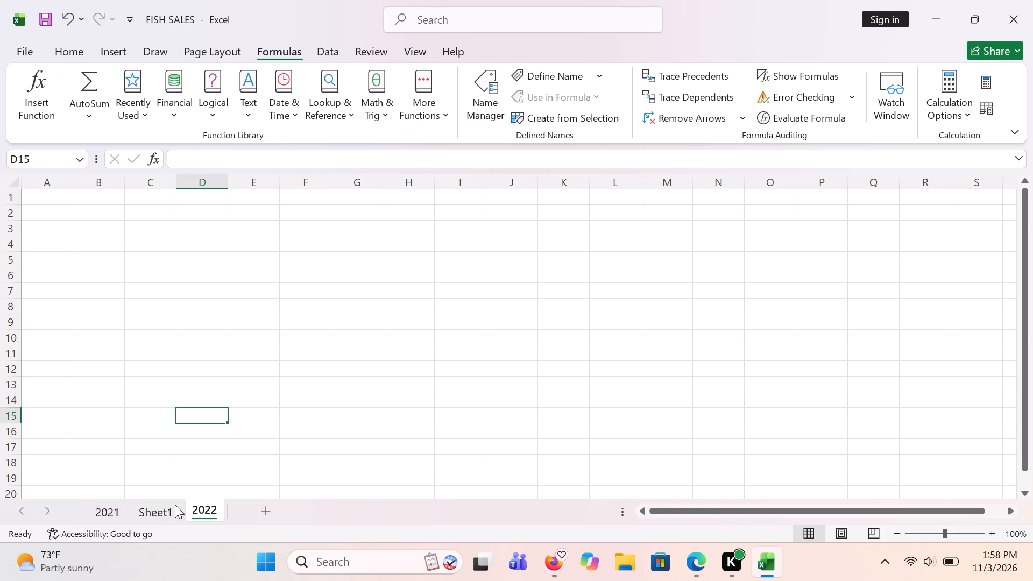
pyautogui.moveTo(175, 505); pyautogui.dragTo(147, 509)
pyautogui.click(194, 508)
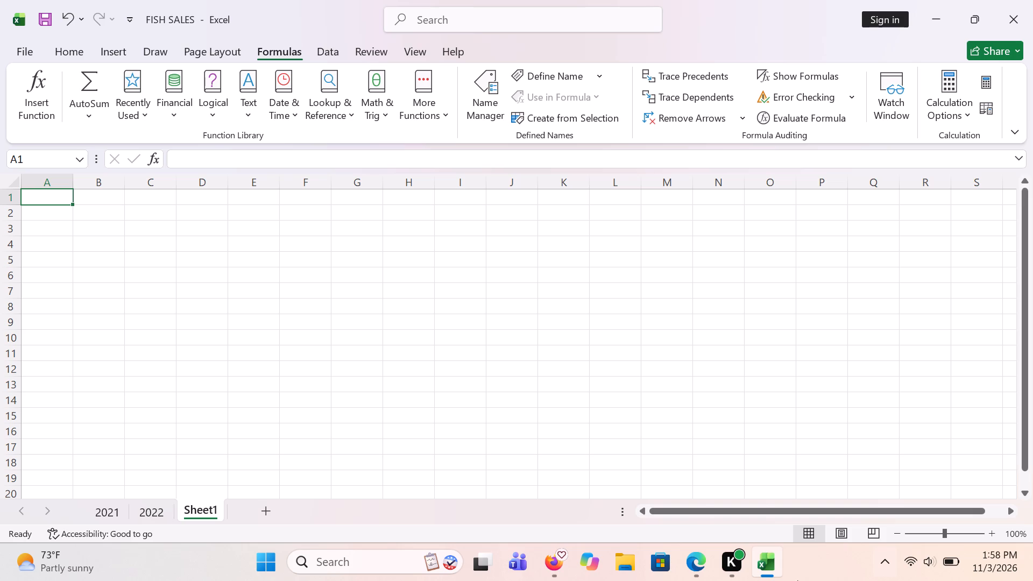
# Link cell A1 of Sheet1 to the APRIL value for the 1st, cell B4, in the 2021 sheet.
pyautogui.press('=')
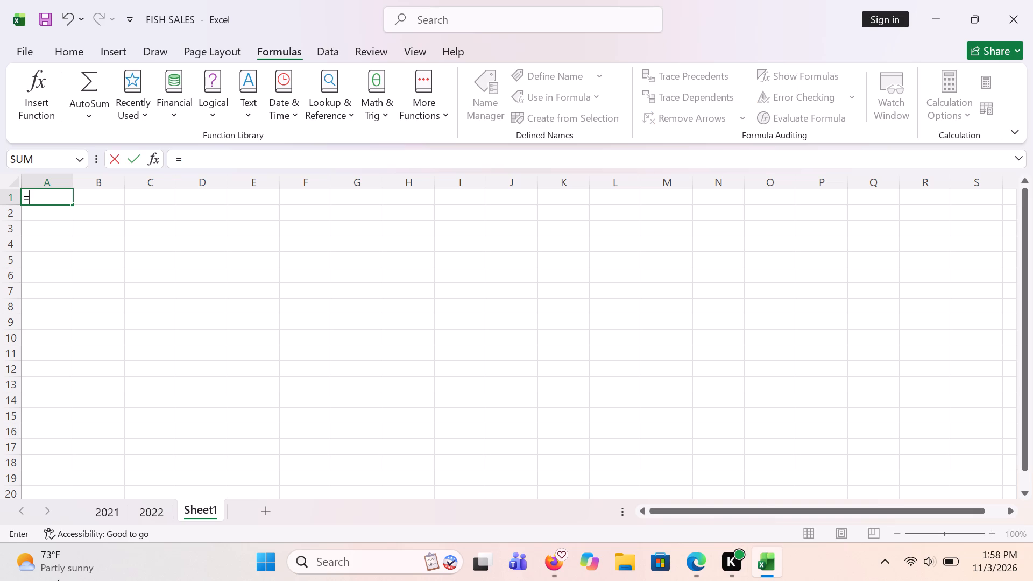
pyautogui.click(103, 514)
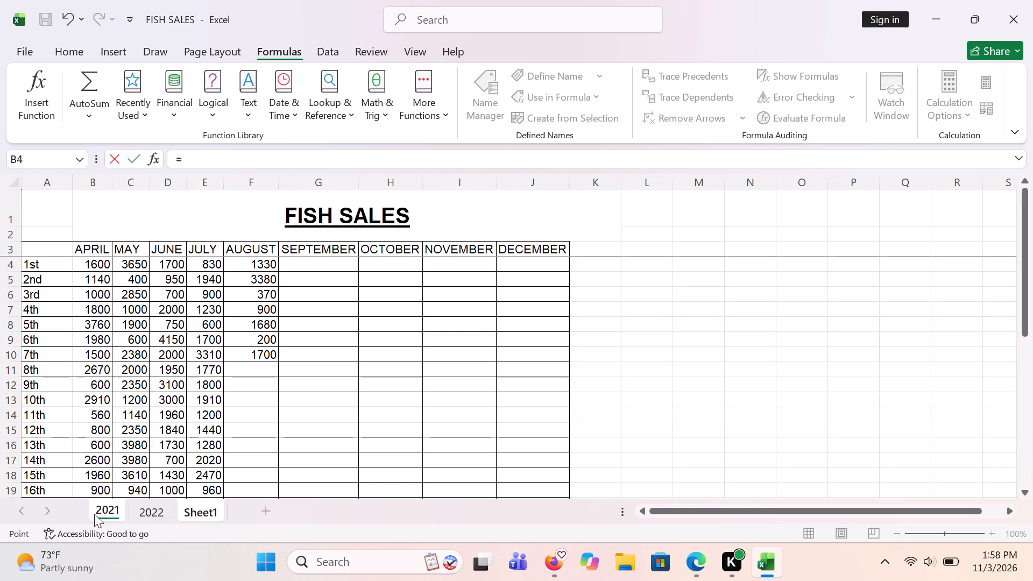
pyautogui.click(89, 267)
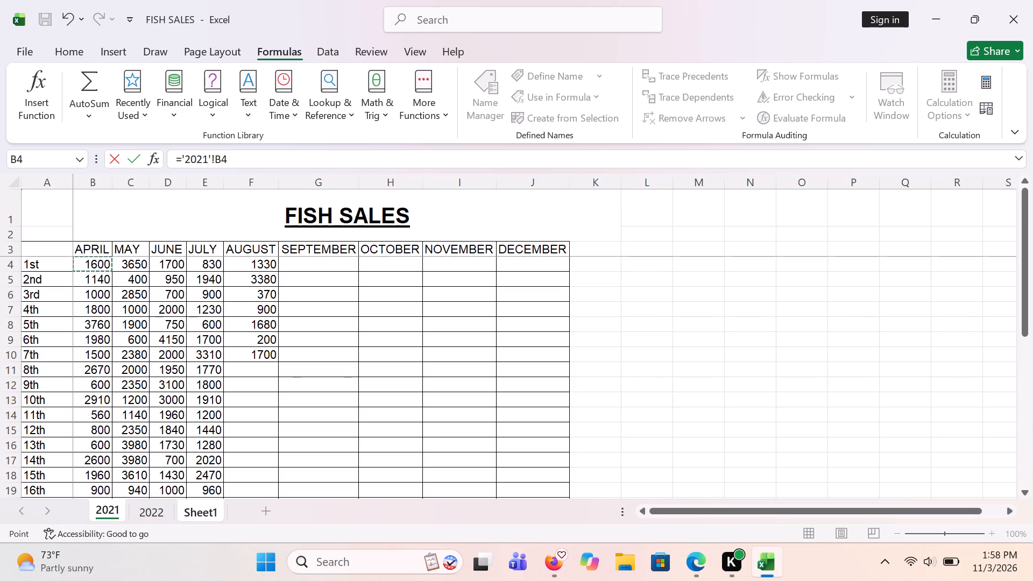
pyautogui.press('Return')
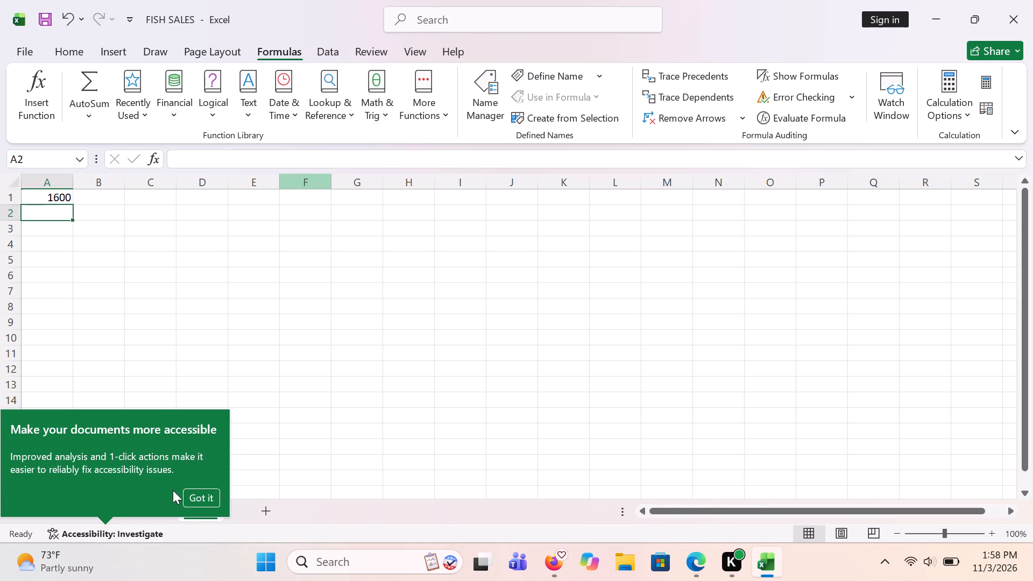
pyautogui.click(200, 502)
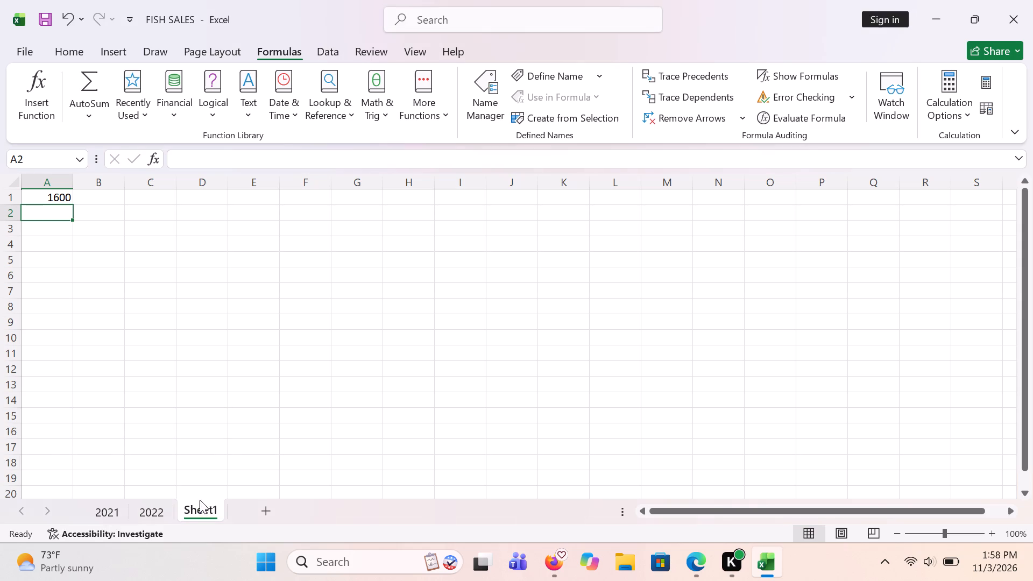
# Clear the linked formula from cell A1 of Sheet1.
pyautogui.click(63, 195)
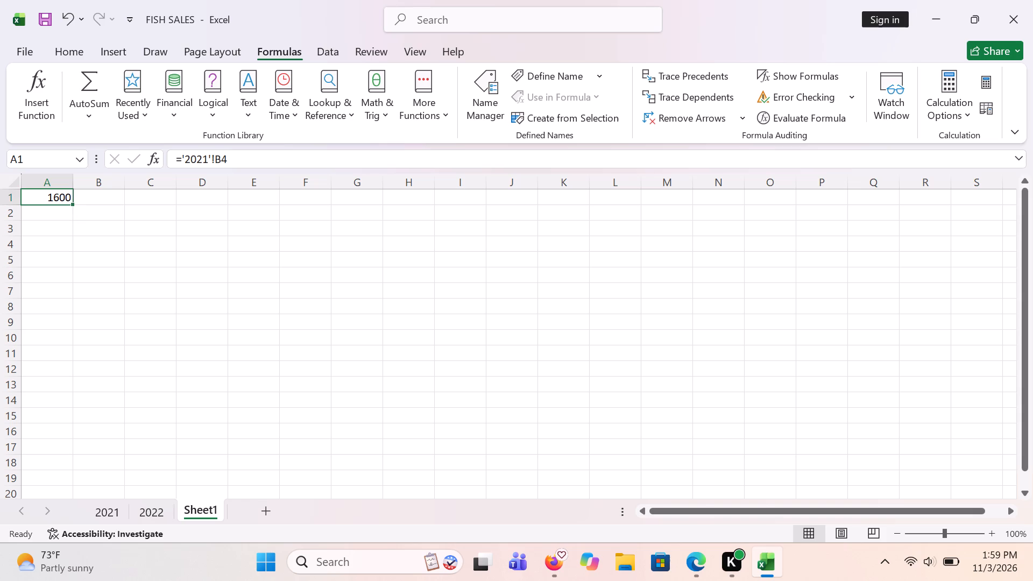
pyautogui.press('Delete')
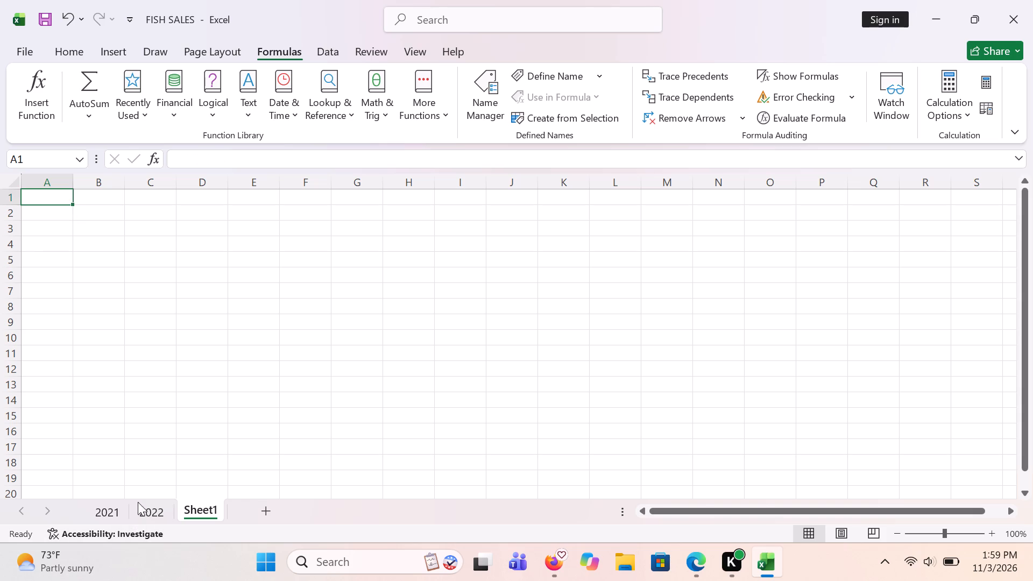
# Return to the 2021 sheet.
pyautogui.click(99, 509)
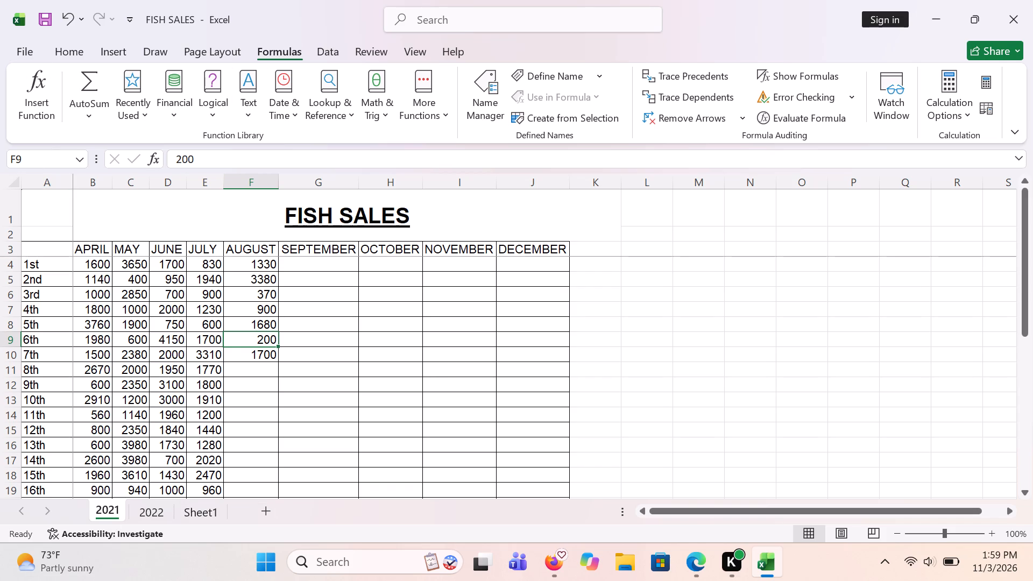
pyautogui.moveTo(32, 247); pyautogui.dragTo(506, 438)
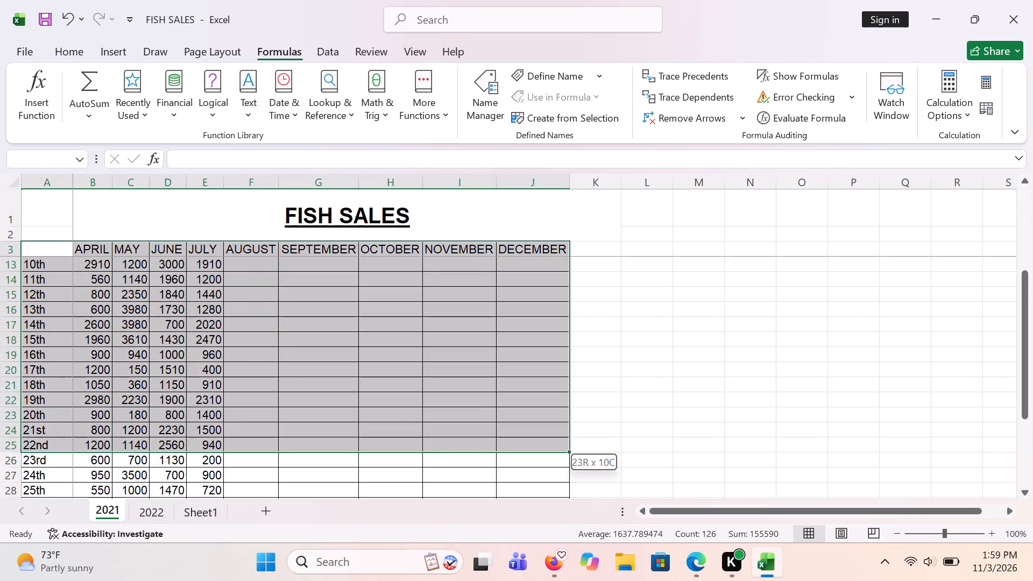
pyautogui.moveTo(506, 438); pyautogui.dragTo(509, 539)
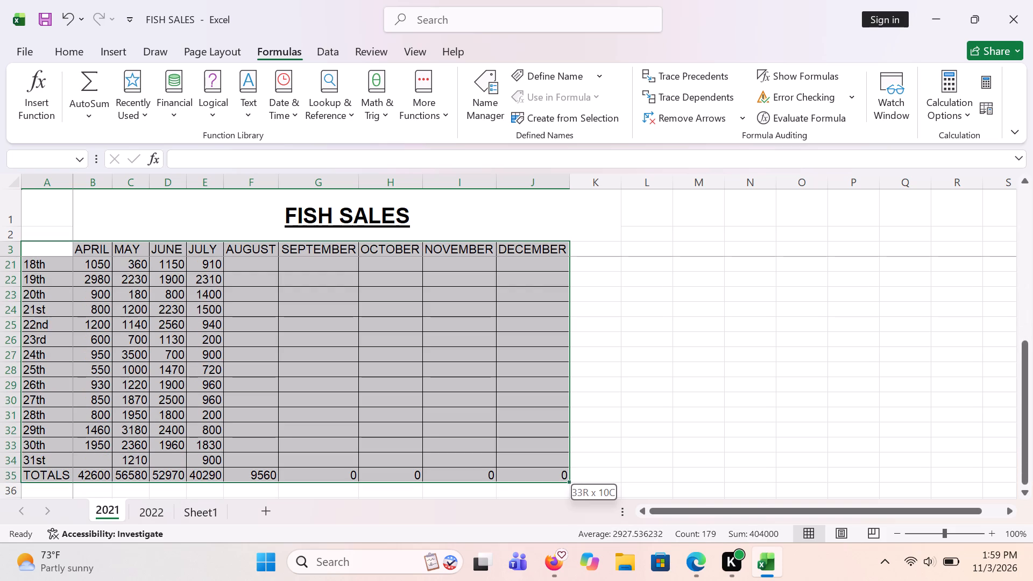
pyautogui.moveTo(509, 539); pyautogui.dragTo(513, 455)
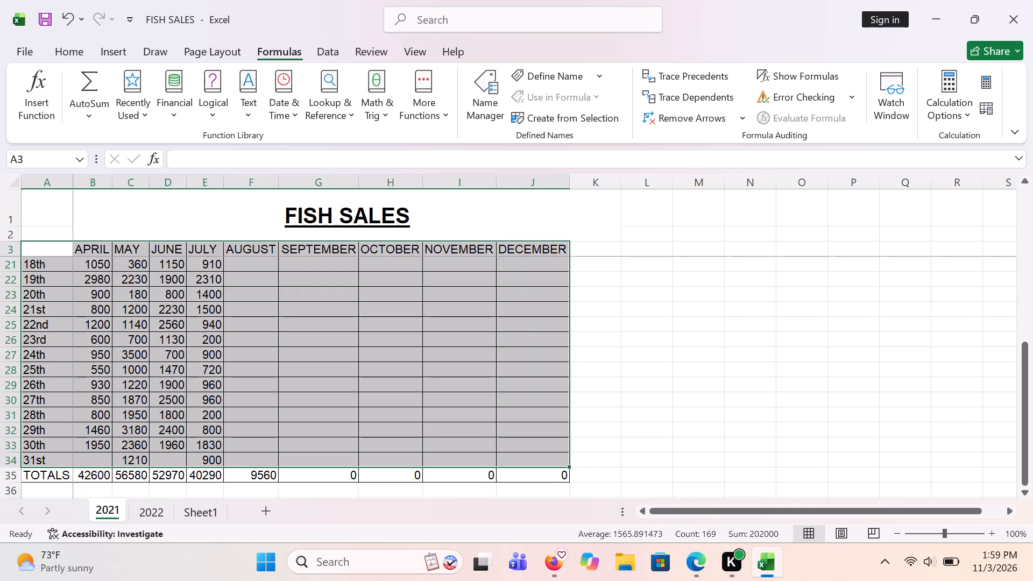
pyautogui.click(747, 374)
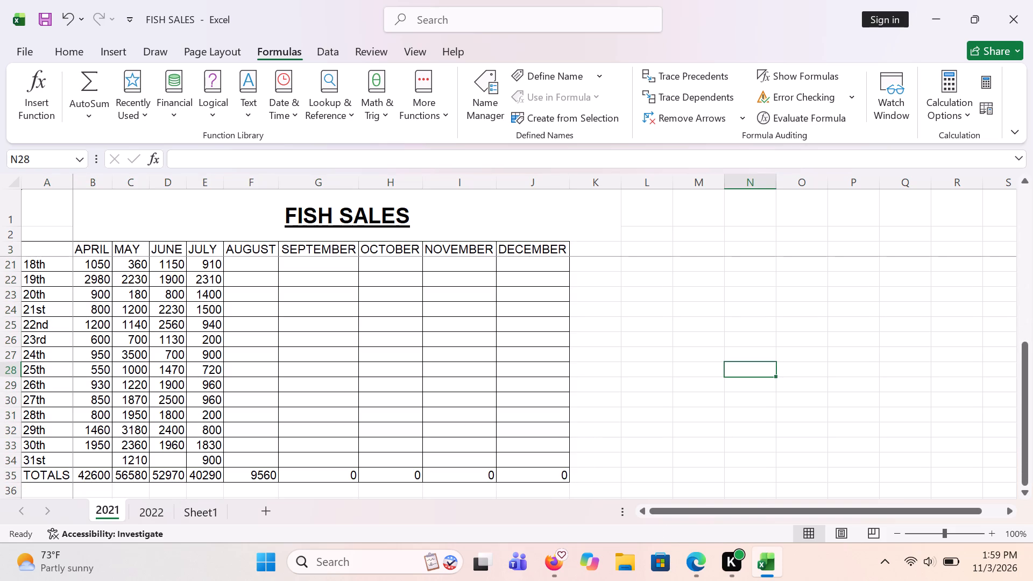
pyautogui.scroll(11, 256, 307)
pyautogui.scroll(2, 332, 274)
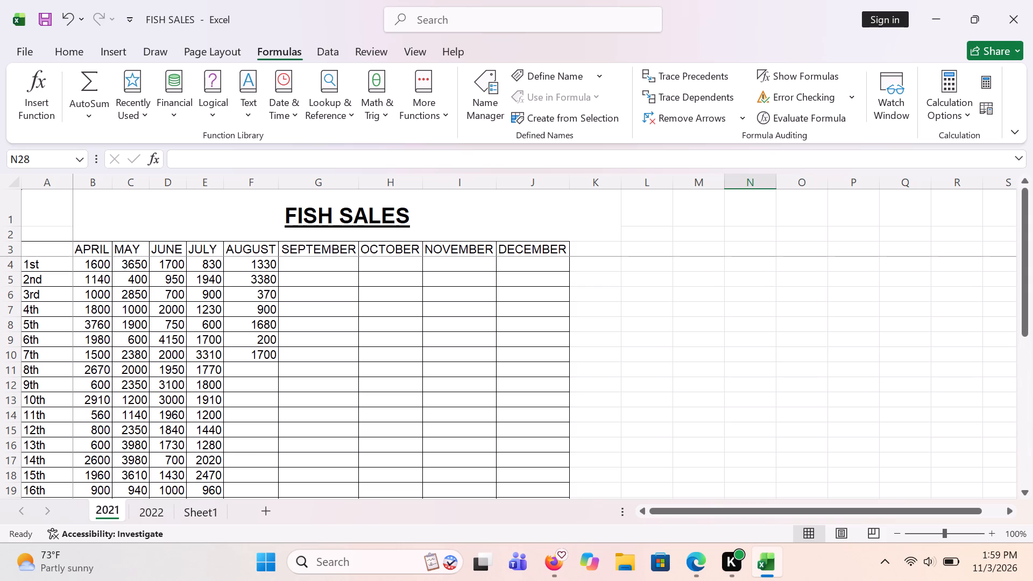
# Enter 930 in the AUGUST column of the 2021 sheet for the 8th, and save the workbook.
pyautogui.click(254, 367)
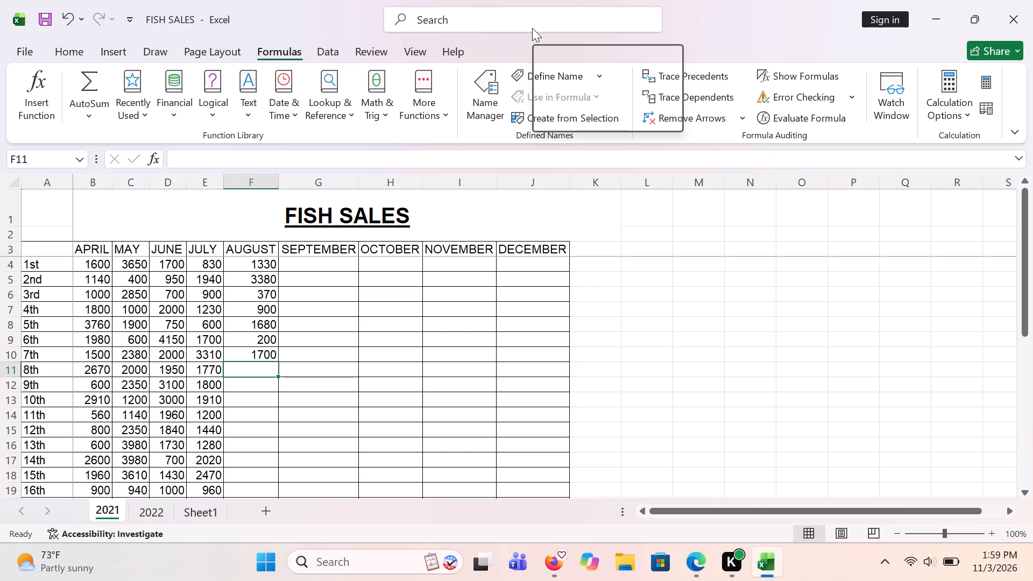
pyautogui.scroll(-1, 532, 28)
pyautogui.write('930')
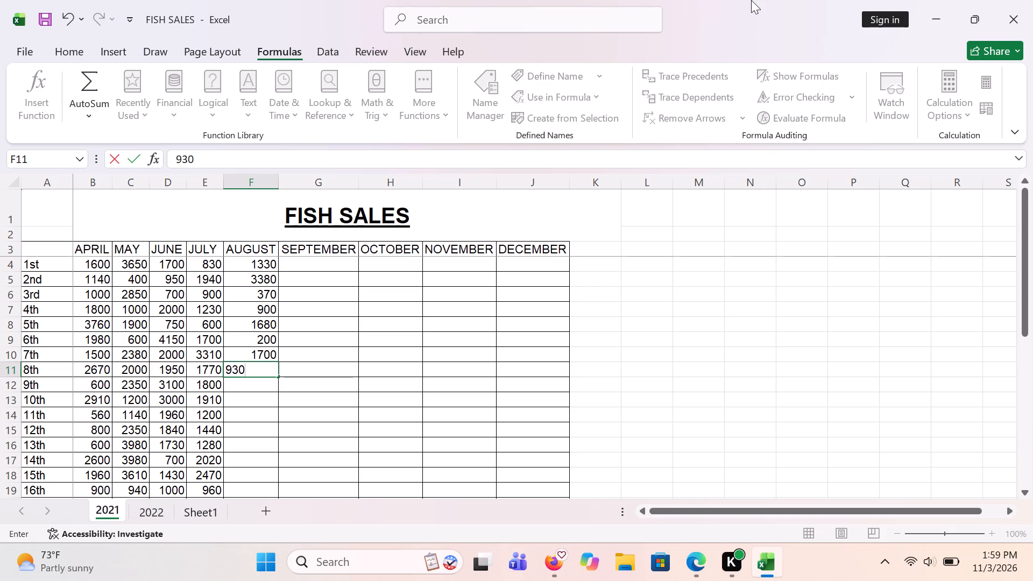
pyautogui.press('Return')
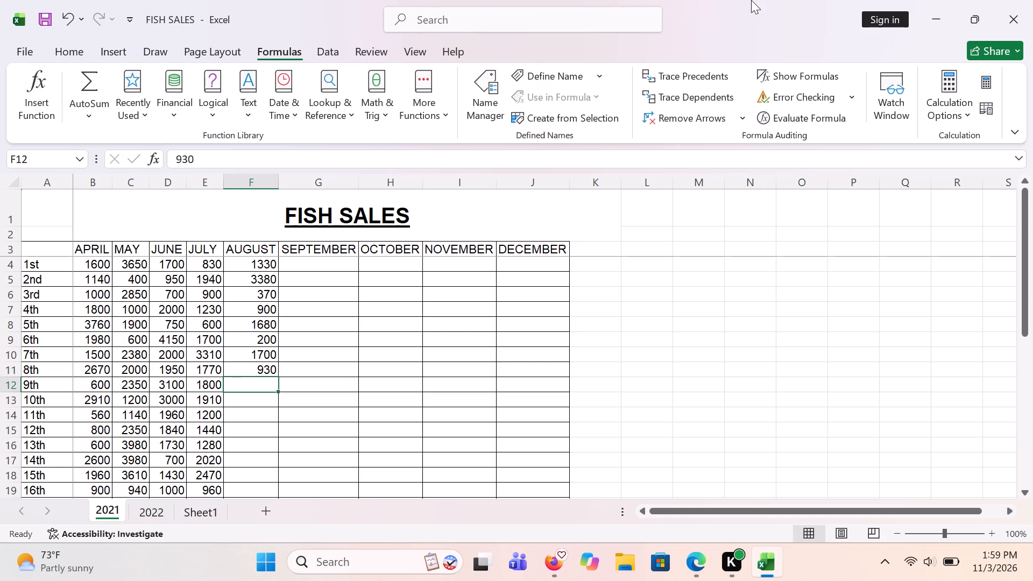
pyautogui.hotkey('ctrl', 's')
# Enter 1150, 1580, 2900, 2850 and 1500 in the AUGUST column for the 9th to 13th.
pyautogui.write('1150')
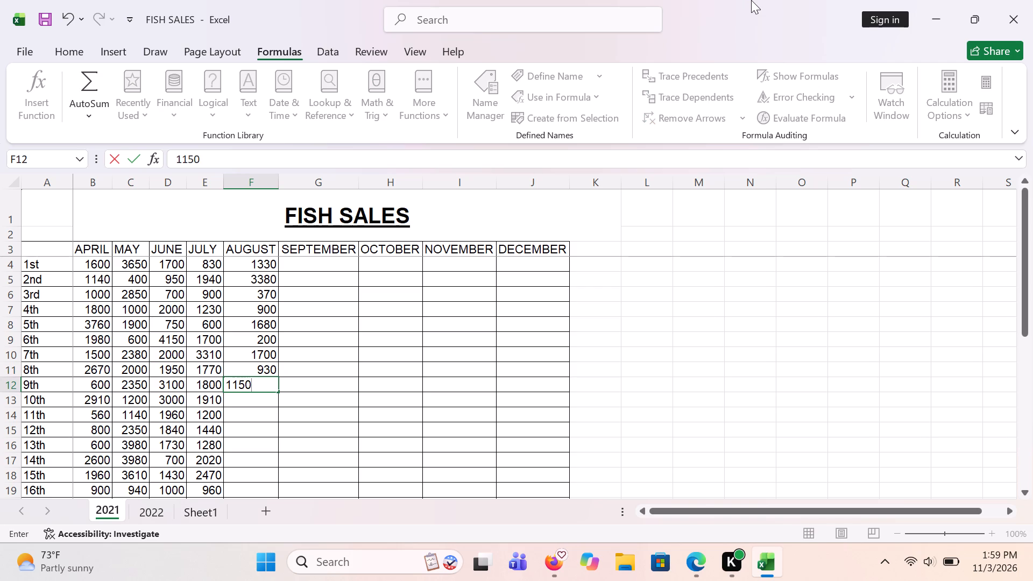
pyautogui.press('Return')
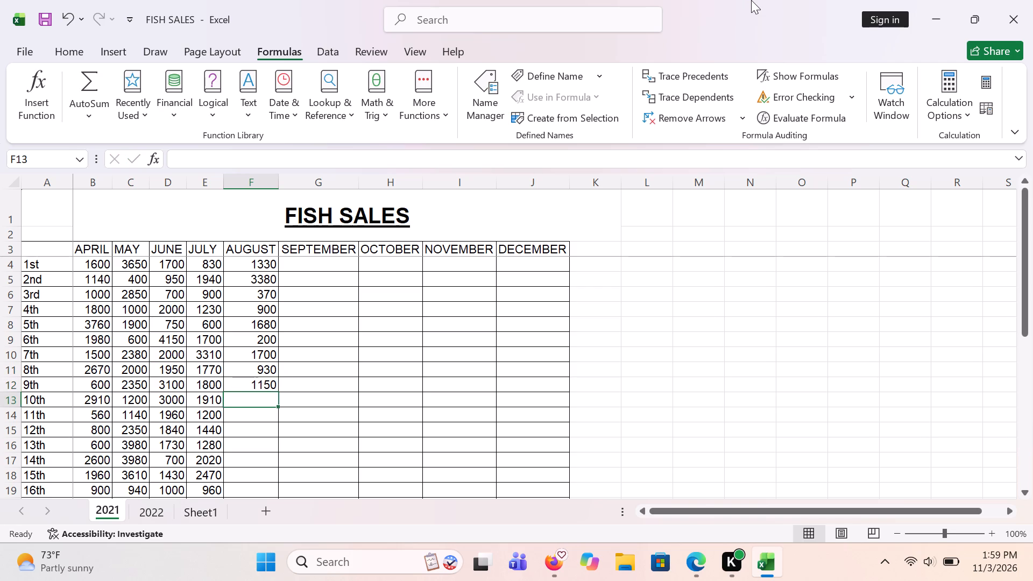
pyautogui.write('15')
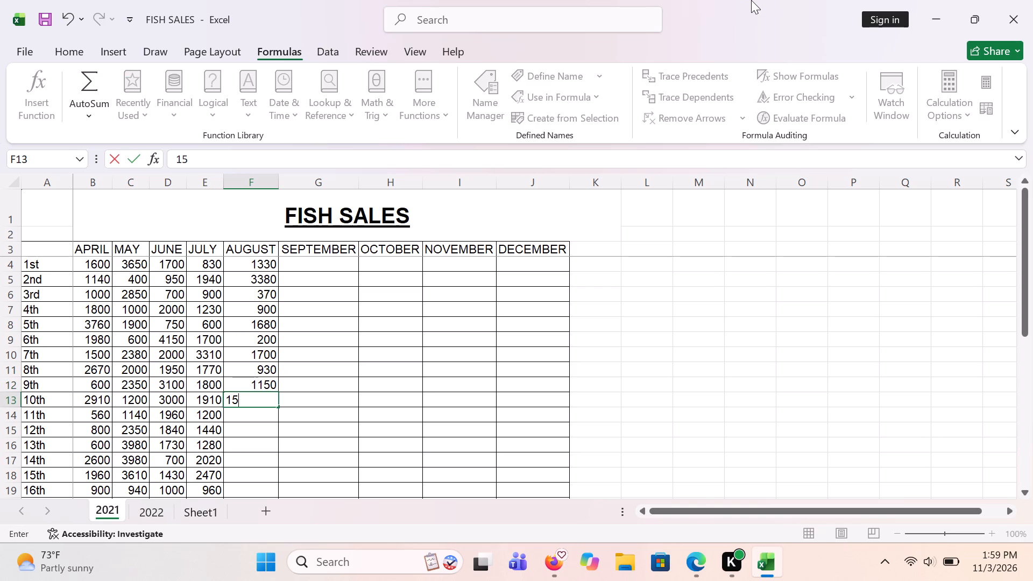
pyautogui.write('80')
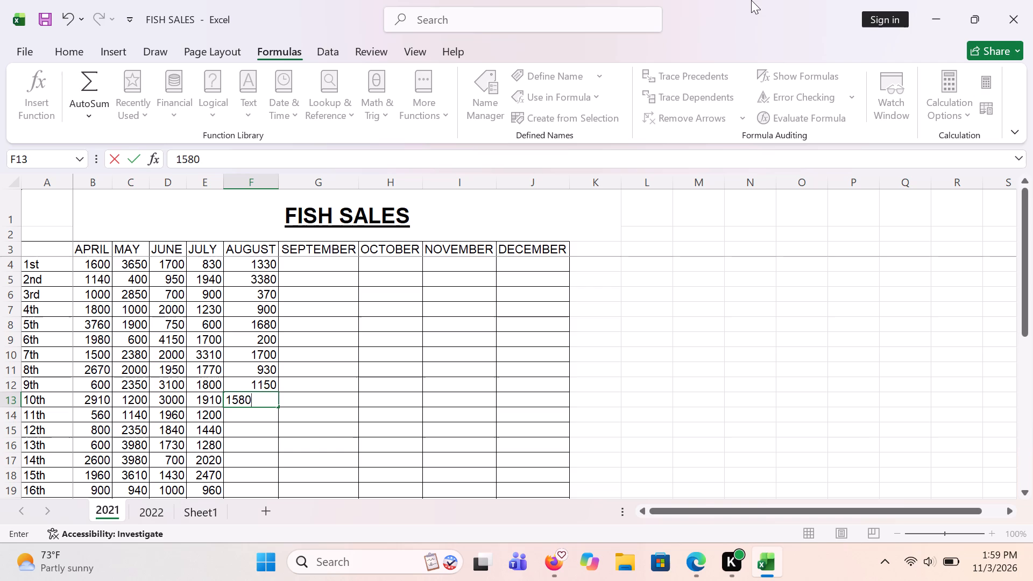
pyautogui.press('Return')
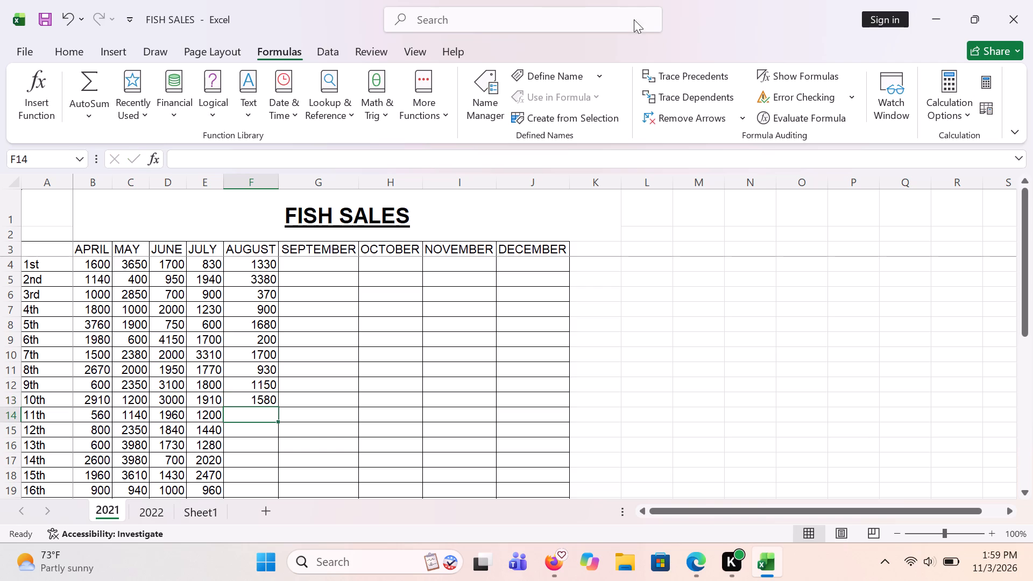
pyautogui.hscroll(-6, 136, 77)
pyautogui.write('2900')
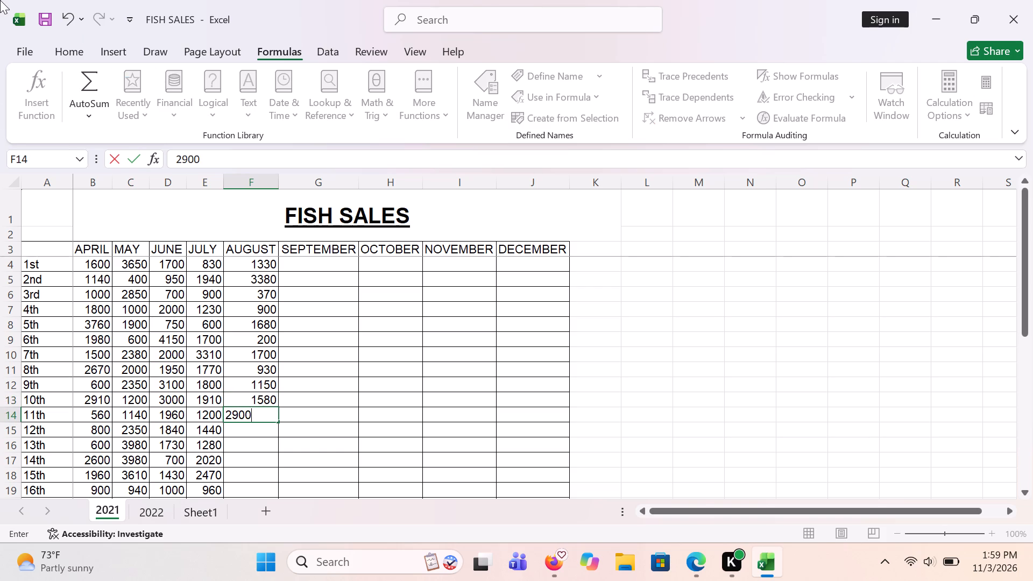
pyautogui.press('Return')
pyautogui.press('2')
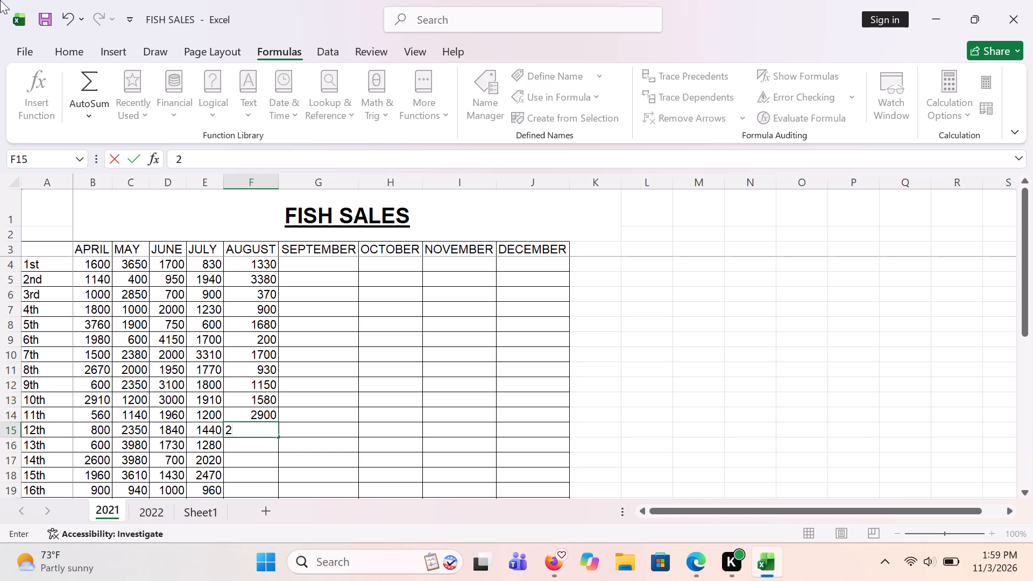
pyautogui.write('85')
pyautogui.press('0')
pyautogui.press('Return')
pyautogui.press('1')
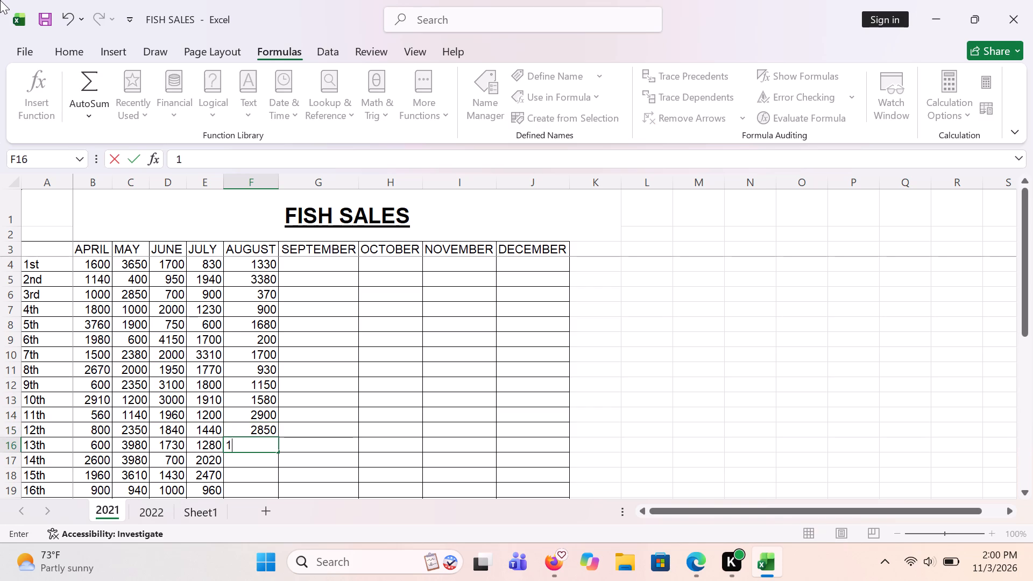
pyautogui.write('500')
pyautogui.press('Return')
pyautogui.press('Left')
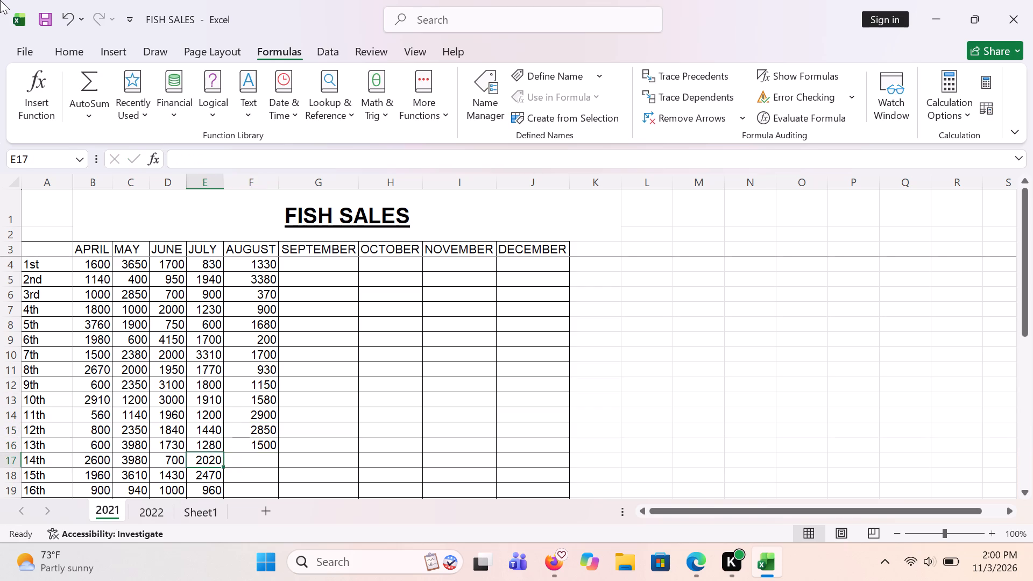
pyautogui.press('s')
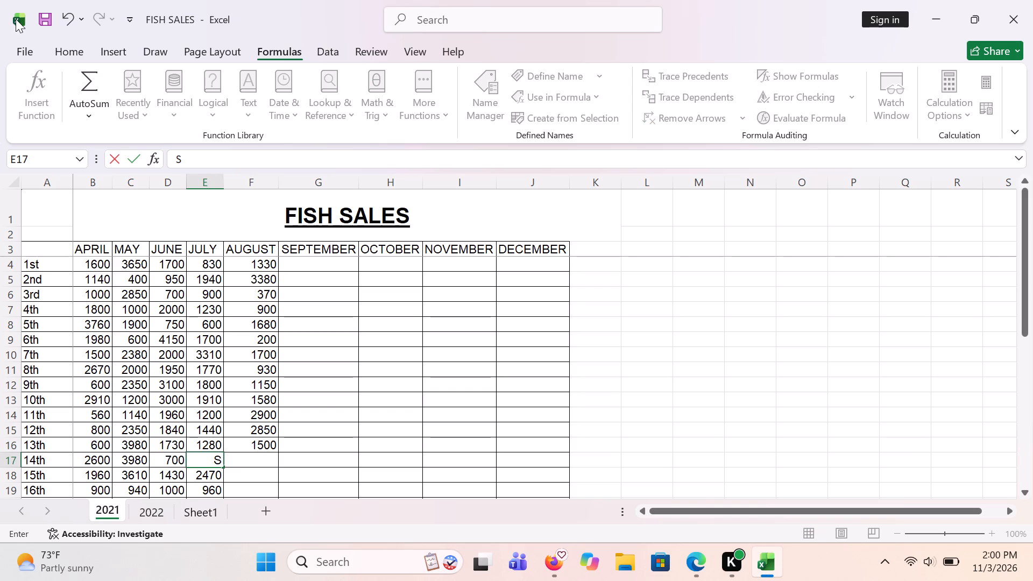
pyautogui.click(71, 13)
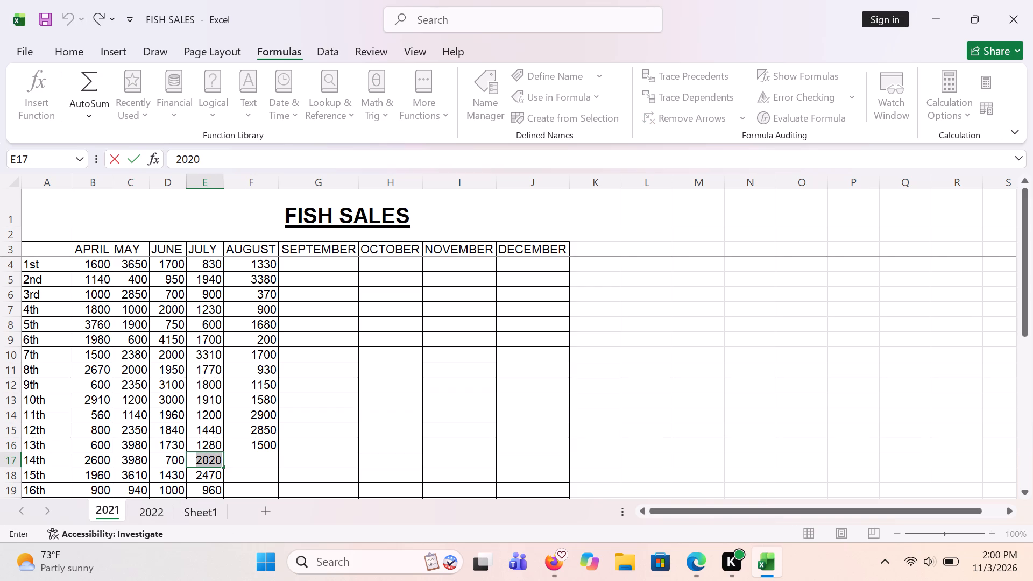
# Enter 1610, 400 and 900 in the AUGUST column of the 2021 sheet for the 14th to 16th.
pyautogui.click(243, 461)
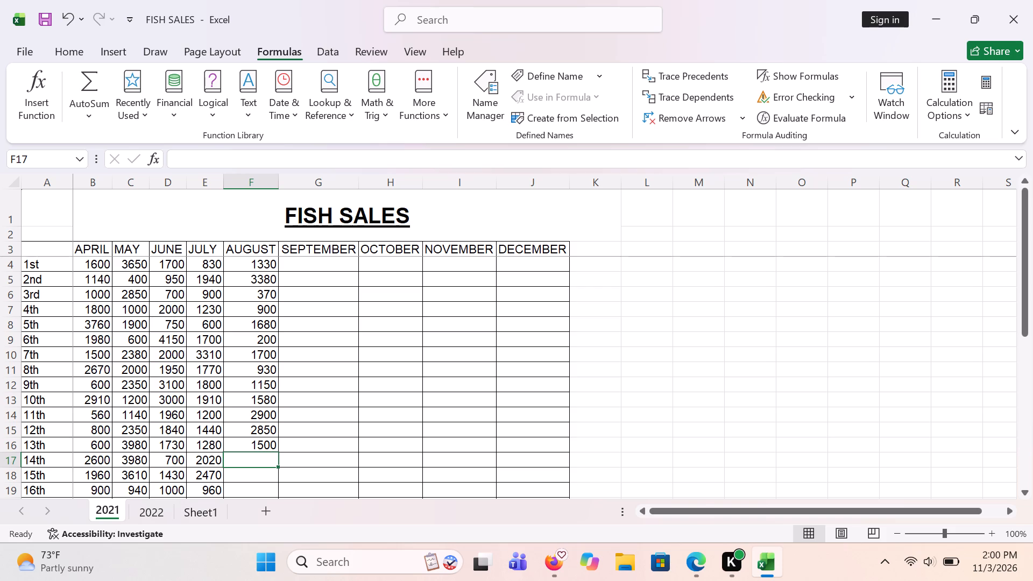
pyautogui.press('1')
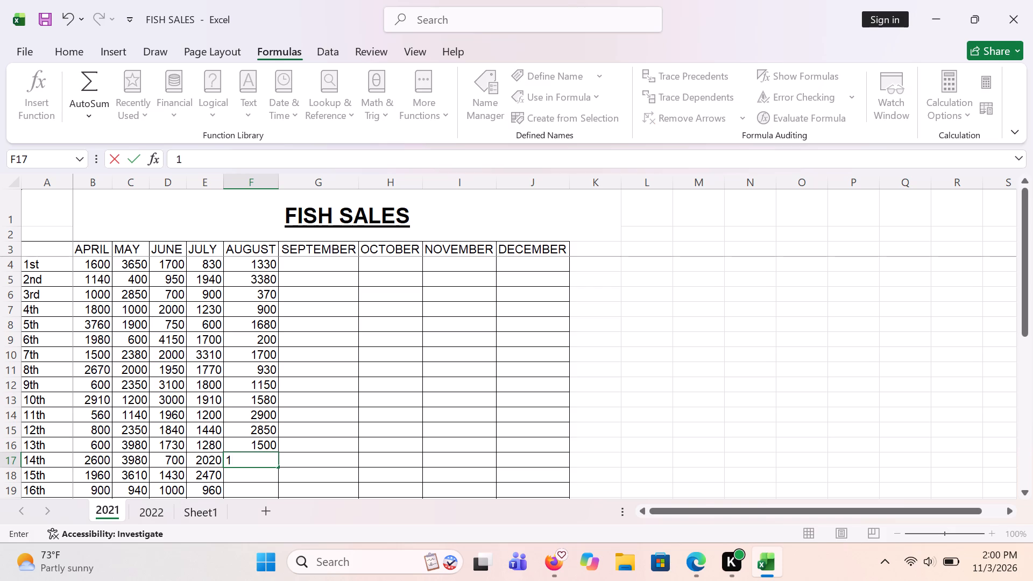
pyautogui.press('6')
pyautogui.write('10')
pyautogui.press('Return')
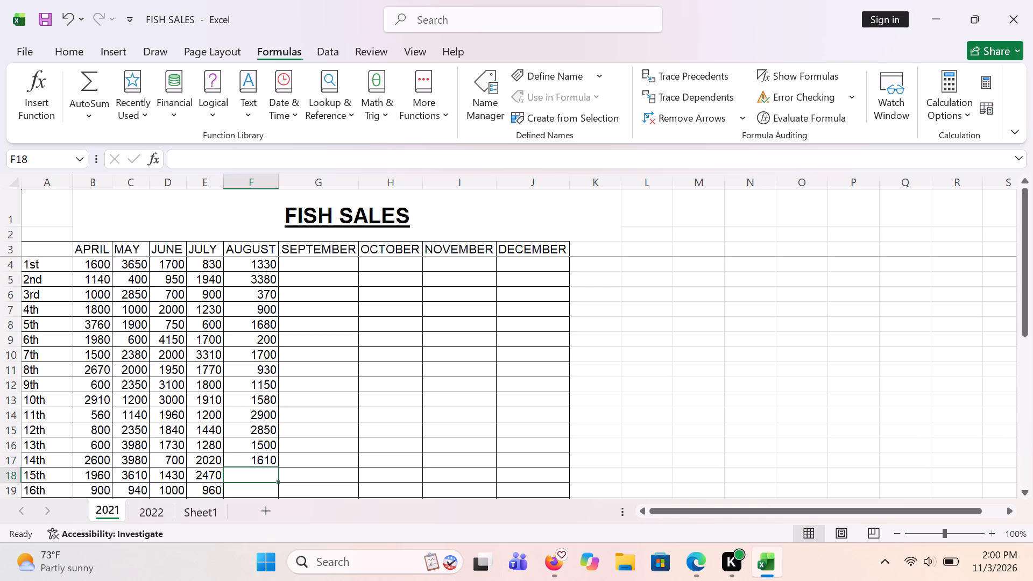
pyautogui.write('400')
pyautogui.press('Return')
pyautogui.hotkey('shift', 's')
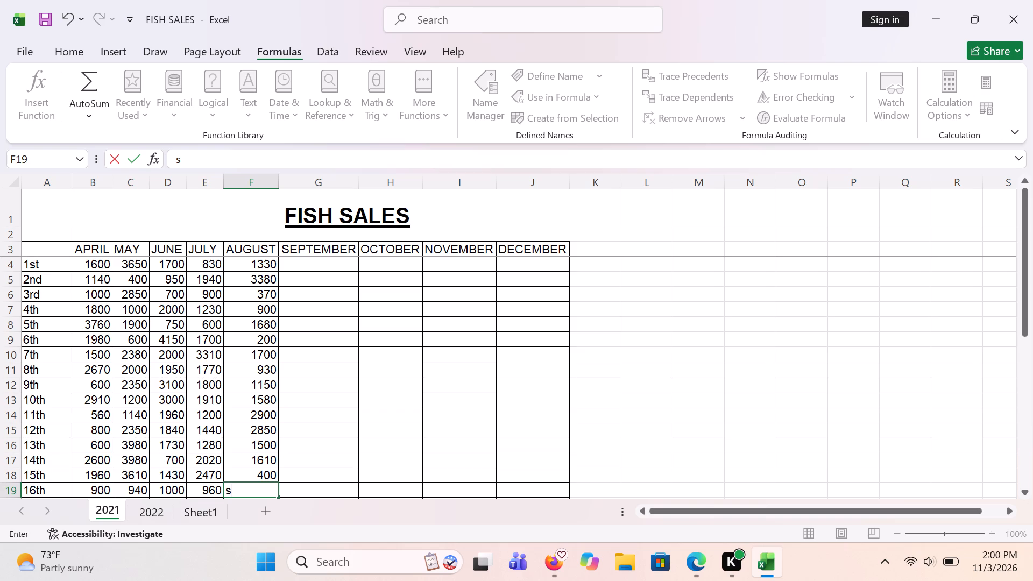
pyautogui.press('9')
pyautogui.write('00')
pyautogui.press('Return')
pyautogui.press('Up')
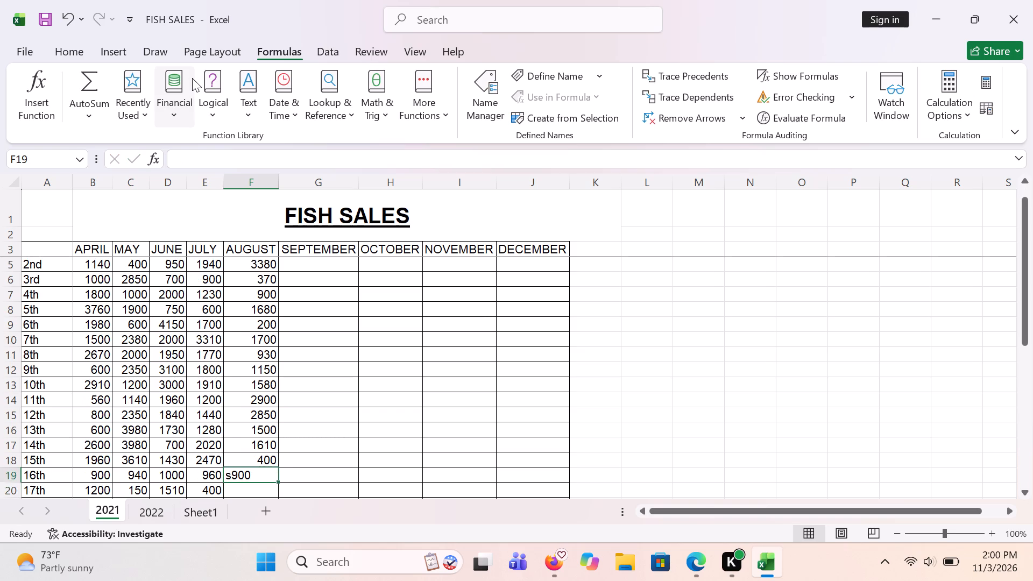
pyautogui.write('900')
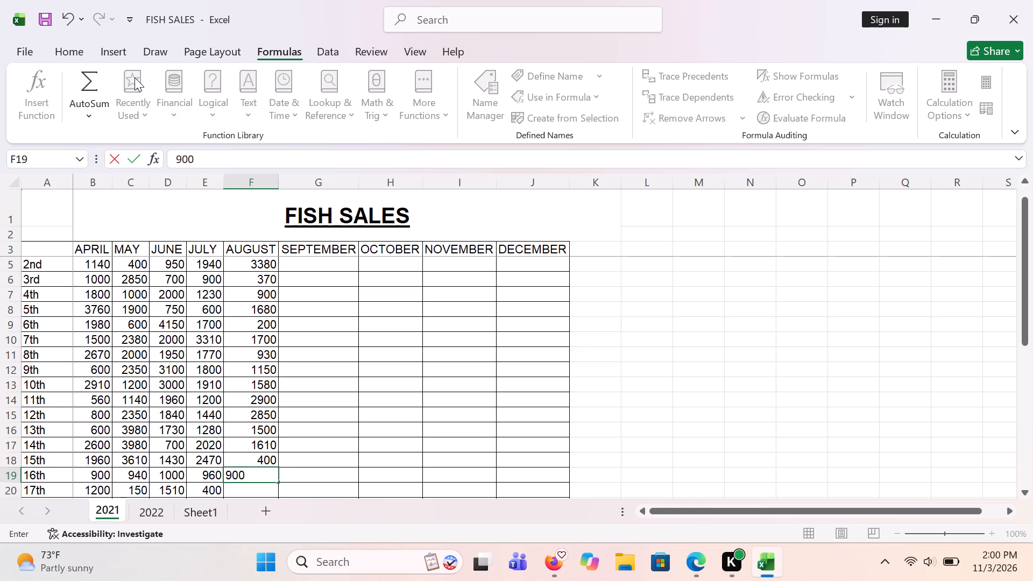
pyautogui.press('Return')
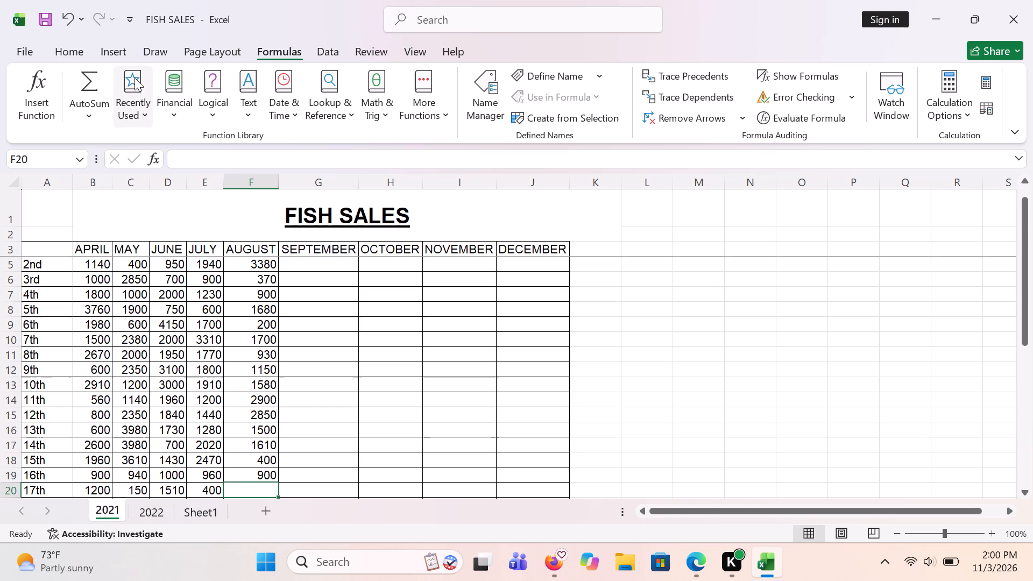
# Enter 1850 and 2900 in the AUGUST column for the 17th and 18th.
pyautogui.press('1')
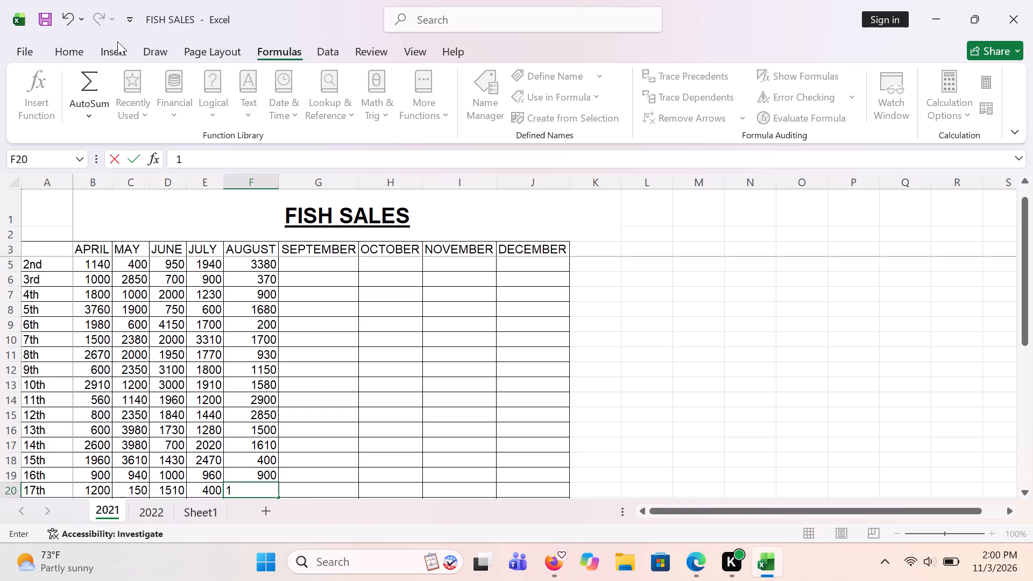
pyautogui.write('85')
pyautogui.press('0')
pyautogui.press('Return')
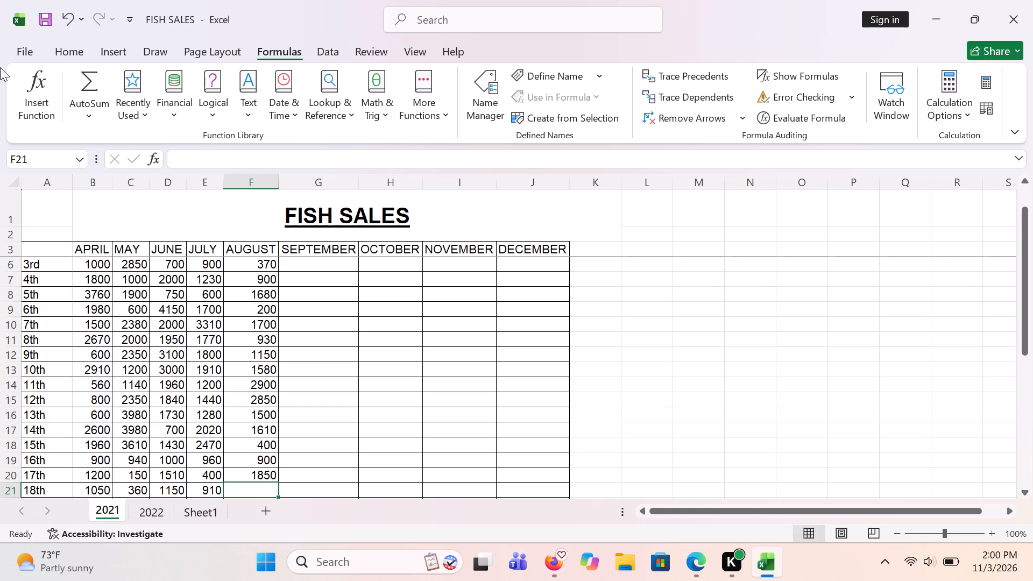
pyautogui.press('2')
pyautogui.write('900')
pyautogui.press('Return')
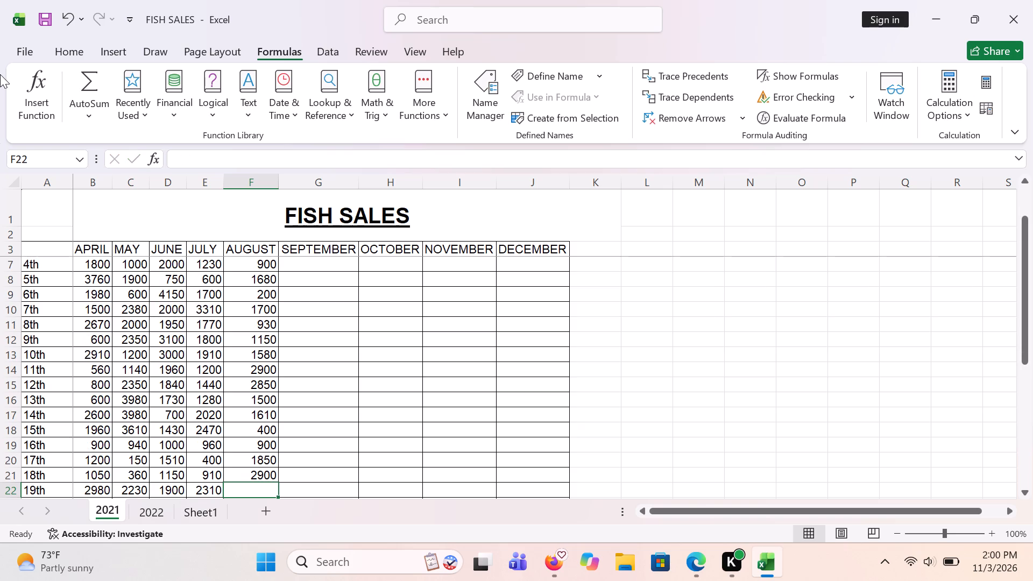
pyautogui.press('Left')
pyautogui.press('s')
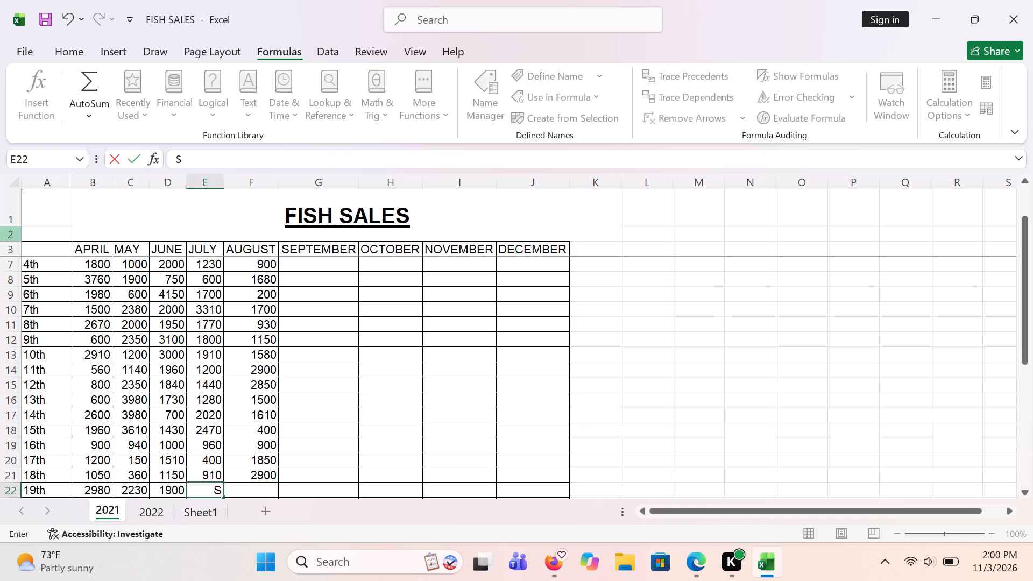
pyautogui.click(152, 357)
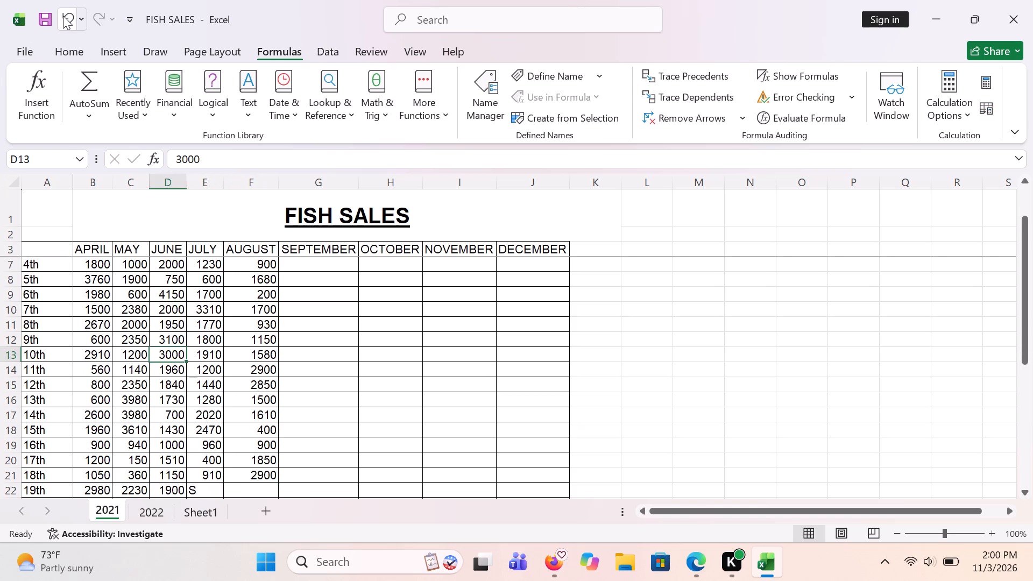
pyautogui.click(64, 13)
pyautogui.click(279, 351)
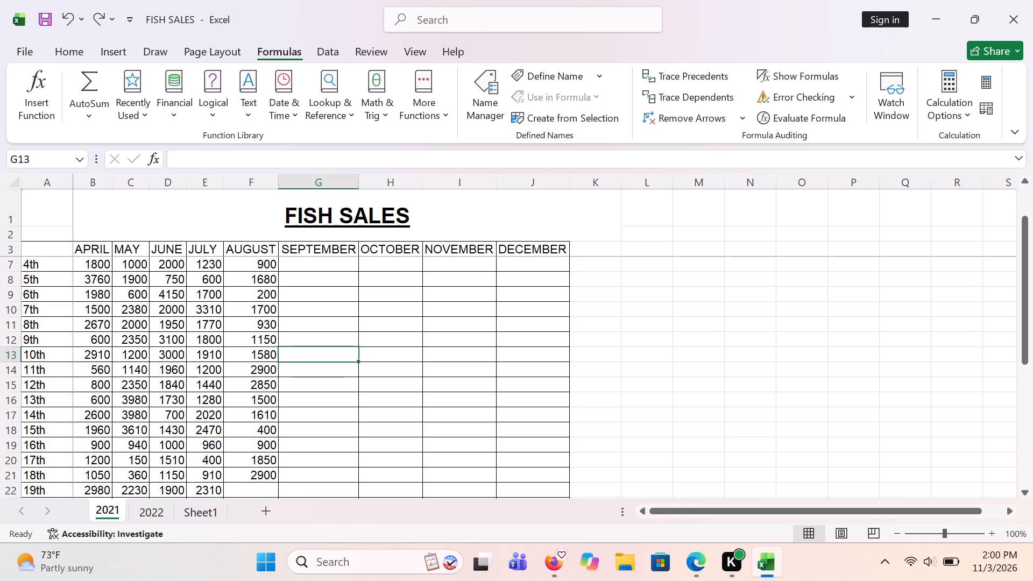
# Enter 1300 in the AUGUST column for the 19th.
pyautogui.click(232, 471)
pyautogui.click(248, 488)
pyautogui.scroll(-4, 253, 485)
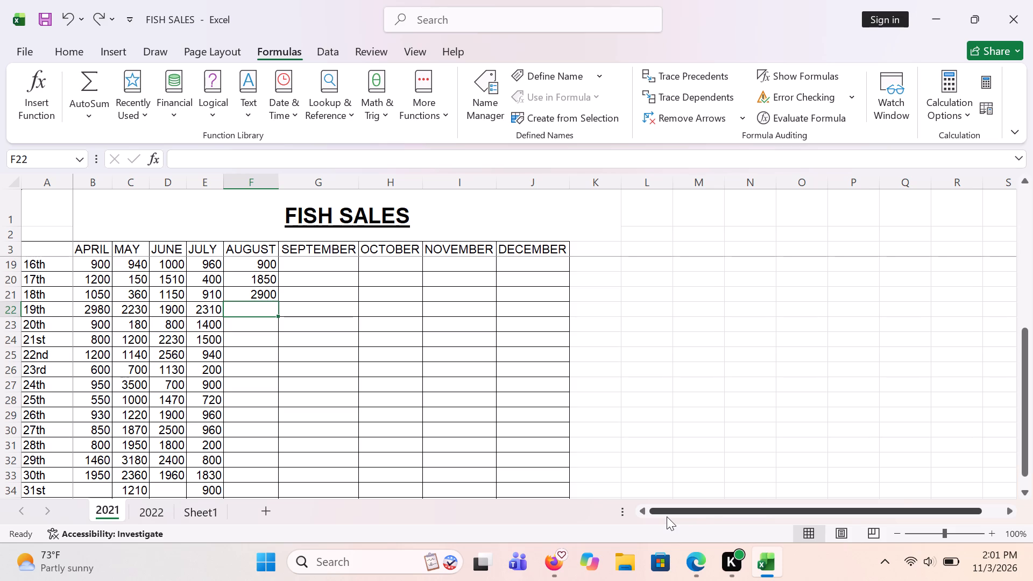
pyautogui.press('1')
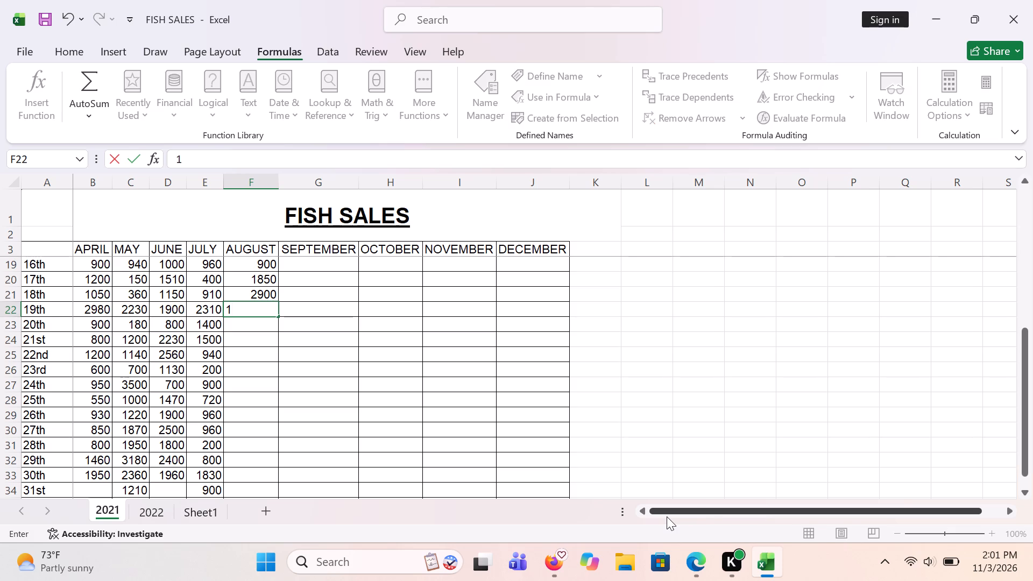
pyautogui.write('300')
pyautogui.press('Return')
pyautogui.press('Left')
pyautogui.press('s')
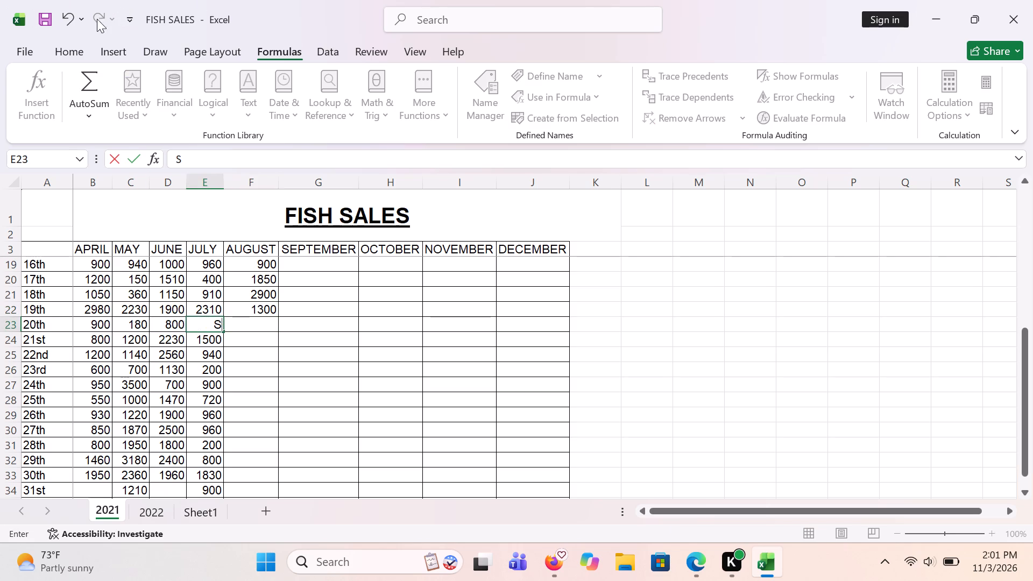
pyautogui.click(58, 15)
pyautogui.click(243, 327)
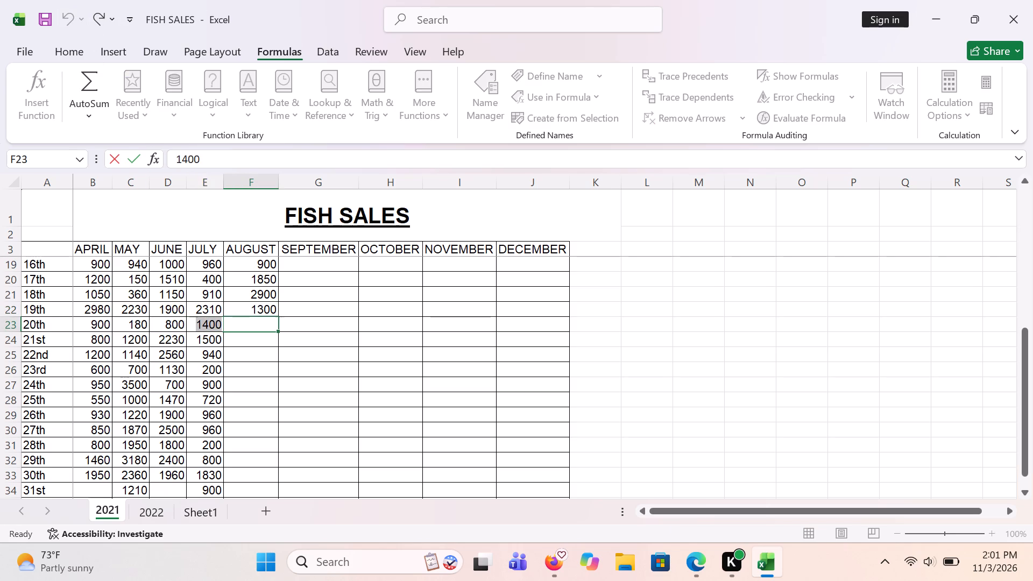
# Save the workbook.
pyautogui.hotkey('ctrl', 's')
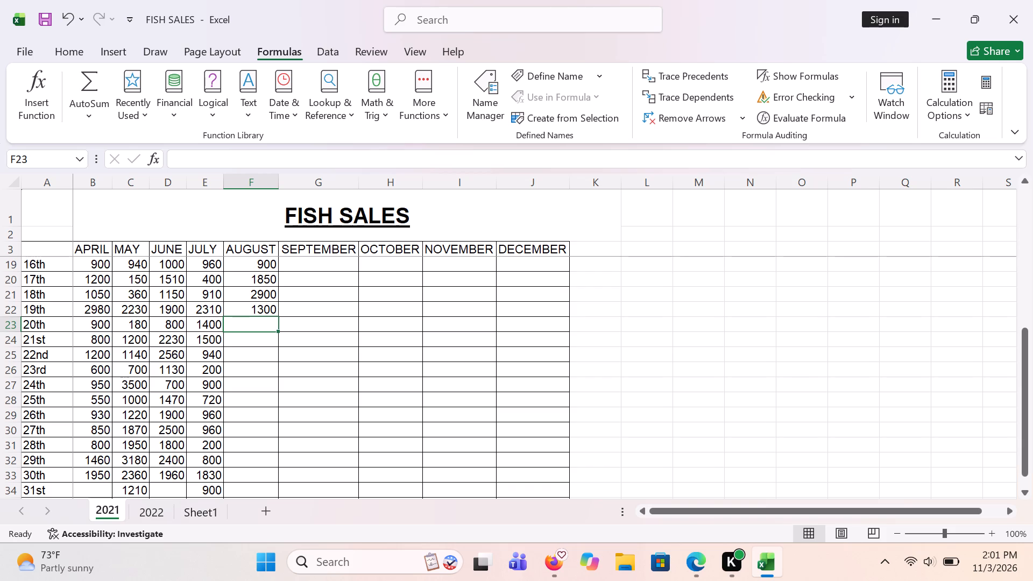
# Enter 2410 and 1840 in the AUGUST column for the 20th and 21st.
pyautogui.press('2')
pyautogui.write('41')
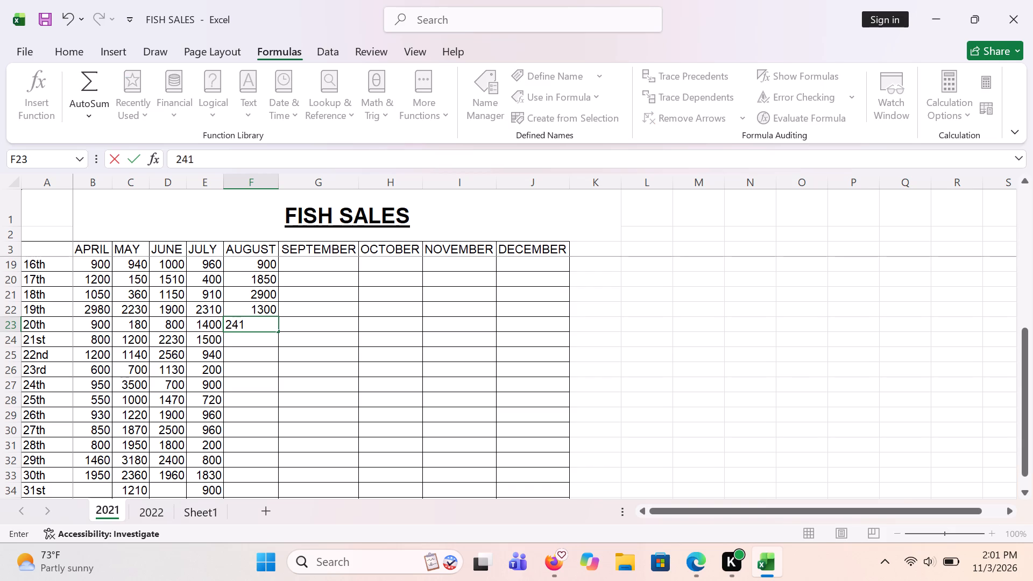
pyautogui.press('0')
pyautogui.press('Return')
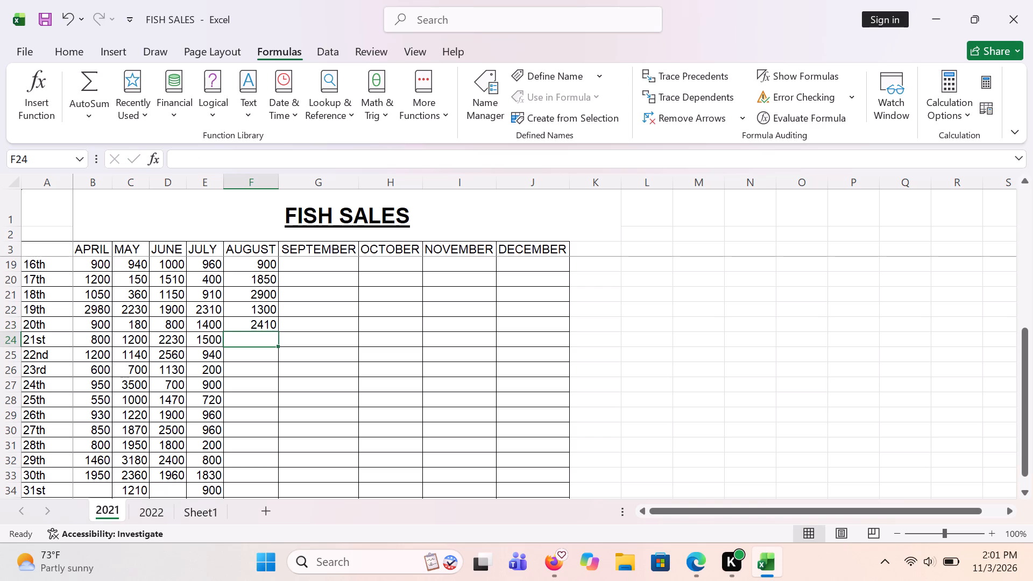
pyautogui.press('1')
pyautogui.write('840')
pyautogui.press('Return')
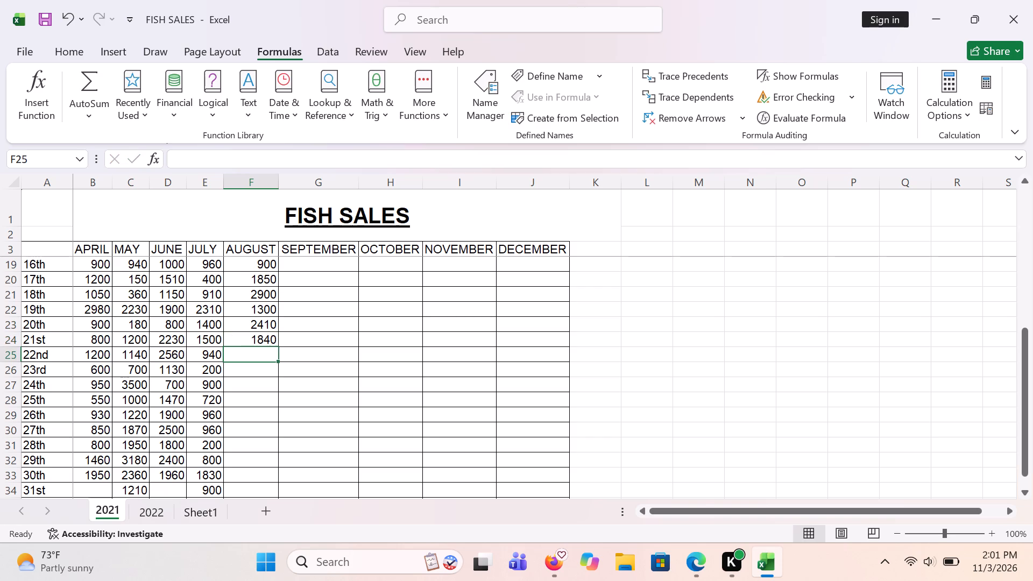
# Enter 1150 in the AUGUST column for the 22nd.
pyautogui.write('11')
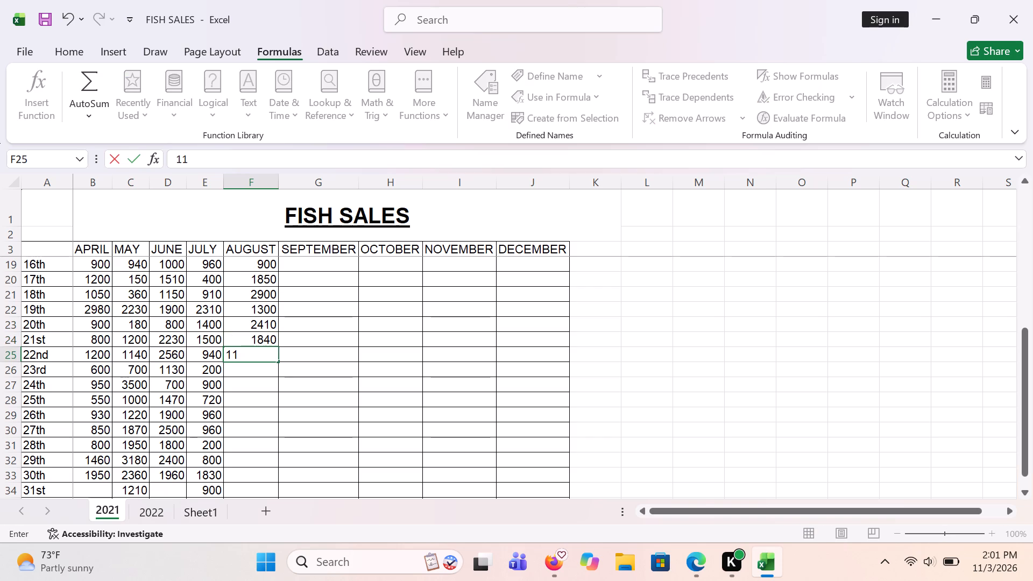
pyautogui.press('5')
pyautogui.press('9')
pyautogui.press('Delete')
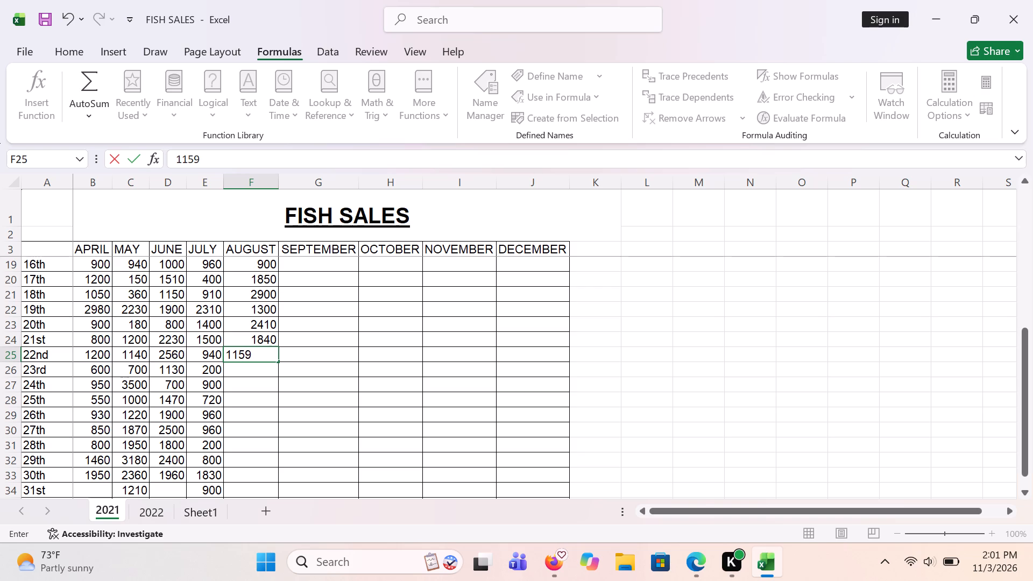
pyautogui.press('0')
pyautogui.press('BackSpace')
pyautogui.press('BackSpace')
pyautogui.press('BackSpace')
pyautogui.write('50')
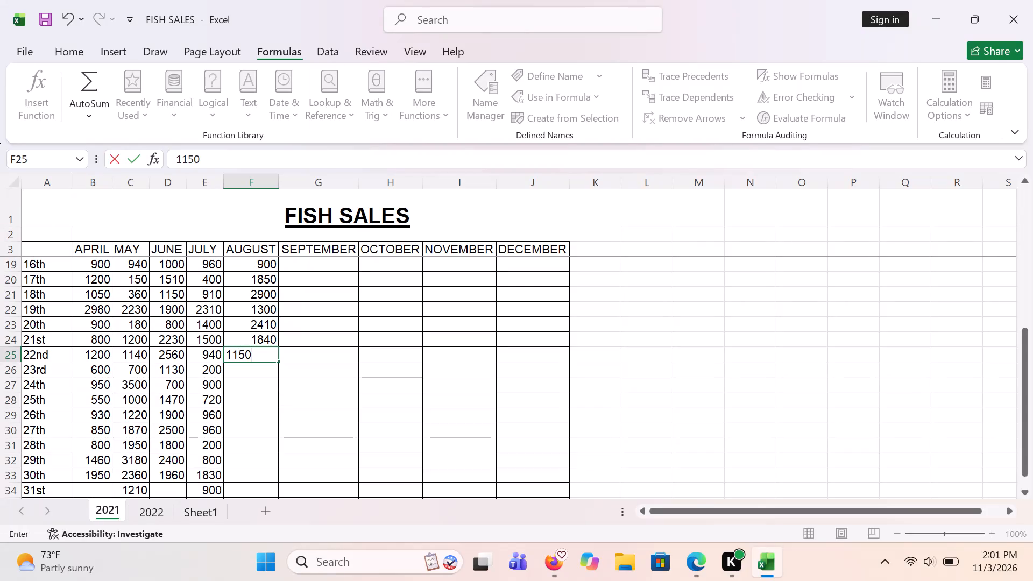
pyautogui.press('Return')
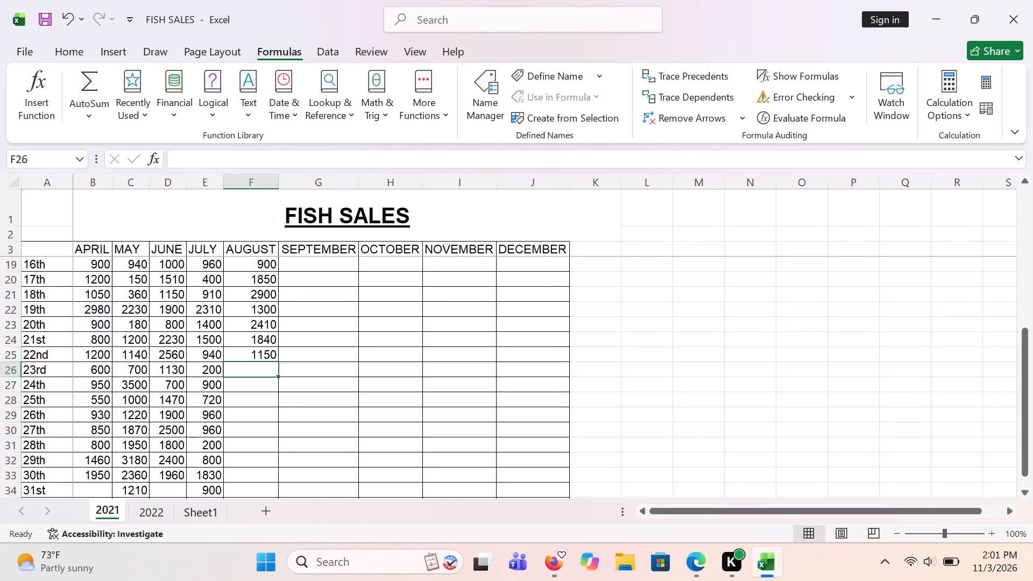
# Enter 1900, 1200 and 1400 in the AUGUST column for the 23rd to 25th.
pyautogui.press('1')
pyautogui.write('900')
pyautogui.press('Return')
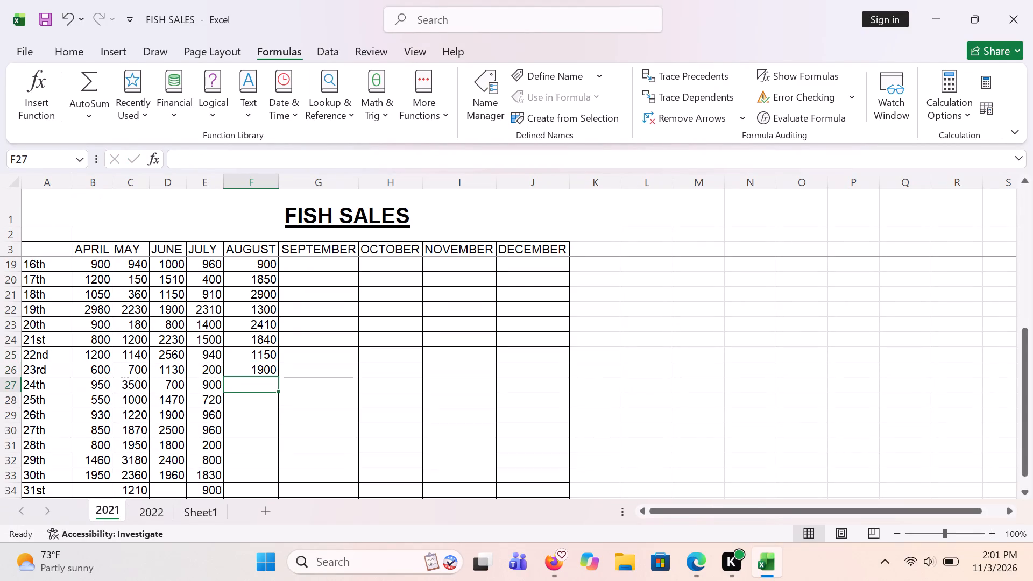
pyautogui.write('1200')
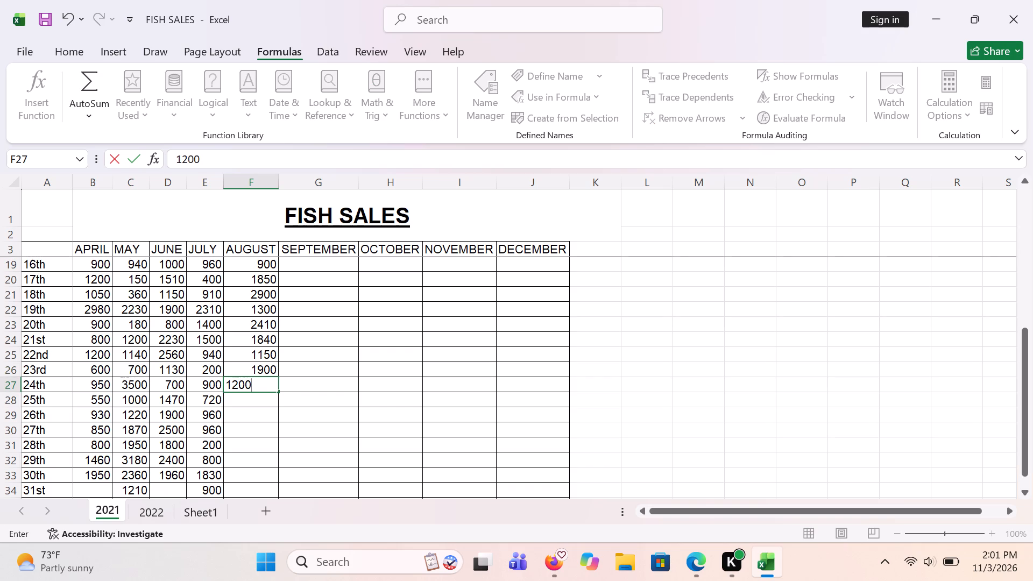
pyautogui.press('Return')
pyautogui.write('14')
pyautogui.write('00')
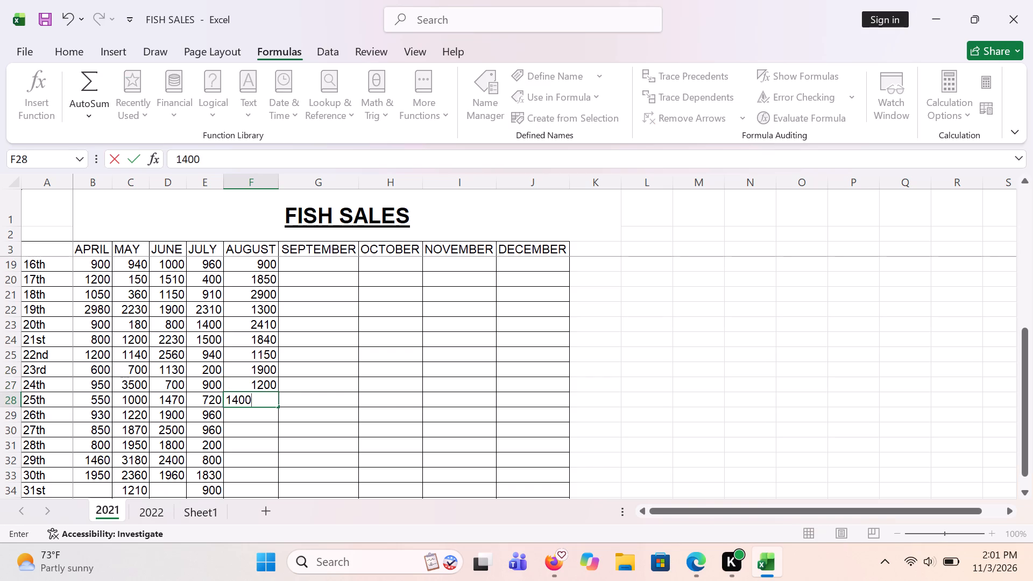
pyautogui.press('Return')
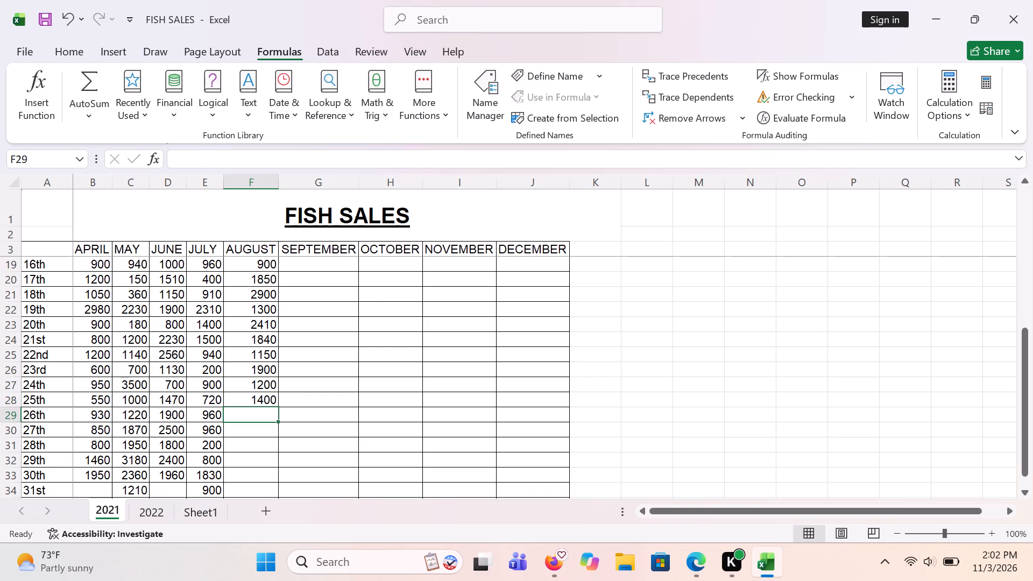
# Save the workbook.
pyautogui.hotkey('ctrl', 's')
# Enter 380 and 120 in the AUGUST column for the 26th and 27th, saving the workbook.
pyautogui.press('3')
pyautogui.write('80')
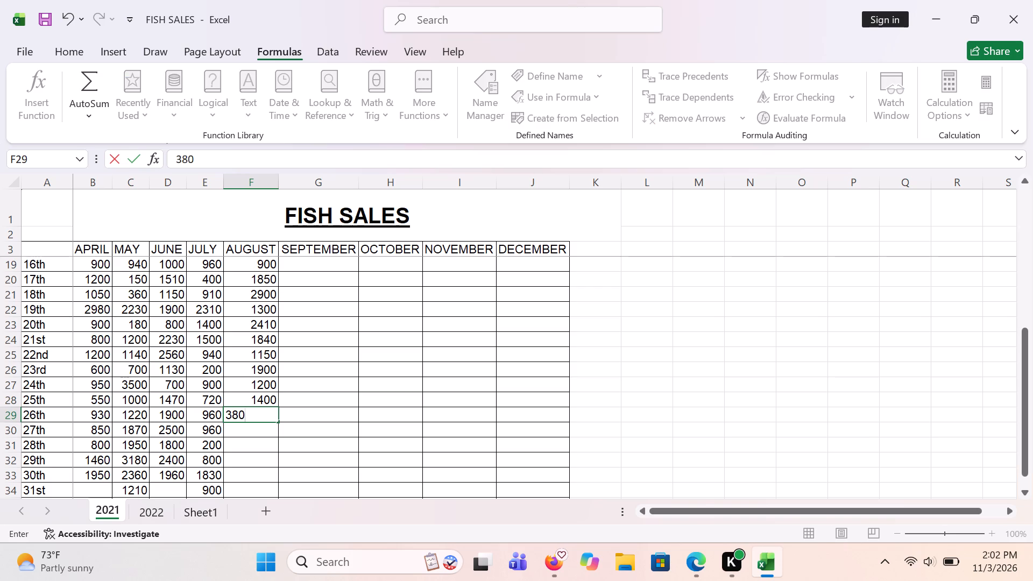
pyautogui.press('Return')
pyautogui.write('12')
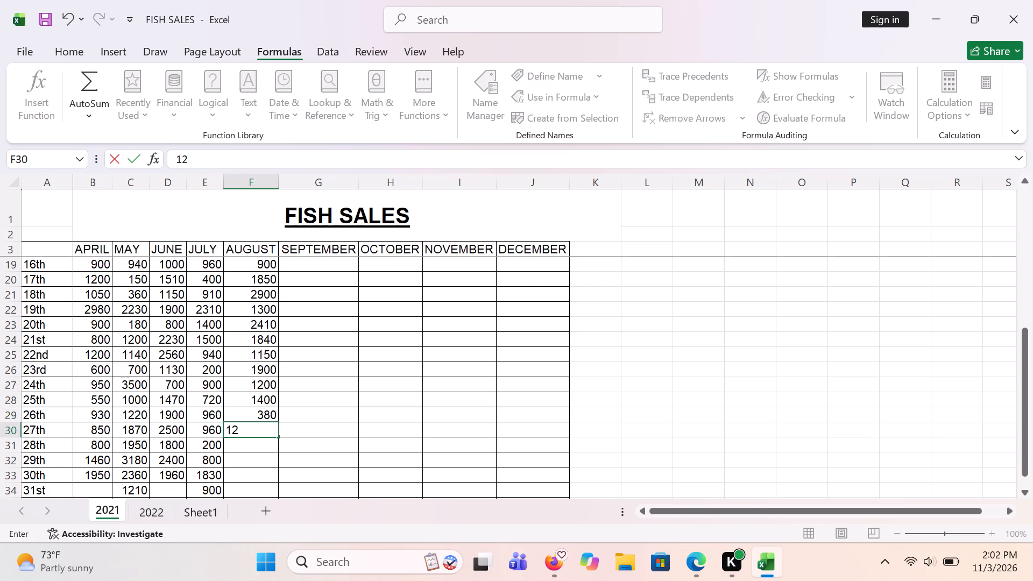
pyautogui.press('0')
pyautogui.hotkey('ctrl', 's')
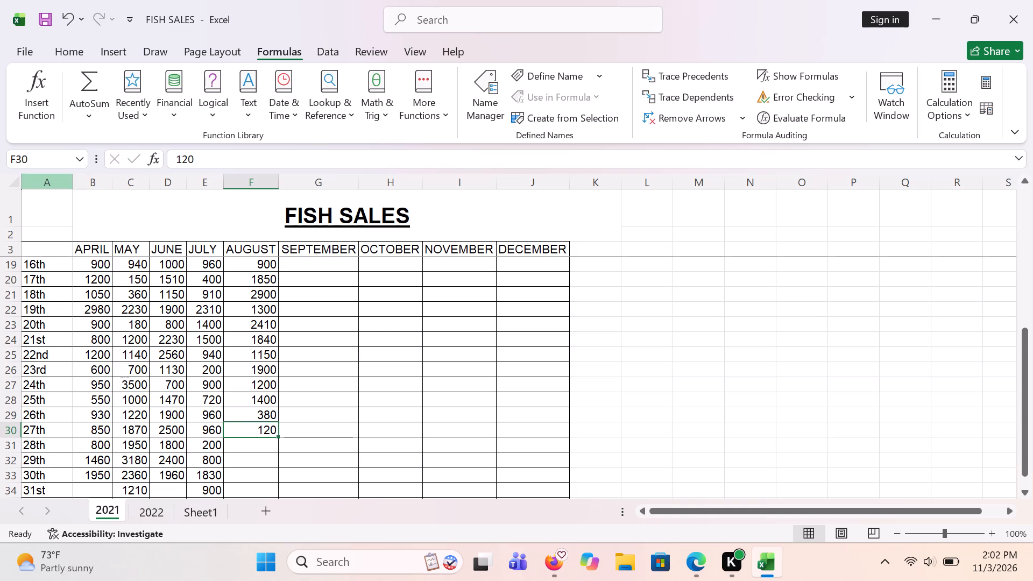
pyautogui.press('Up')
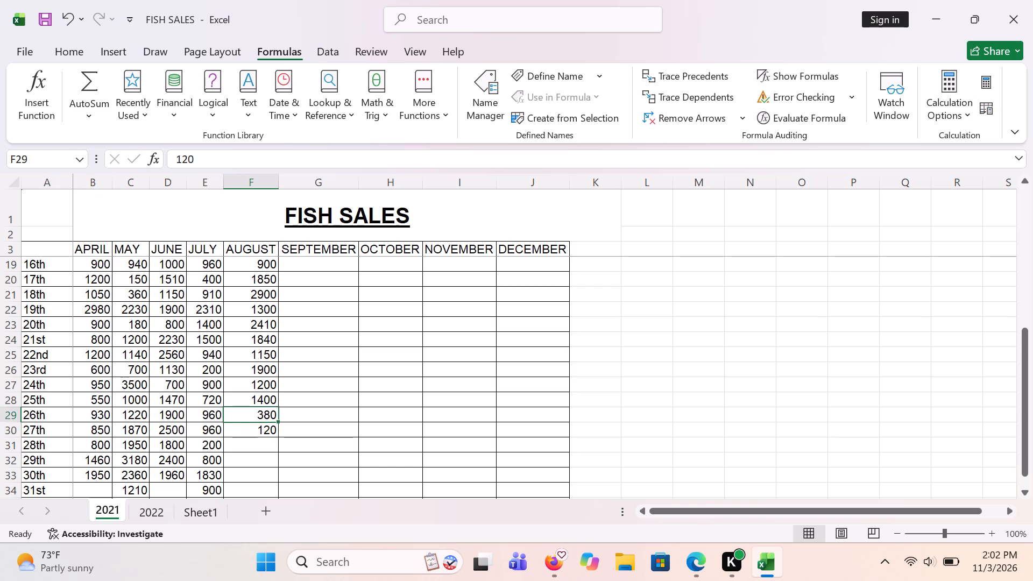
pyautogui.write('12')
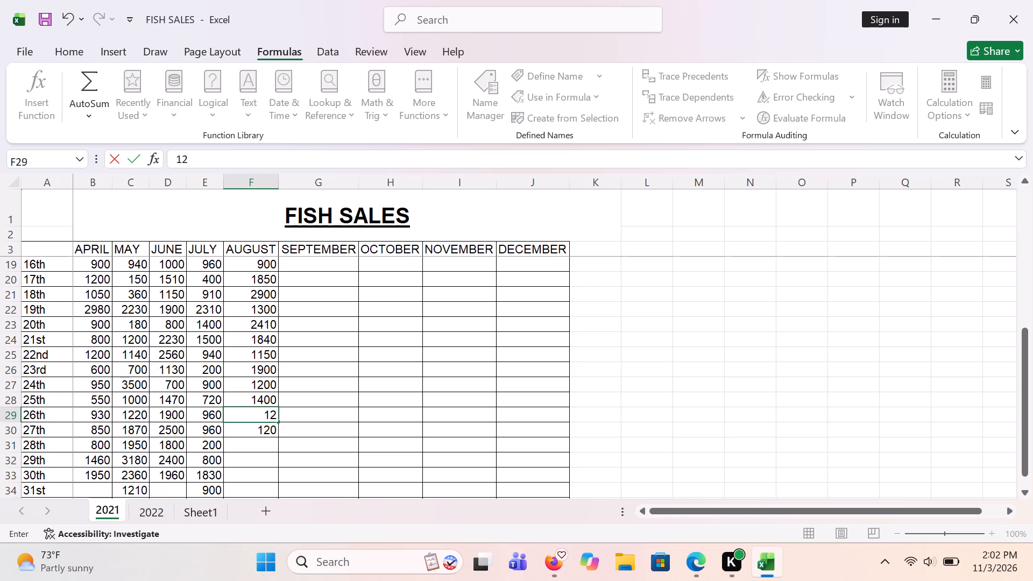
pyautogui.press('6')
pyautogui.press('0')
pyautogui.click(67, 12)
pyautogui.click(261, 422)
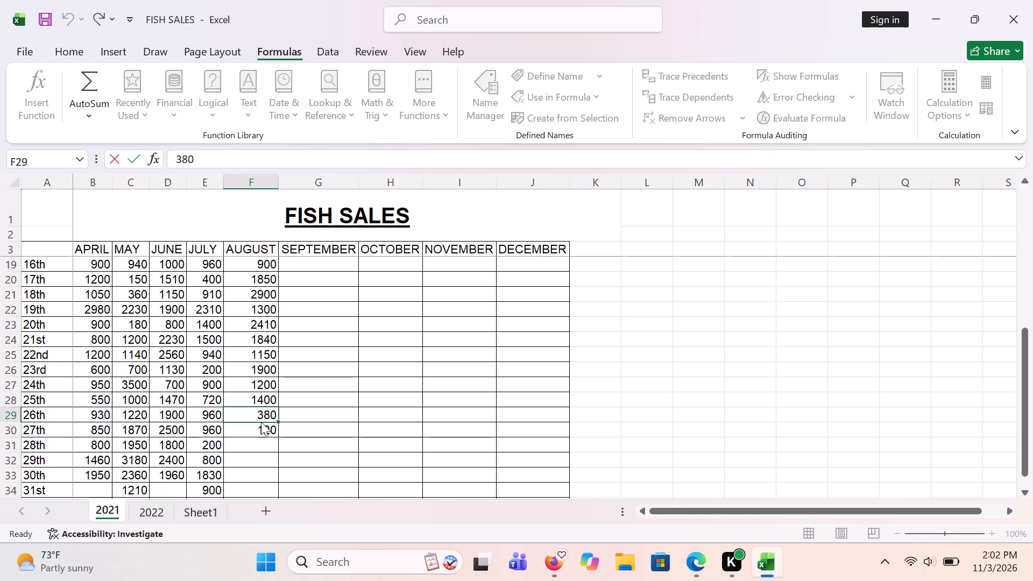
# Enter 1260, 2140, 400, 1680 and 1320 in the AUGUST column for the 27th to 31st.
pyautogui.click(258, 427)
pyautogui.write('1260')
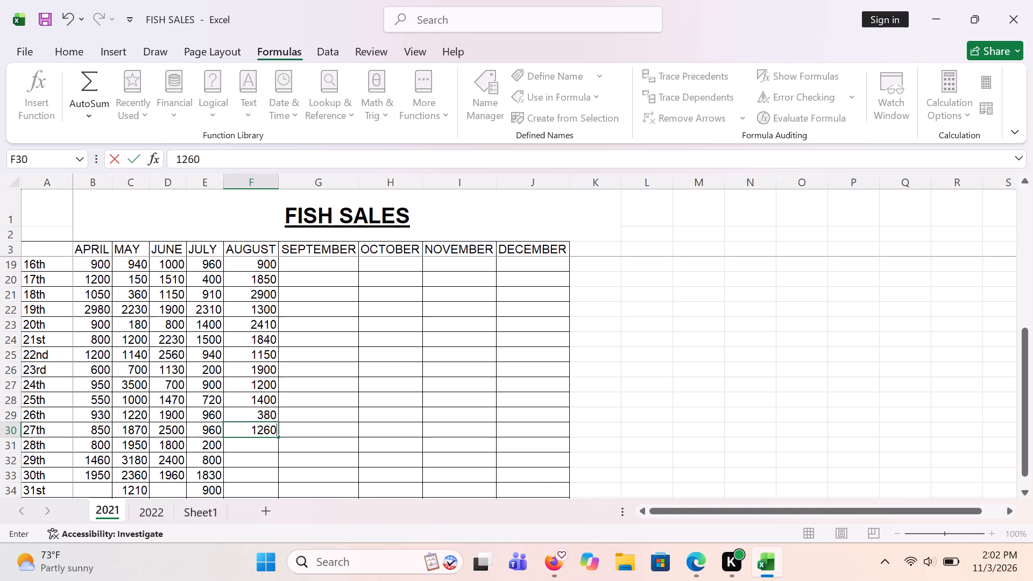
pyautogui.press('Return')
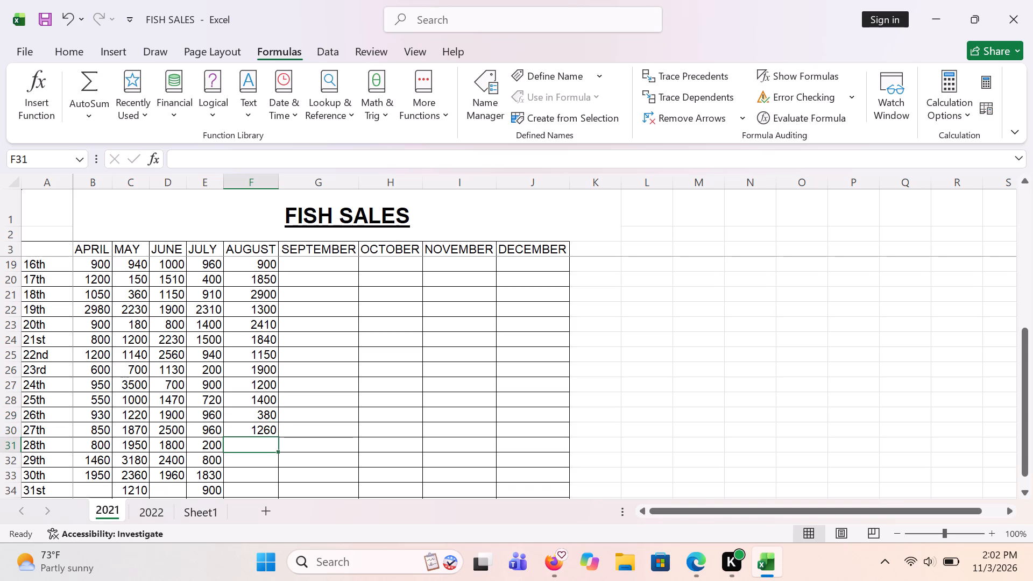
pyautogui.write('2140')
pyautogui.press('Return')
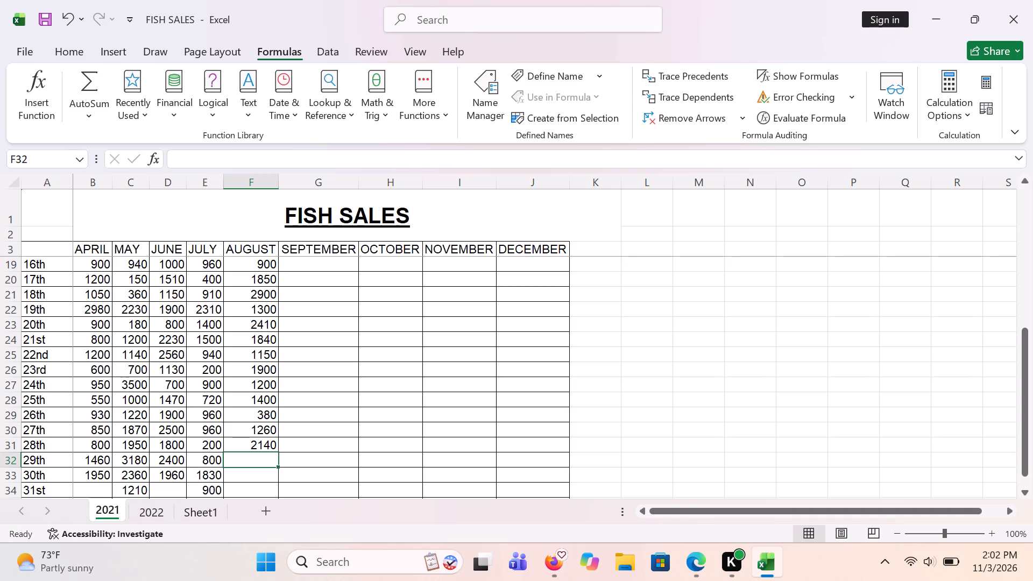
pyautogui.write('400')
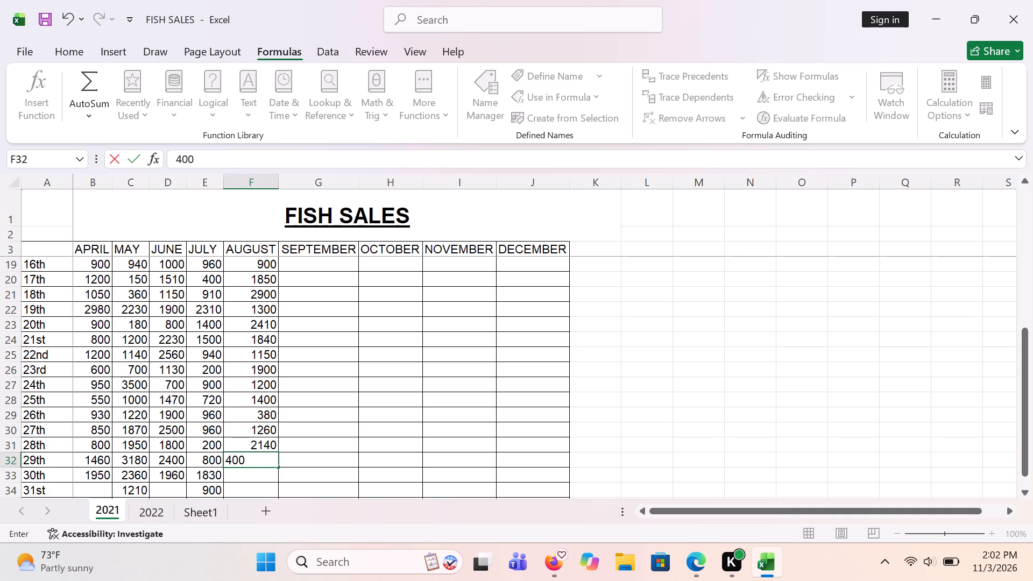
pyautogui.press('Return')
pyautogui.press('1')
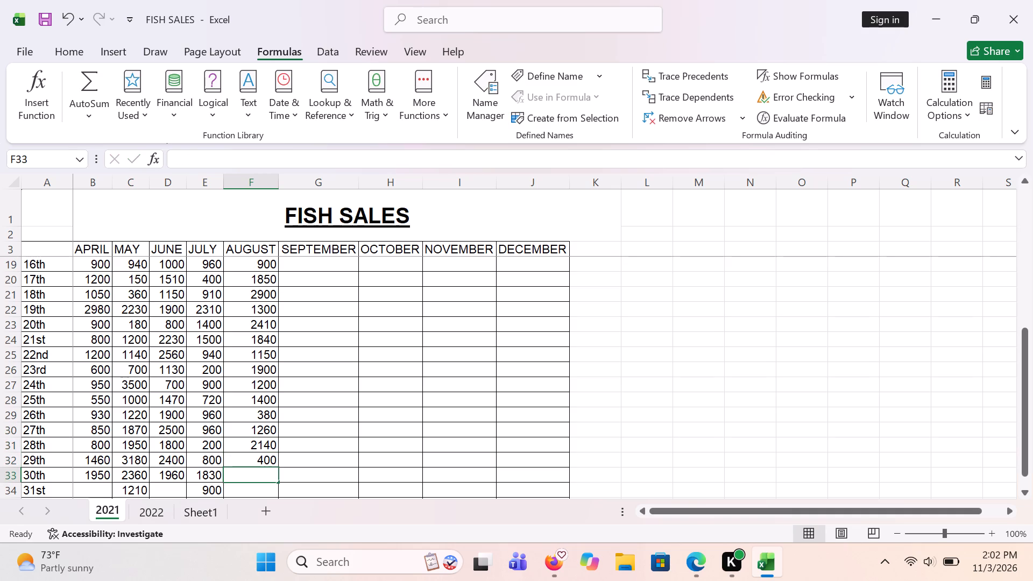
pyautogui.write('680')
pyautogui.press('Return')
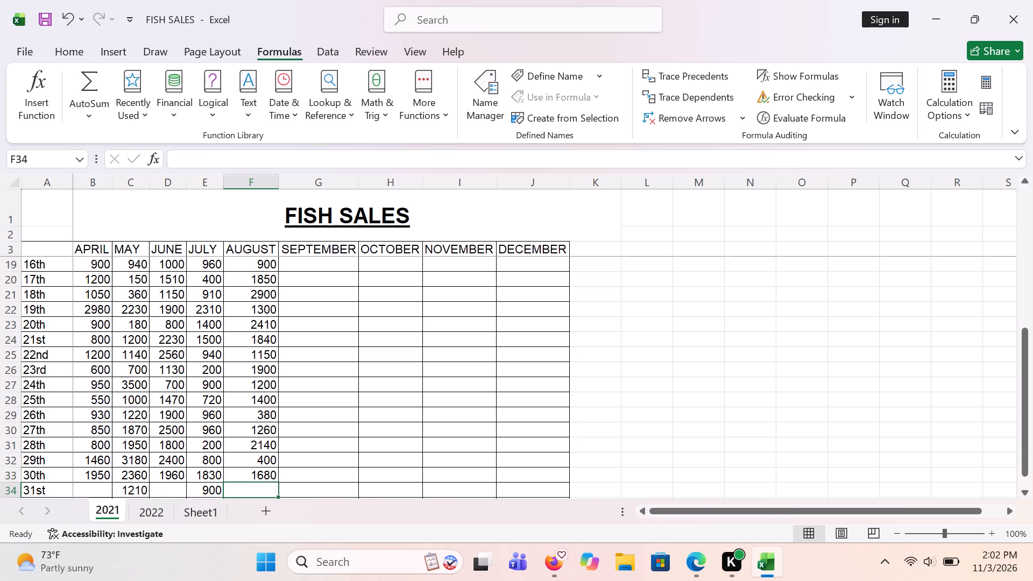
pyautogui.press('1')
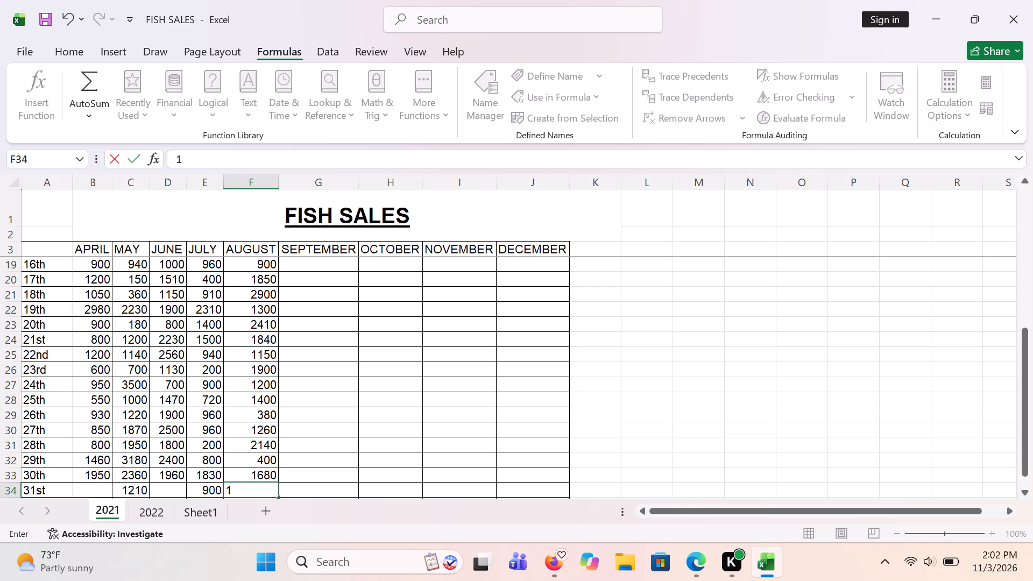
pyautogui.write('32')
pyautogui.press('0')
pyautogui.press('Return')
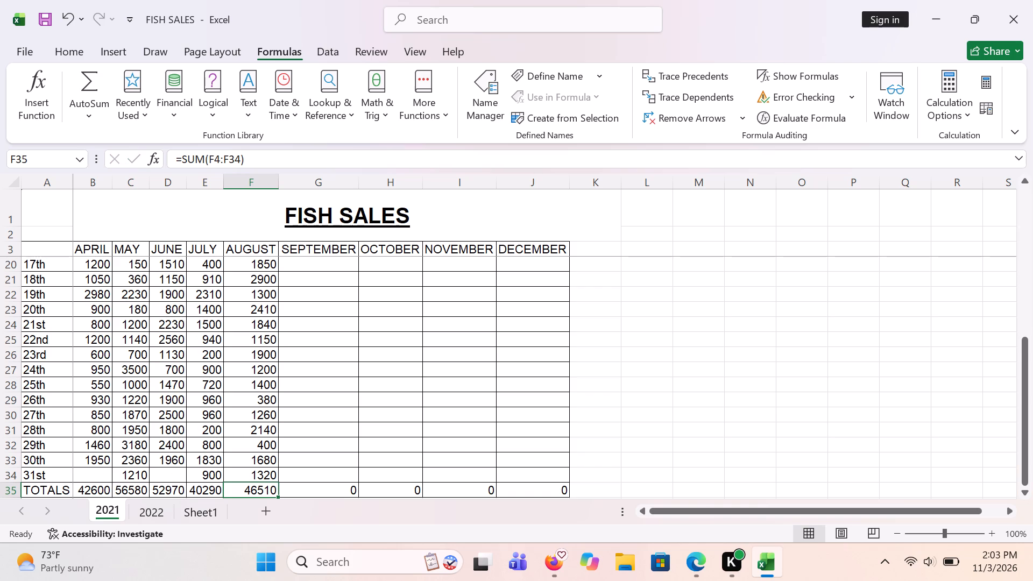
# Save the workbook.
pyautogui.hotkey('ctrl', 's')
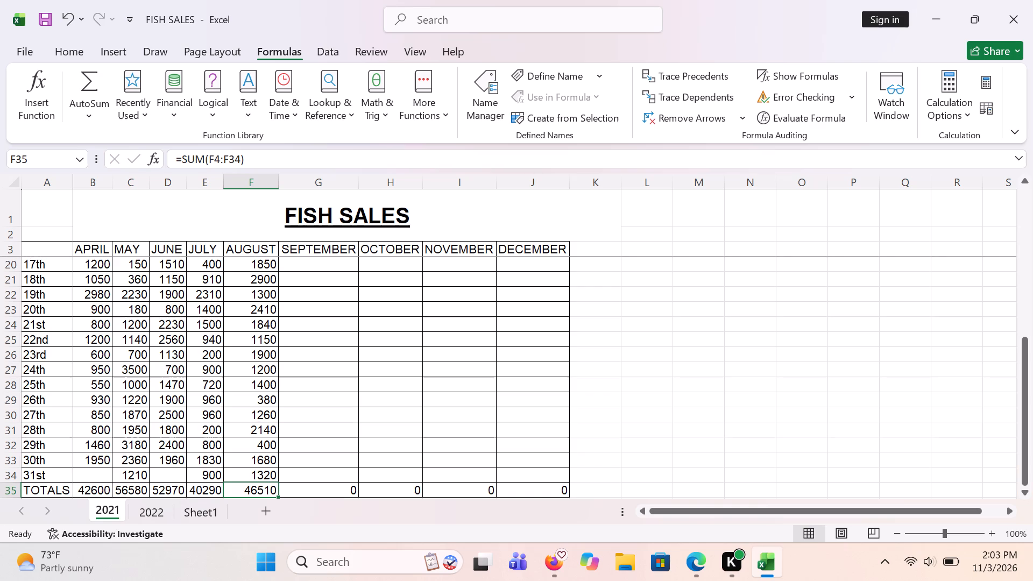
# Look over the 2021 sheet's daily entries from the 1st down to the TOTALS row.
pyautogui.scroll(-2, 281, 429)
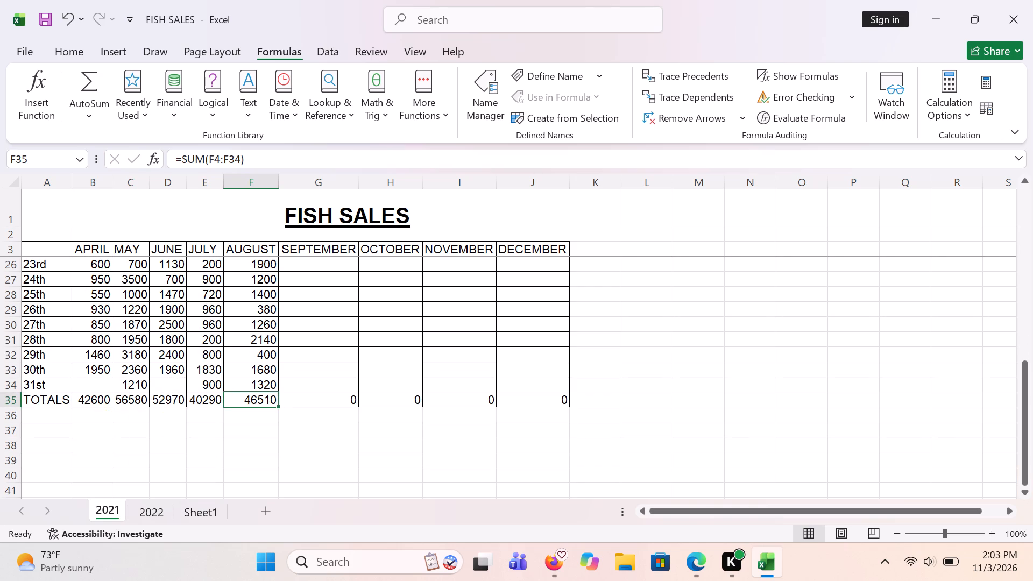
pyautogui.click(336, 260)
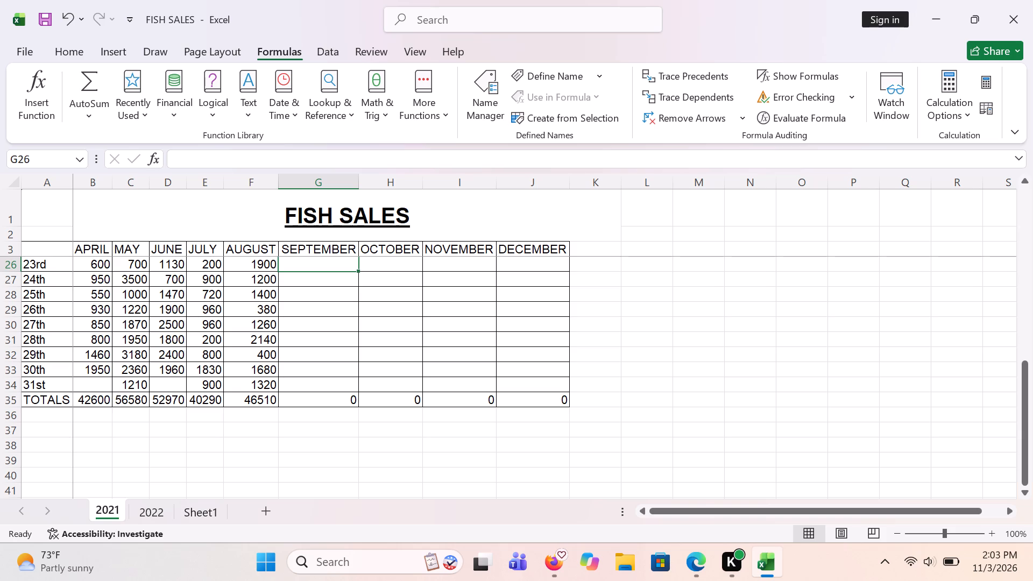
pyautogui.scroll(16, 328, 358)
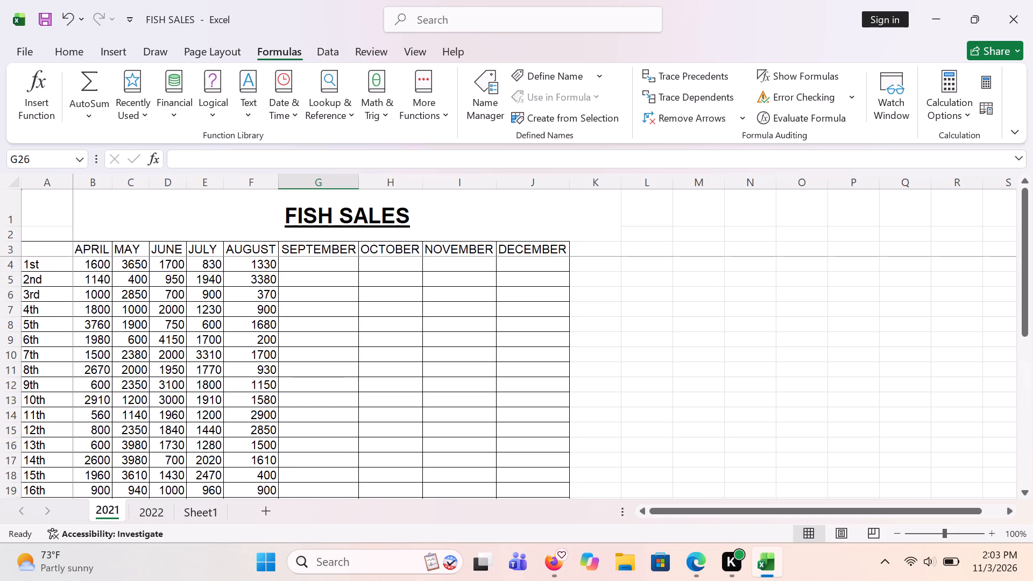
pyautogui.click(345, 265)
pyautogui.scroll(-4, 276, 401)
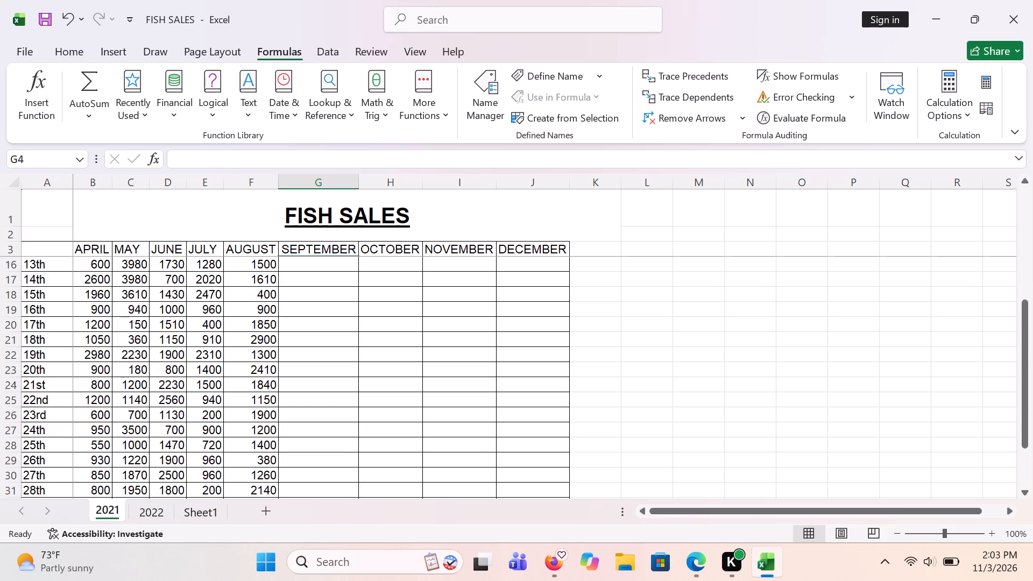
pyautogui.scroll(-4, 281, 391)
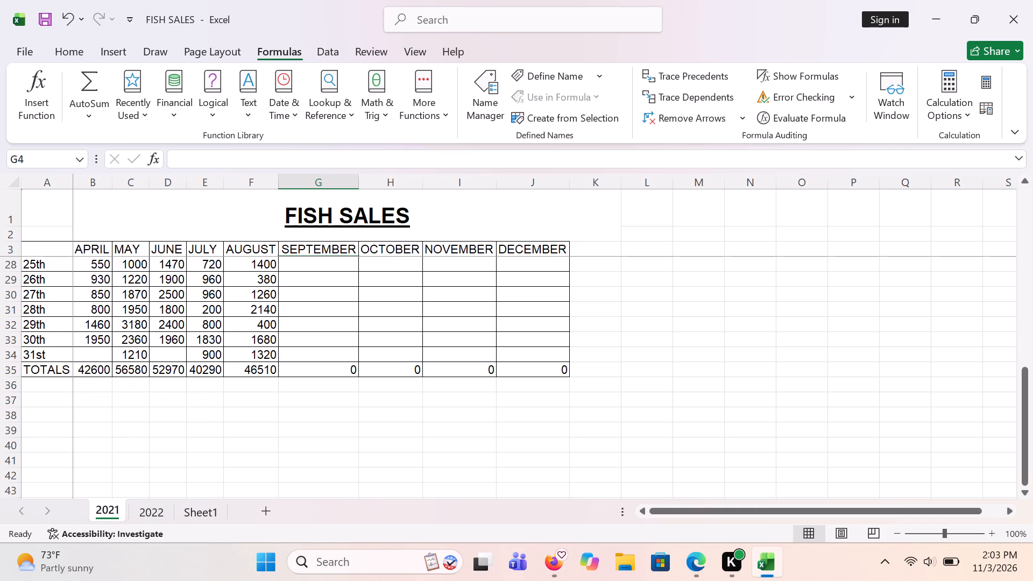
pyautogui.scroll(3, 275, 371)
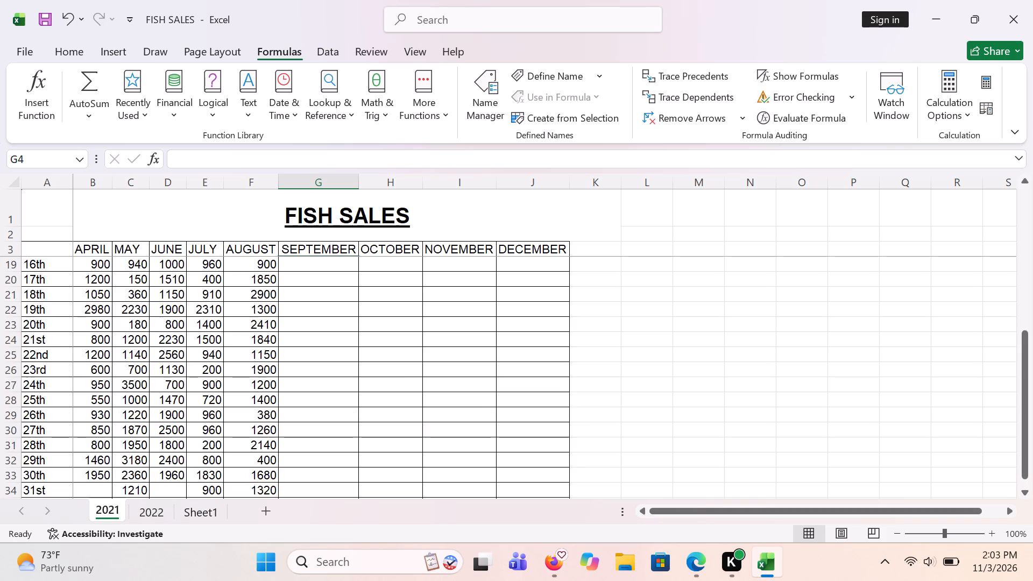
pyautogui.scroll(6, 276, 370)
pyautogui.scroll(9, 342, 233)
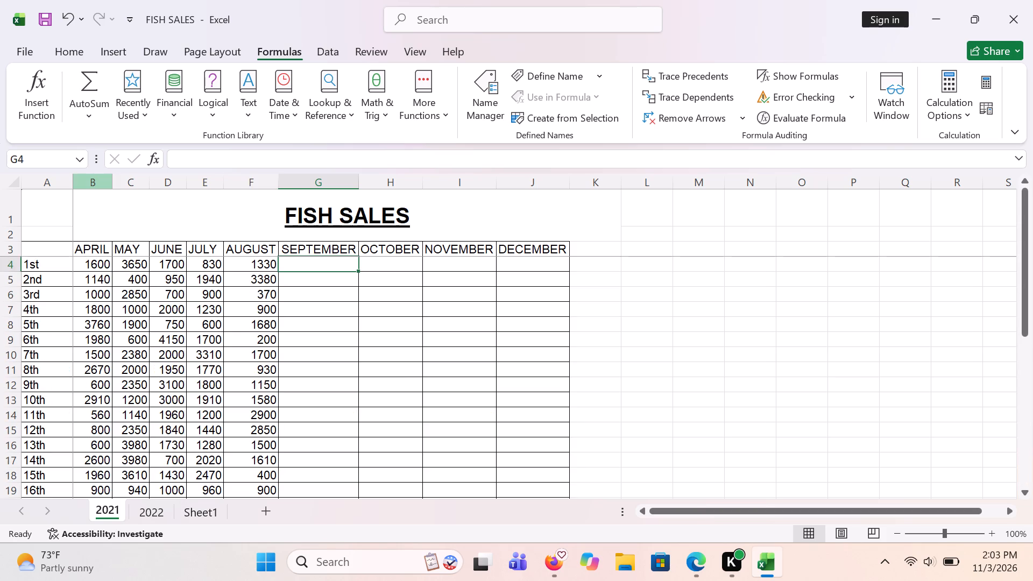
# Enter 2000, 2000, 450, 250 and 300 in the SEPTEMBER column for the 1st to 5th.
pyautogui.click(343, 266)
pyautogui.press('2')
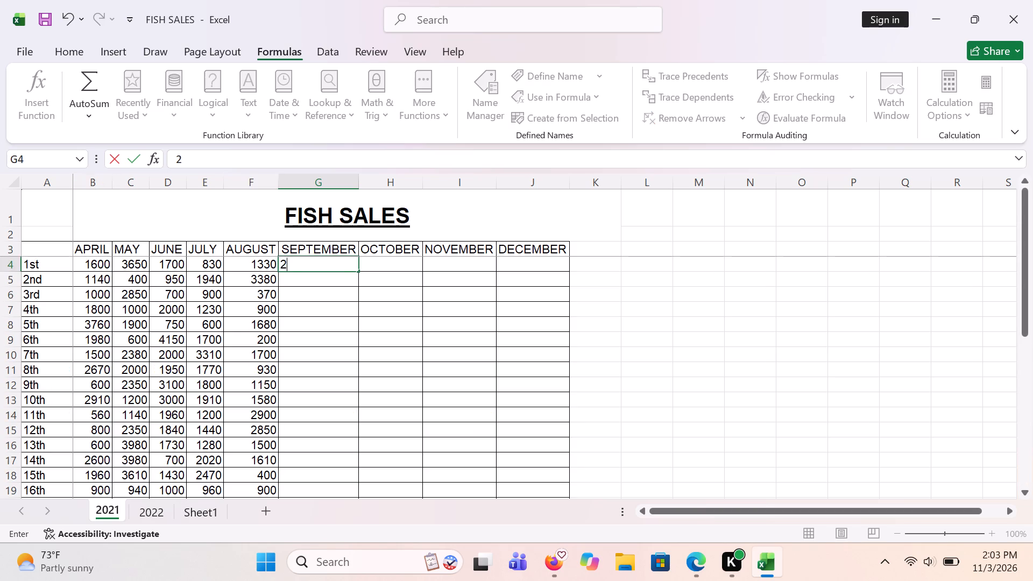
pyautogui.write('000')
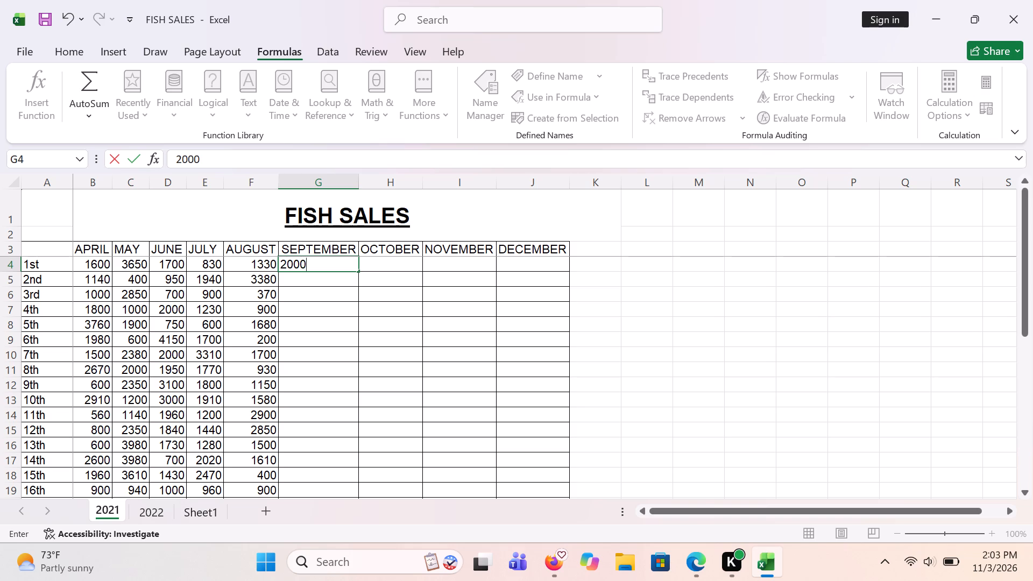
pyautogui.press('Return')
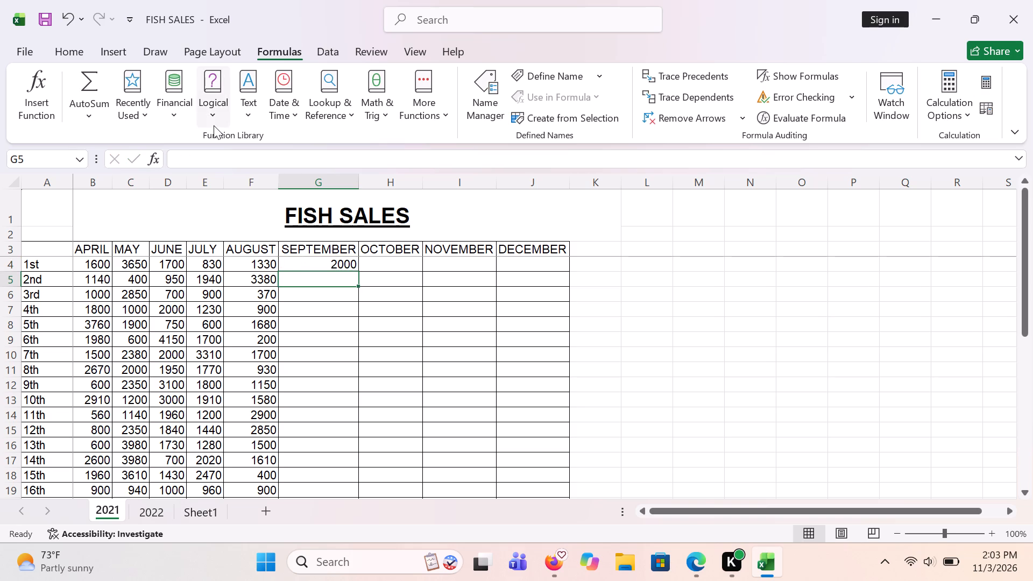
pyautogui.press('2')
pyautogui.write('000')
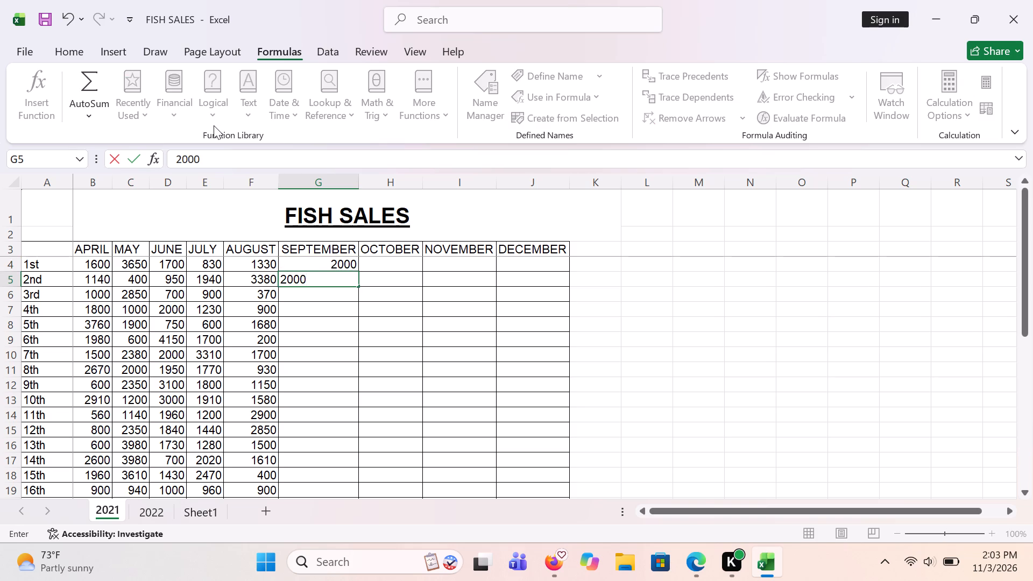
pyautogui.press('Return')
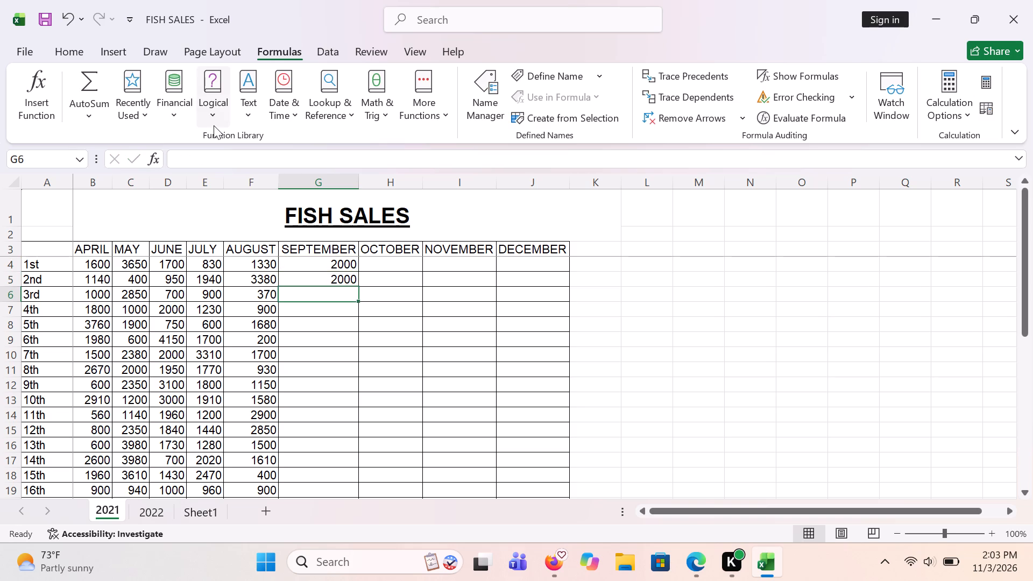
pyautogui.write('45')
pyautogui.press('0')
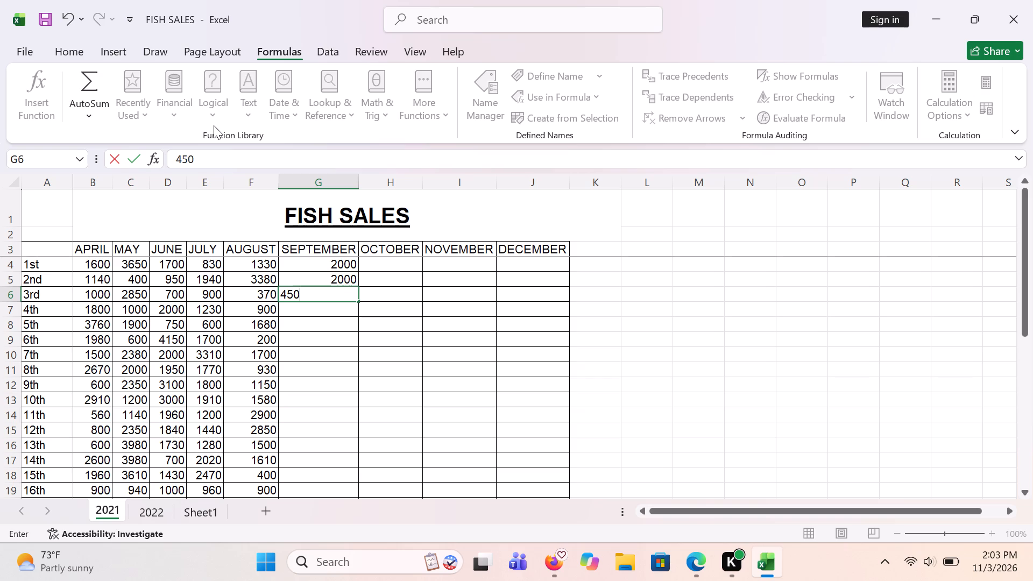
pyautogui.press('Return')
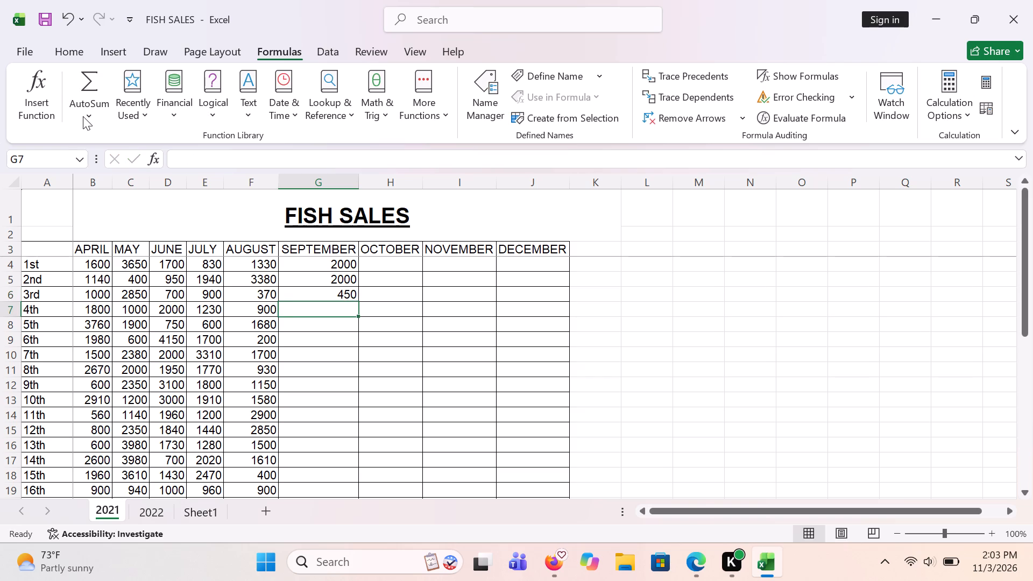
pyautogui.write('25')
pyautogui.press('0')
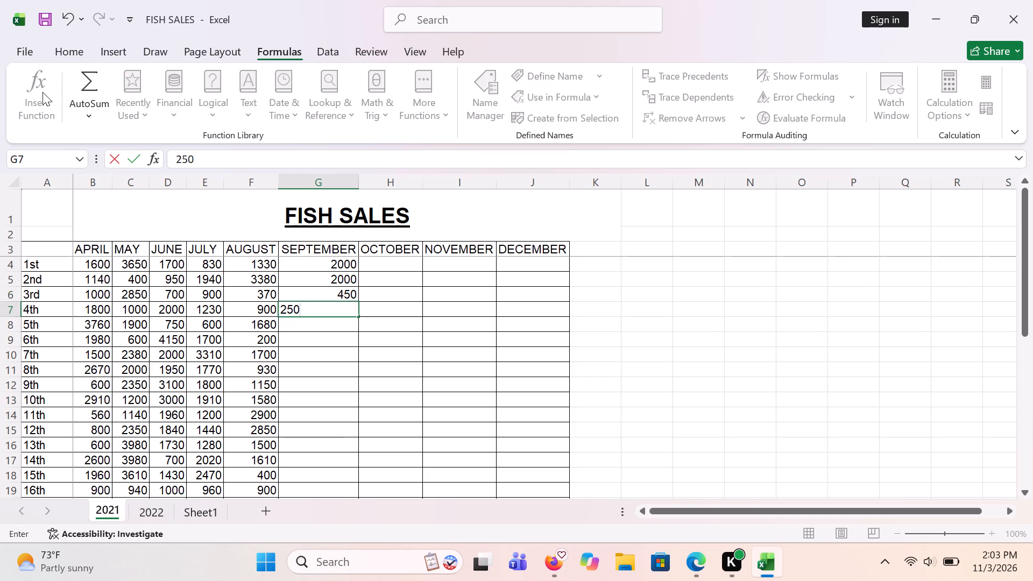
pyautogui.press('Return')
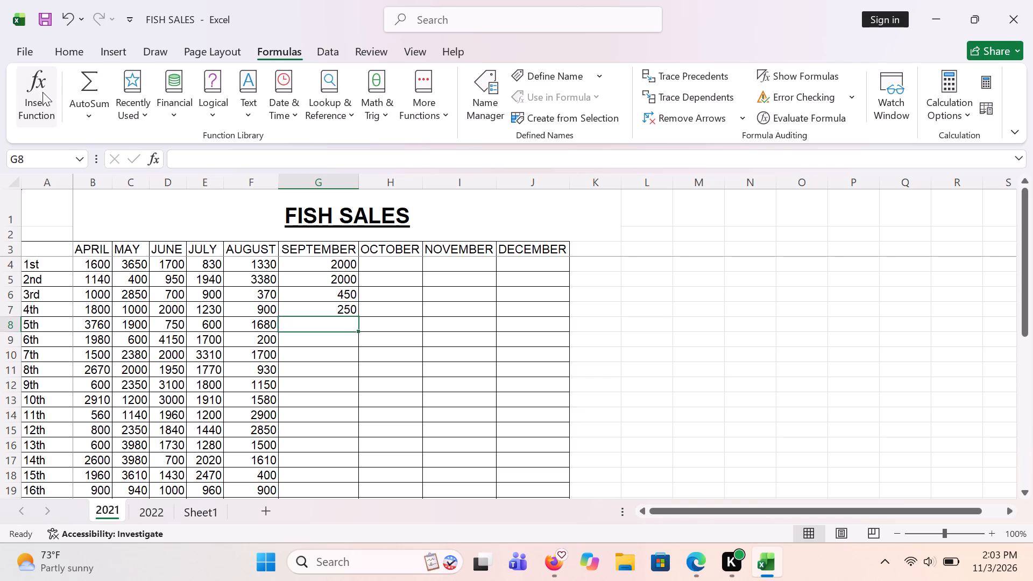
pyautogui.write('300')
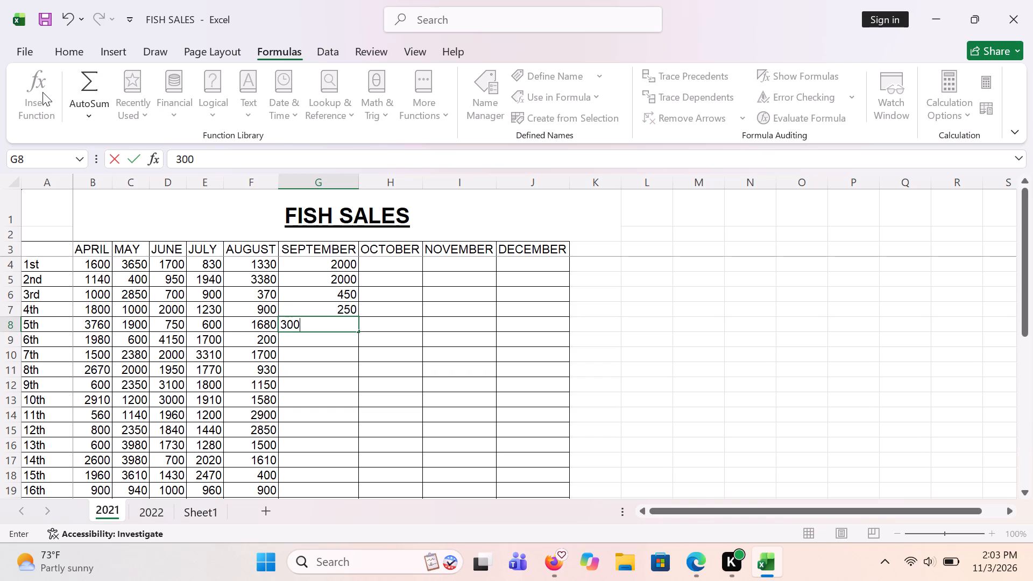
pyautogui.press('Return')
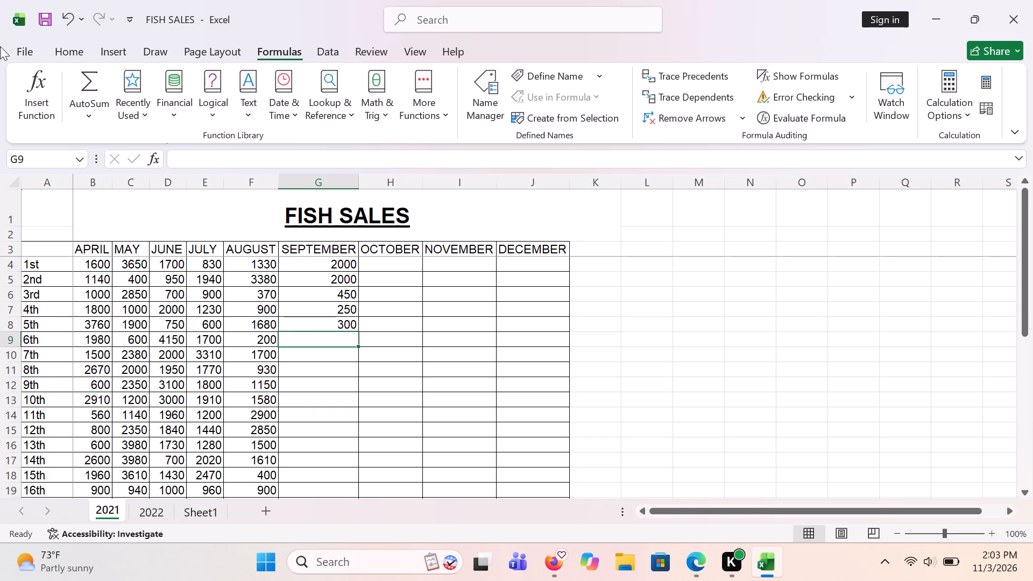
# Enter 650, 1600, 550, 2000, 200 and 2200 in the SEPTEMBER column for the 6th to 11th.
pyautogui.write('650')
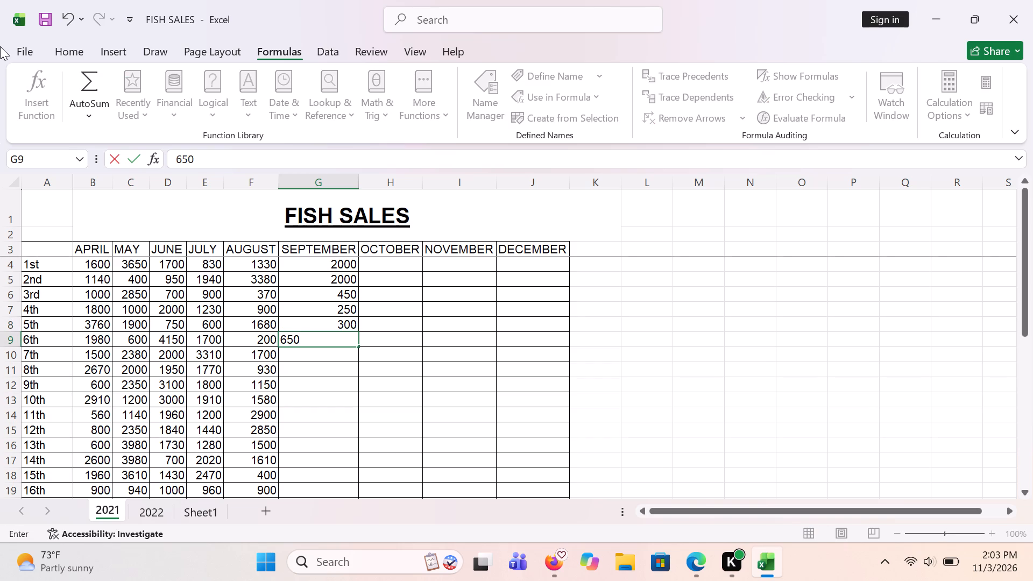
pyautogui.press('Return')
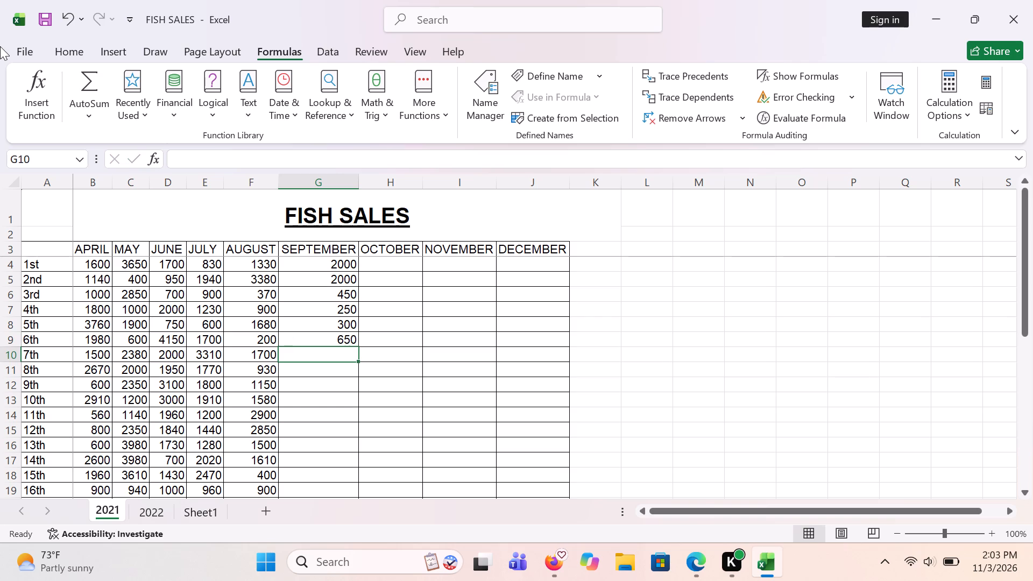
pyautogui.write('1600')
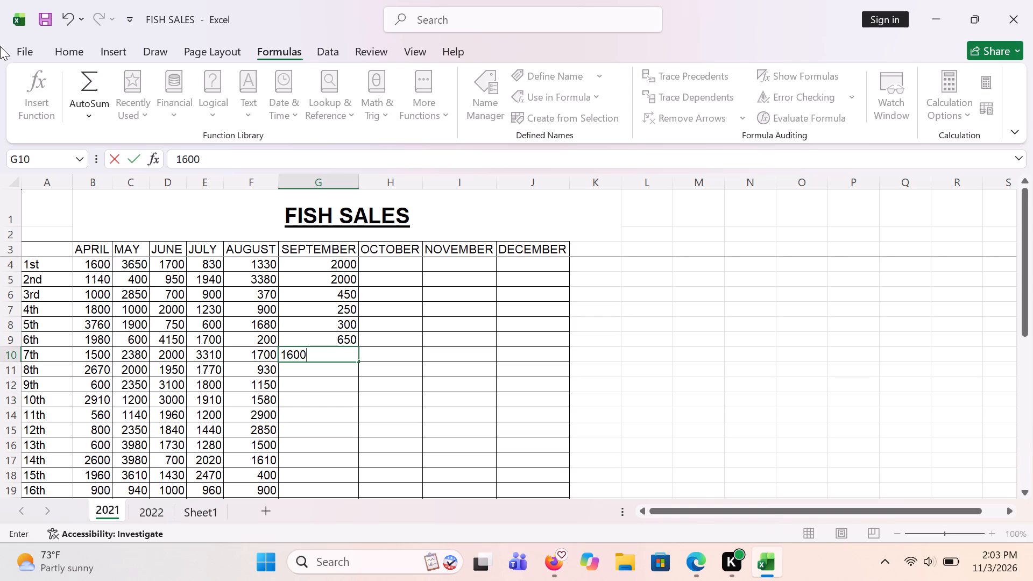
pyautogui.press('Return')
pyautogui.write('55')
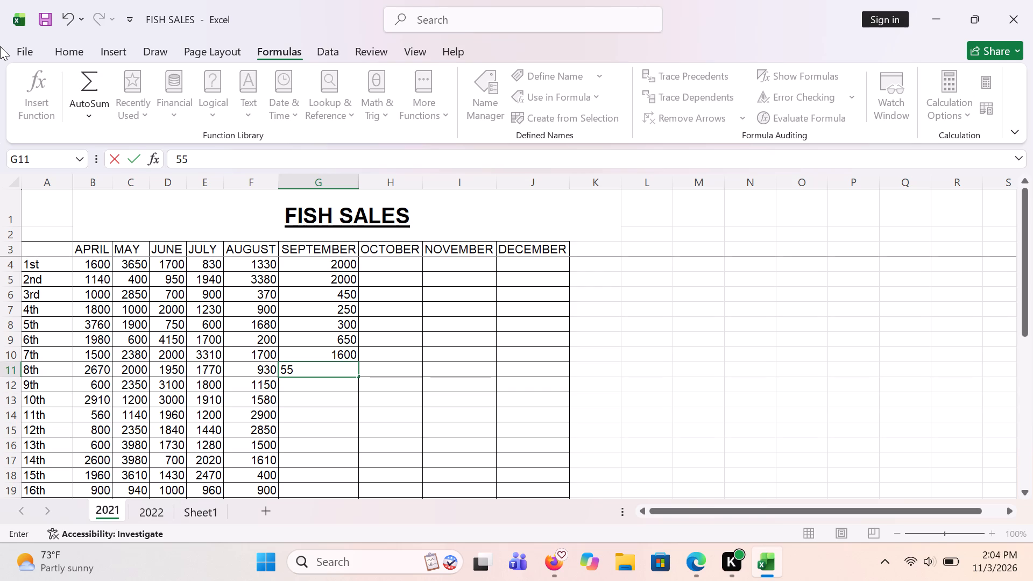
pyautogui.press('0')
pyautogui.press('Return')
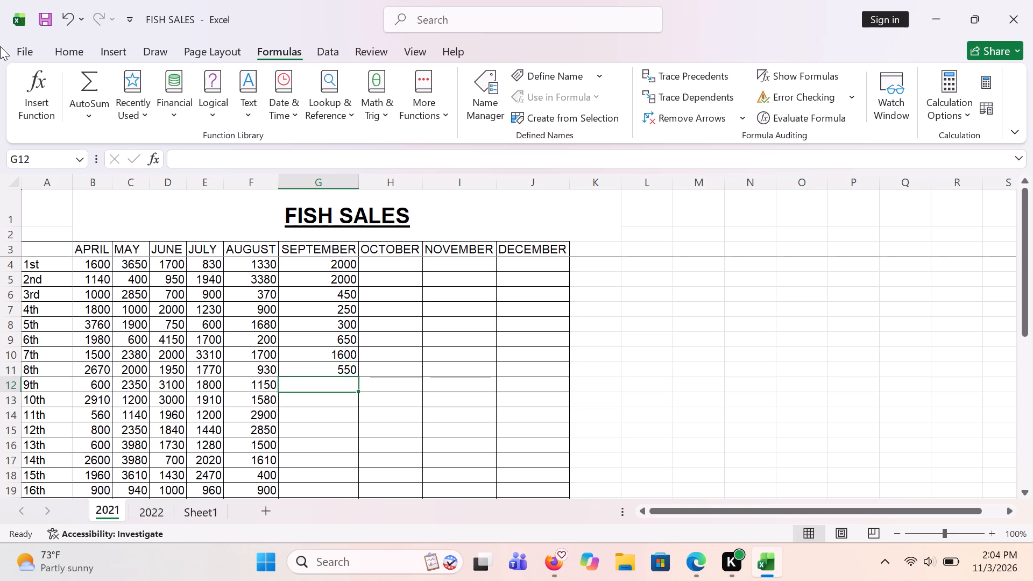
pyautogui.press('2')
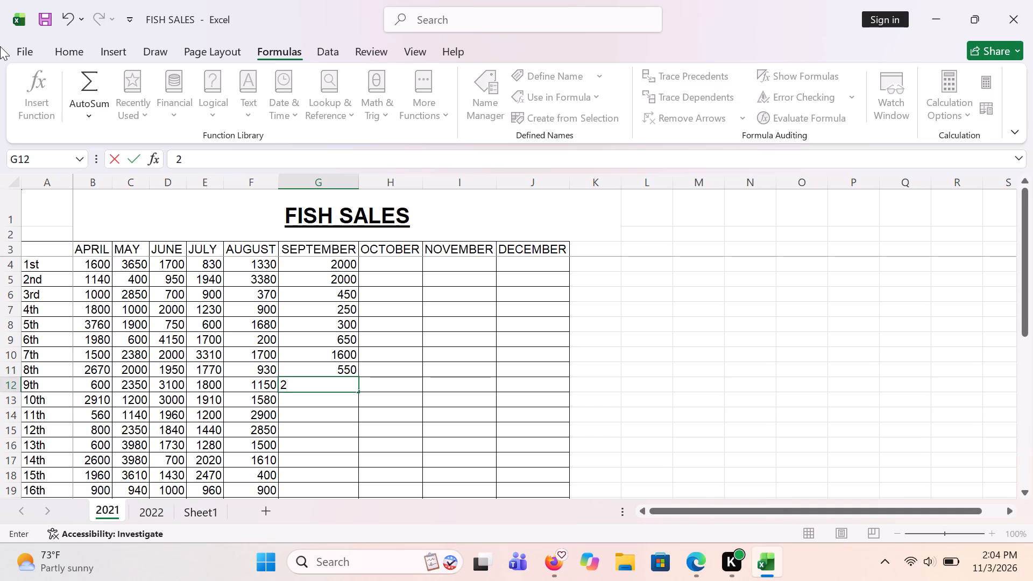
pyautogui.write('000')
pyautogui.press('Return')
pyautogui.write('200')
pyautogui.press('Return')
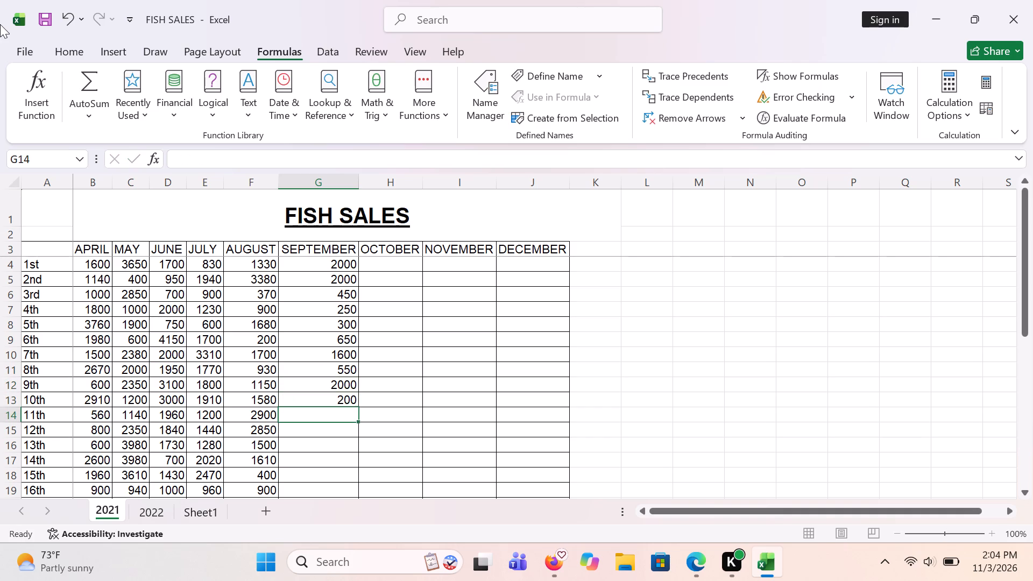
pyautogui.write('2200')
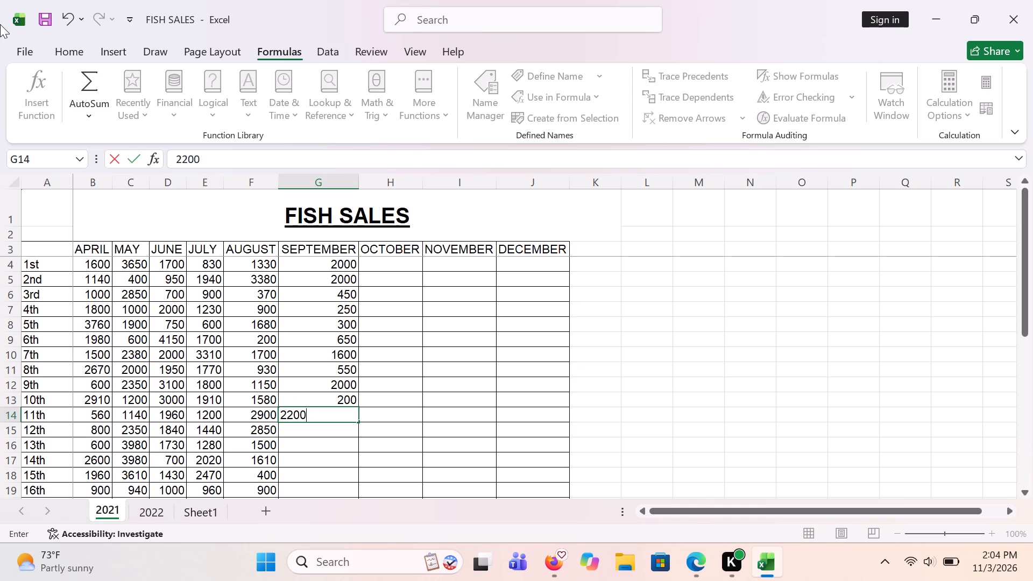
pyautogui.press('Return')
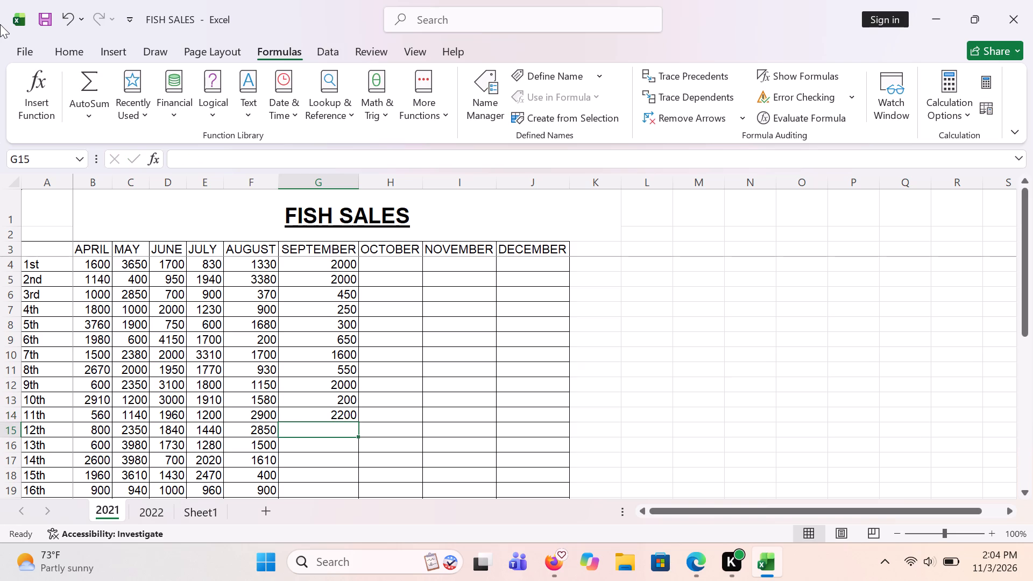
# Save the workbook.
pyautogui.hotkey('ctrl', 's')
# Enter 2260, 2920, 1000 and 2400 in the SEPTEMBER column for the 12th to 15th.
pyautogui.write('226')
pyautogui.press('0')
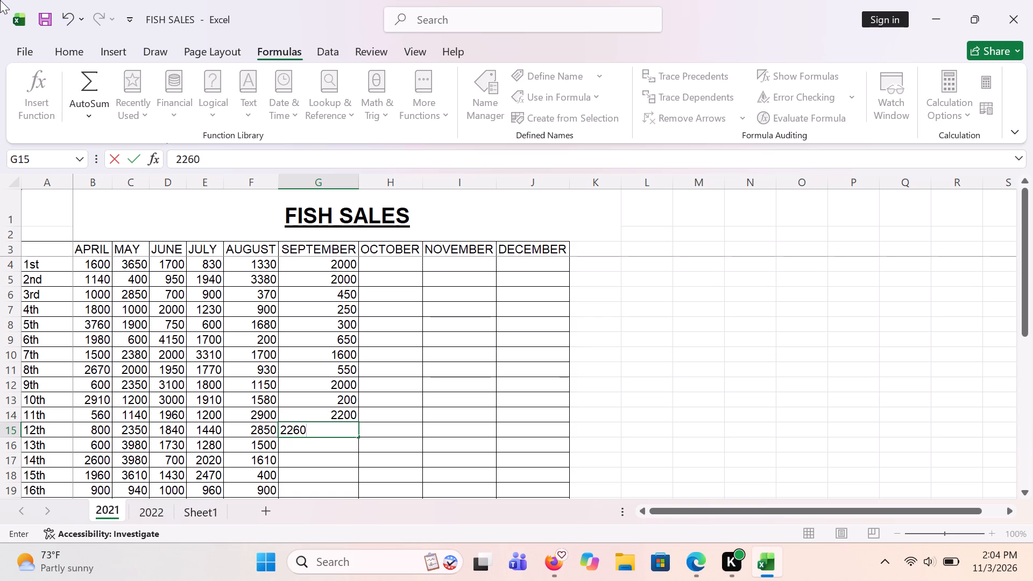
pyautogui.press('Return')
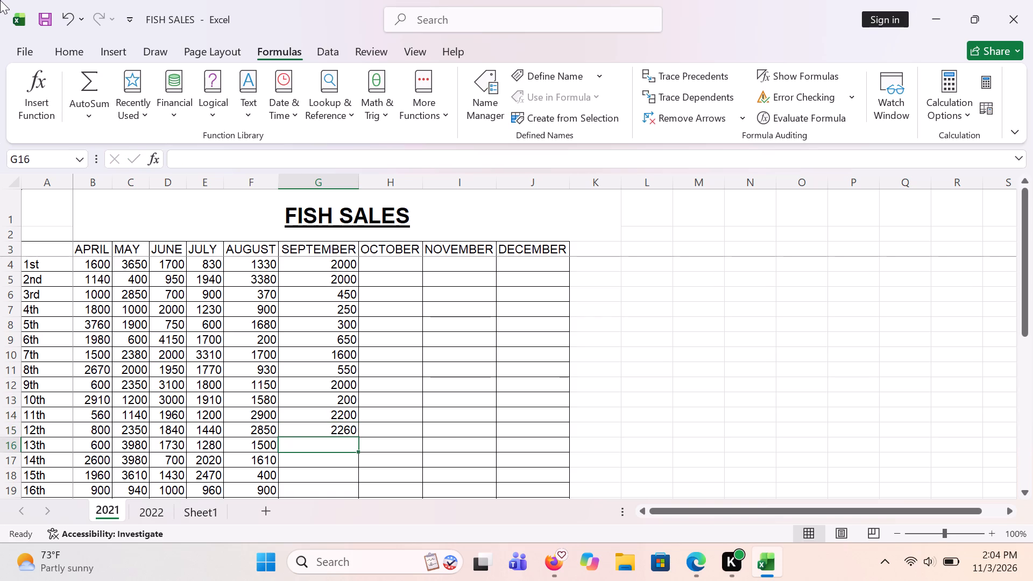
pyautogui.write('2920')
pyautogui.press('Return')
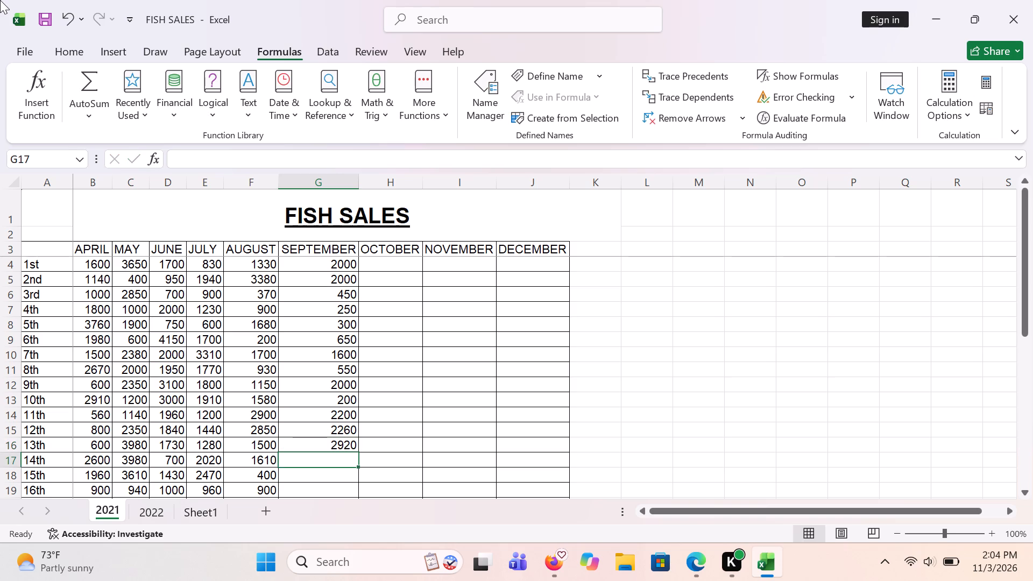
pyautogui.write('1000')
pyautogui.press('Return')
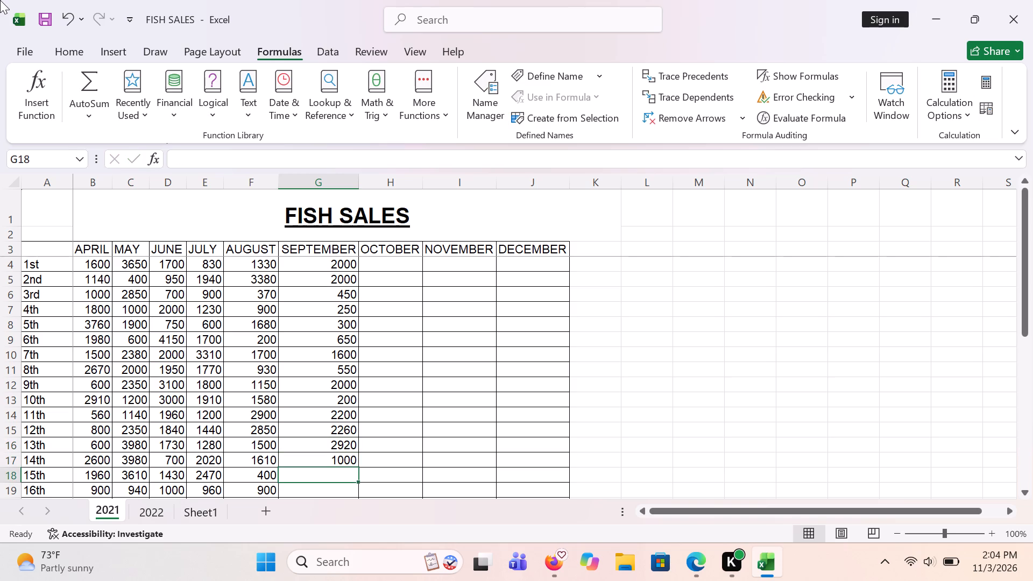
pyautogui.hscroll(-20, 0, 0)
pyautogui.hscroll(7, 0, 0)
pyautogui.hscroll(-3, 0, 0)
pyautogui.write('24')
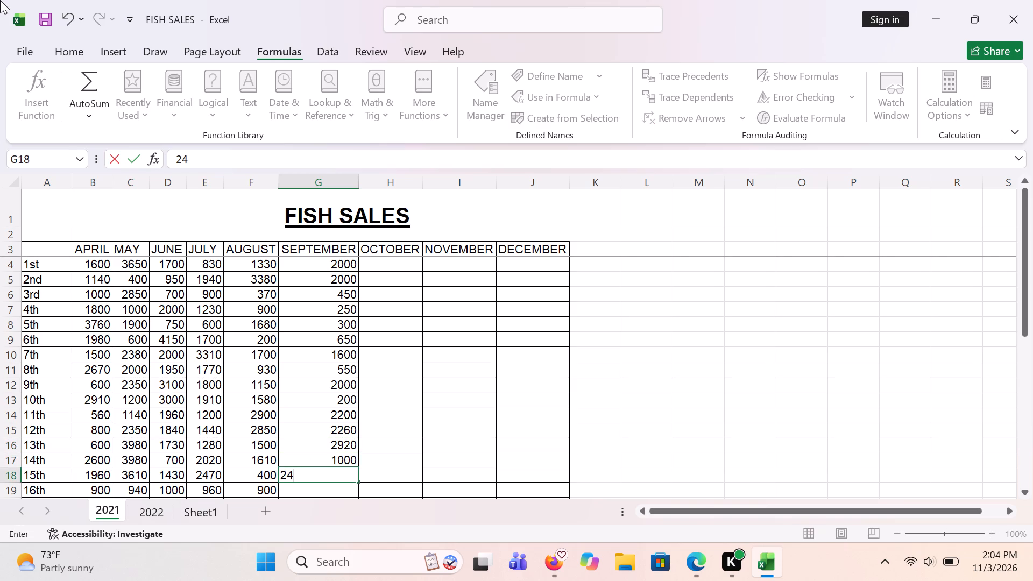
pyautogui.write('00')
pyautogui.press('Return')
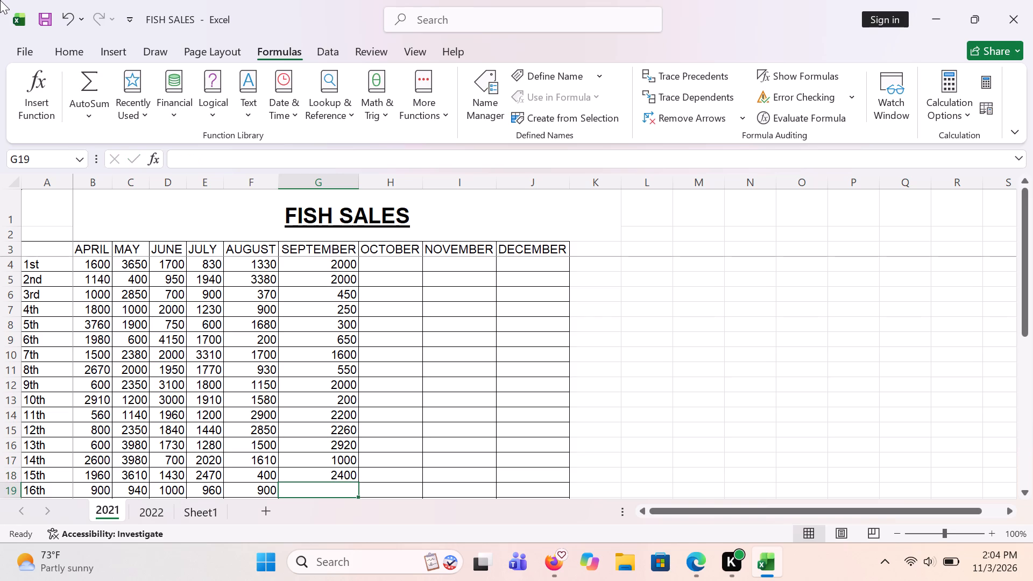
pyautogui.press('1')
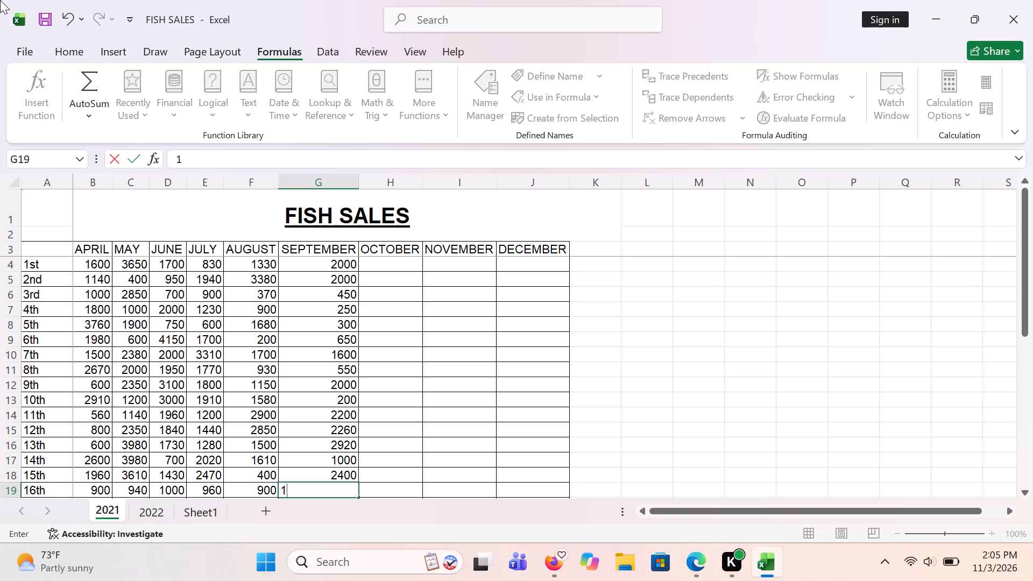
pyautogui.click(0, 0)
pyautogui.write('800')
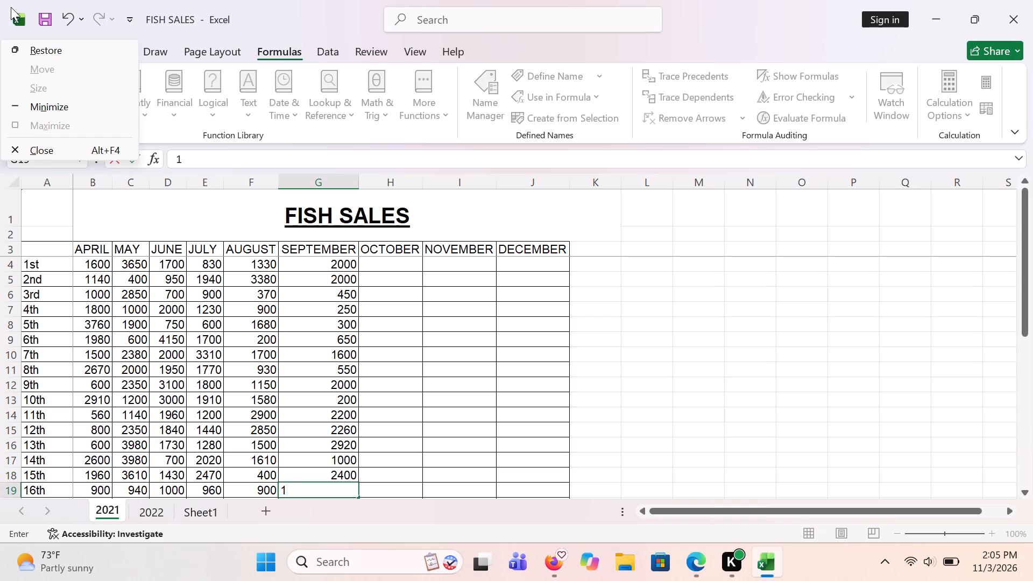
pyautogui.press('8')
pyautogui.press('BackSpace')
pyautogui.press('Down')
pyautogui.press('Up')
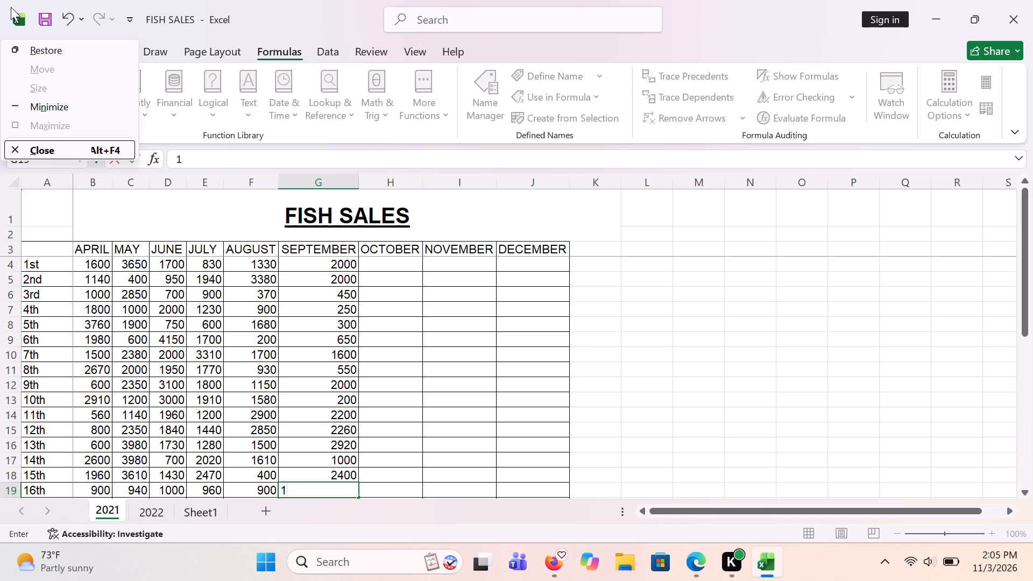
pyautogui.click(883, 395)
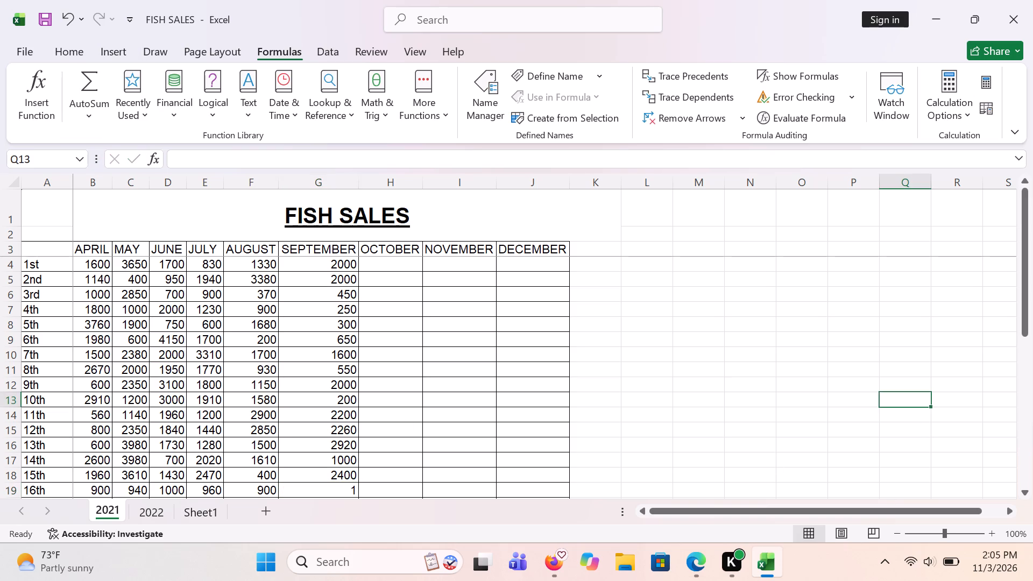
# Enter 1800 in the SEPTEMBER column for the 16th, replacing the incomplete entry.
pyautogui.scroll(-1, 312, 486)
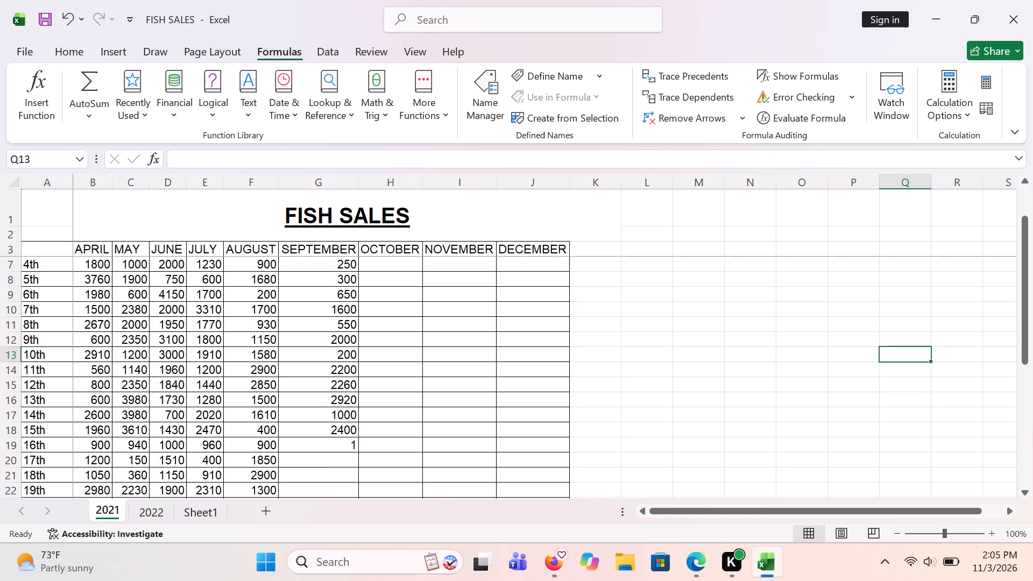
pyautogui.click(352, 443)
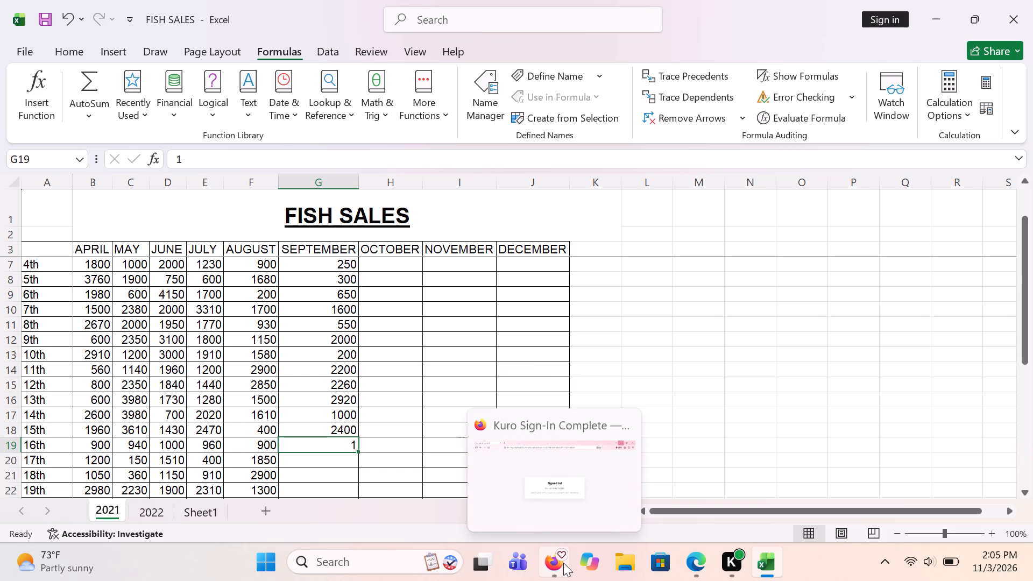
pyautogui.write('18')
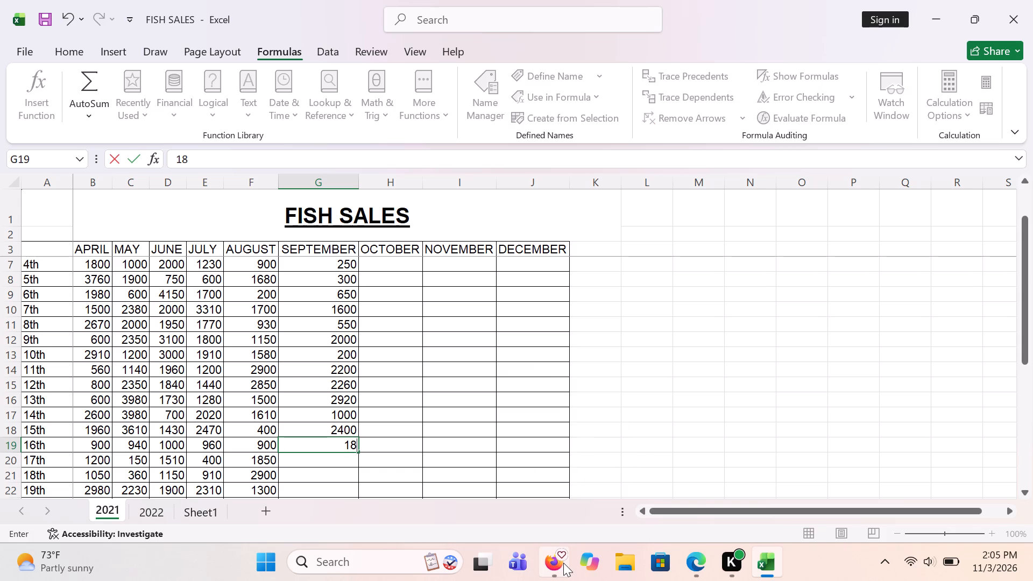
pyautogui.write('00')
pyautogui.press('Return')
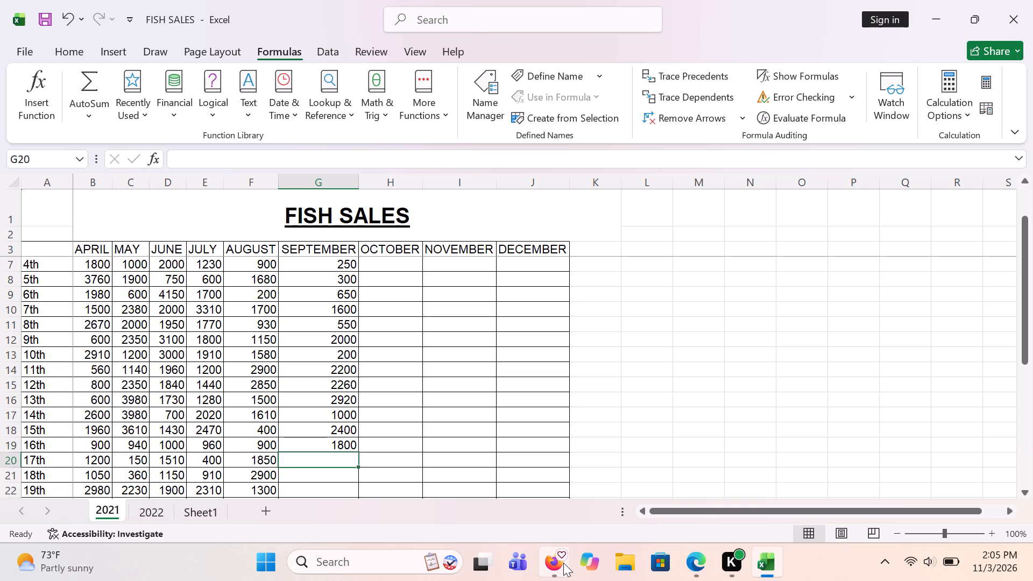
# Save the workbook.
pyautogui.hotkey('ctrl', 's')
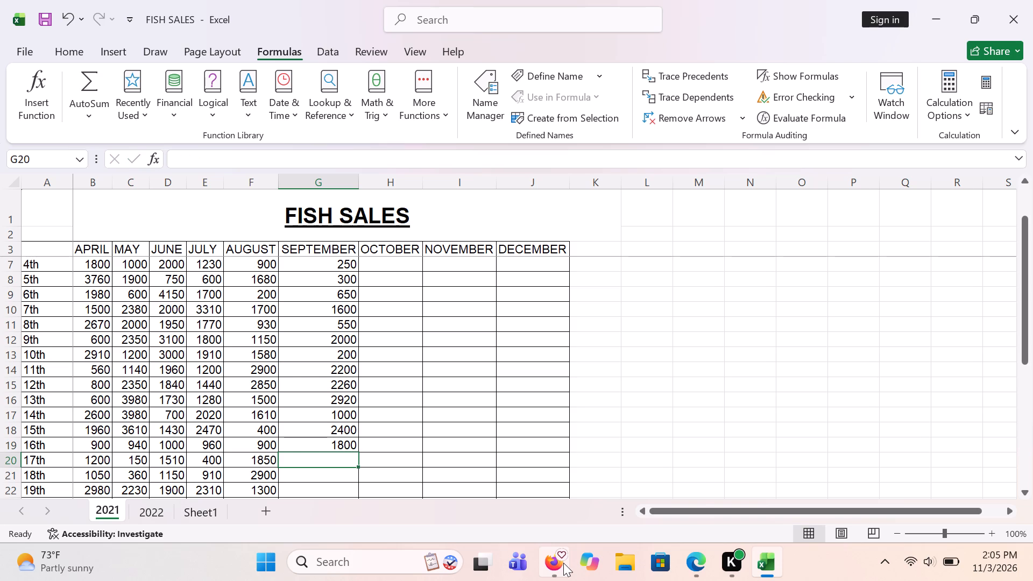
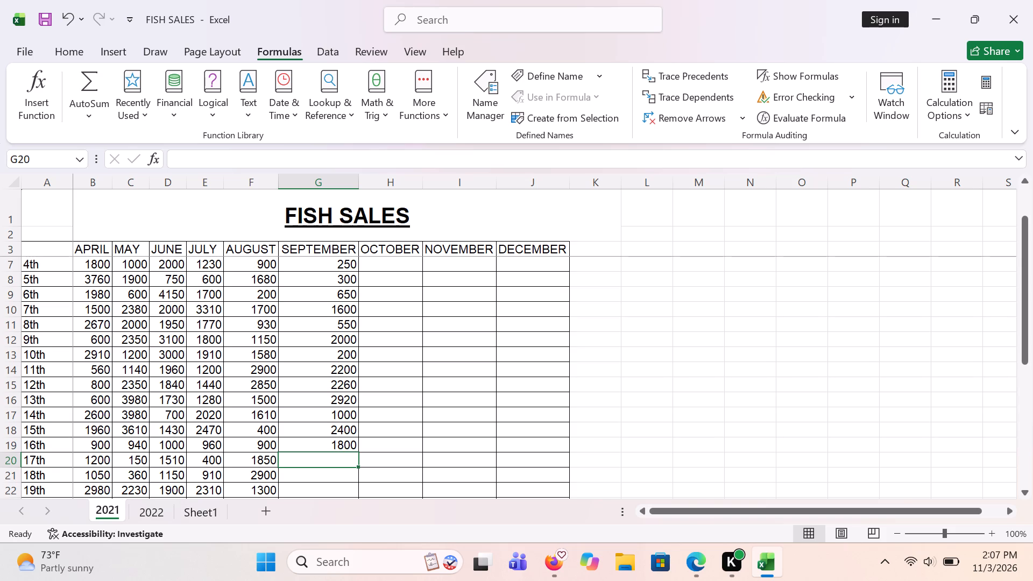
# Enter the September sales for the 17th to 19th: 1350, 1200 and 200.
pyautogui.click(344, 406)
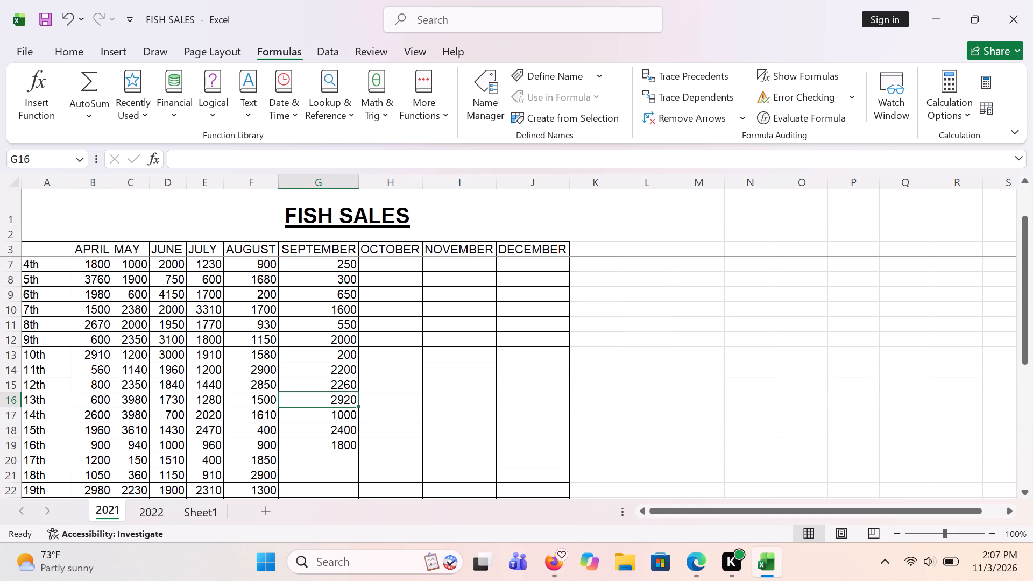
pyautogui.click(341, 460)
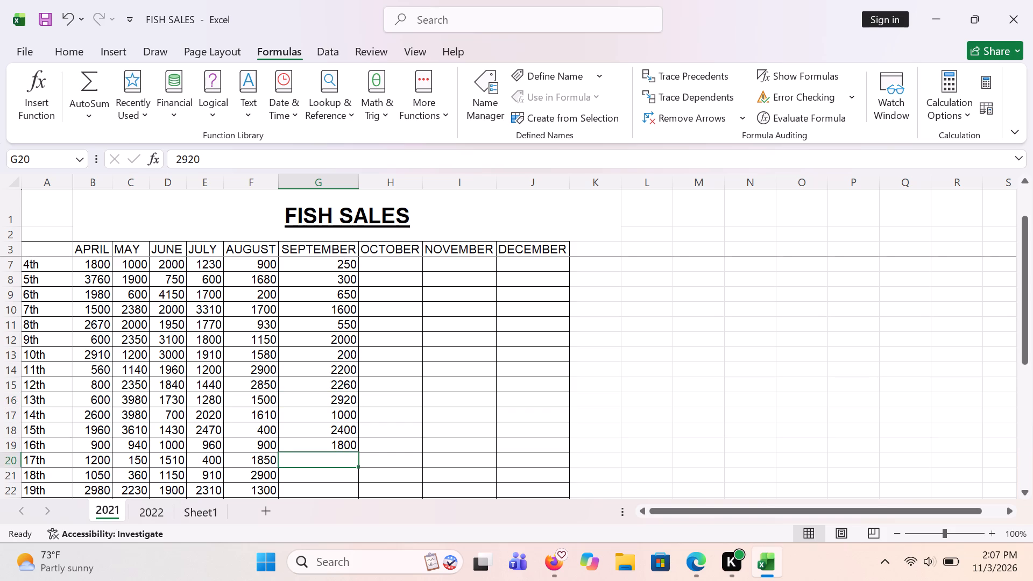
pyautogui.press('1')
pyautogui.press('3')
pyautogui.write('50')
pyautogui.press('Return')
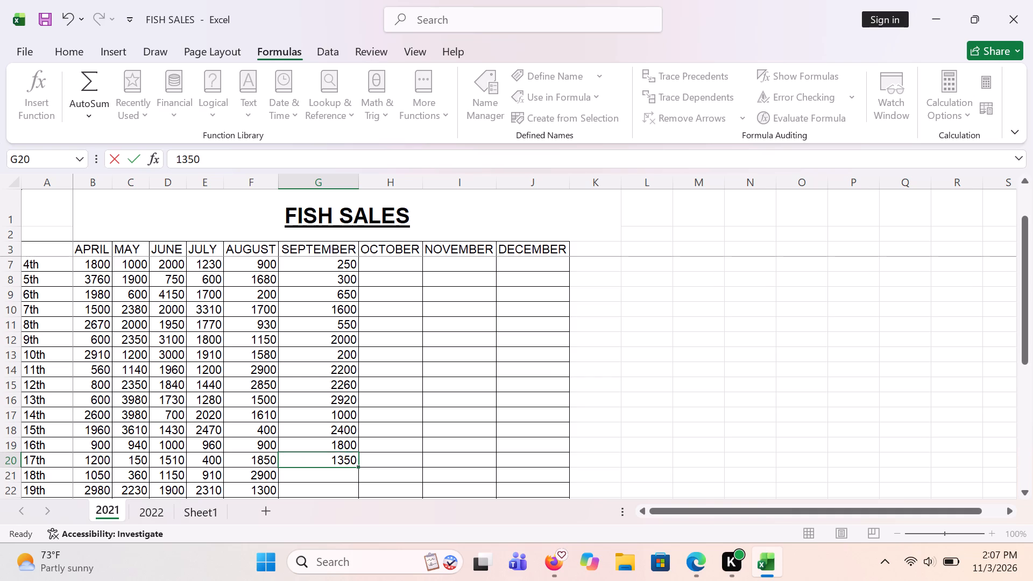
pyautogui.write('1200')
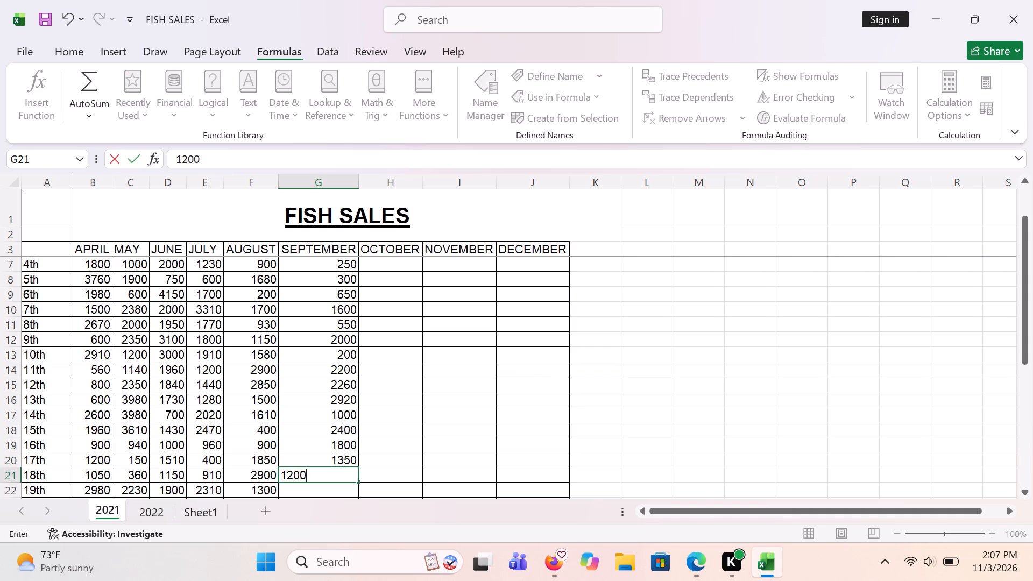
pyautogui.press('Return')
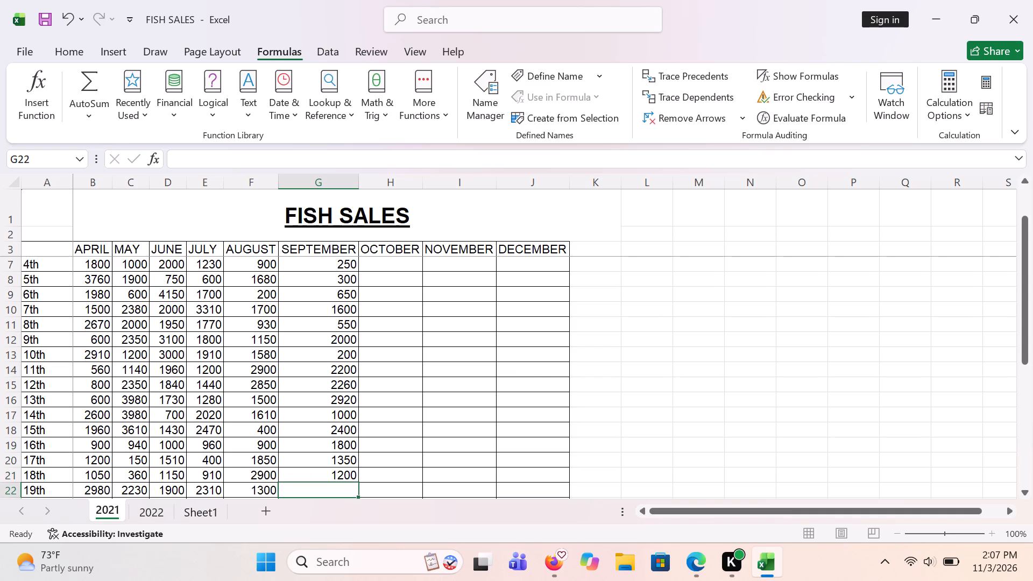
pyautogui.press('2')
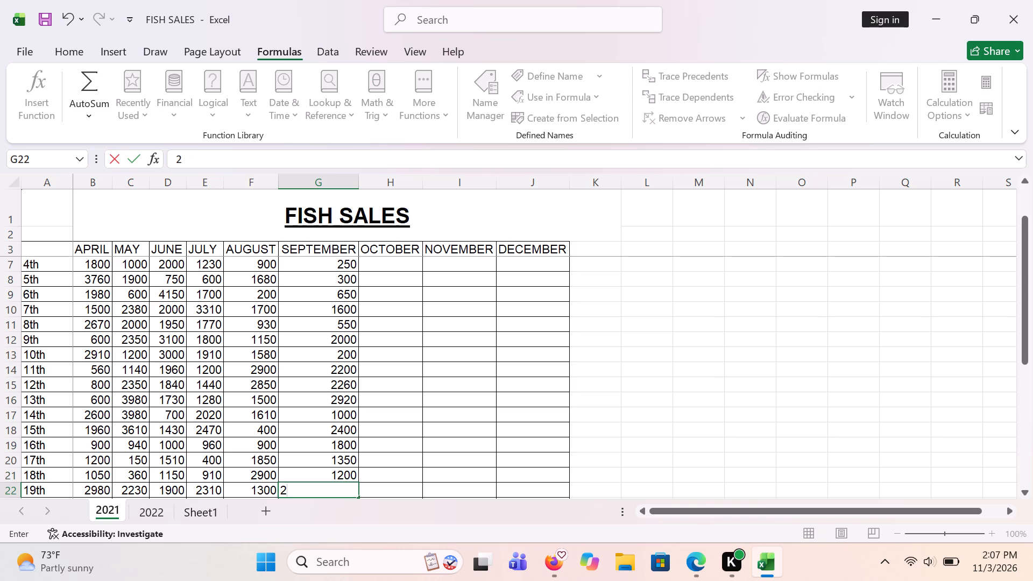
pyautogui.write('00')
pyautogui.press('Return')
# Enter the September sales for the 20th to 23rd: 1000, 1810, 1320 and 600.
pyautogui.press('1')
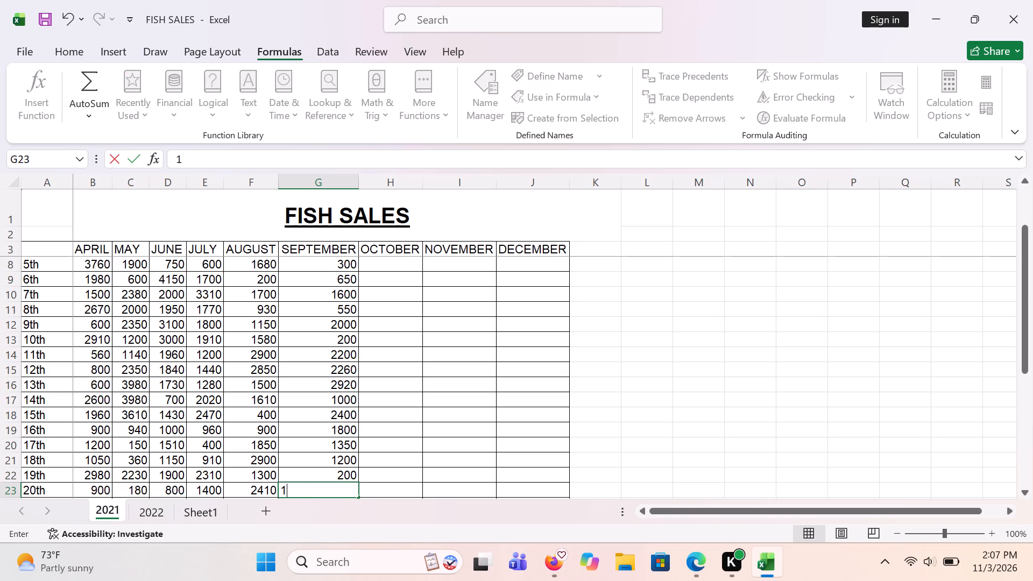
pyautogui.write('000')
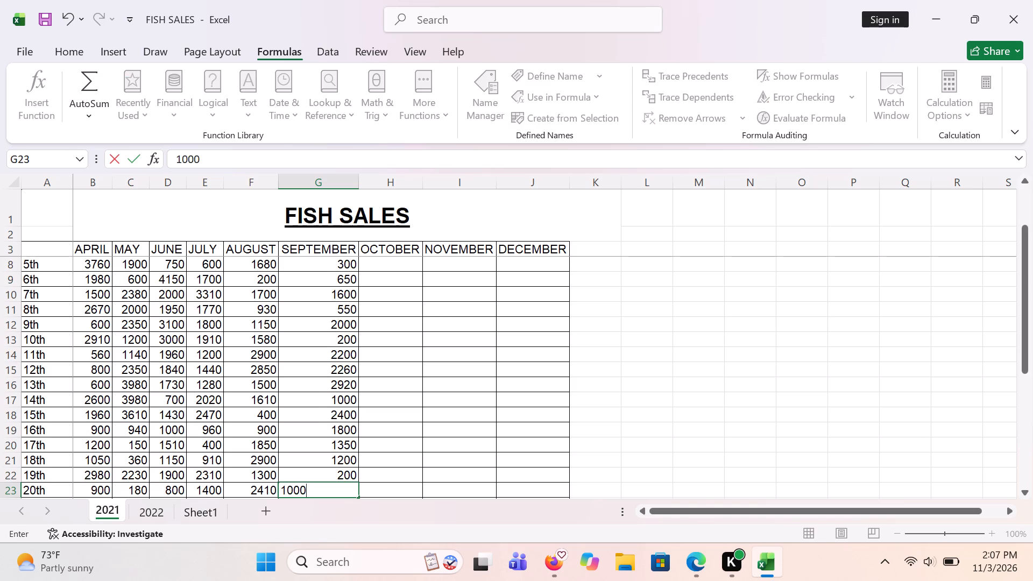
pyautogui.press('Return')
pyautogui.press('1')
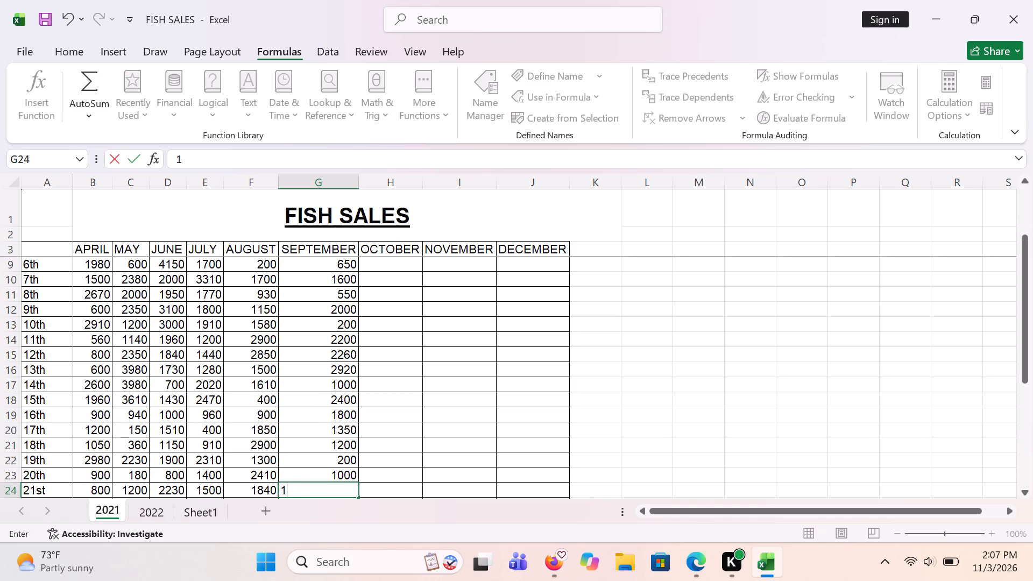
pyautogui.write('81')
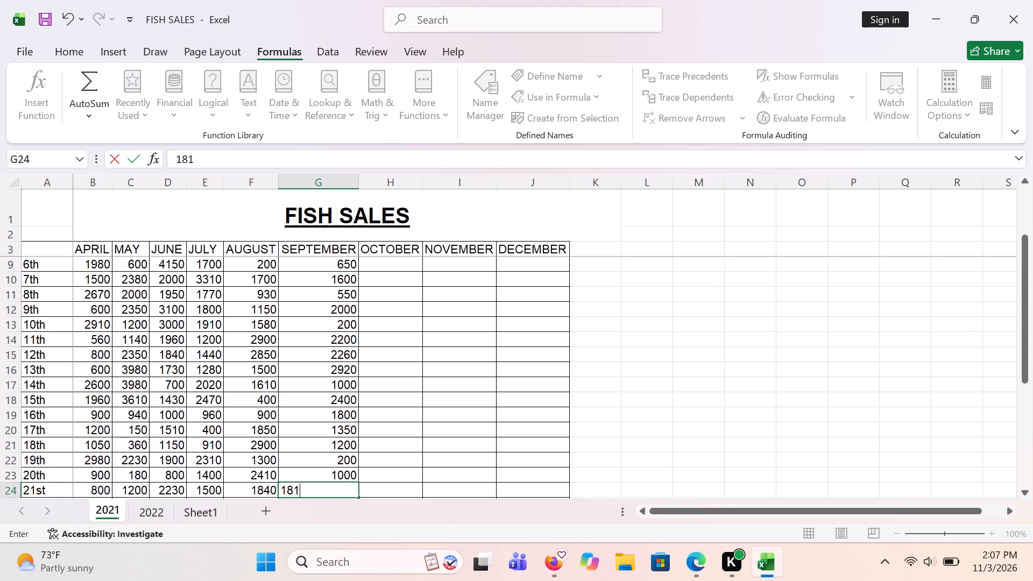
pyautogui.press('0')
pyautogui.press('Return')
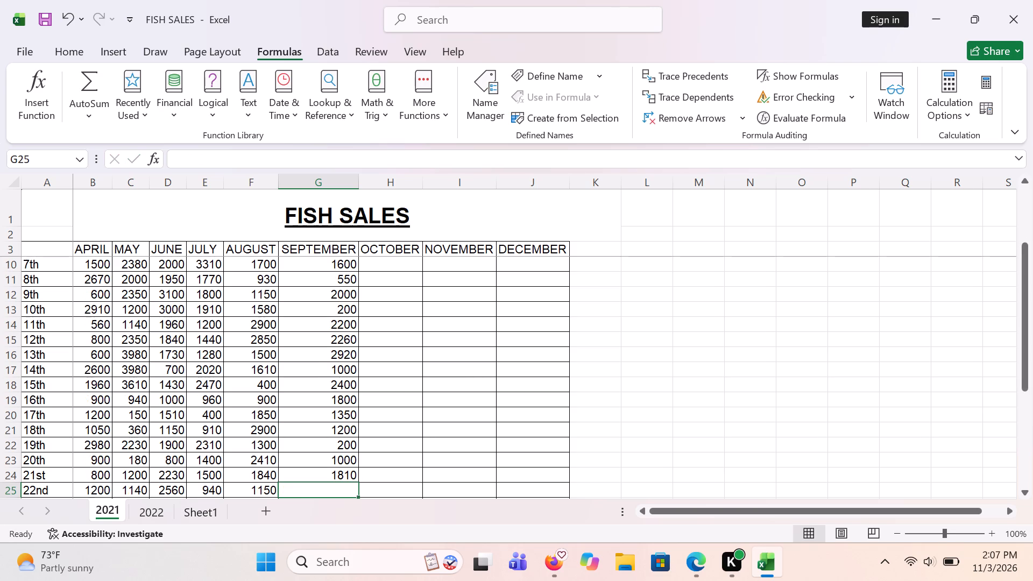
pyautogui.press('1')
pyautogui.write('320')
pyautogui.press('Return')
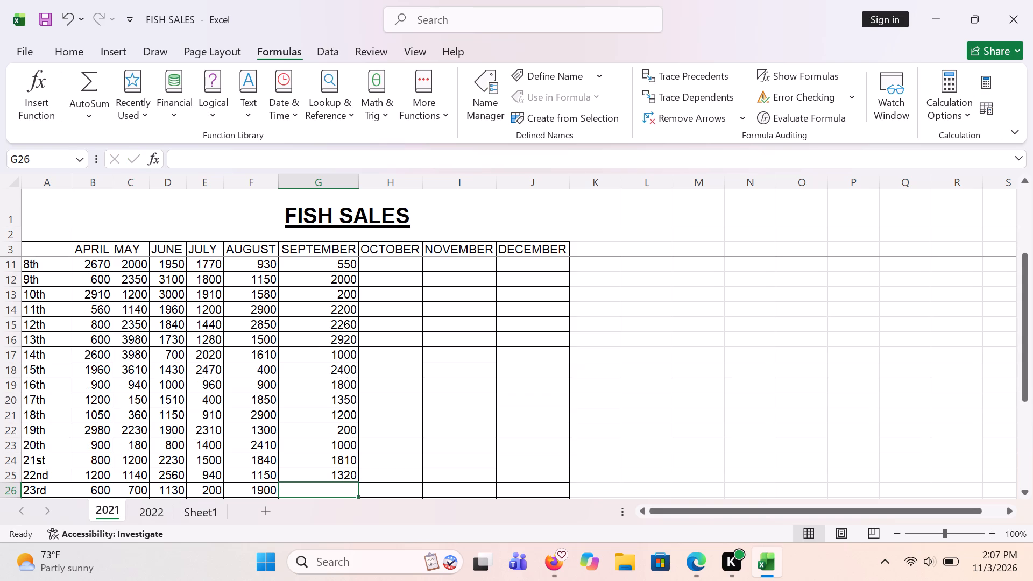
pyautogui.press('6')
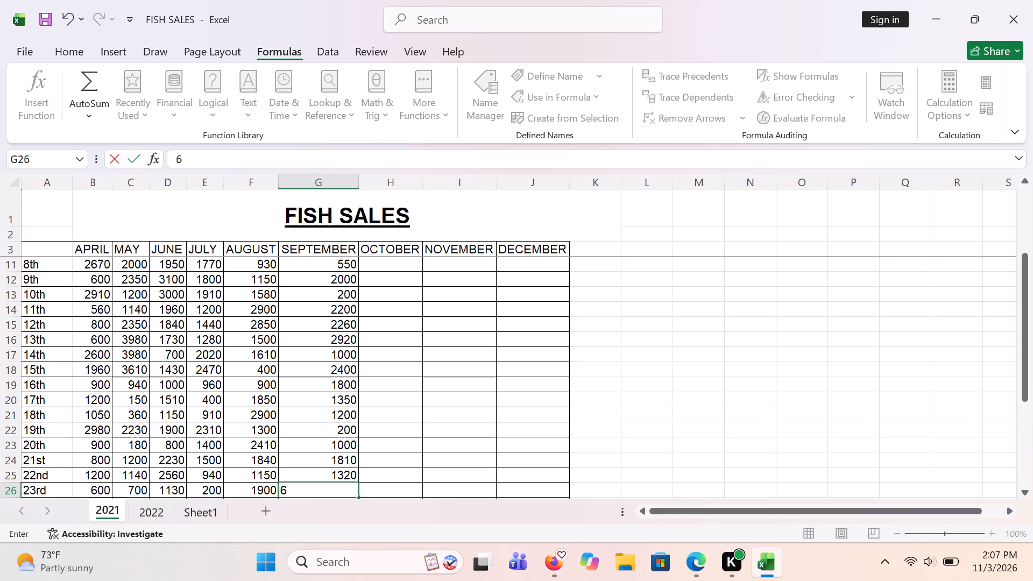
pyautogui.write('00')
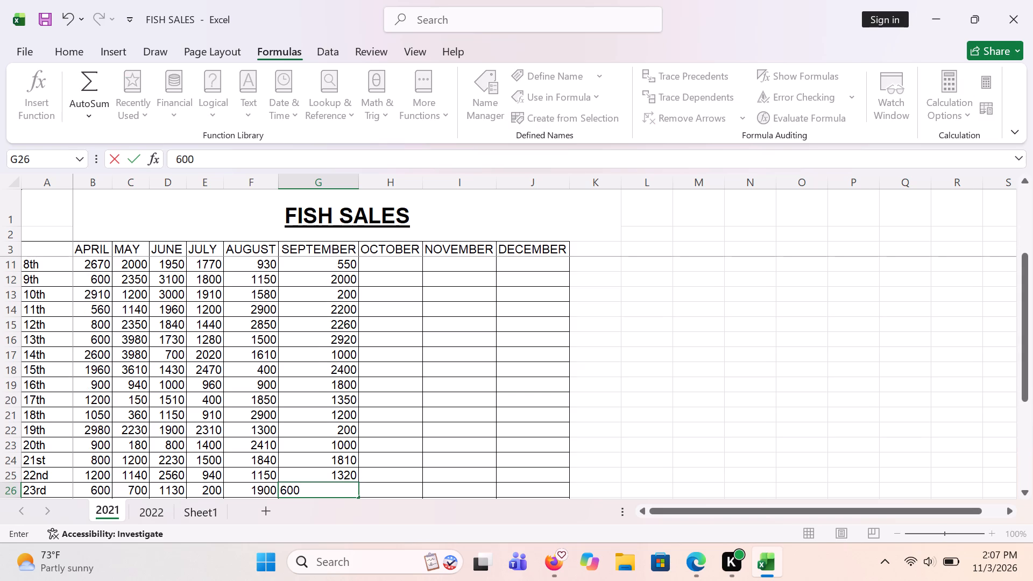
pyautogui.press('Return')
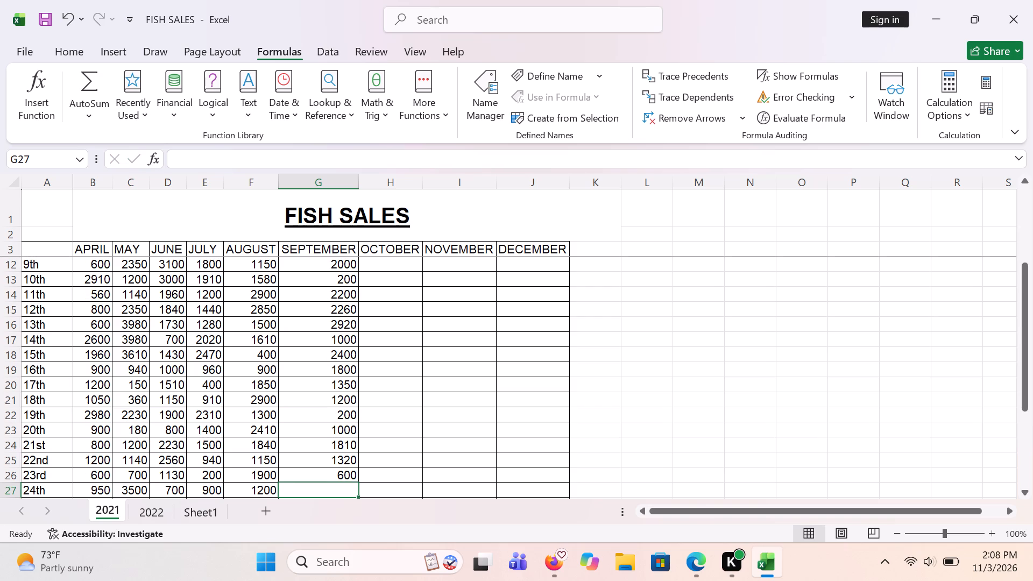
# Enter the September sales for the 24th to 27th: 600, 1400, 3110 and 1500.
pyautogui.write('600')
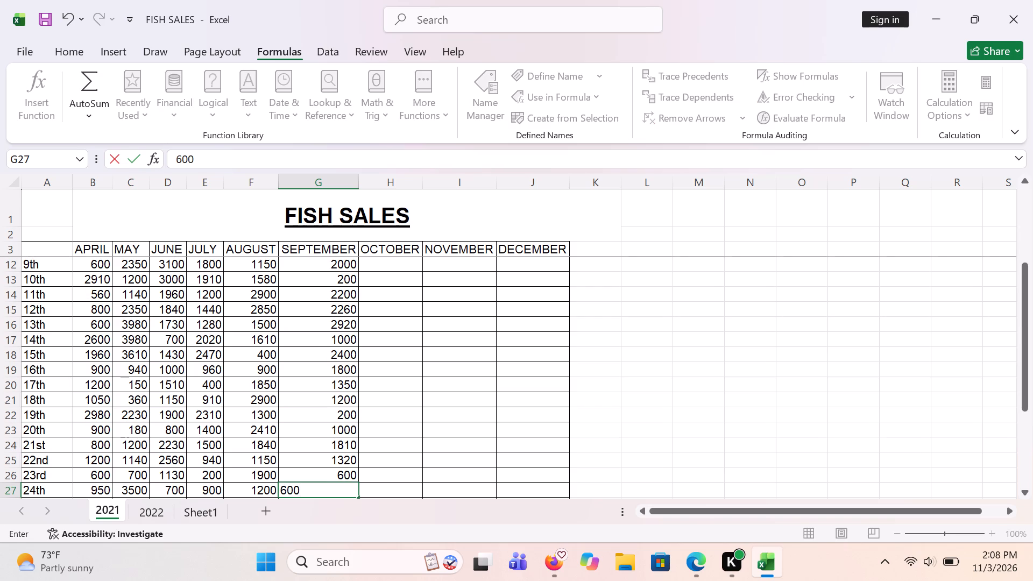
pyautogui.press('Return')
pyautogui.write('14')
pyautogui.write('00')
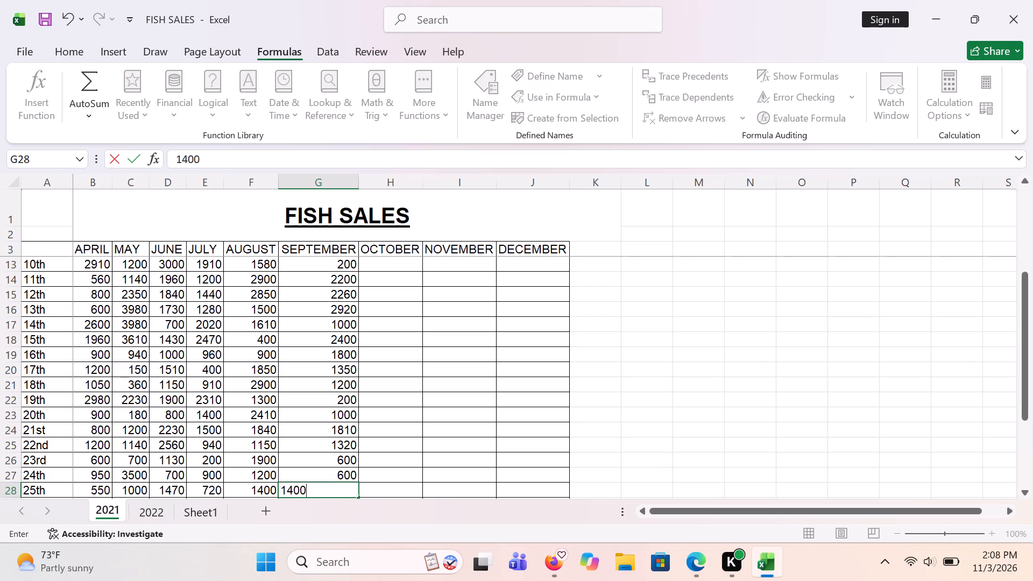
pyautogui.press('Return')
pyautogui.write('3110')
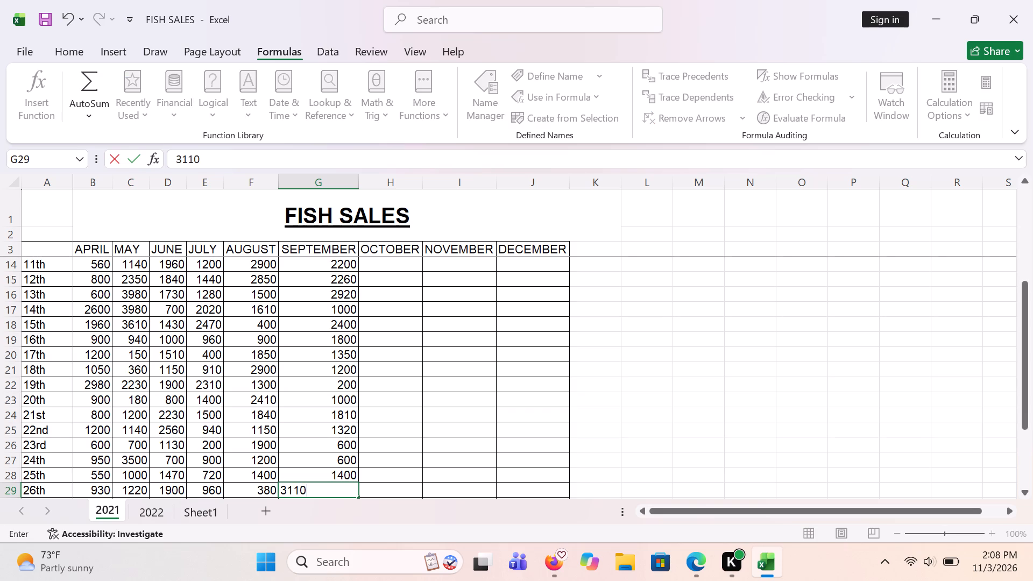
pyautogui.press('Return')
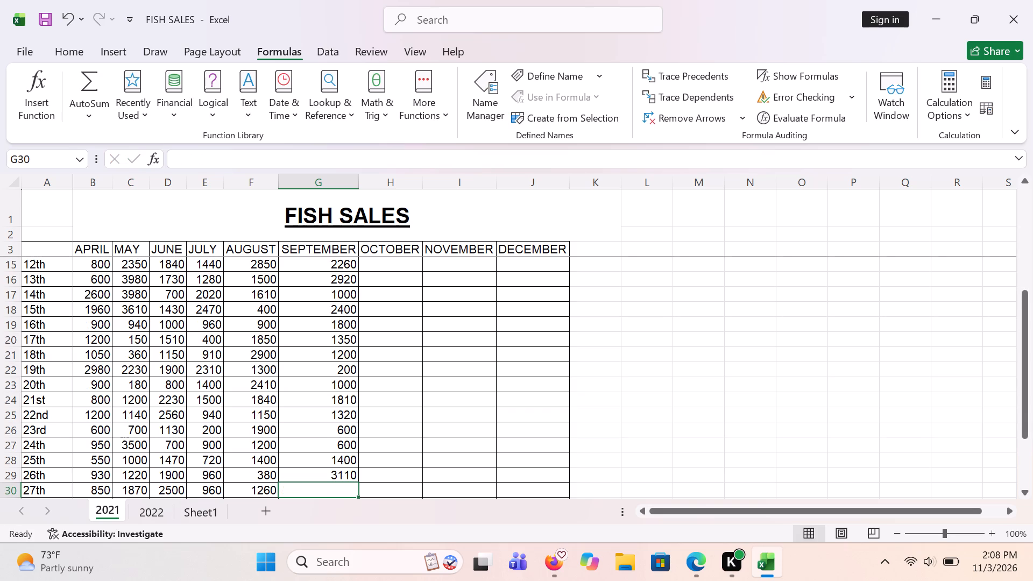
pyautogui.write('15')
pyautogui.write('00')
pyautogui.press('Return')
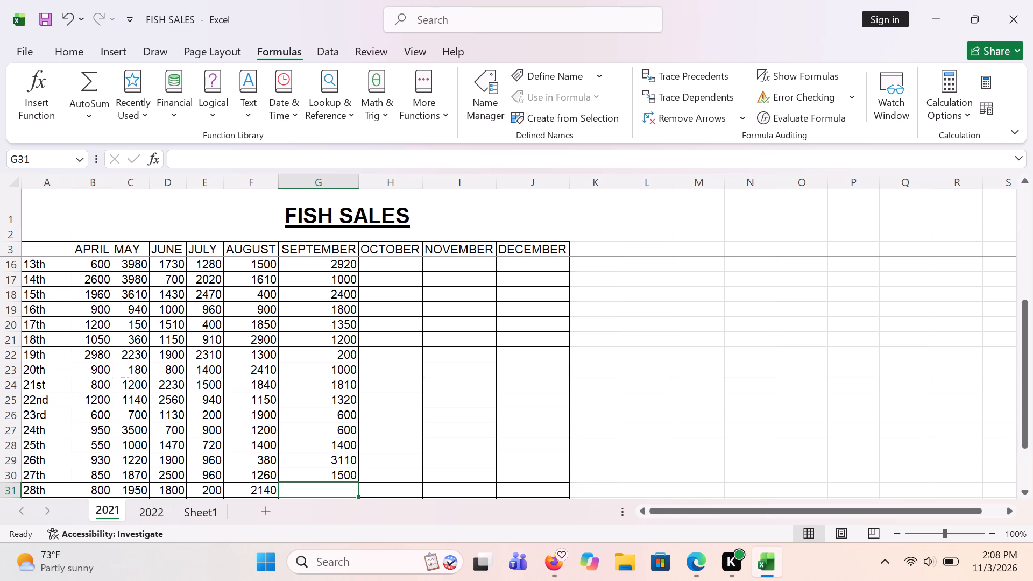
# Save the workbook.
pyautogui.hotkey('ctrl', 's')
# Enter the September sales for the 28th and 29th: 1680 and 900.
pyautogui.press('1')
pyautogui.press('6')
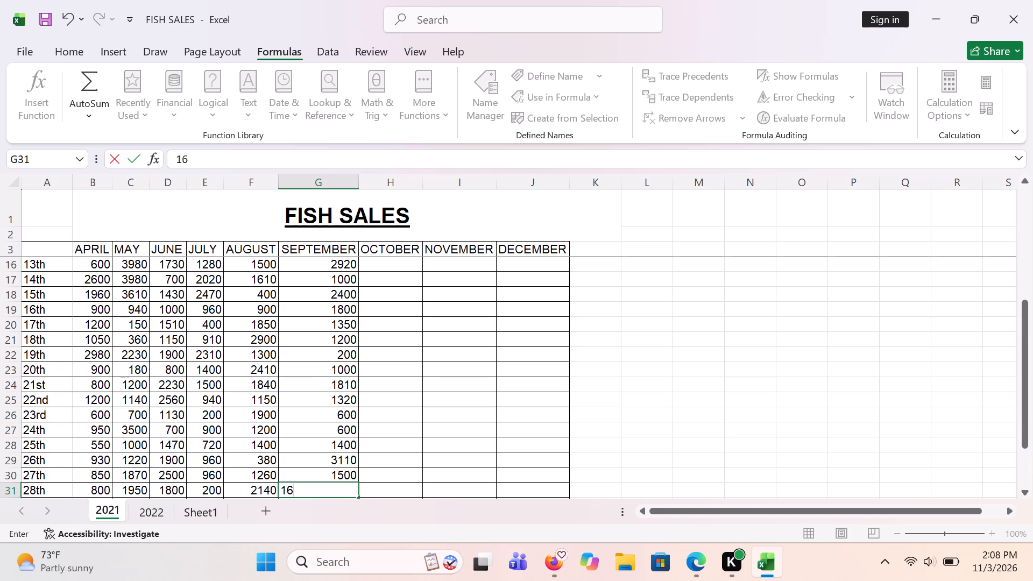
pyautogui.write('80')
pyautogui.press('Return')
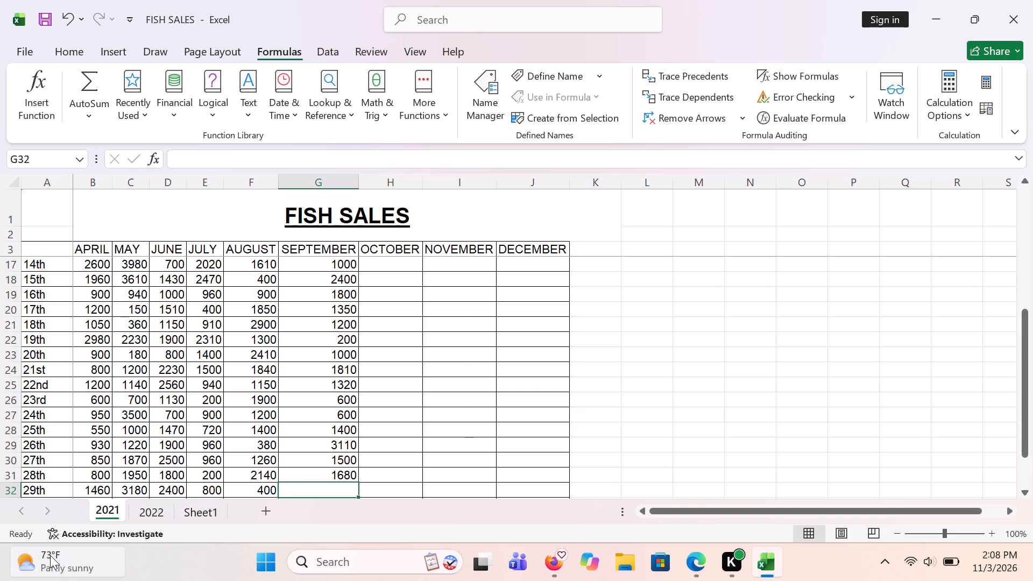
pyautogui.press('9')
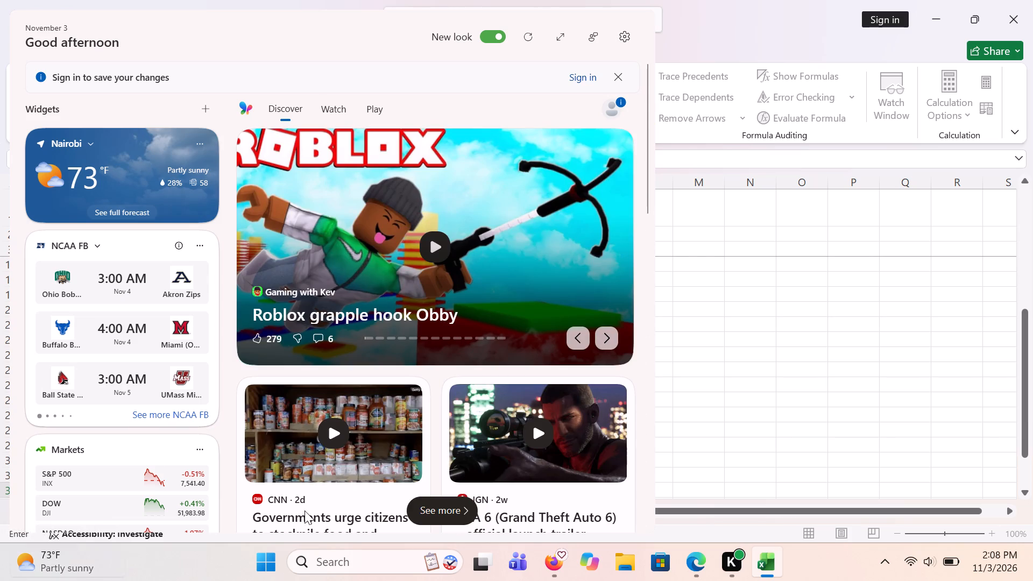
pyautogui.click(358, 372)
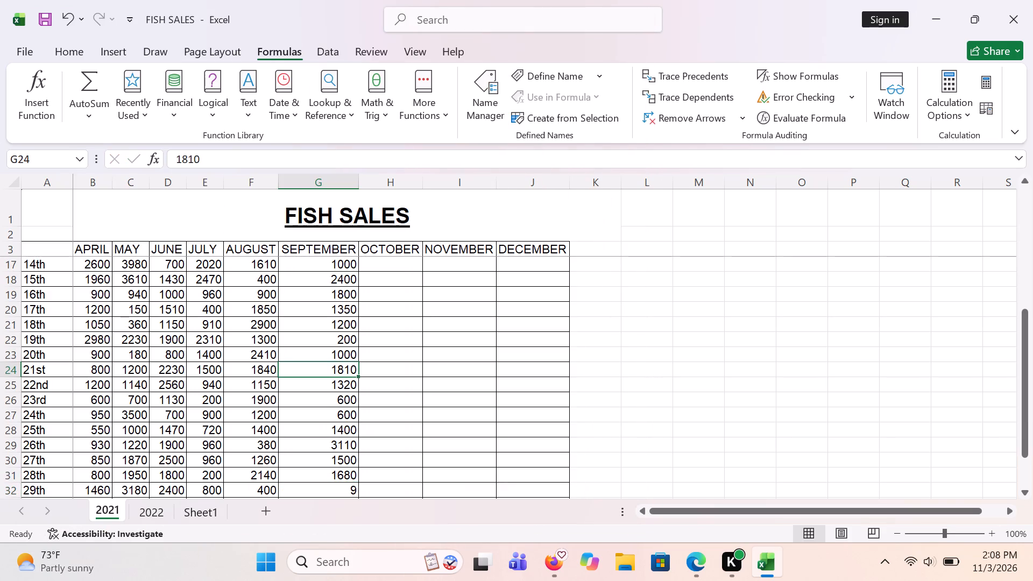
pyautogui.scroll(-2, 311, 464)
pyautogui.click(344, 397)
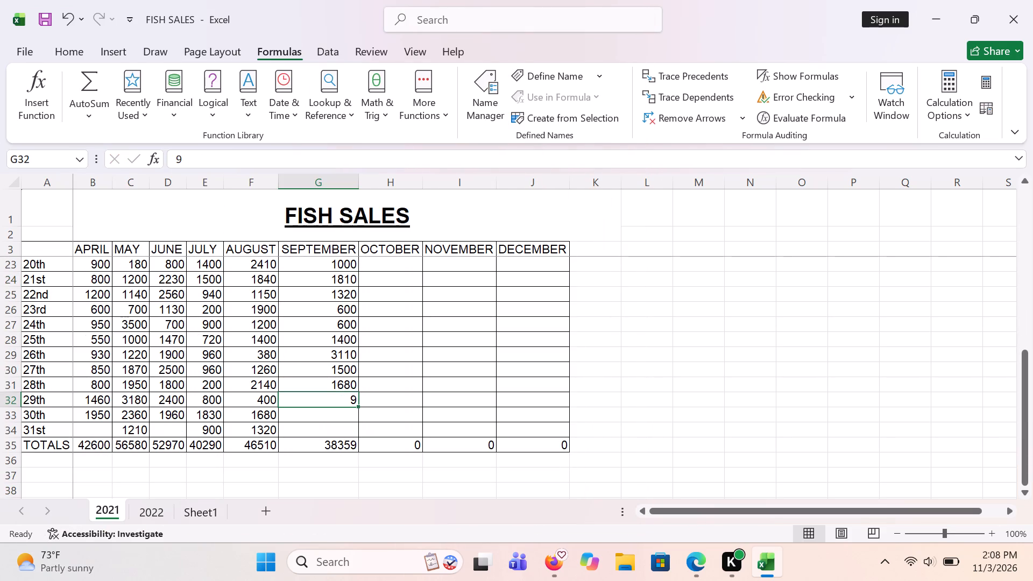
pyautogui.write('900')
pyautogui.press('Return')
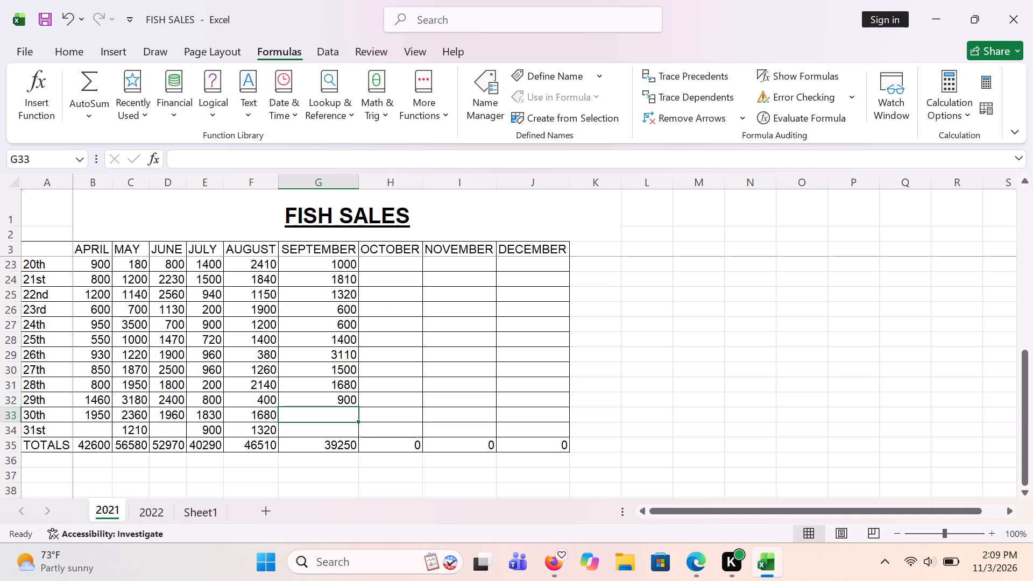
# Insert a blank row directly above the TOTALS row.
pyautogui.click(6, 442)
pyautogui.rightClick(6, 442)
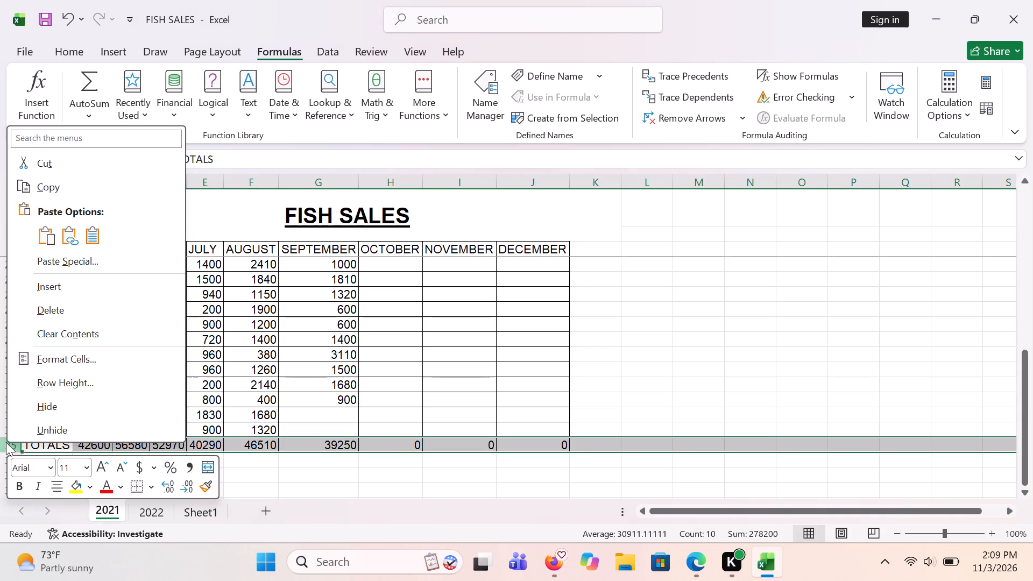
pyautogui.click(82, 276)
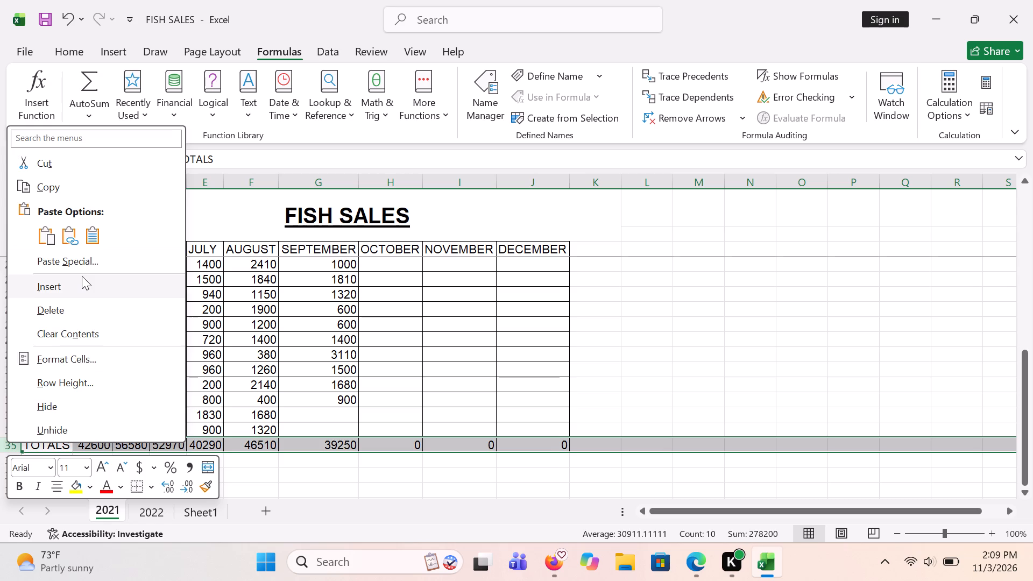
pyautogui.click(291, 435)
pyautogui.click(364, 416)
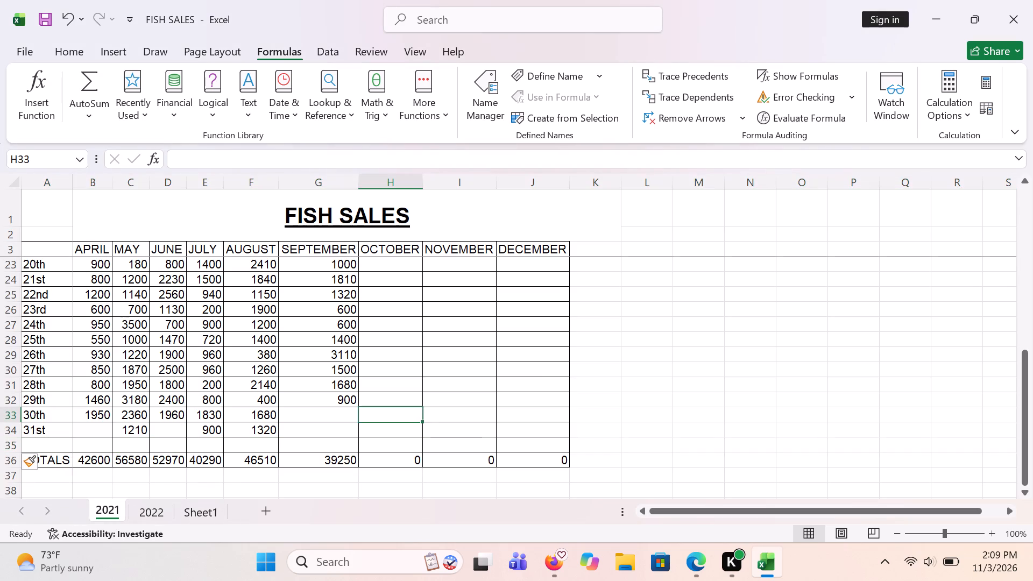
# Inspect the cell range used by the SUM formula in the September total, leaving the formula as it is.
pyautogui.click(336, 460)
pyautogui.doubleClick(336, 460)
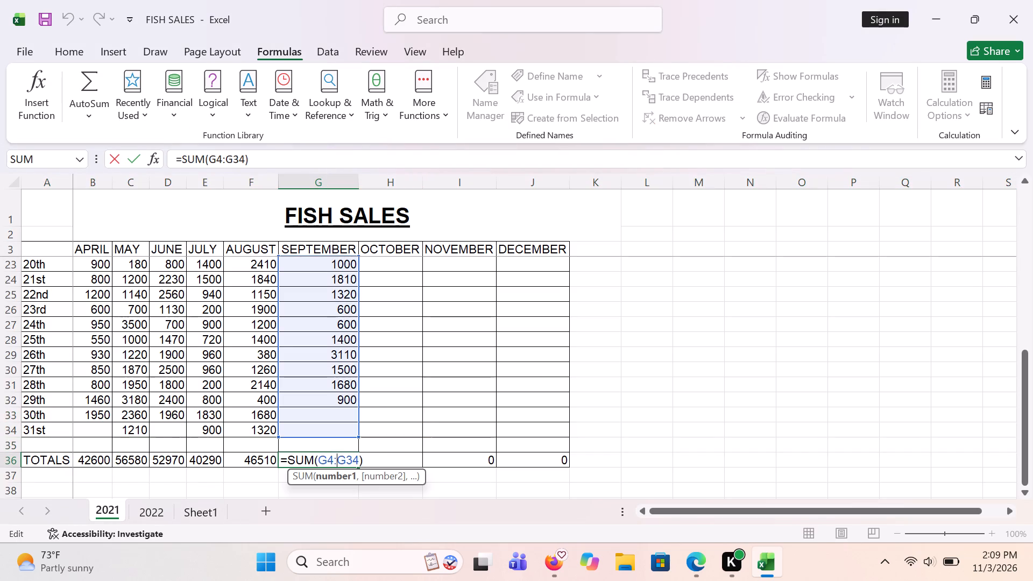
pyautogui.click(390, 411)
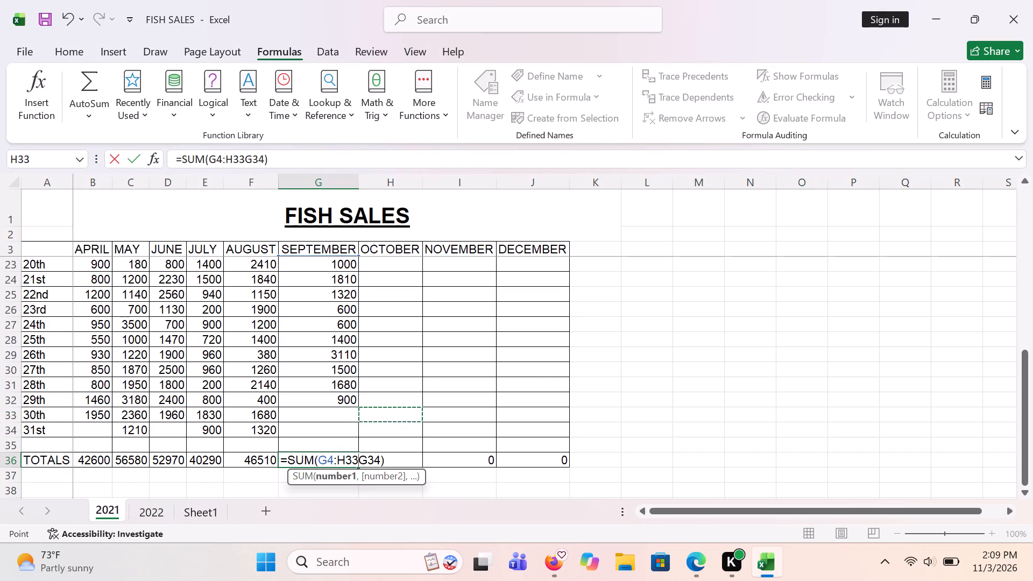
pyautogui.press('Escape')
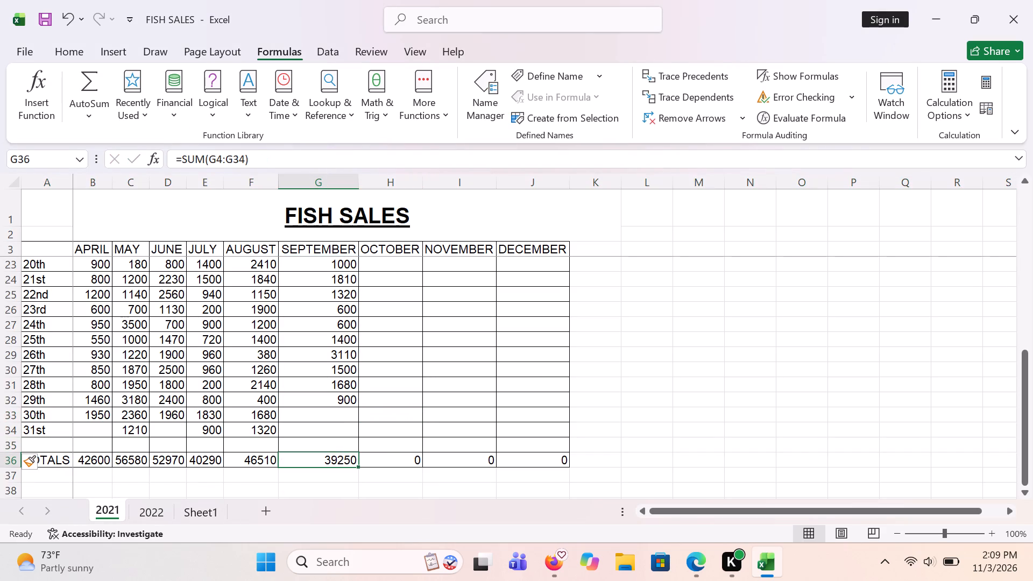
# Enter 2080 as the September sales figure for the 30th.
pyautogui.click(309, 414)
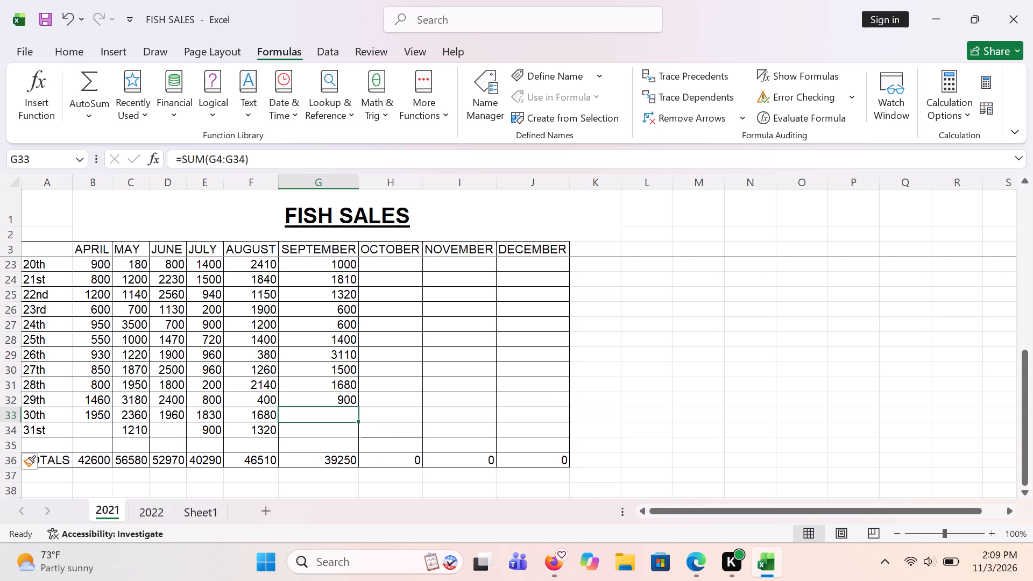
pyautogui.press('2')
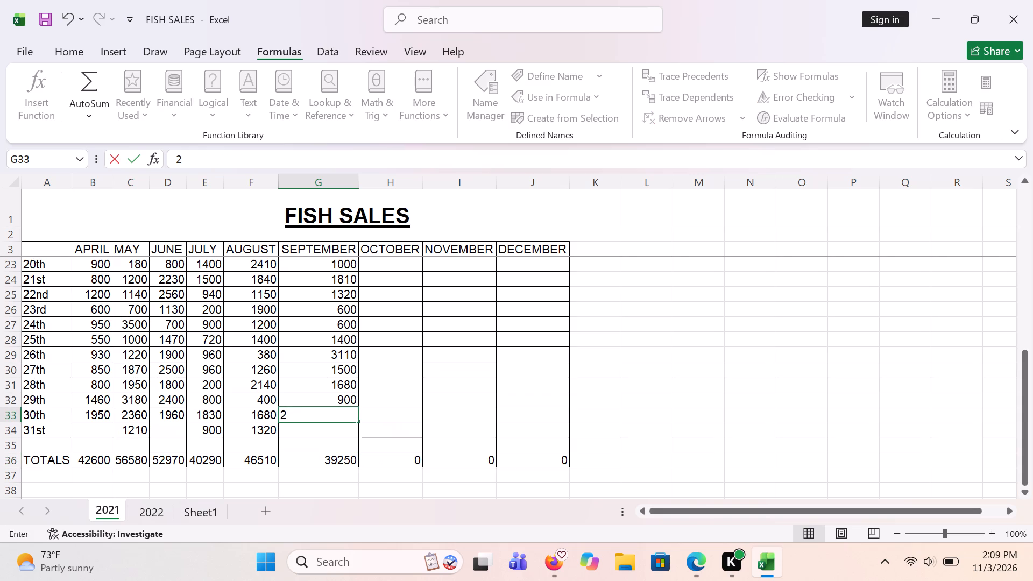
pyautogui.write('080')
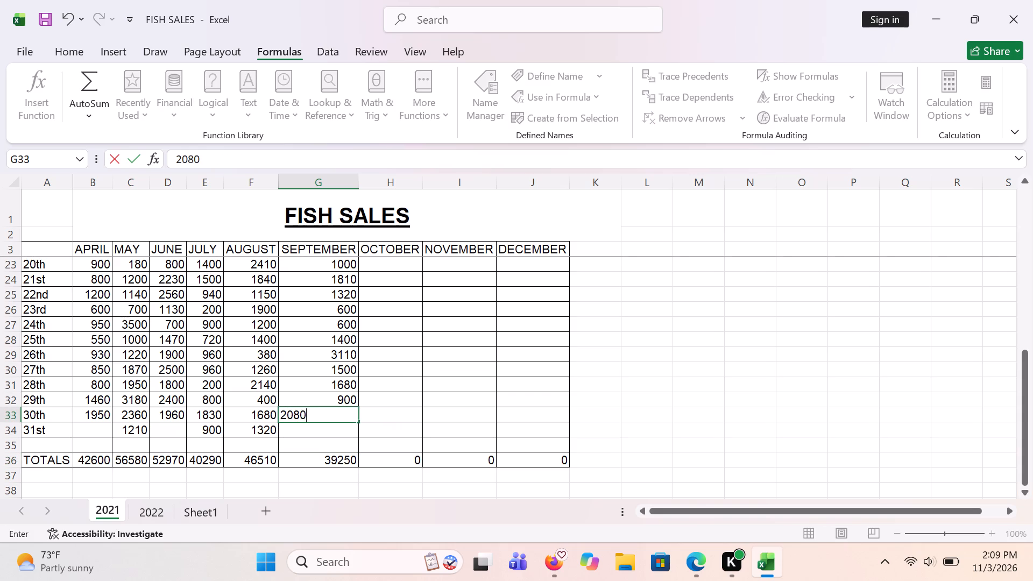
pyautogui.press('Return')
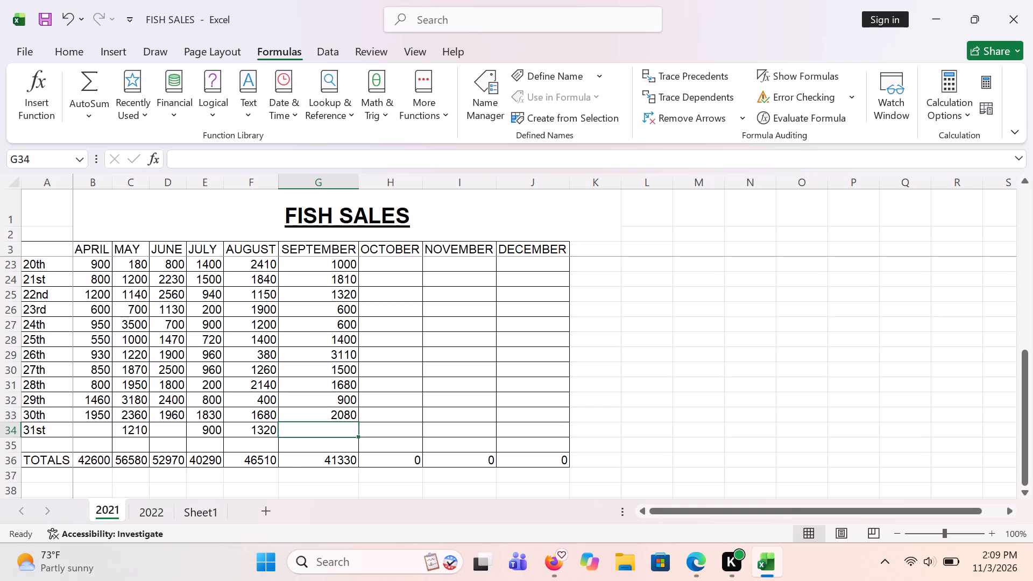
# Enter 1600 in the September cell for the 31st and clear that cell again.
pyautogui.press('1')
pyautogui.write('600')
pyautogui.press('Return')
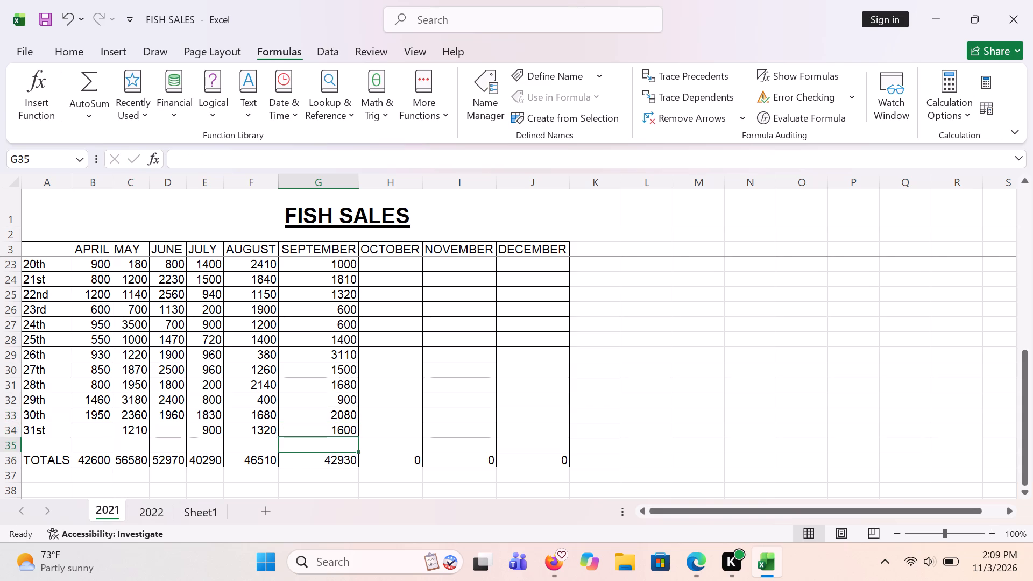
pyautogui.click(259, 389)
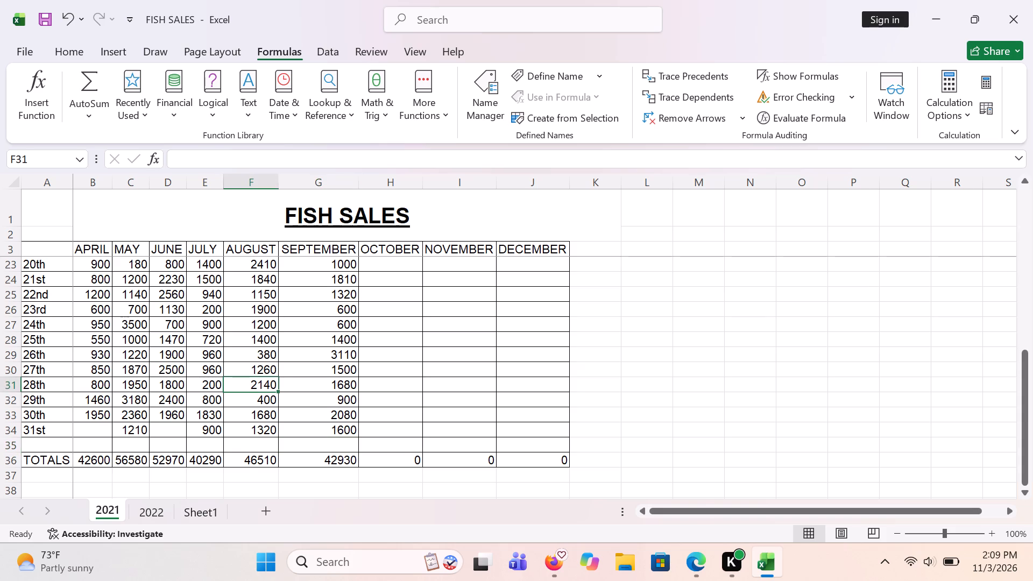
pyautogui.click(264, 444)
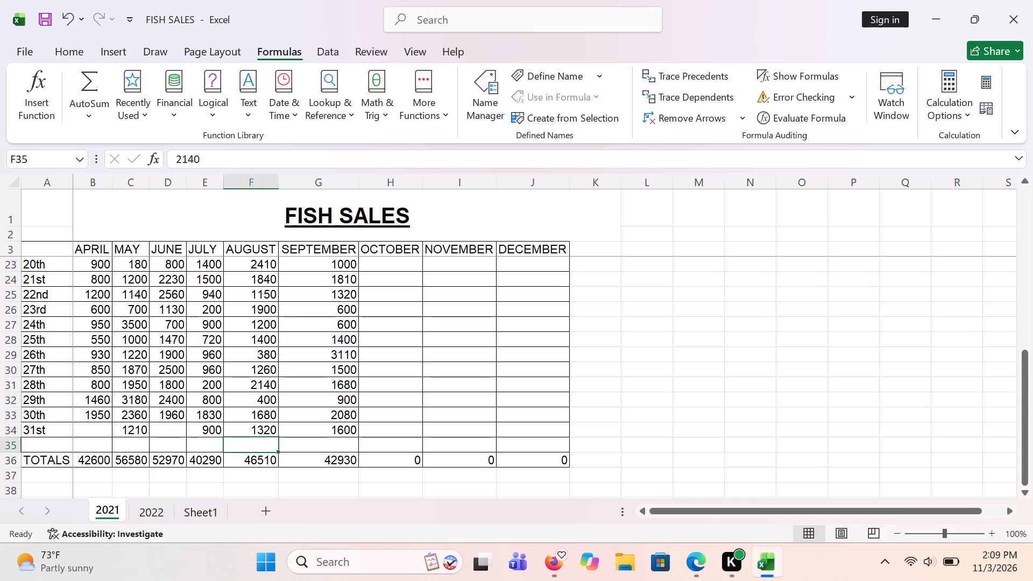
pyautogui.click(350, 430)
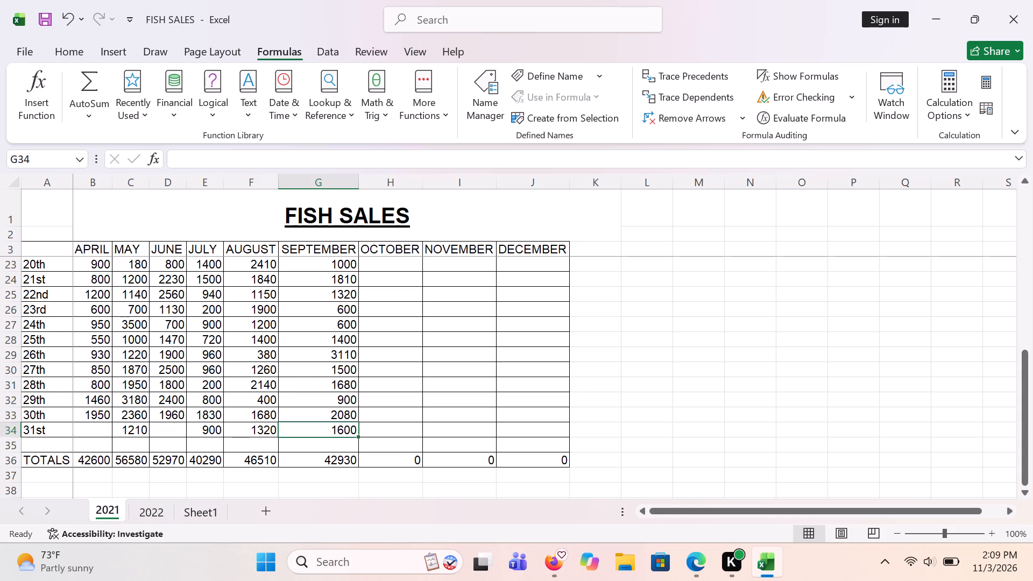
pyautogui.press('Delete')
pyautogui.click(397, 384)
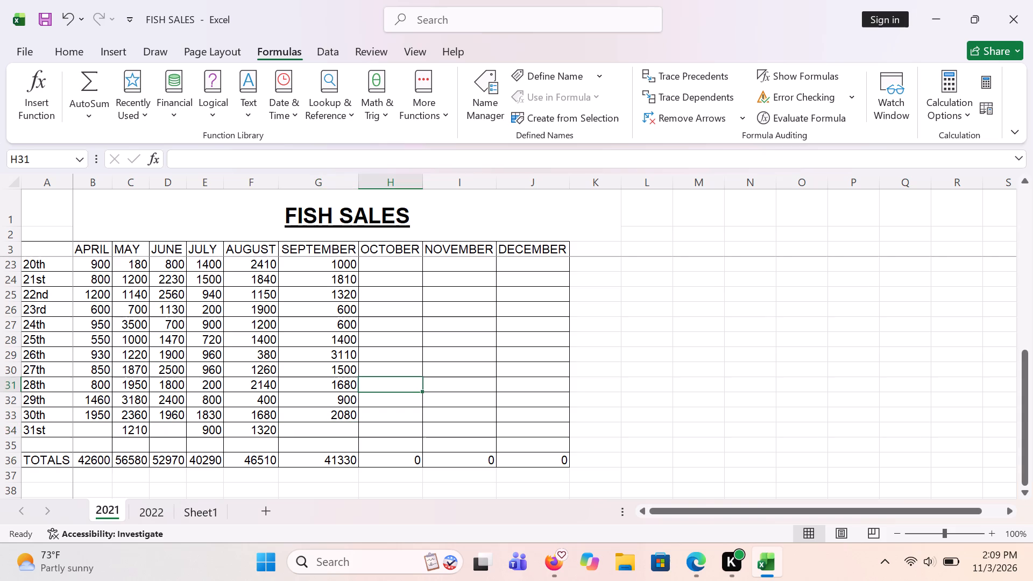
# Delete the blank row directly above the TOTALS row.
pyautogui.rightClick(13, 447)
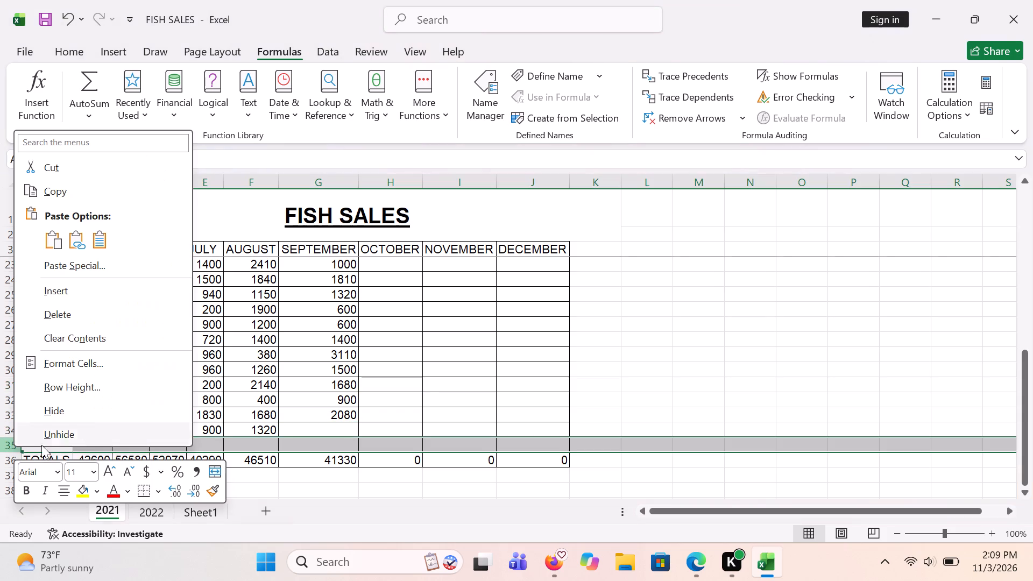
pyautogui.click(88, 311)
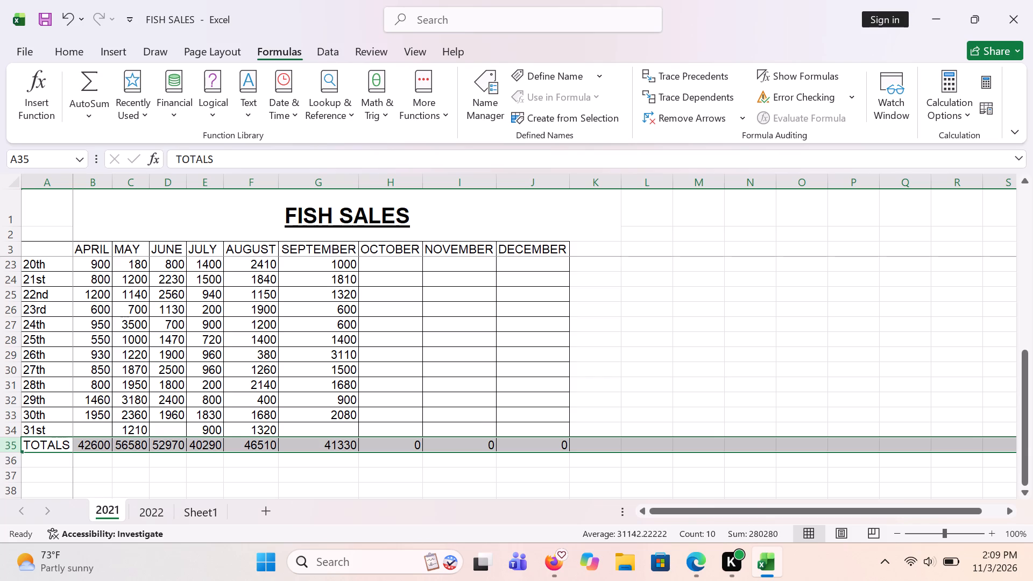
# Make the TOTALS row about twice as tall, keeping the 31st row at its original height.
pyautogui.moveTo(13, 436); pyautogui.dragTo(12, 459)
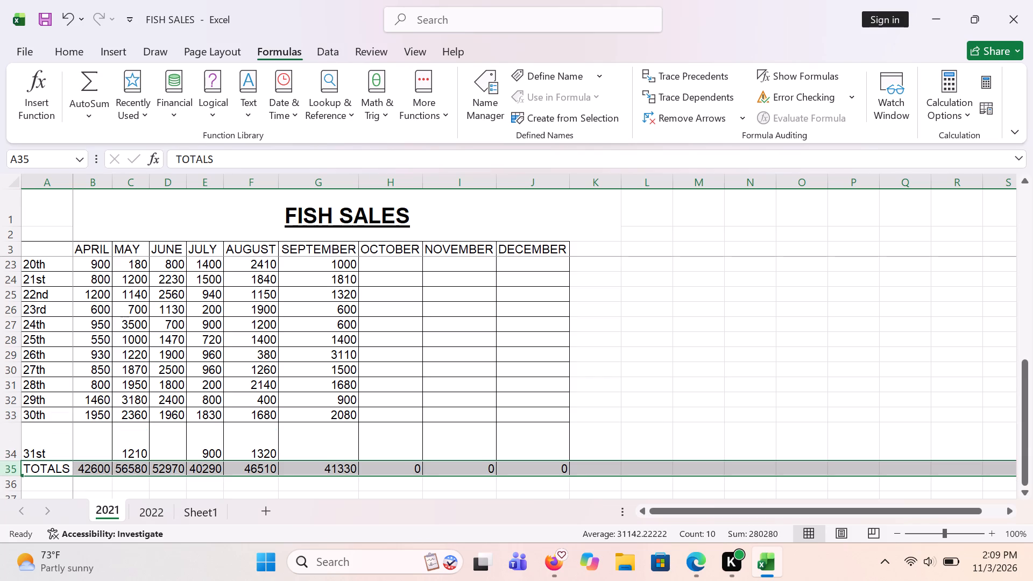
pyautogui.click(67, 20)
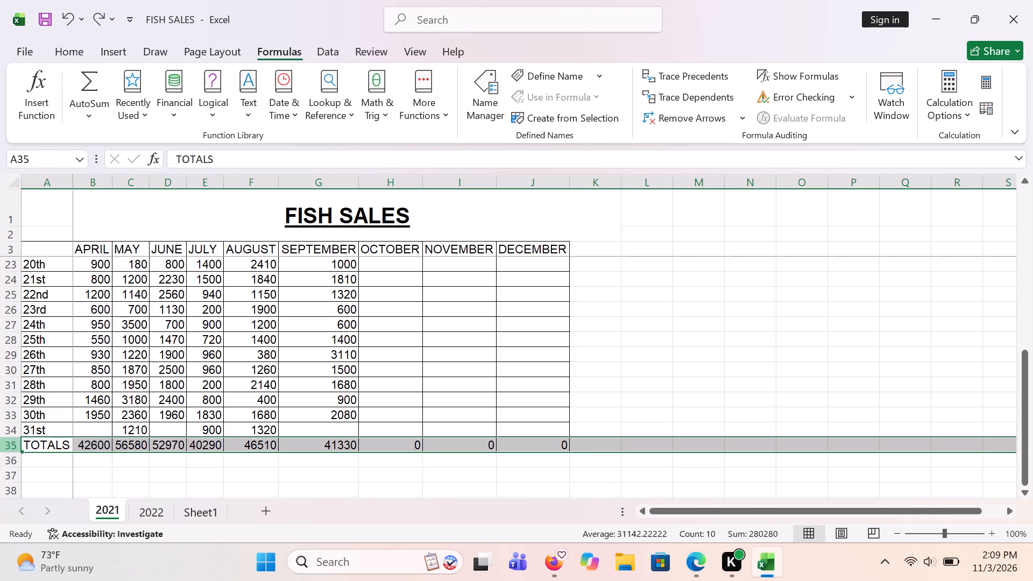
pyautogui.moveTo(16, 451); pyautogui.dragTo(19, 468)
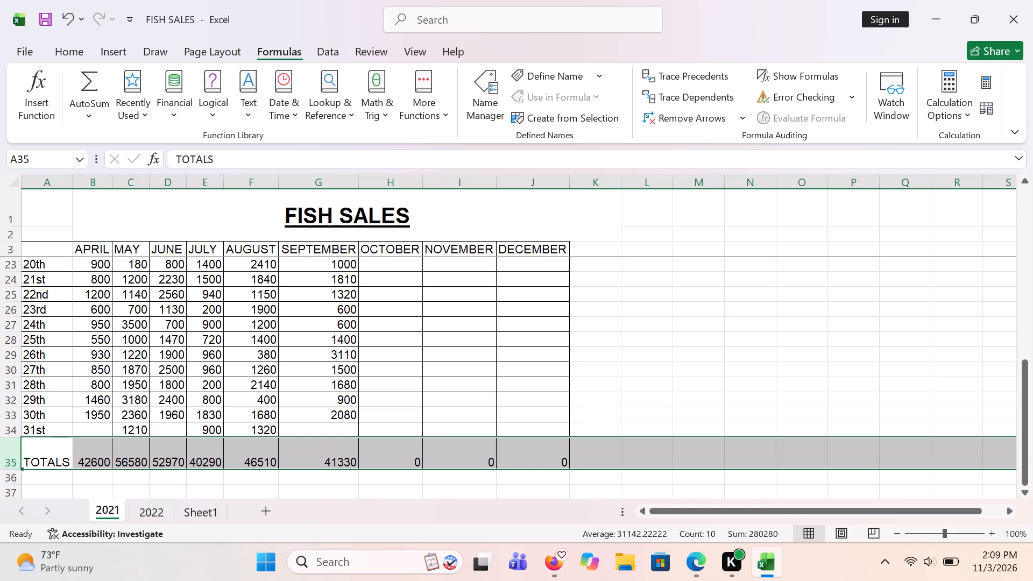
pyautogui.click(460, 395)
pyautogui.scroll(2, 436, 318)
pyautogui.scroll(-2, 436, 318)
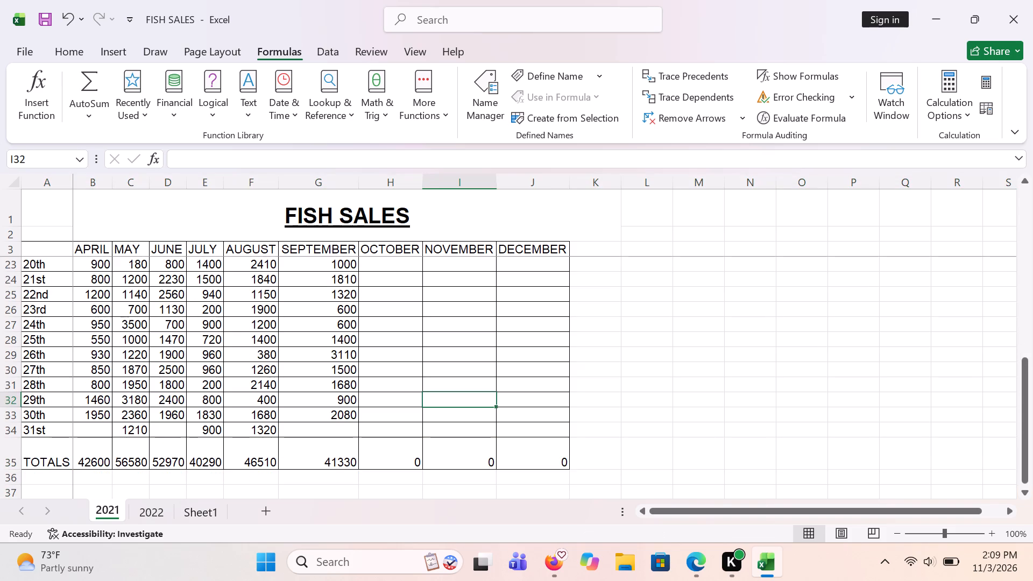
# Enter the October sales for the 20th to the 22nd: 1600, 1550 and 1200.
pyautogui.click(376, 261)
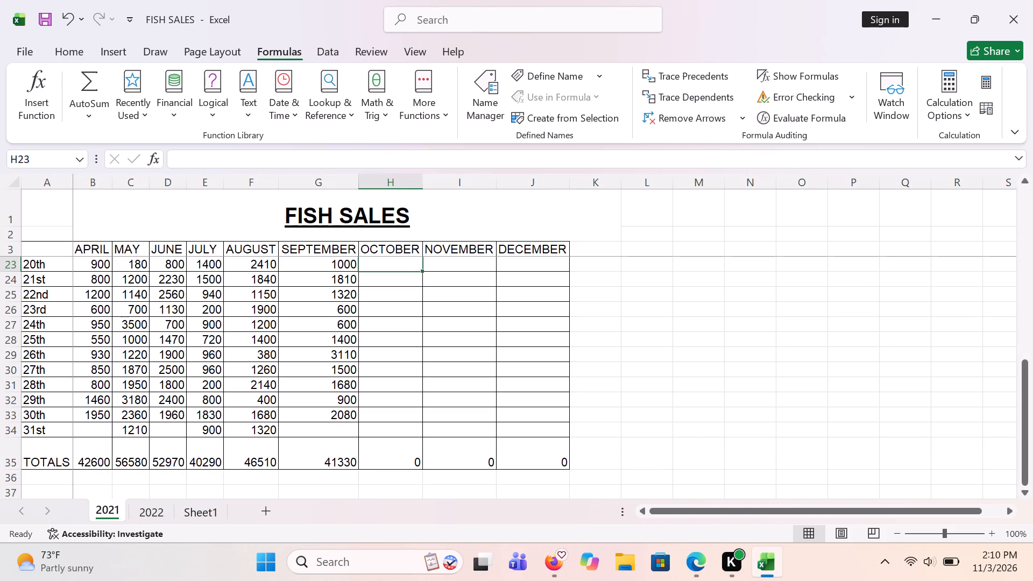
pyautogui.write('16')
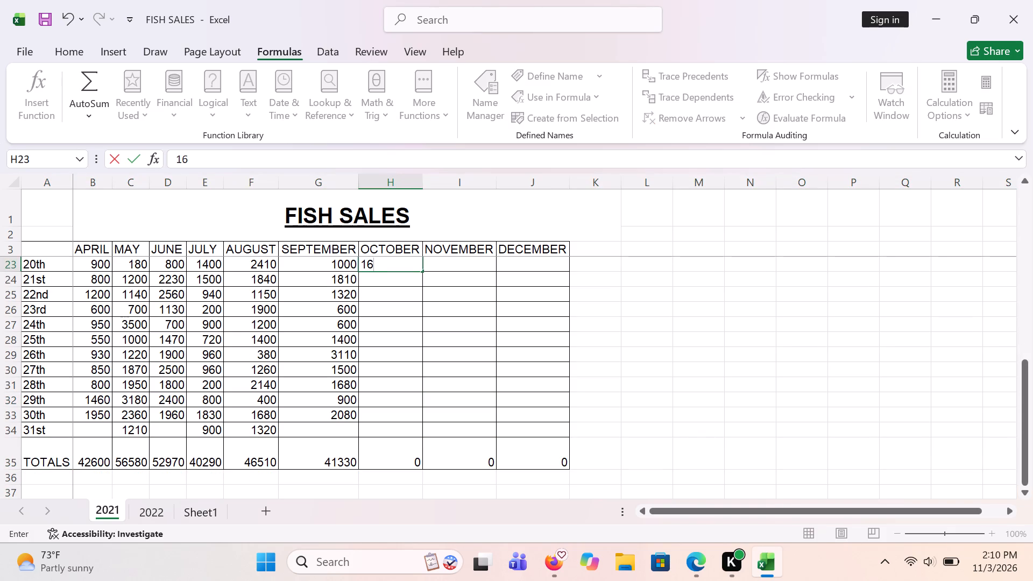
pyautogui.write('00')
pyautogui.press('Return')
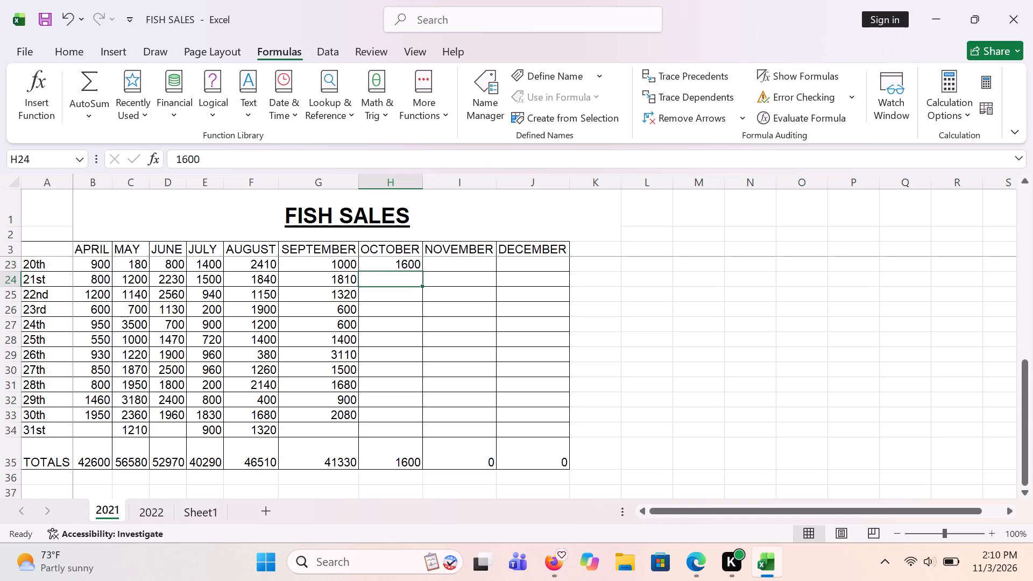
pyautogui.write('1550')
pyautogui.press('Return')
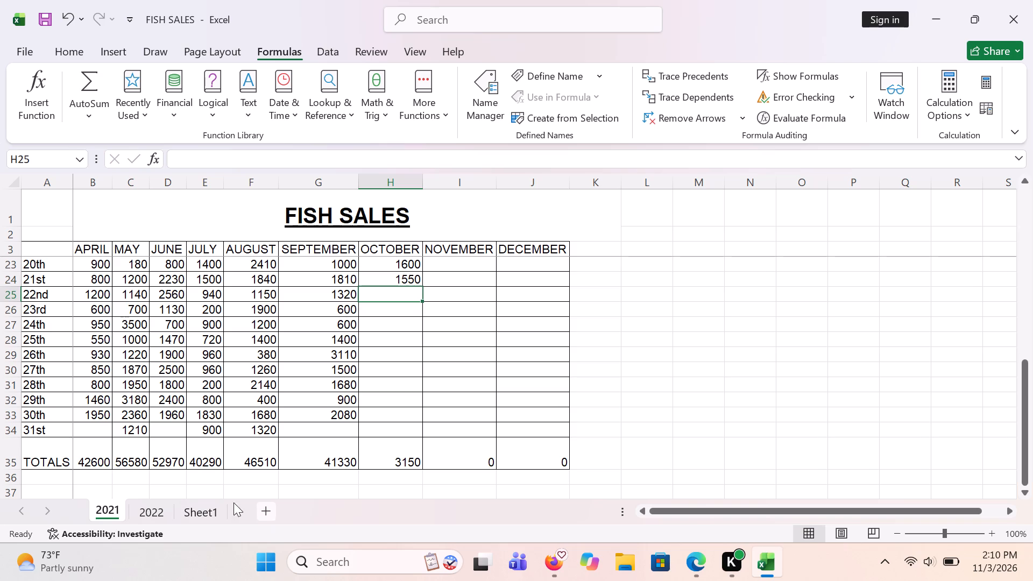
pyautogui.write('1200')
pyautogui.press('Return')
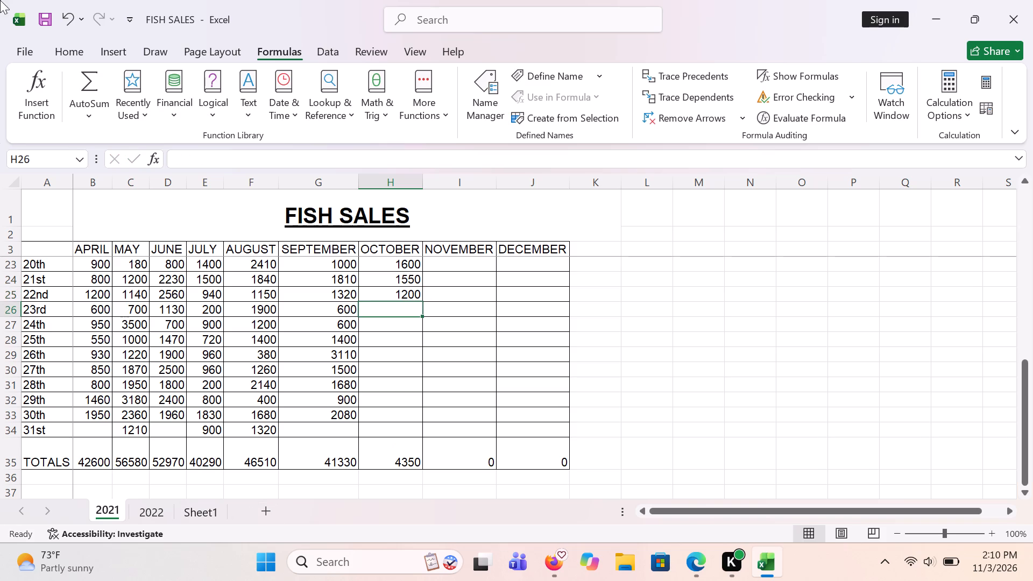
# Save the workbook.
pyautogui.click(47, 22)
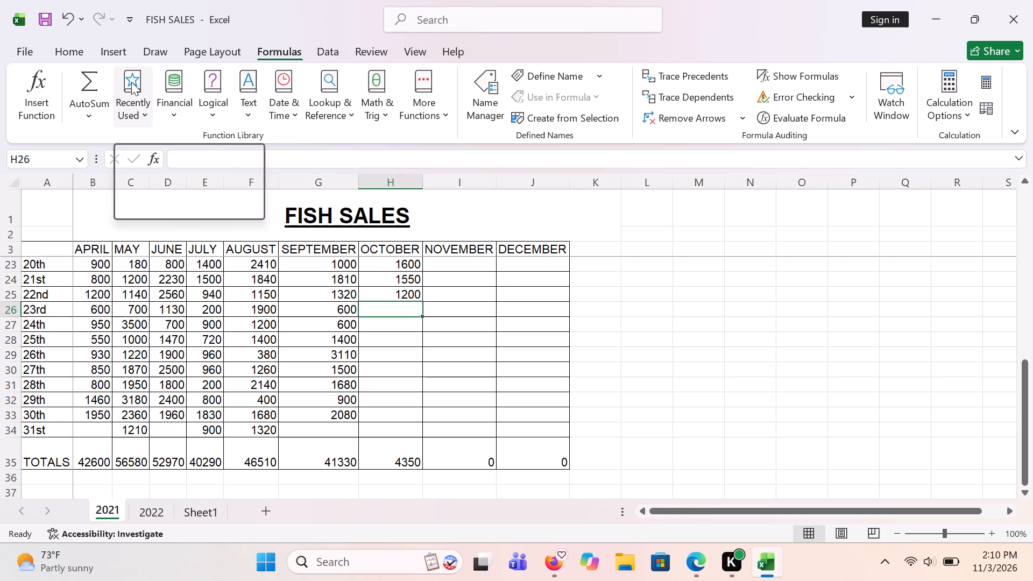
# Enter the October sales for the 23rd to the 26th: 600, 2400, 400 and 1360.
pyautogui.write('600')
pyautogui.press('Return')
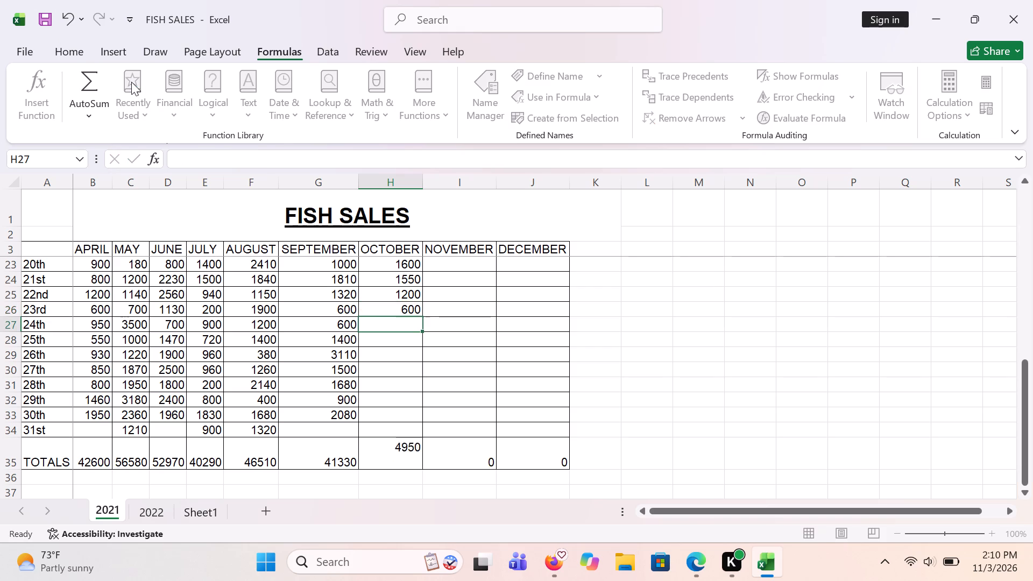
pyautogui.write('2400')
pyautogui.press('Return')
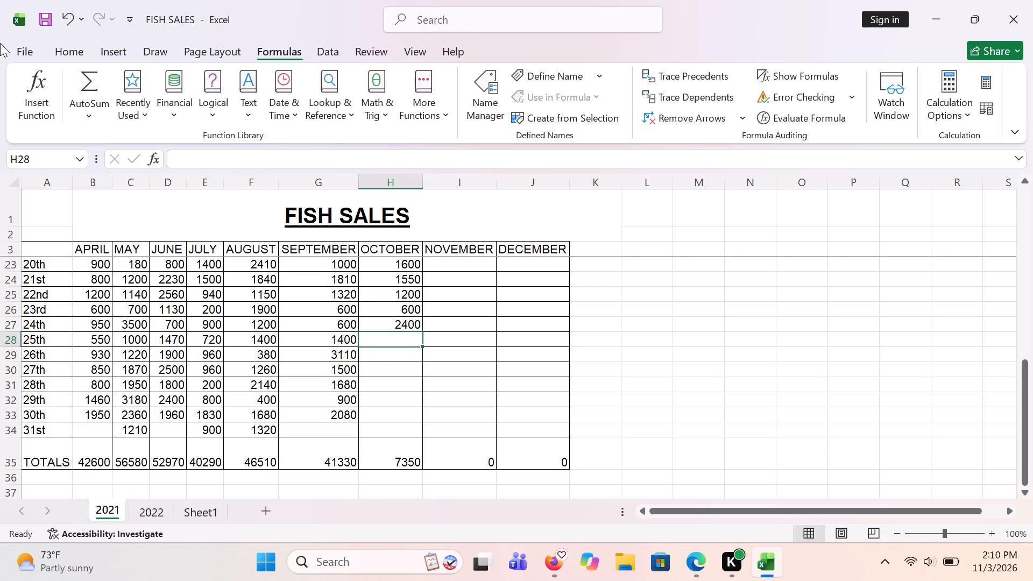
pyautogui.write('400')
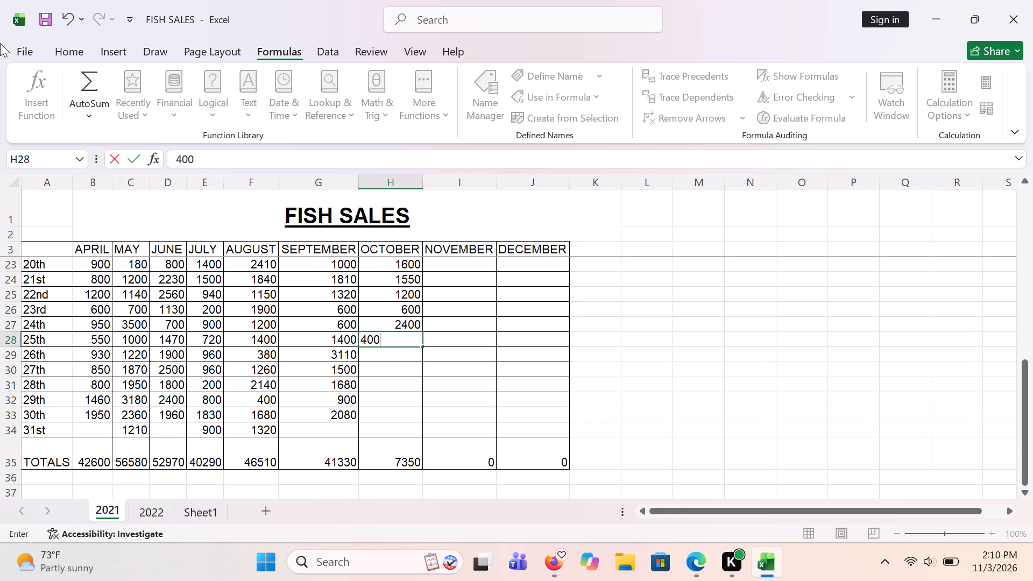
pyautogui.press('Return')
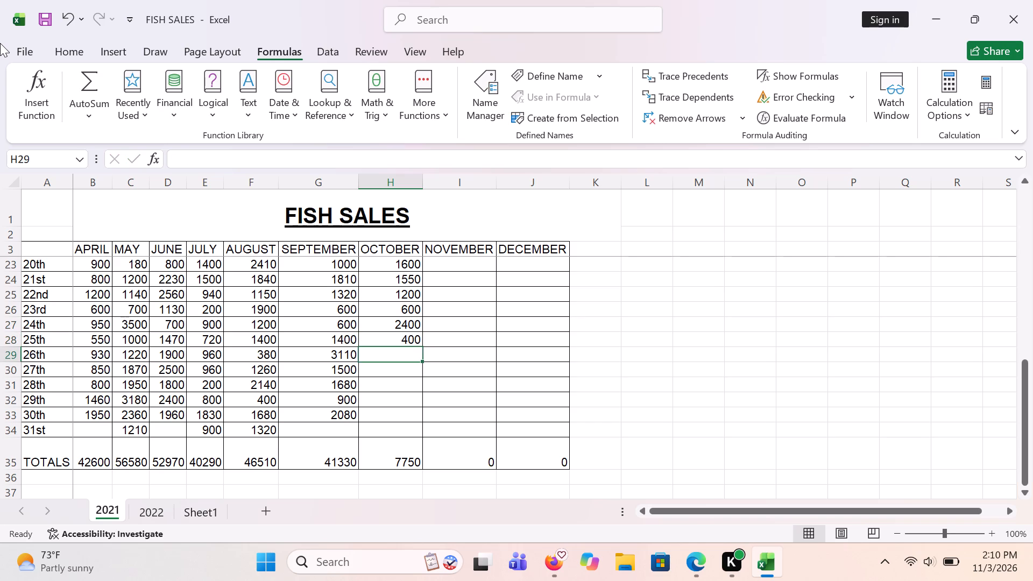
pyautogui.press('1')
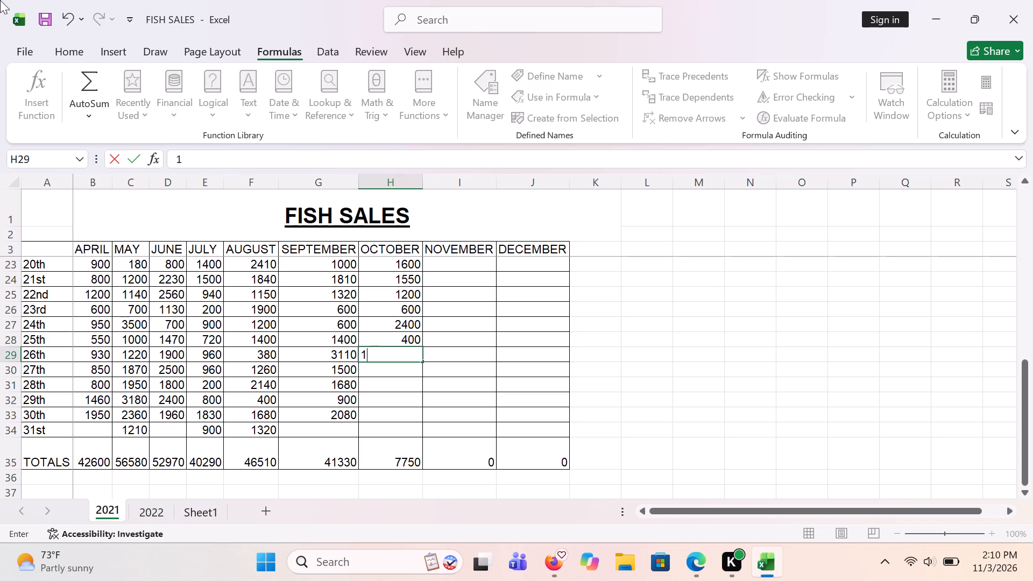
pyautogui.press('3')
pyautogui.write('60')
pyautogui.press('Return')
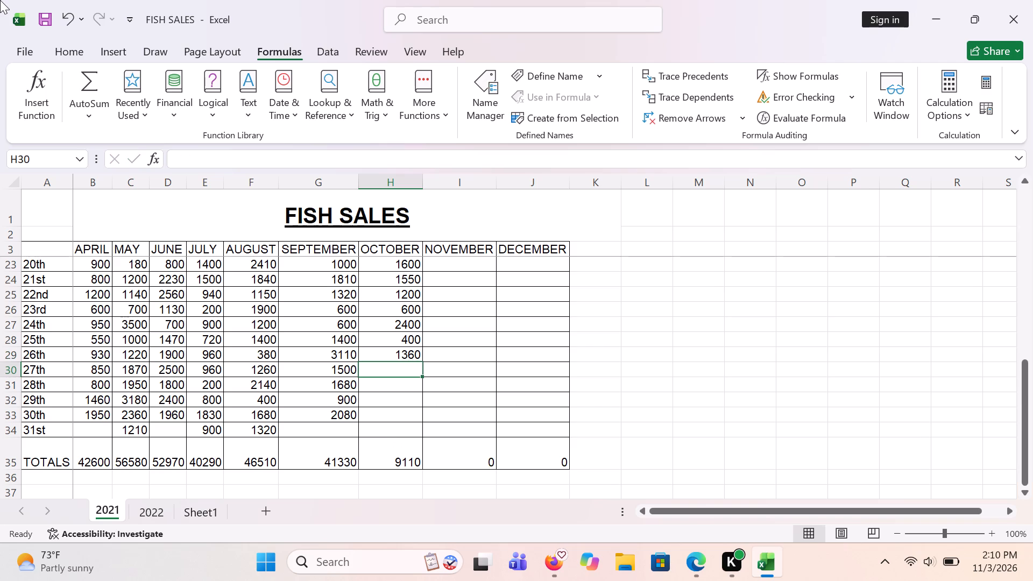
# Enter the October sales for the 27th to the 31st: 25660, 4000, 800, 1670 and 2000.
pyautogui.write('25')
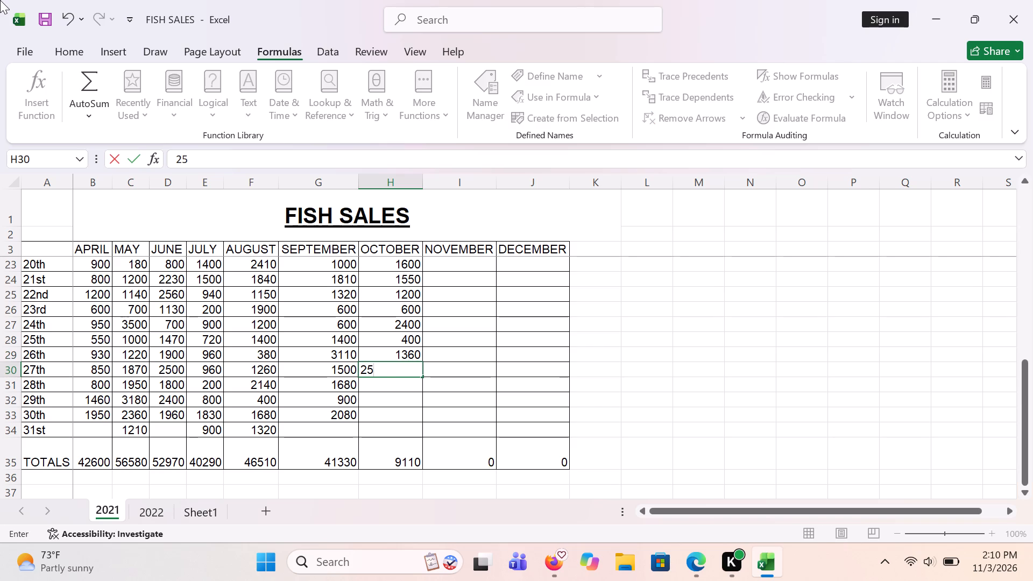
pyautogui.write('66')
pyautogui.press('0')
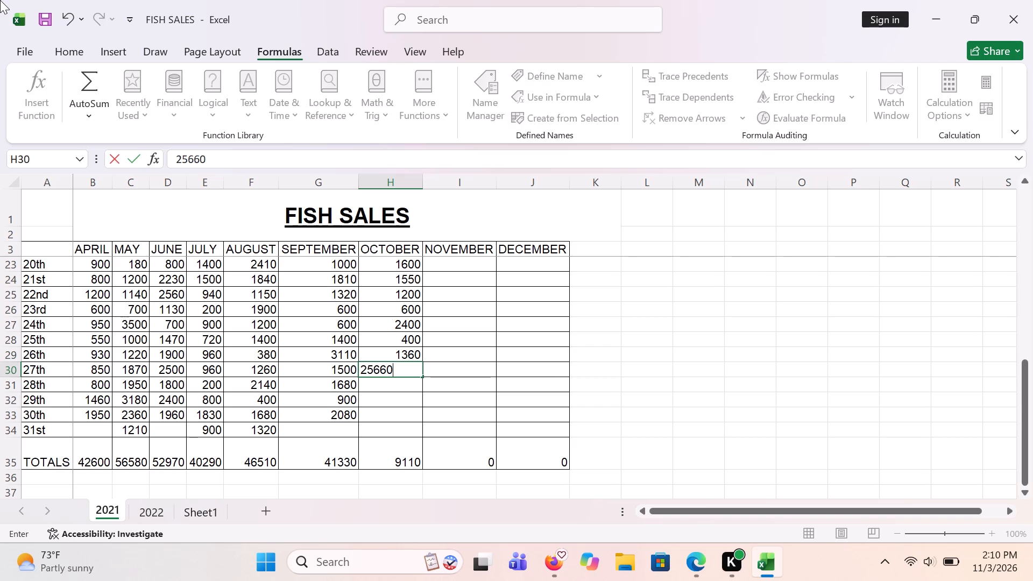
pyautogui.press('Return')
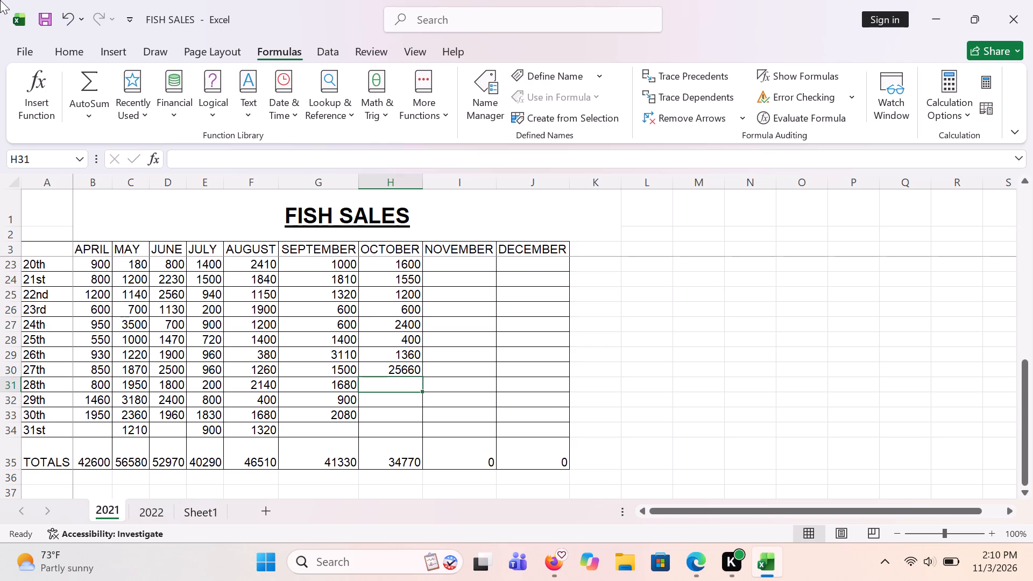
pyautogui.write('4000')
pyautogui.press('Return')
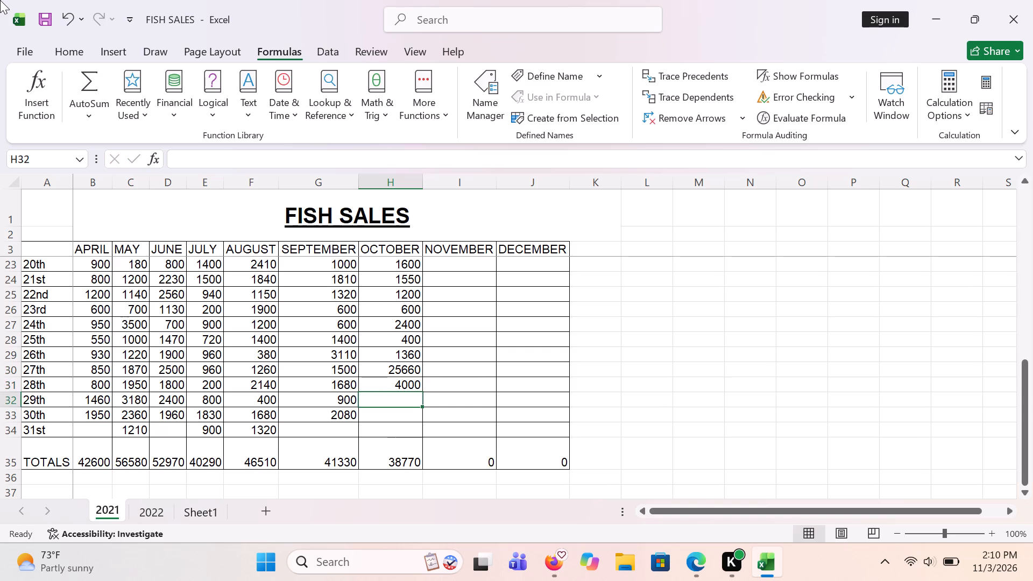
pyautogui.write('800')
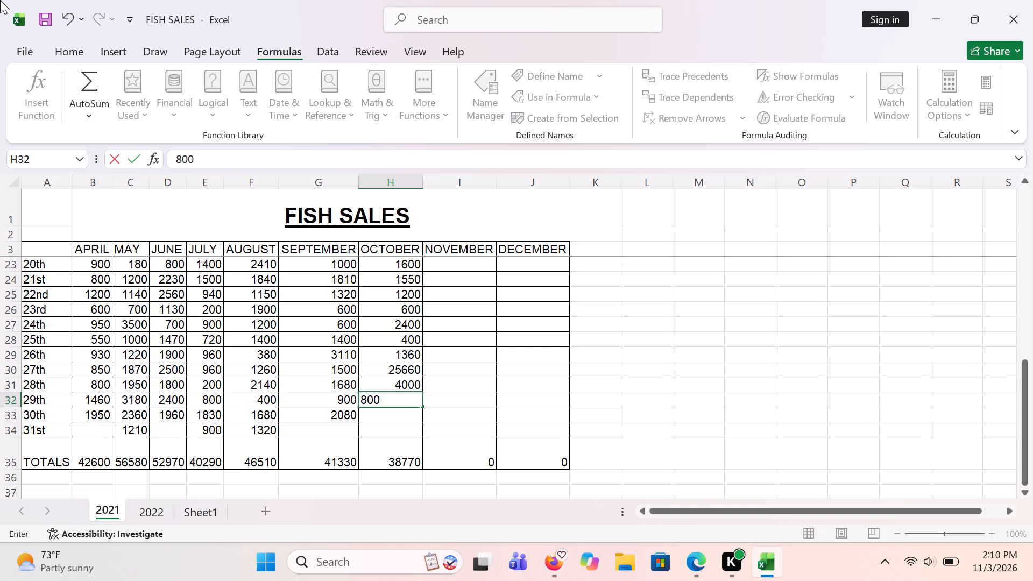
pyautogui.press('Return')
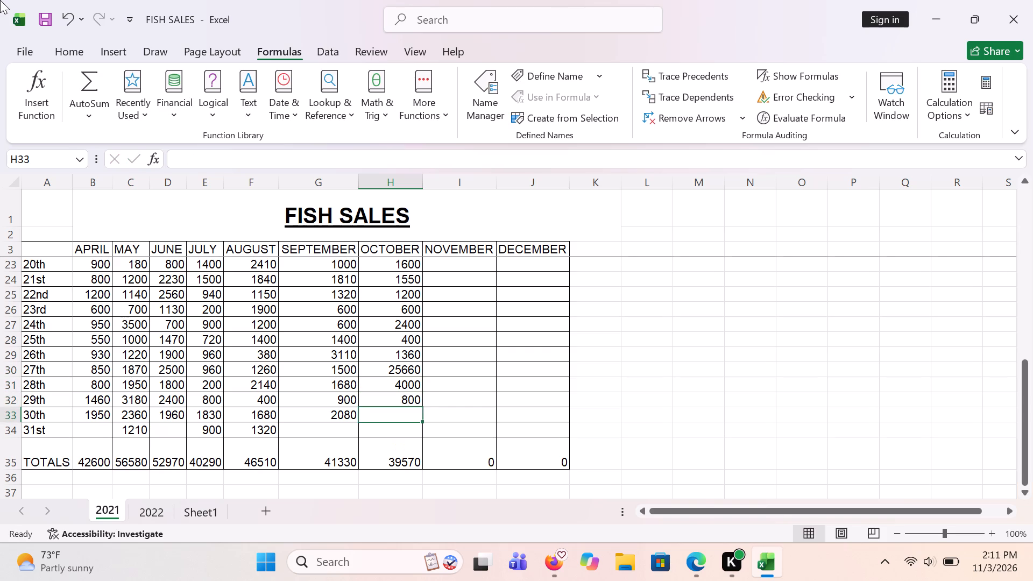
pyautogui.press('1')
pyautogui.write('67')
pyautogui.press('0')
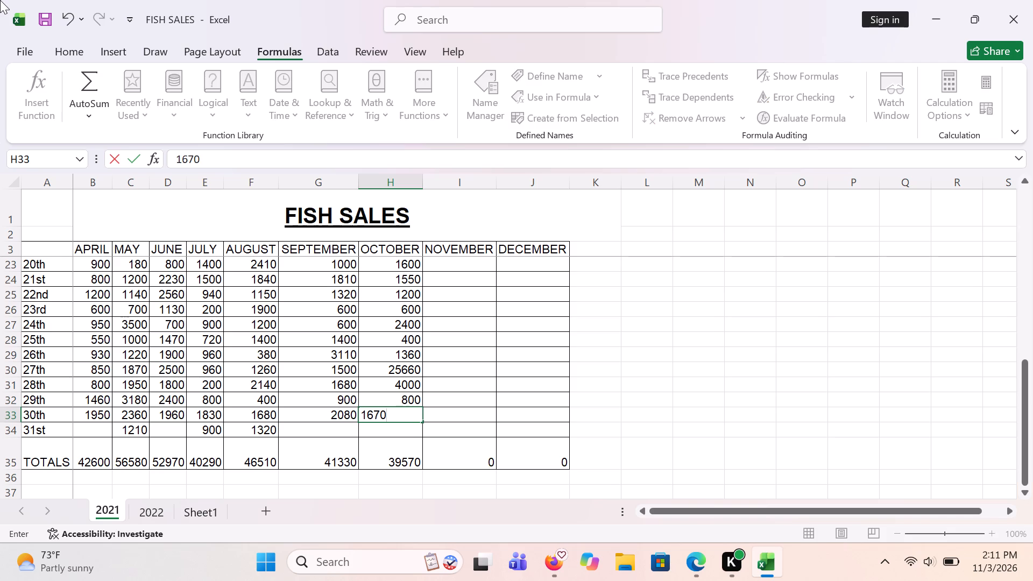
pyautogui.press('Return')
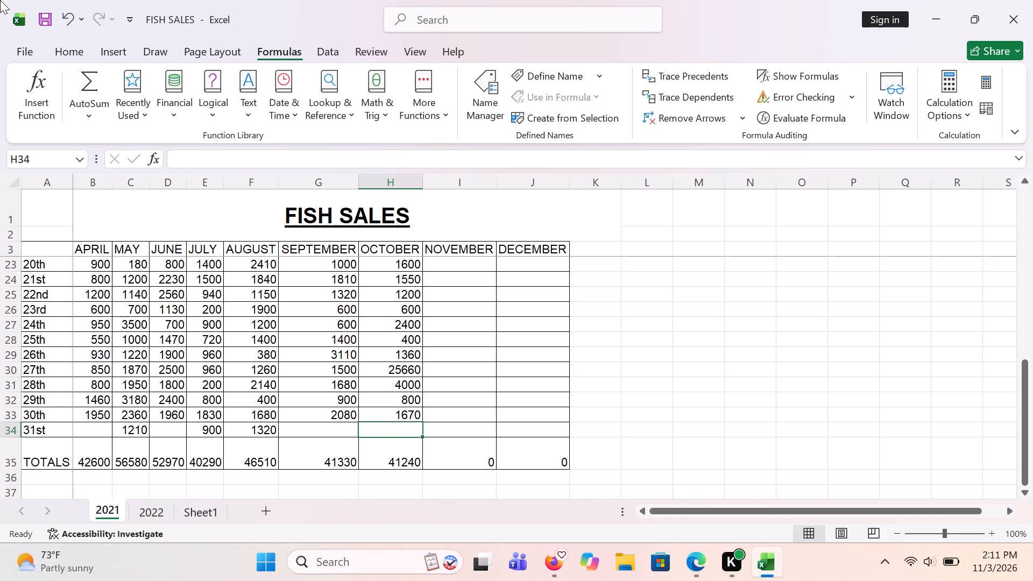
pyautogui.press('2')
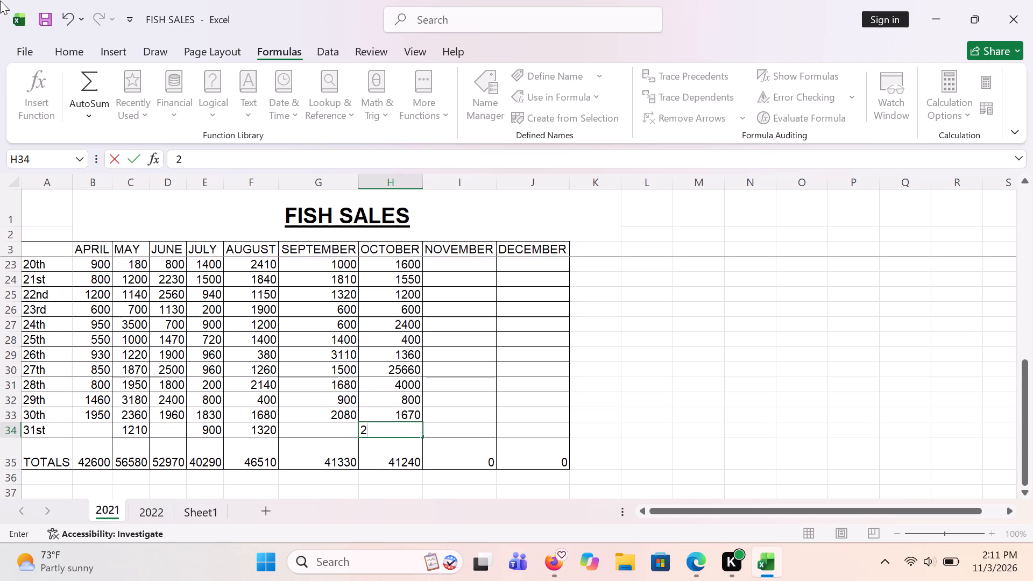
pyautogui.write('000')
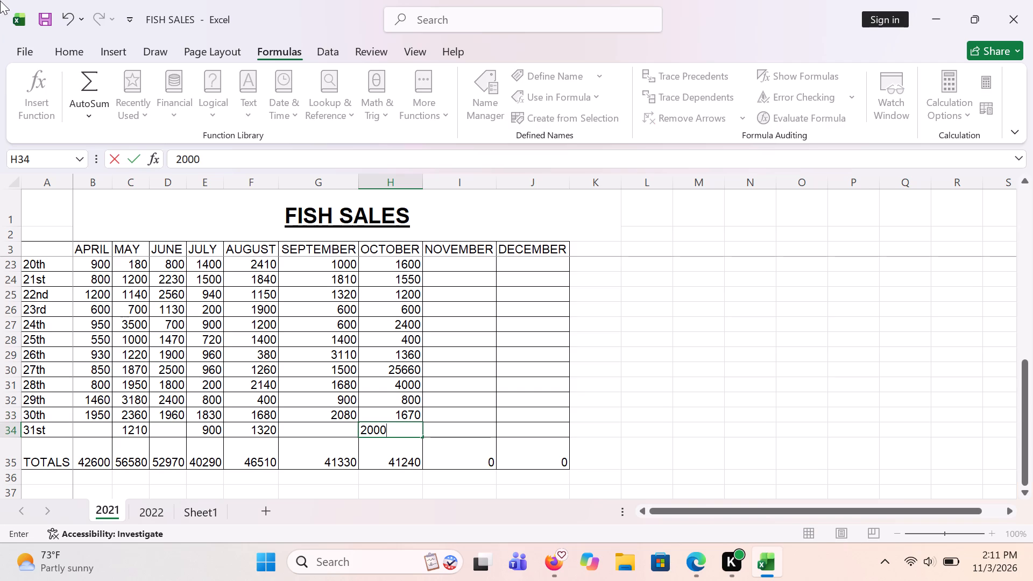
pyautogui.press('Return')
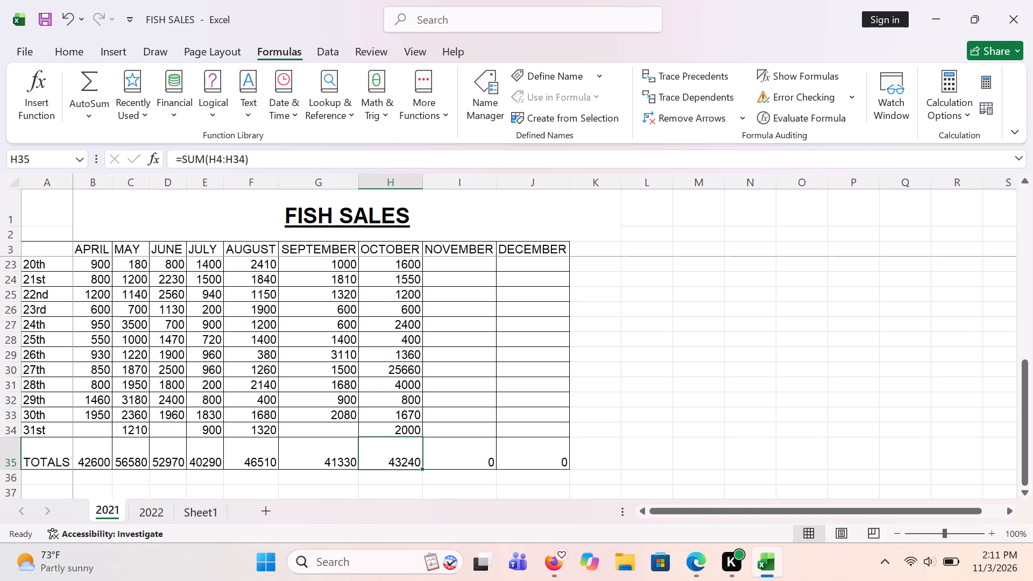
# Enter the October sales for the 1st and 2nd: 2000 and 600.
pyautogui.scroll(6, 130, 305)
pyautogui.scroll(4, 432, 329)
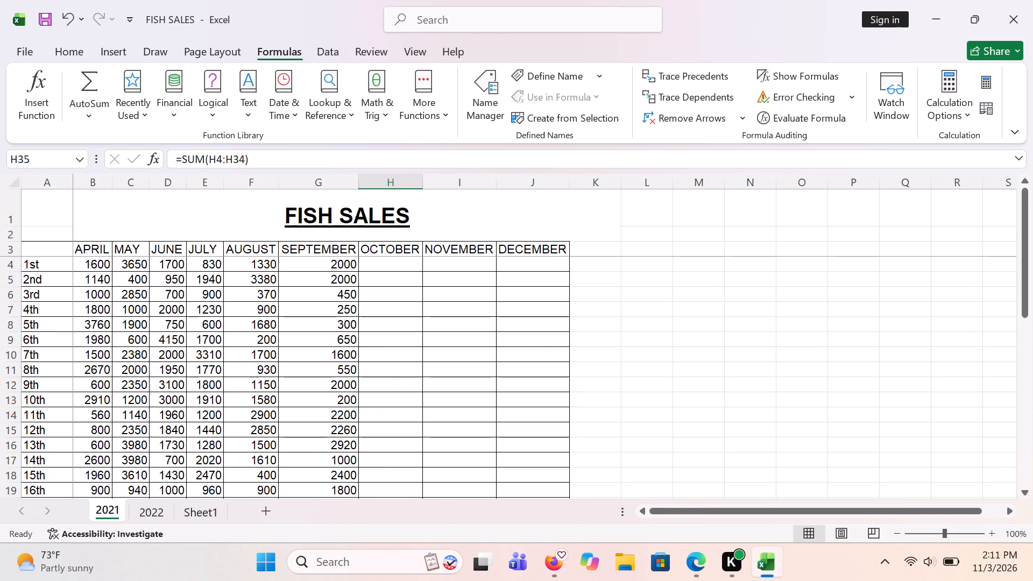
pyautogui.scroll(3, 393, 273)
pyautogui.click(406, 266)
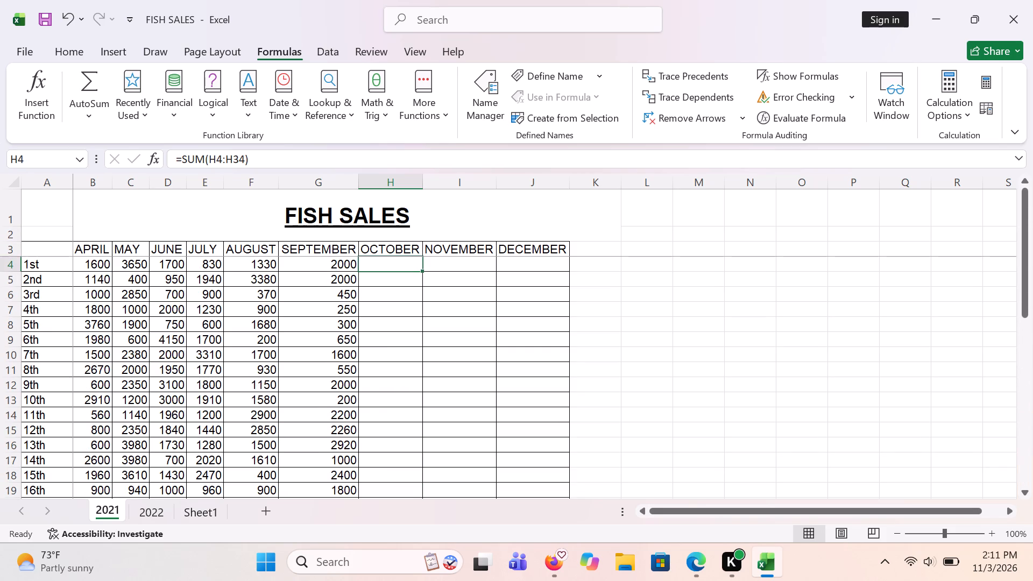
pyautogui.write('2000')
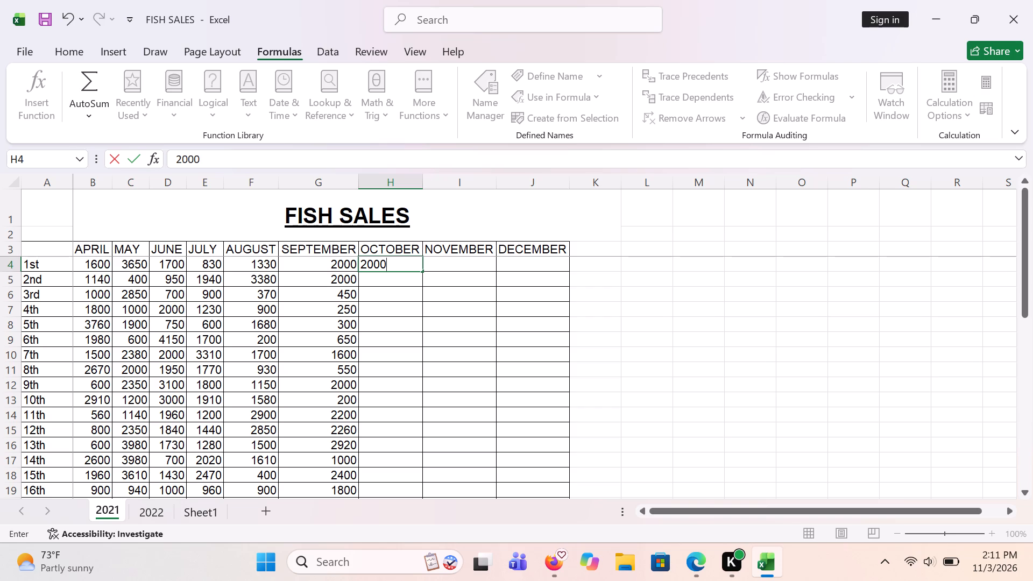
pyautogui.press('Return')
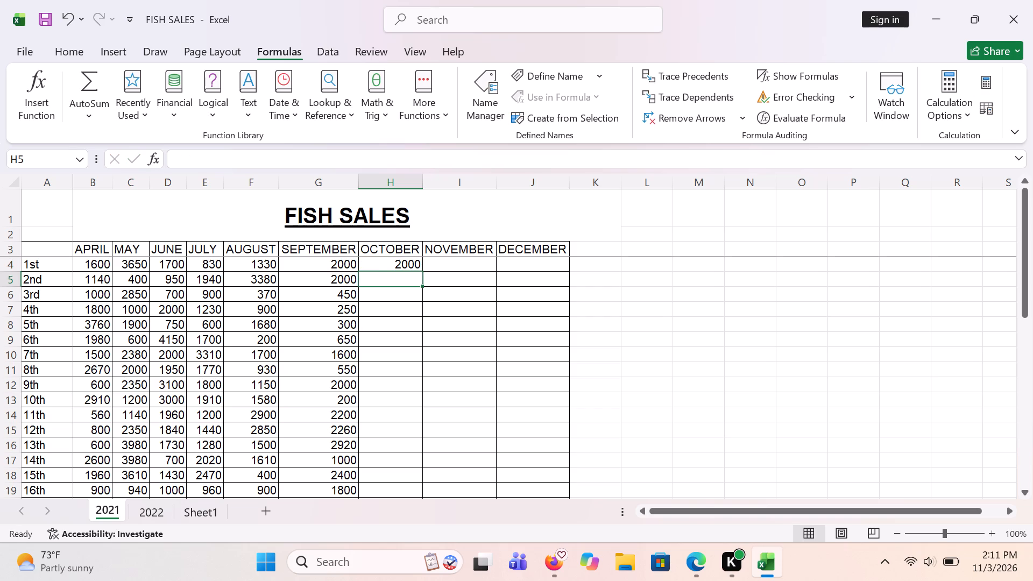
pyautogui.write('600')
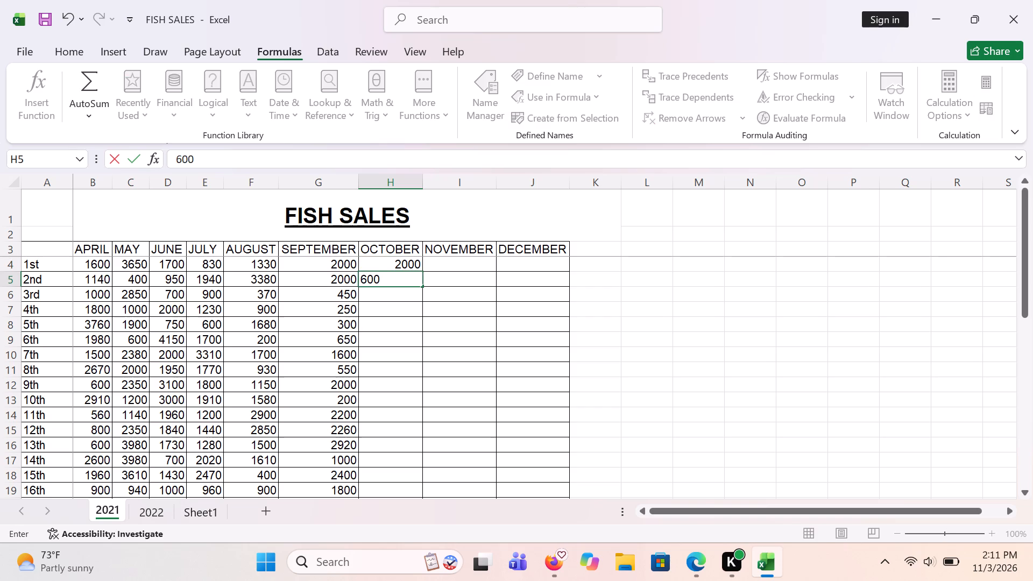
pyautogui.press('Return')
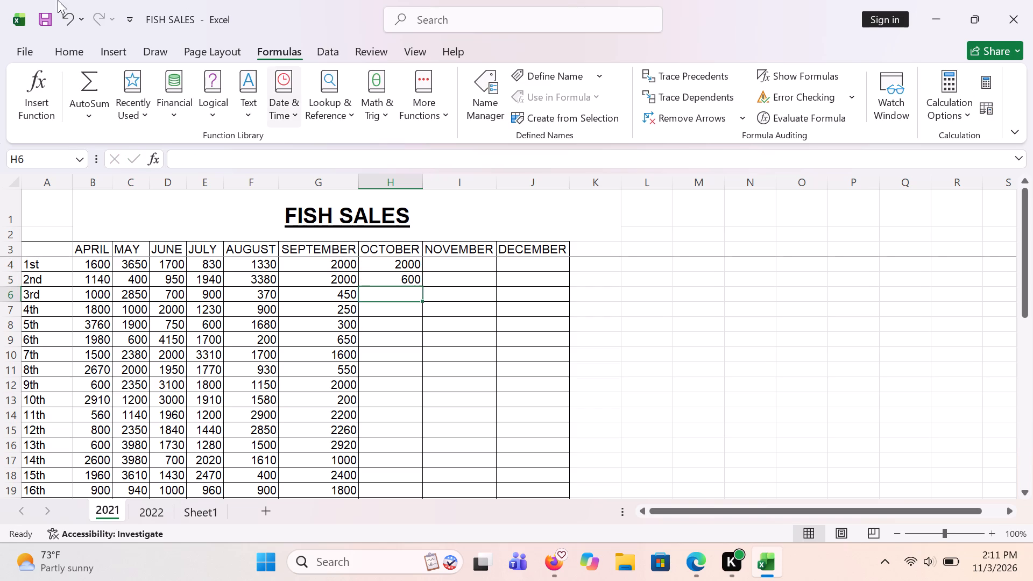
# Save the workbook.
pyautogui.click(47, 17)
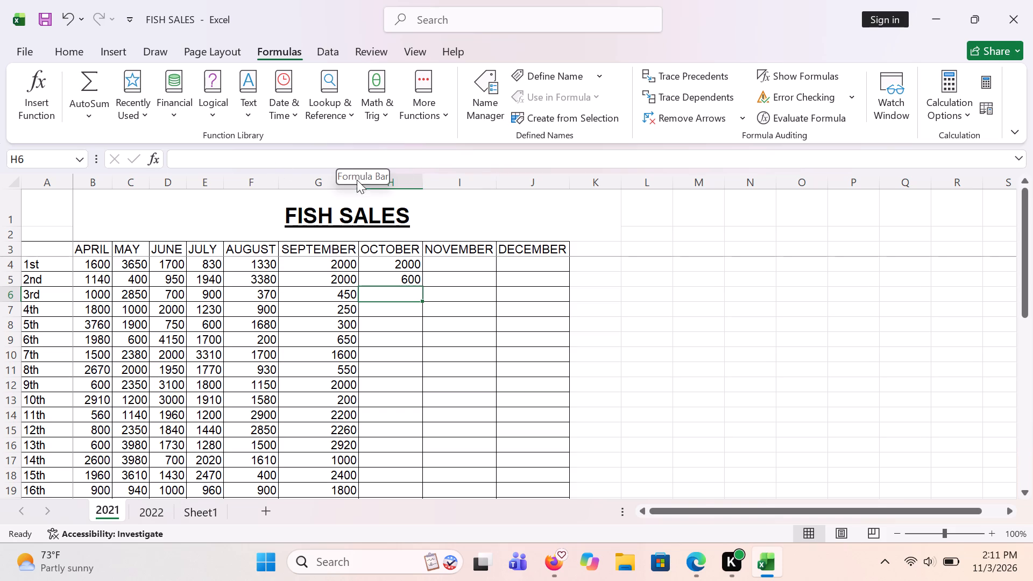
# Narrow the SEPTEMBER column by about a third and the OCTOBER column by about a quarter.
pyautogui.click(348, 253)
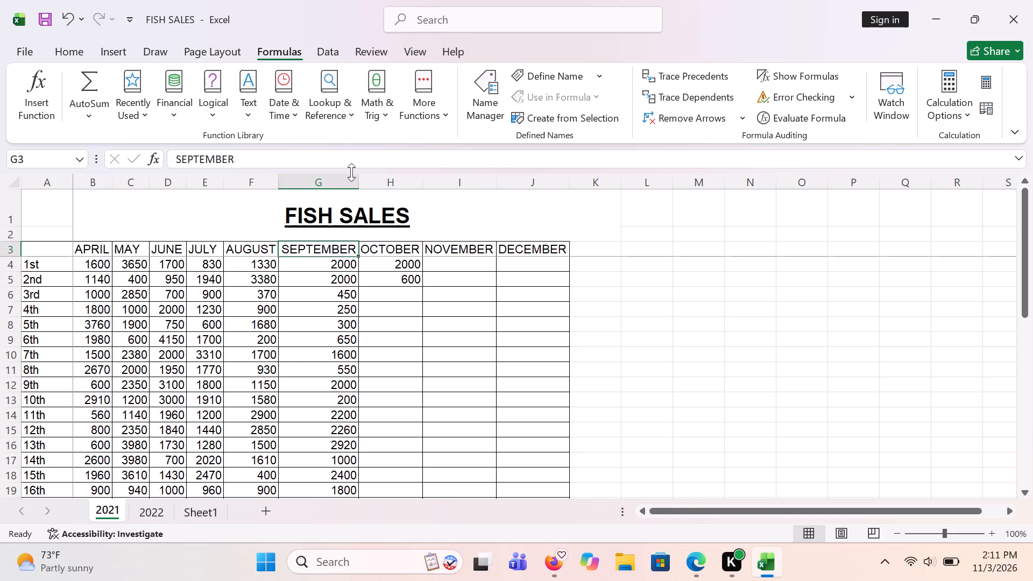
pyautogui.moveTo(357, 179); pyautogui.dragTo(330, 178)
pyautogui.moveTo(394, 184); pyautogui.dragTo(379, 180)
# Select all cells of the 2021 sheet.
pyautogui.scroll(-7, 391, 206)
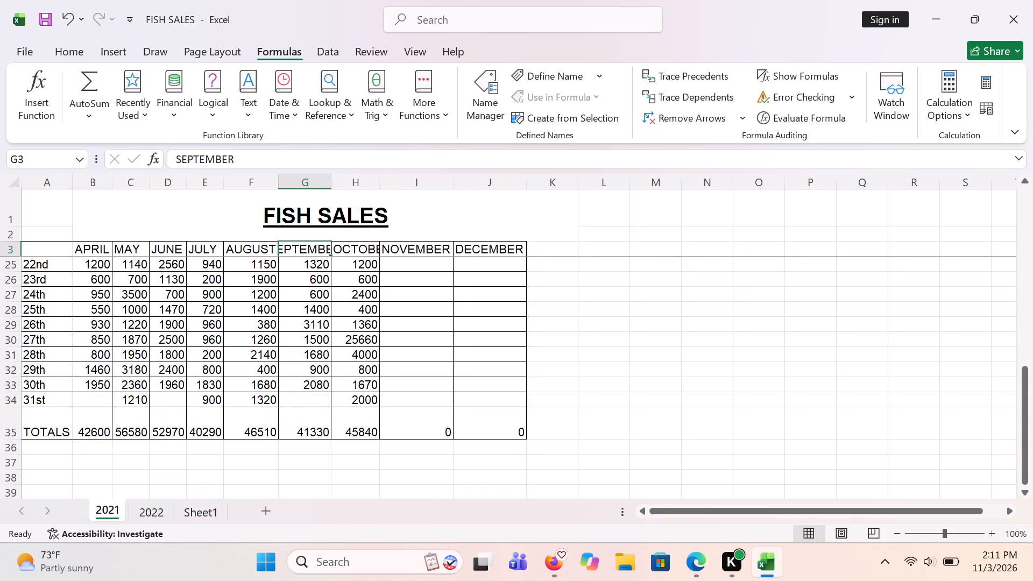
pyautogui.scroll(-1, 391, 207)
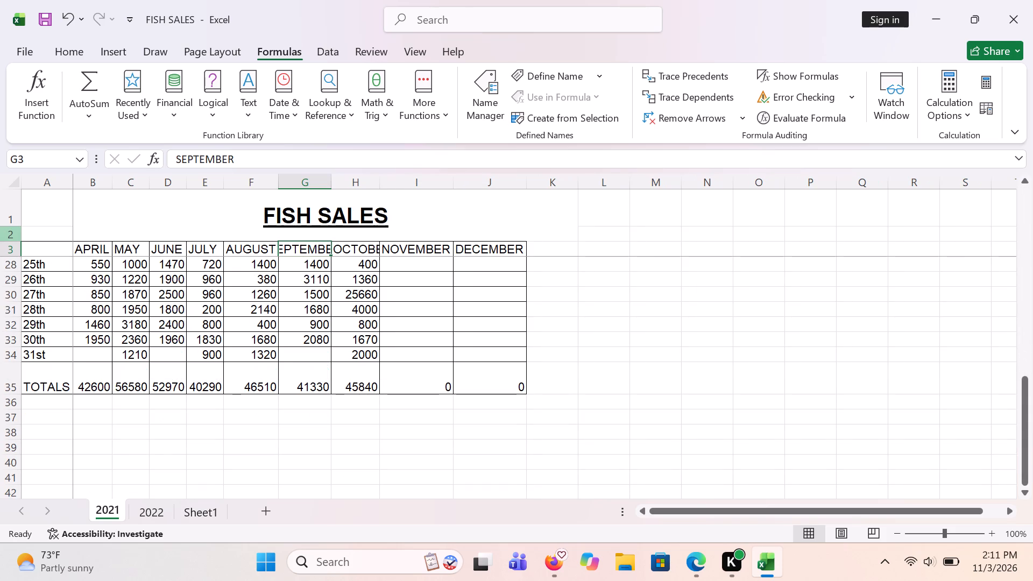
pyautogui.click(9, 202)
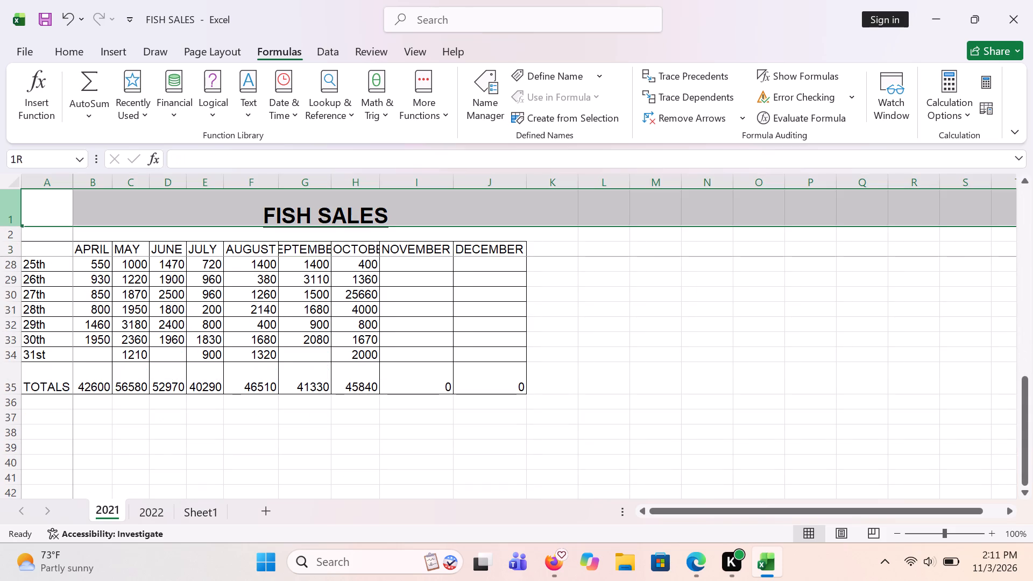
pyautogui.click(36, 214)
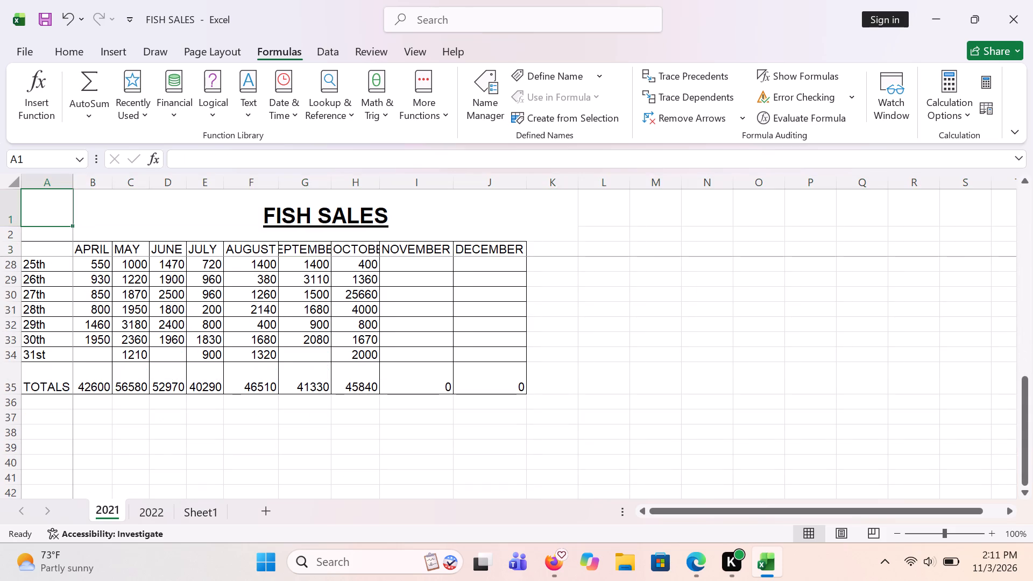
pyautogui.click(15, 180)
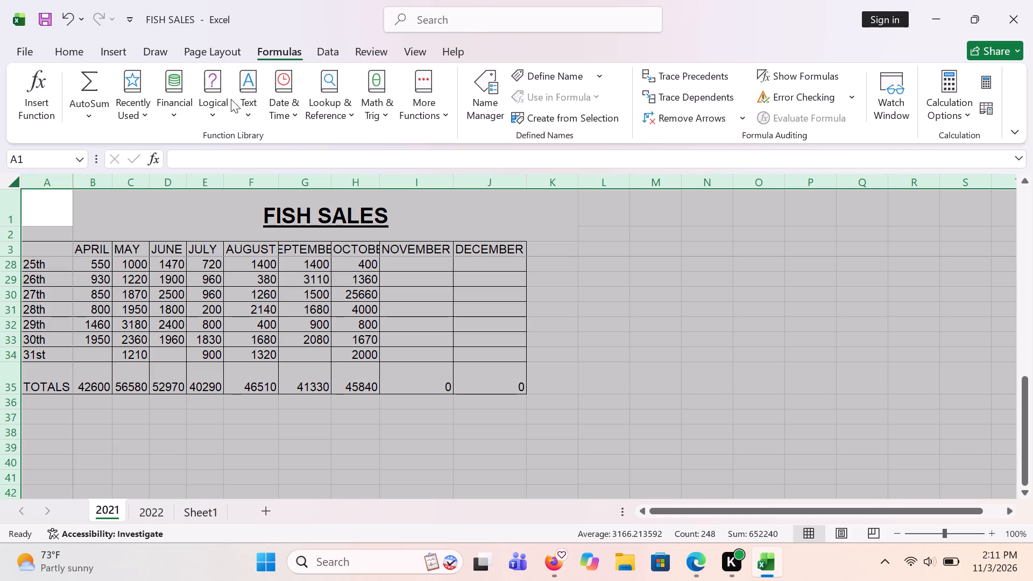
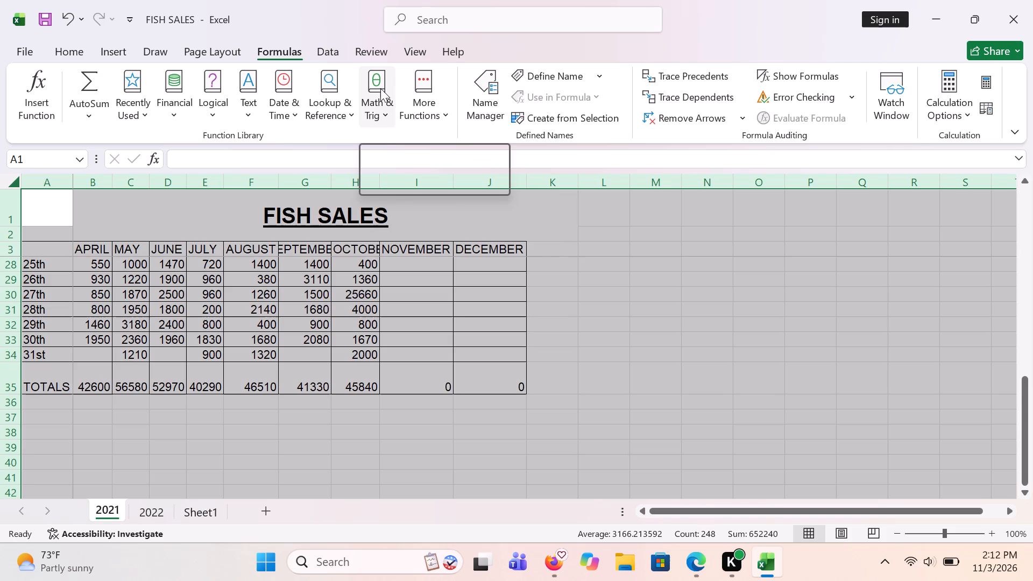
# Clear the whole-sheet selection and save the workbook.
pyautogui.click(762, 327)
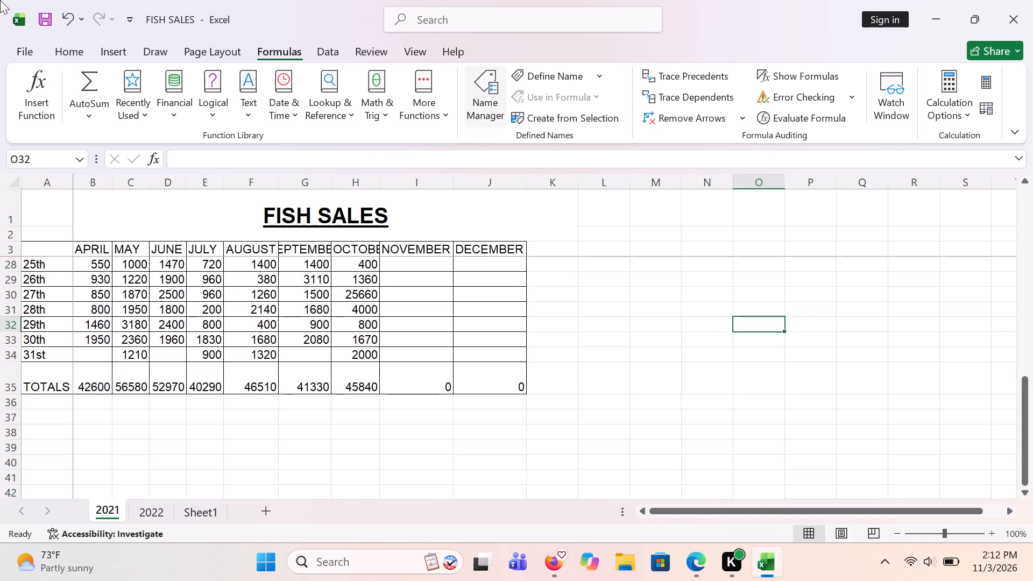
pyautogui.click(52, 17)
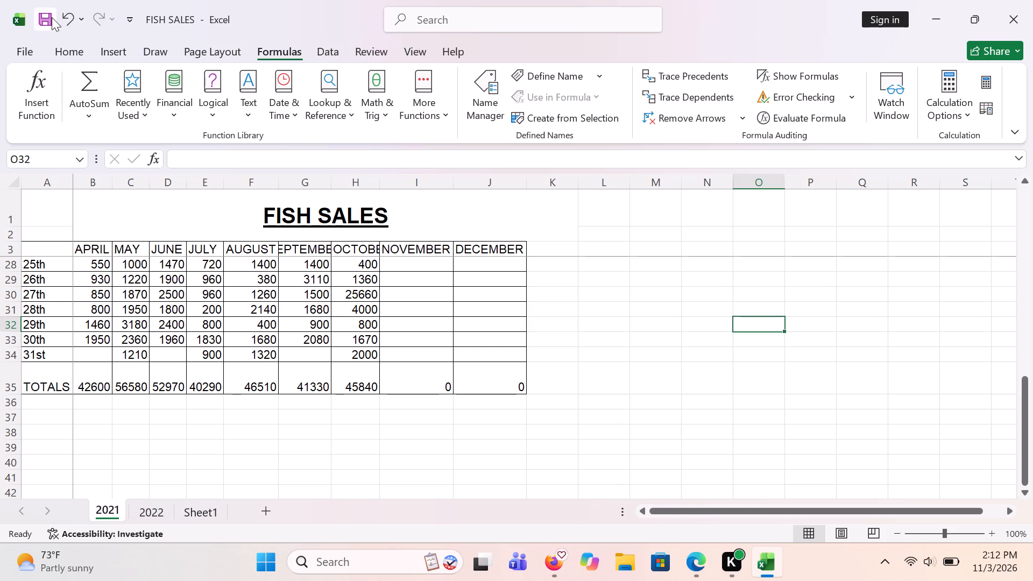
# Apply the Comma Style number format with thousands separators to all cells of the 2021 sheet.
pyautogui.scroll(5, 86, 9)
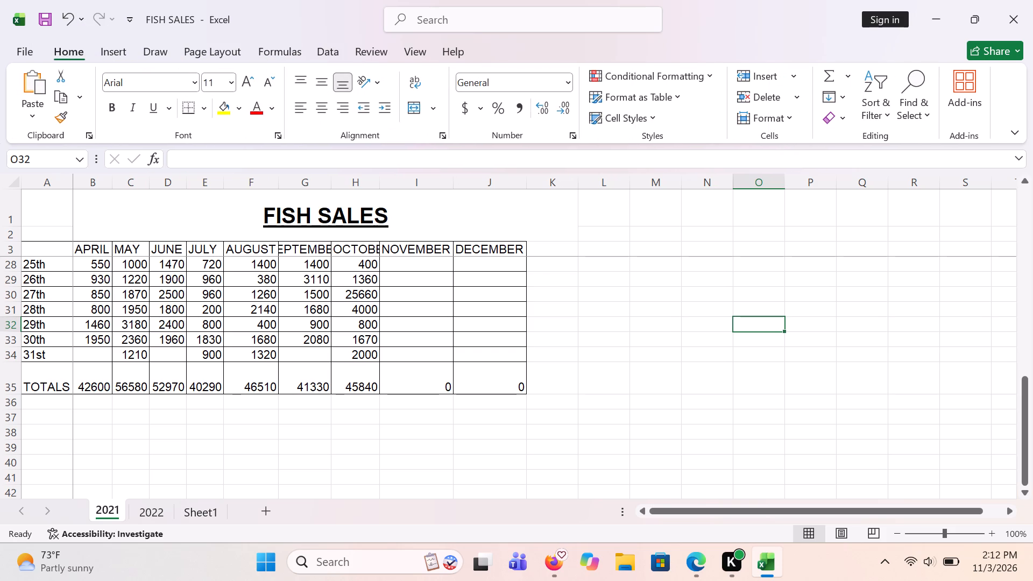
pyautogui.click(421, 264)
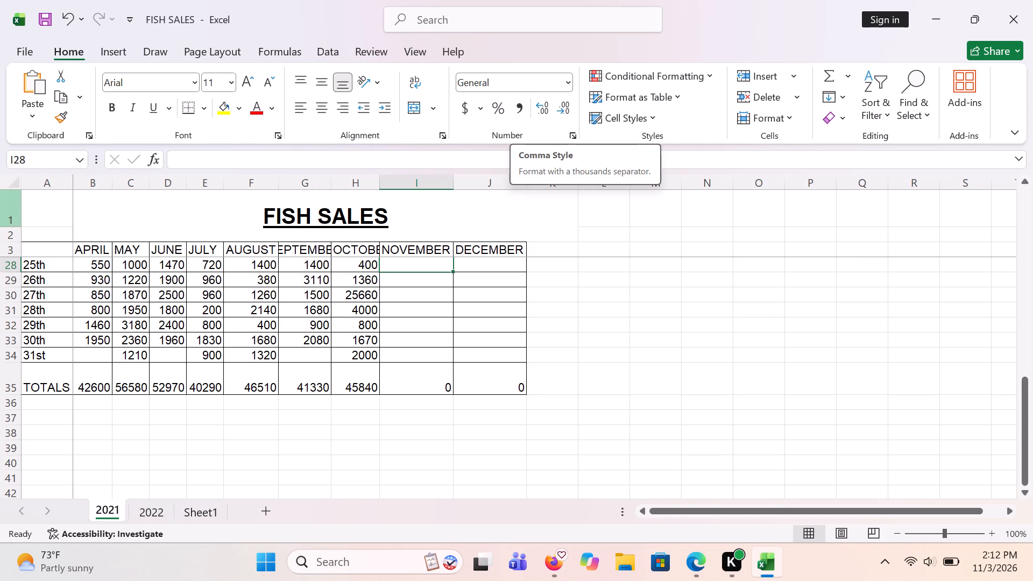
pyautogui.click(12, 175)
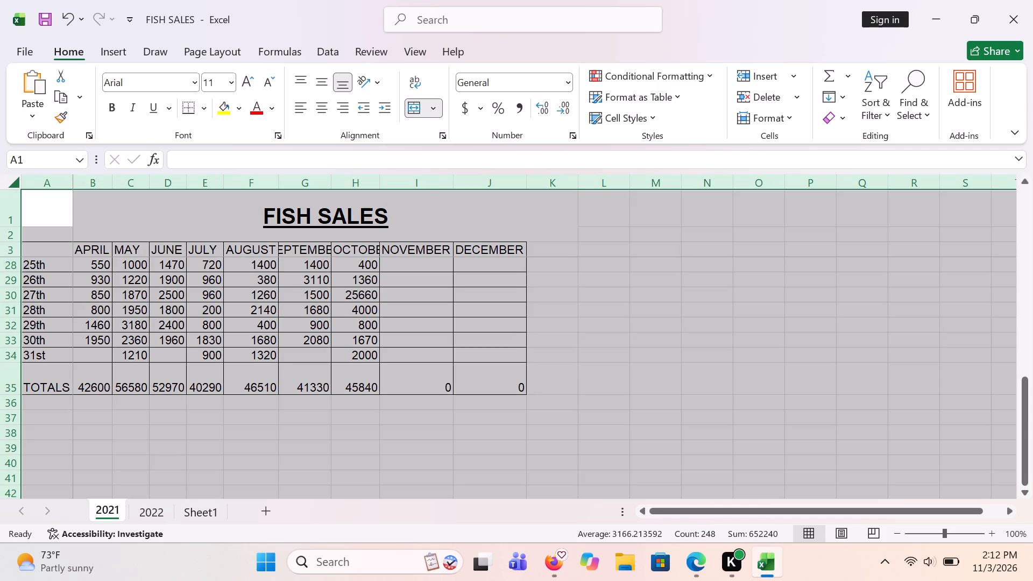
pyautogui.click(520, 110)
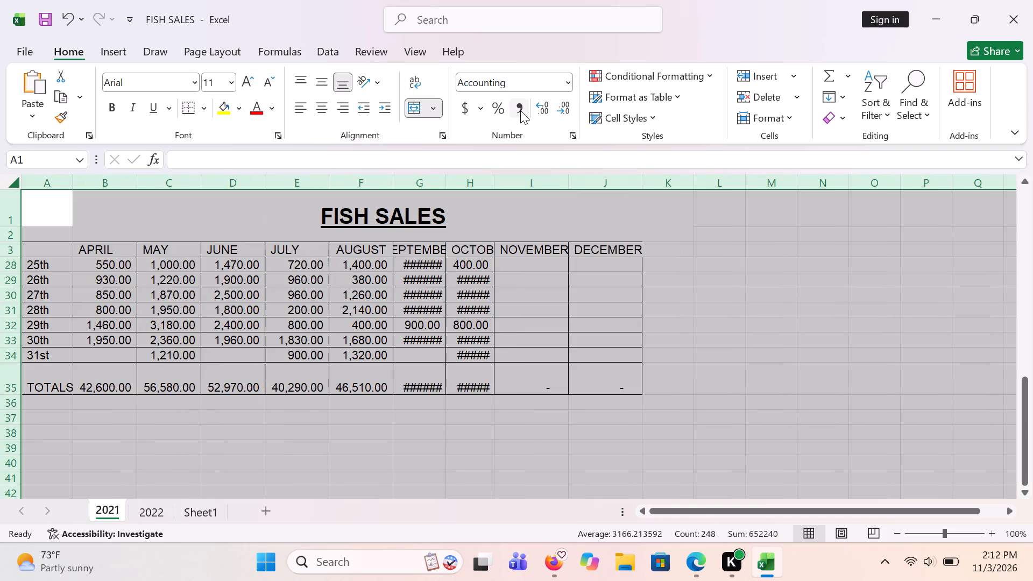
pyautogui.click(367, 404)
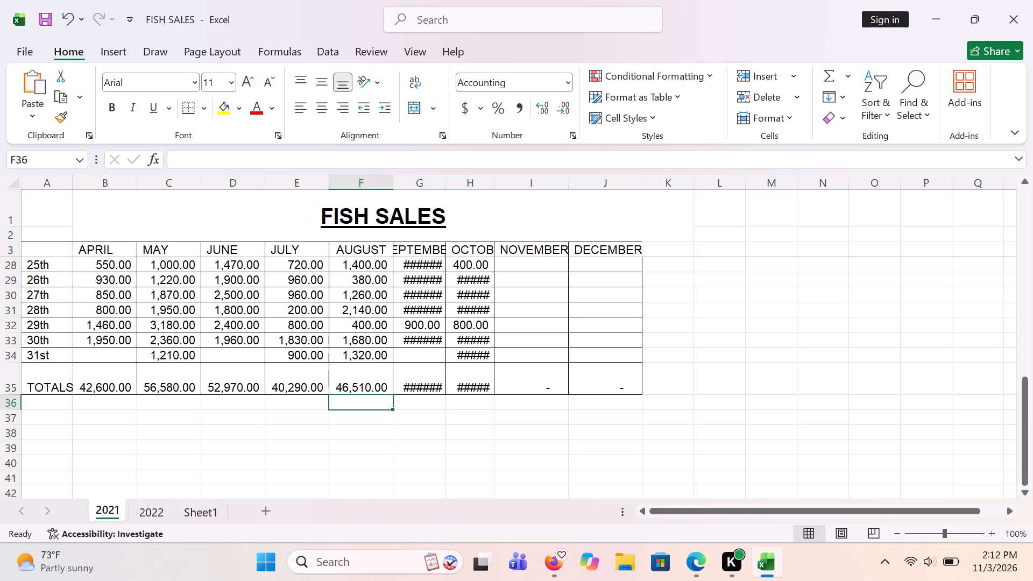
# Reduce the number format of all cells on the 2021 sheet to zero decimal places.
pyautogui.click(17, 181)
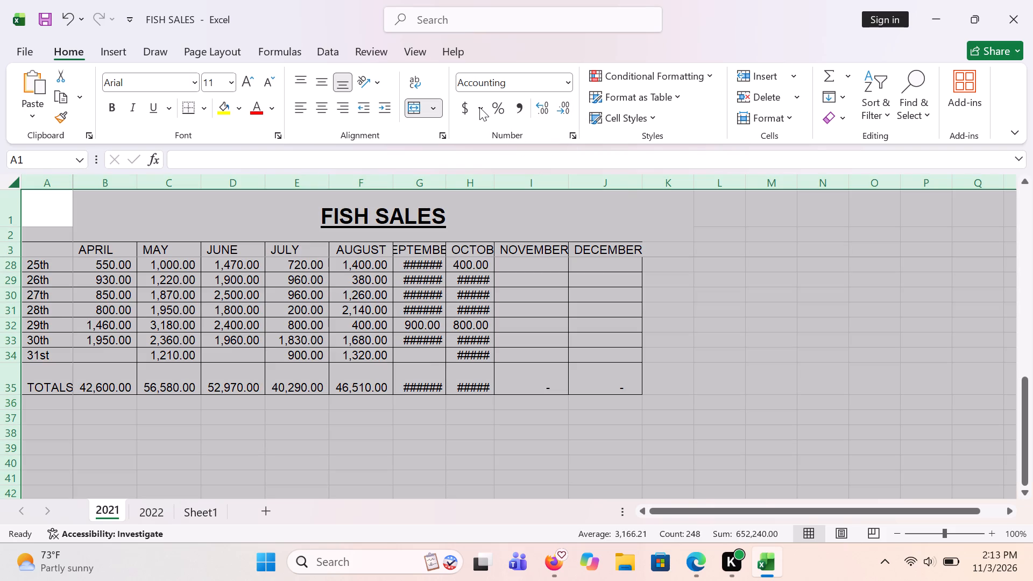
pyautogui.click(541, 115)
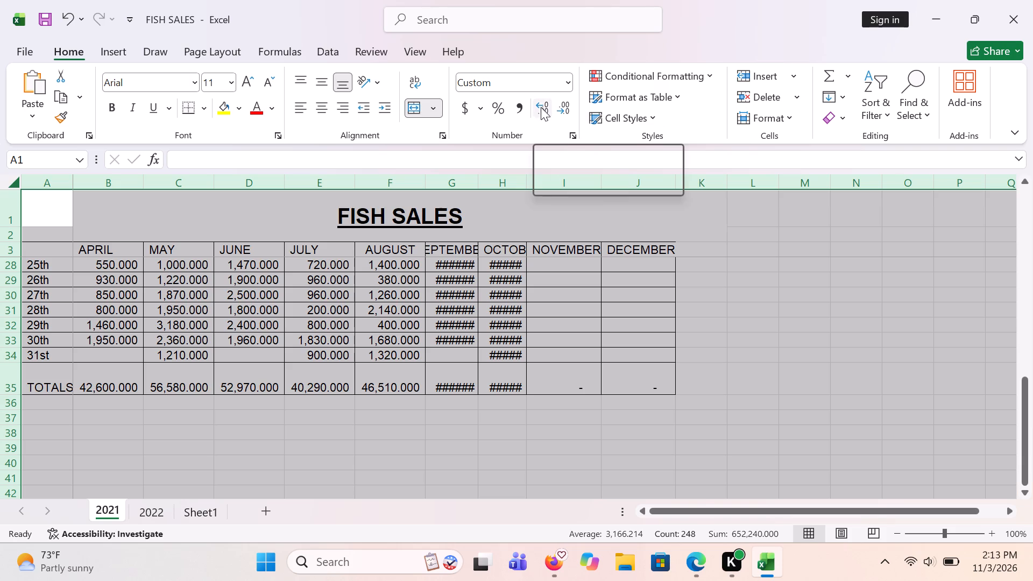
pyautogui.click(558, 108)
pyautogui.click(558, 108)
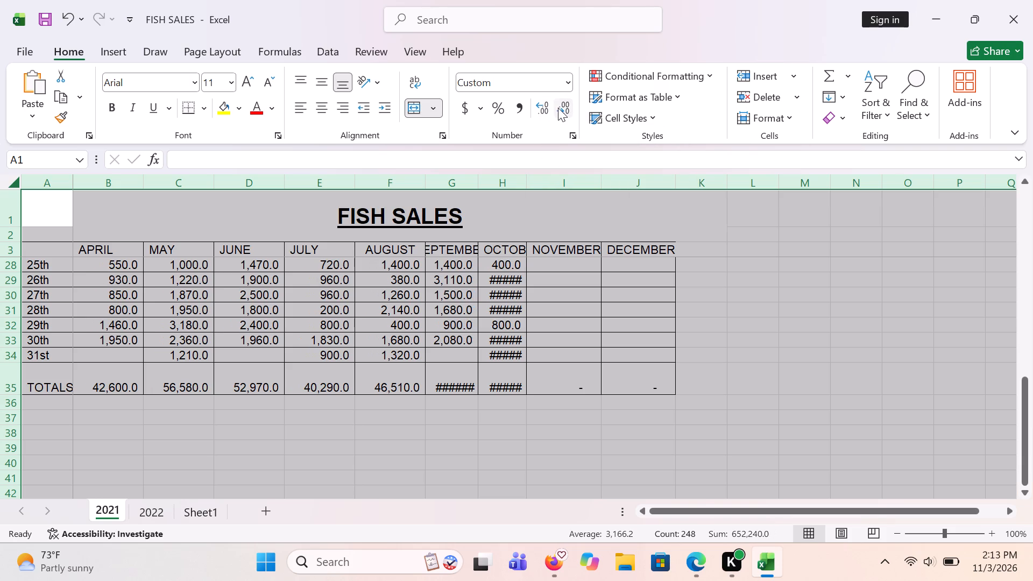
pyautogui.click(558, 108)
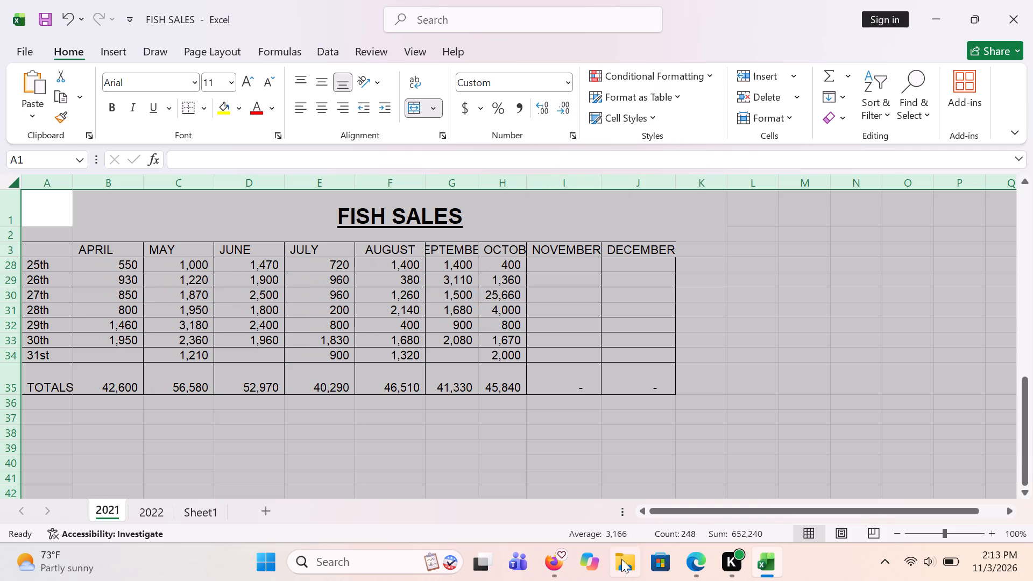
# Save the workbook.
pyautogui.click(37, 20)
# Enter the October sales for the 3rd and 4th: 1900 and 400.
pyautogui.click(565, 262)
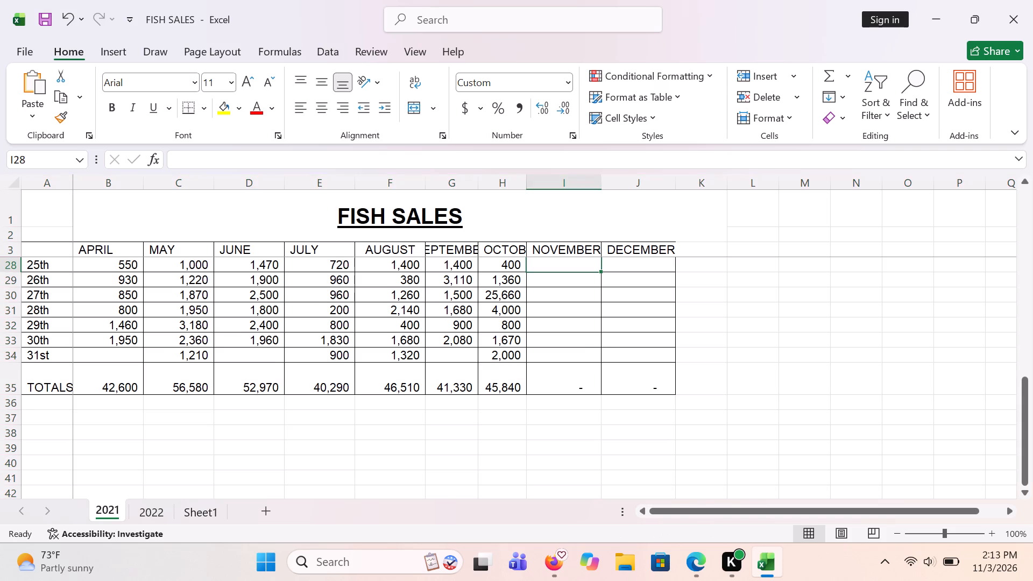
pyautogui.scroll(12, 574, 320)
pyautogui.scroll(-4, 575, 320)
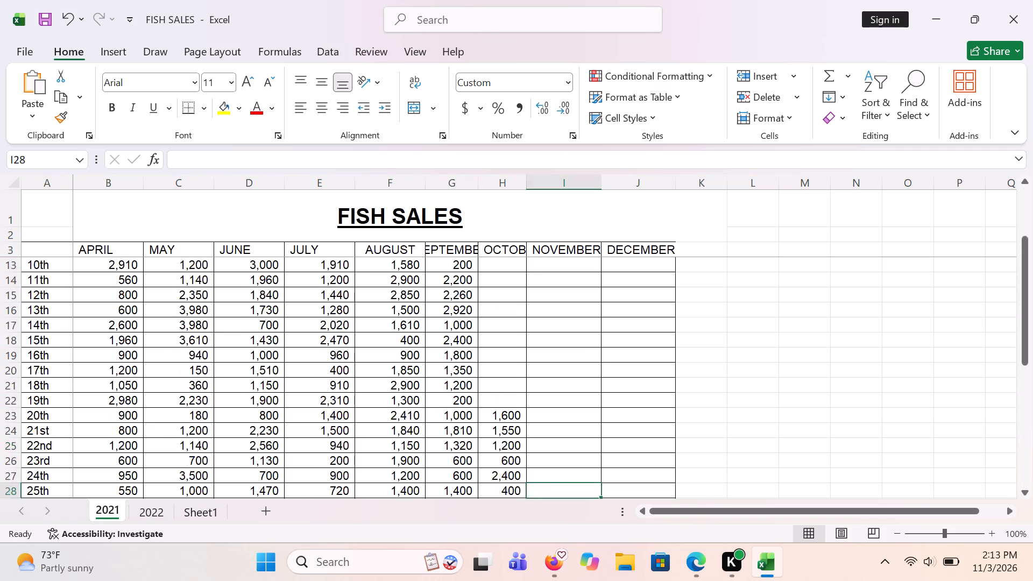
pyautogui.scroll(-3, 575, 320)
pyautogui.scroll(11, 575, 320)
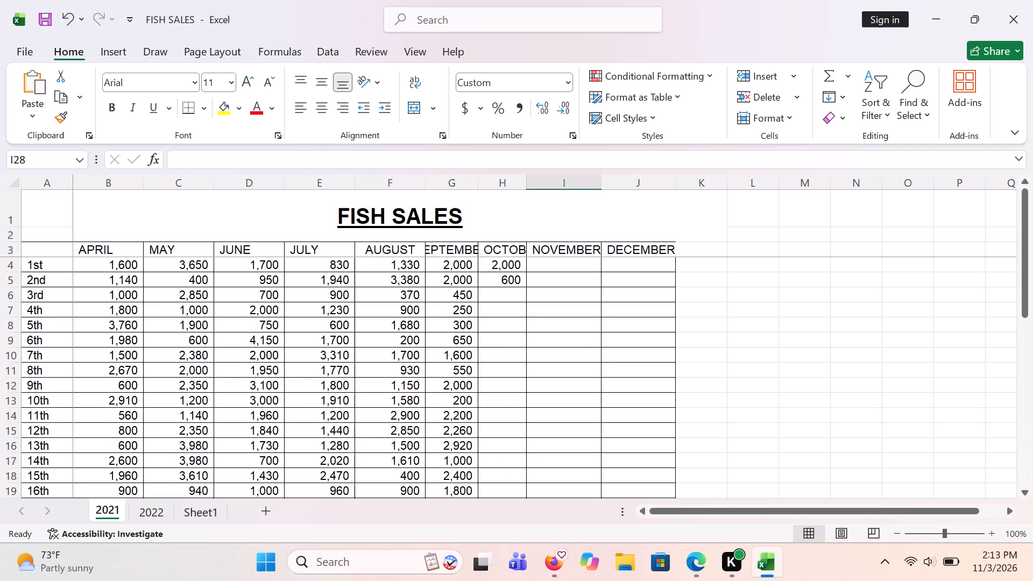
pyautogui.scroll(5, 575, 320)
pyautogui.click(515, 275)
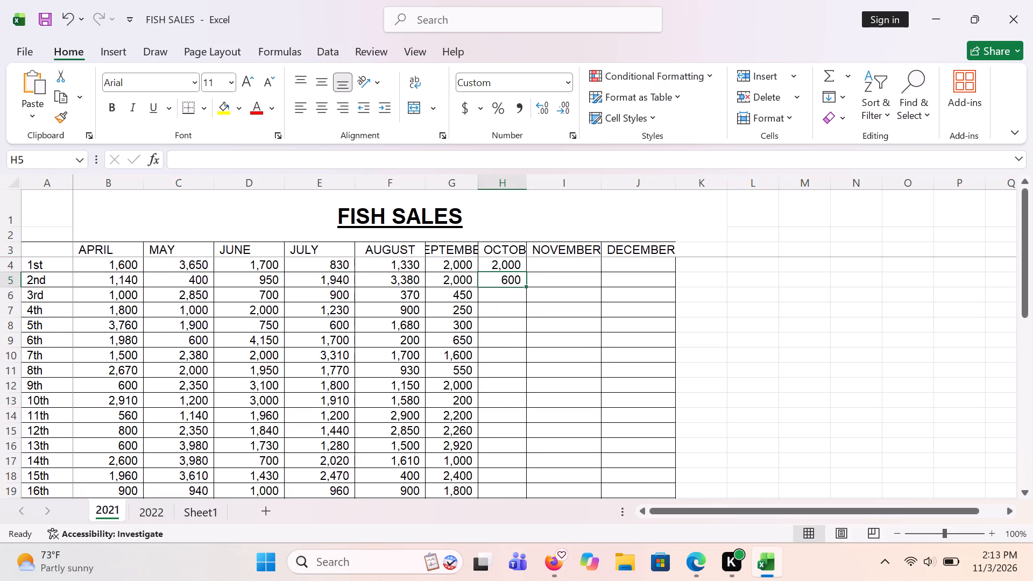
pyautogui.press('Return')
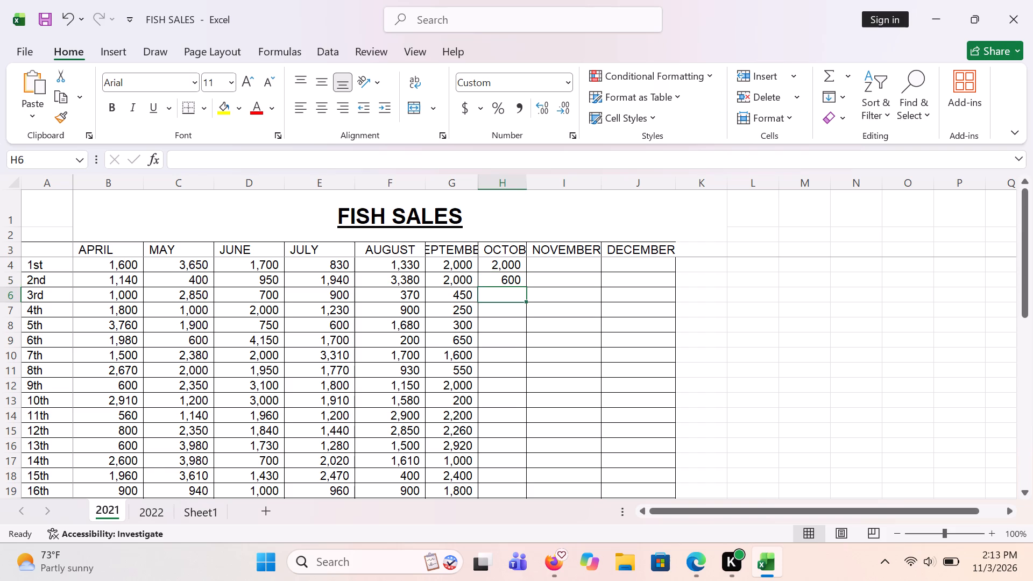
pyautogui.press('1')
pyautogui.write('900')
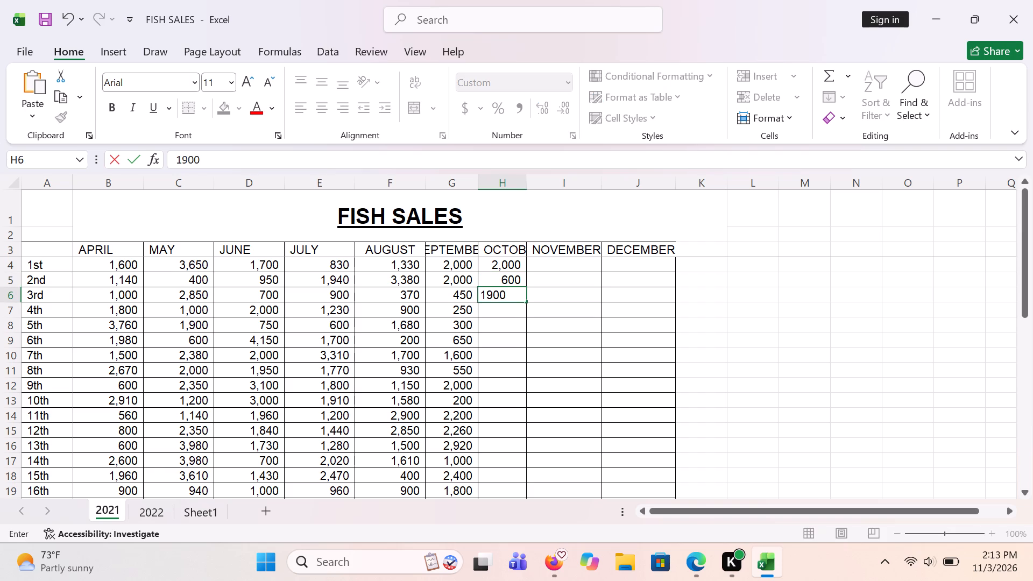
pyautogui.press('Return')
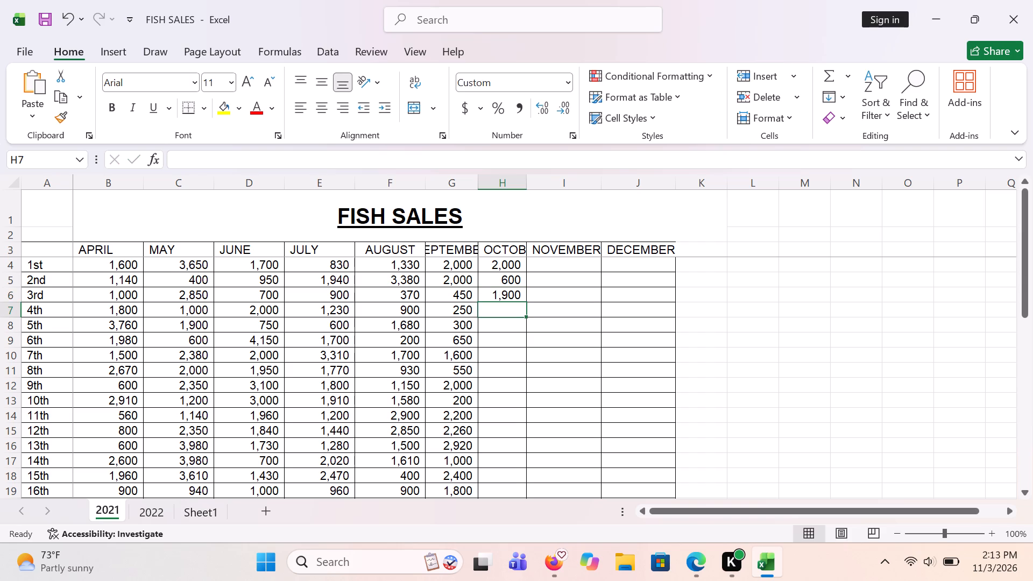
pyautogui.write('400')
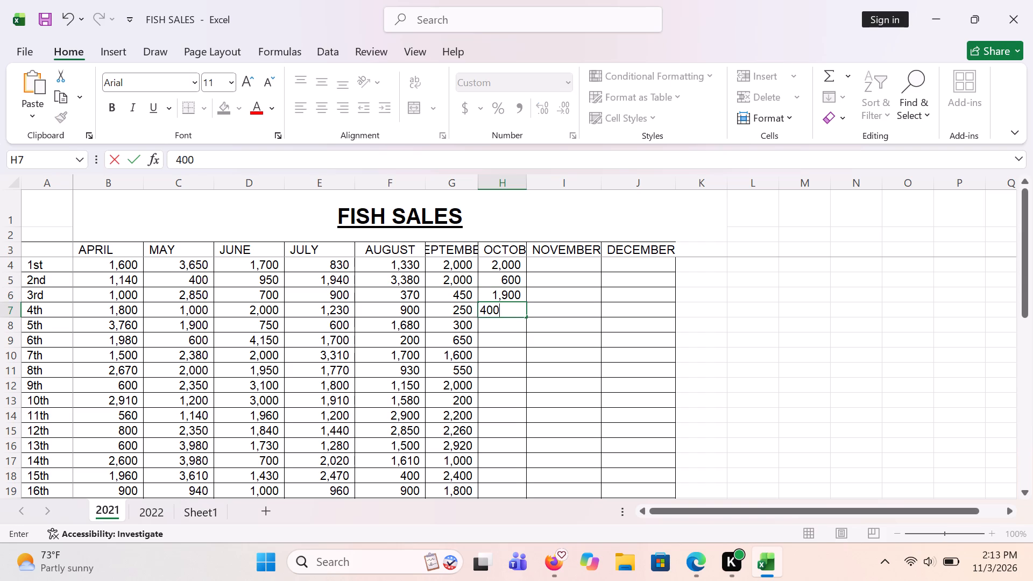
pyautogui.press('Return')
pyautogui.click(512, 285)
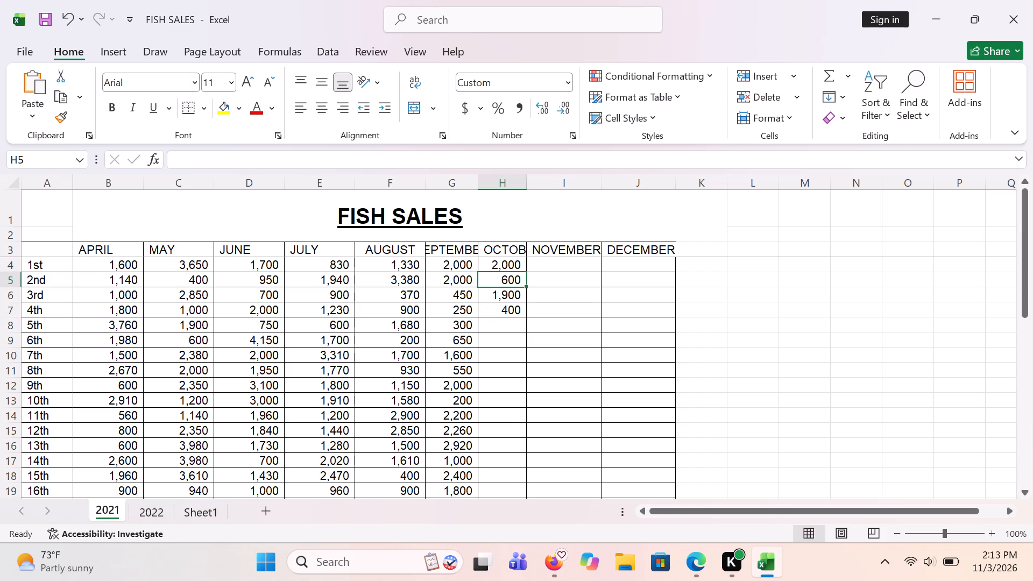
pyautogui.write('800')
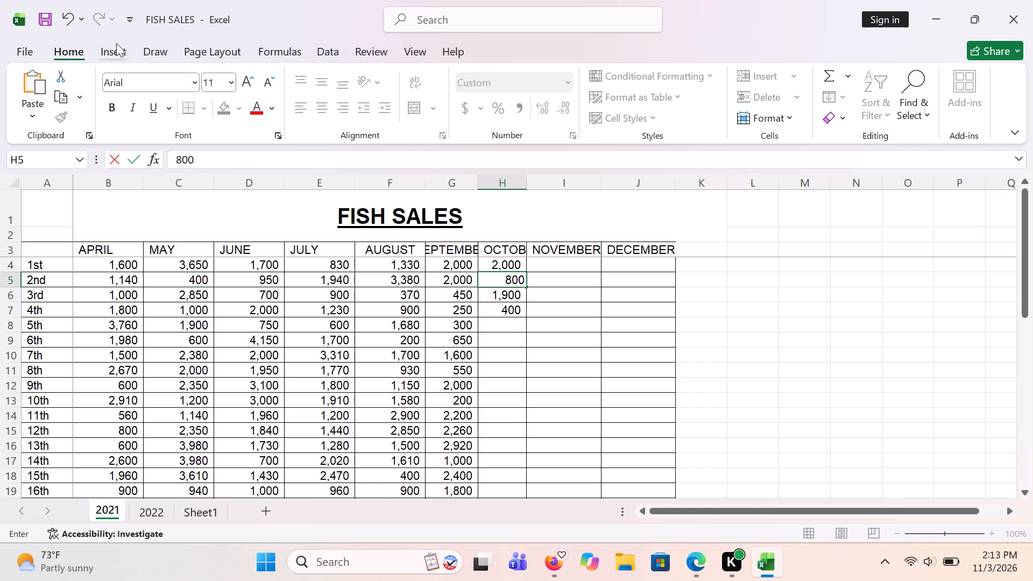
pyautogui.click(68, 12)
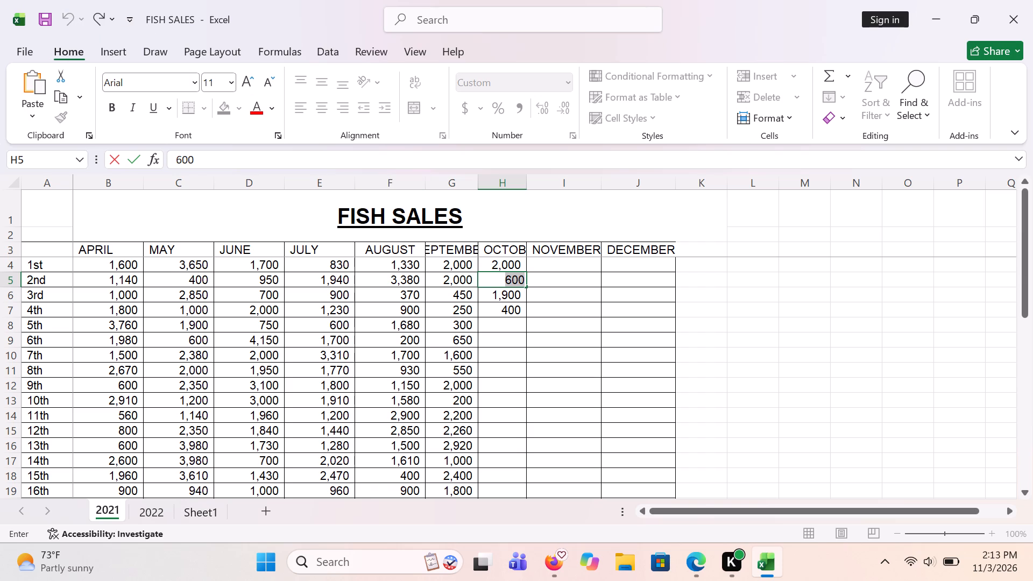
# Enter the October sales for the 5th to the 8th: 800, 1350, 1380 and 1200.
pyautogui.click(503, 321)
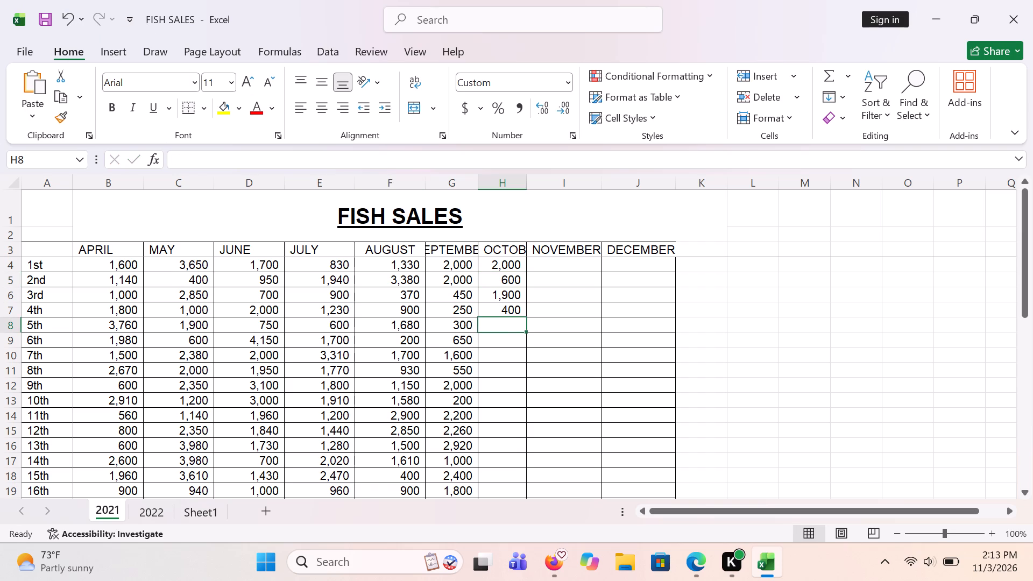
pyautogui.write('800')
pyautogui.press('Return')
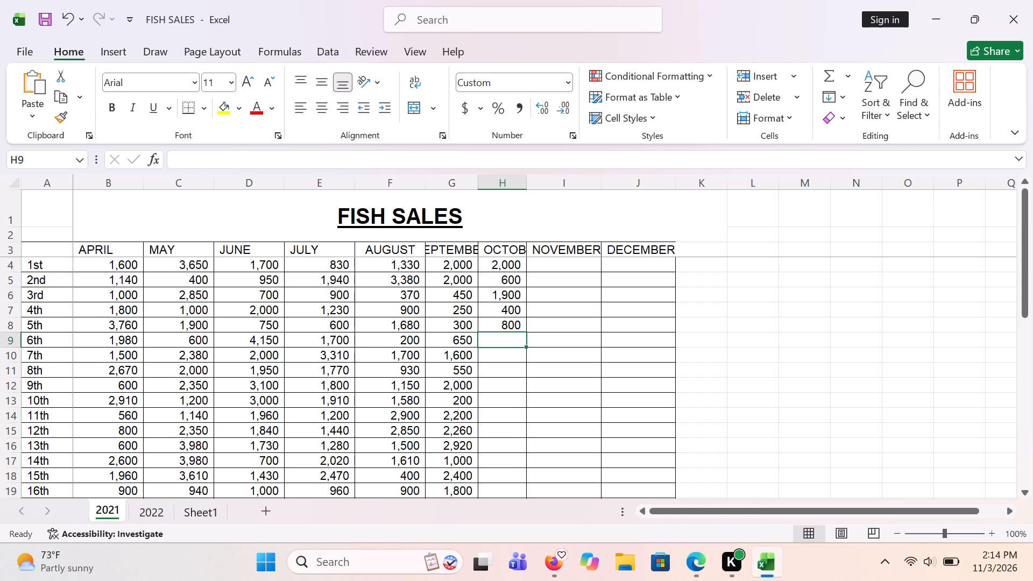
pyautogui.write('1350')
pyautogui.press('Return')
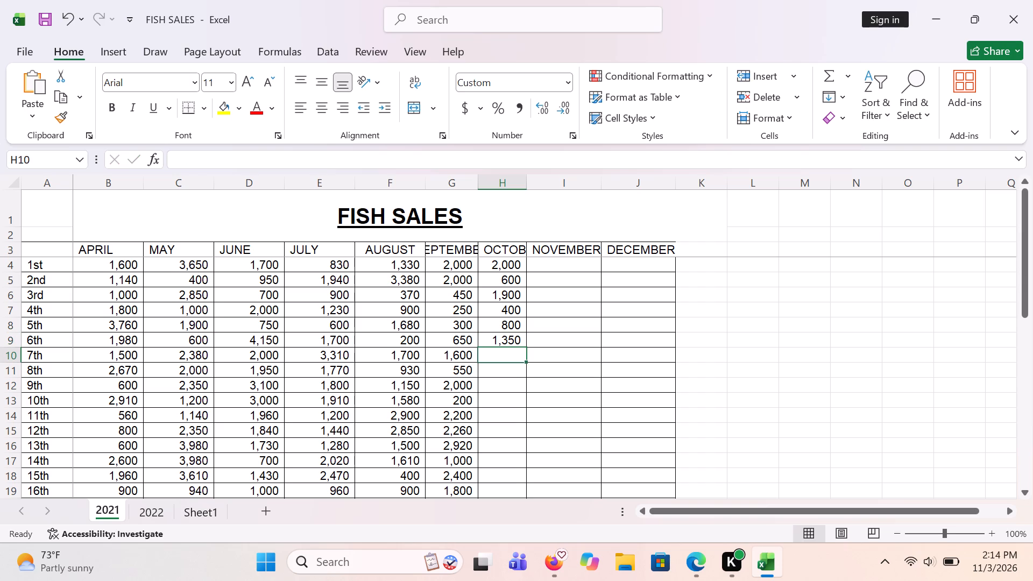
pyautogui.press('1')
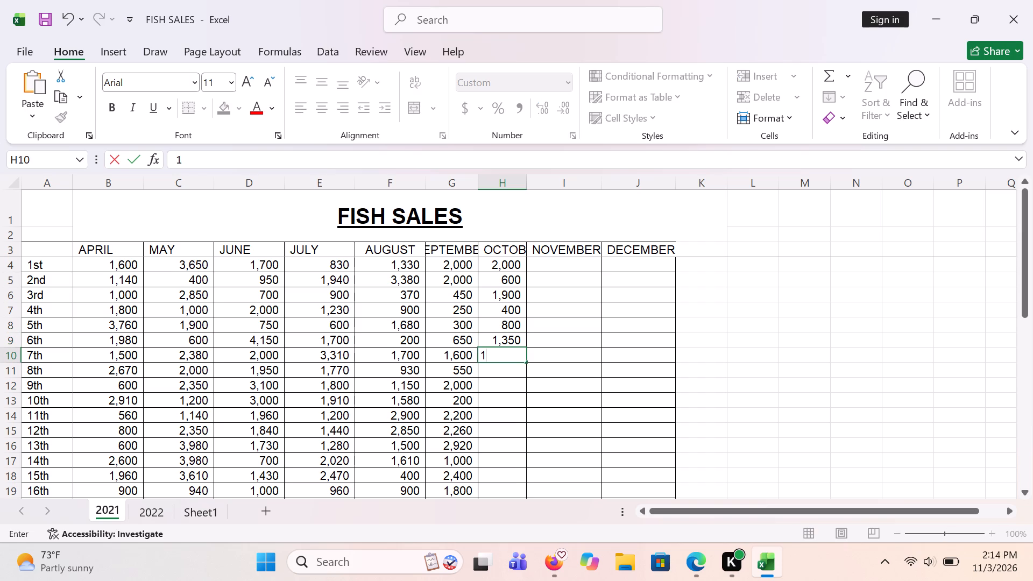
pyautogui.write('380')
pyautogui.press('Return')
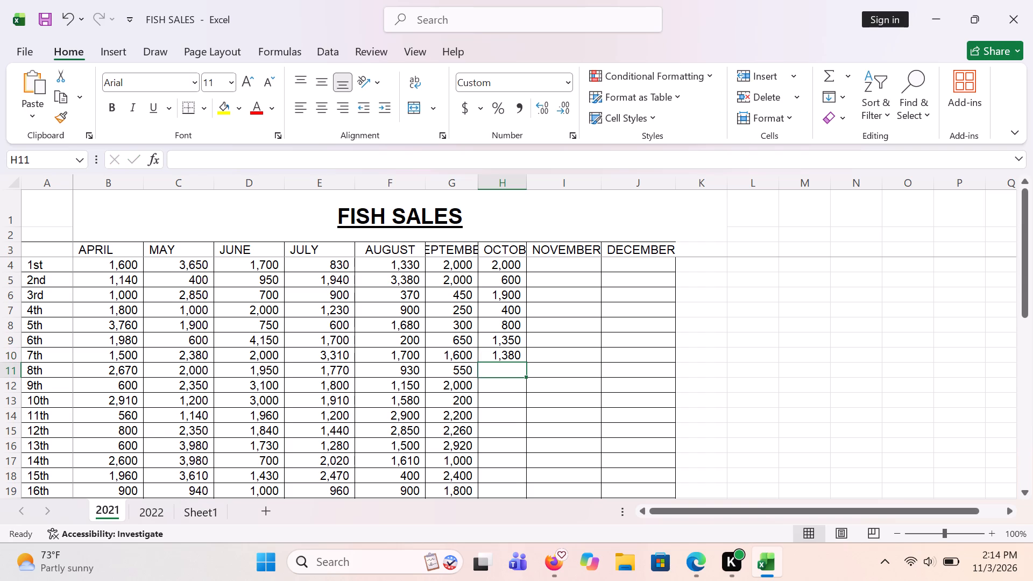
pyautogui.write('12')
pyautogui.write('00')
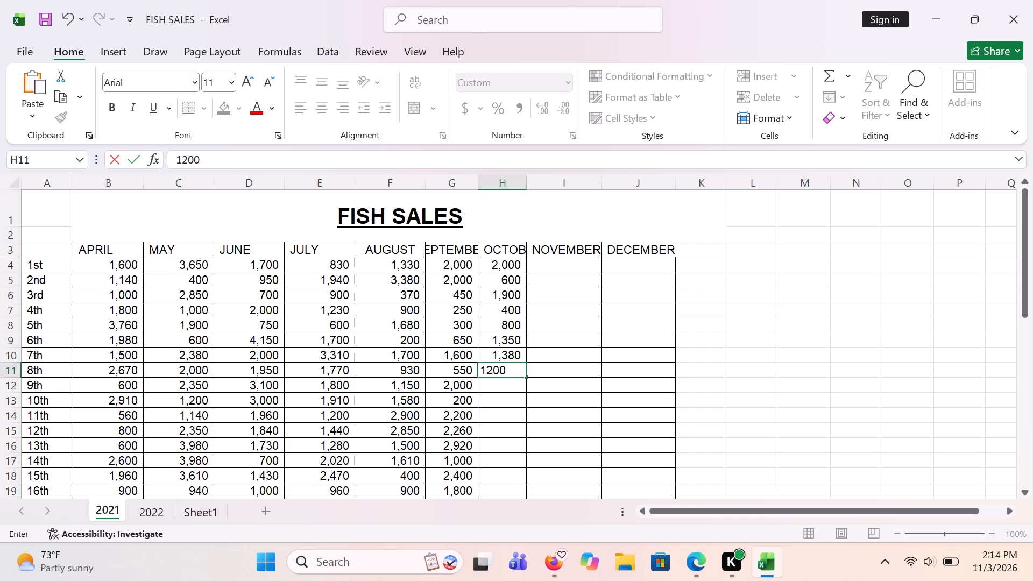
pyautogui.press('Return')
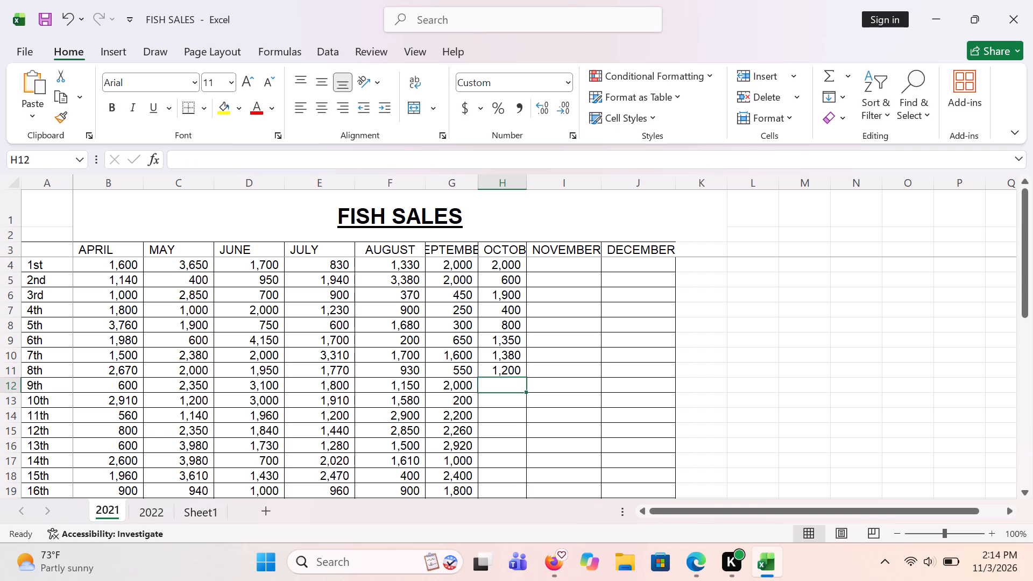
# Save the workbook.
pyautogui.hotkey('ctrl', 's')
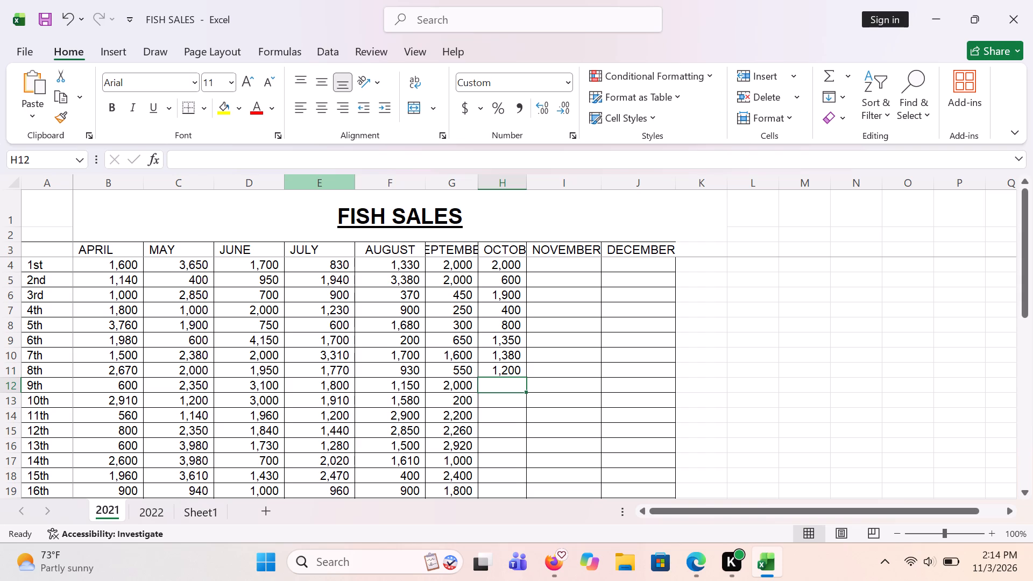
# Enter the October sales for the 9th to the 11th: 2200, 2310 and 1350.
pyautogui.write('2200')
pyautogui.press('Return')
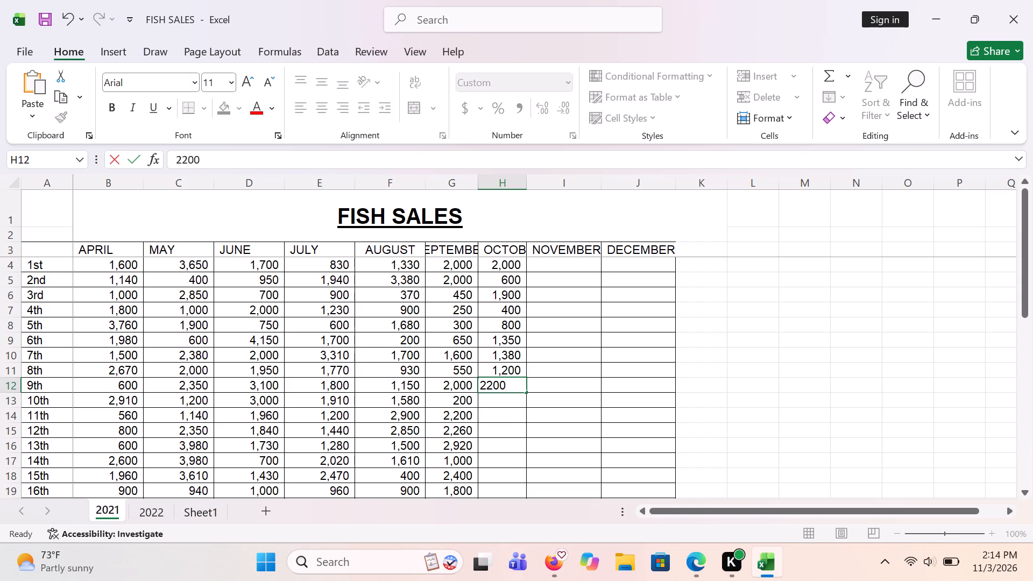
pyautogui.write('2310')
pyautogui.press('Return')
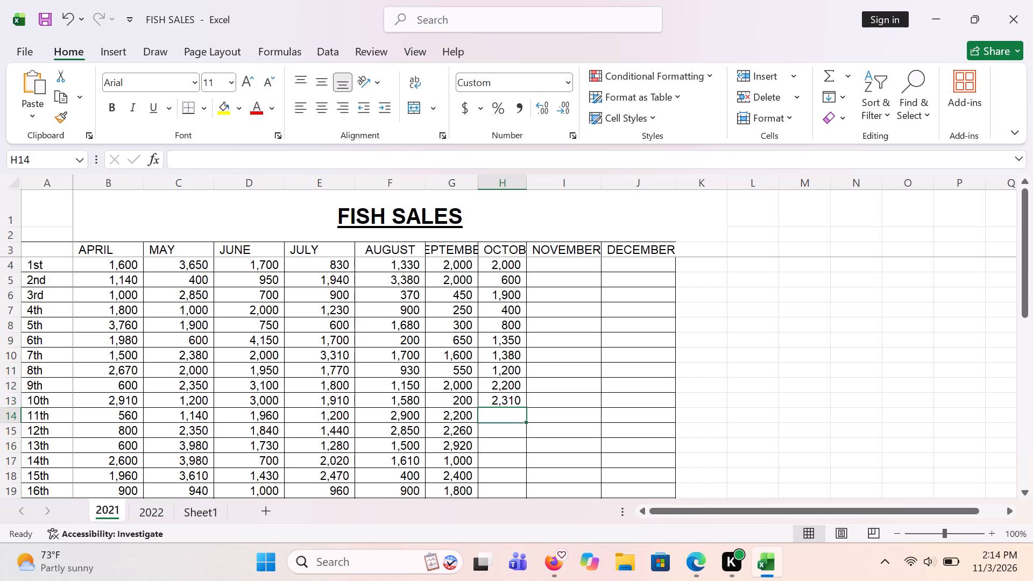
pyautogui.press('1')
pyautogui.write('350')
pyautogui.press('Return')
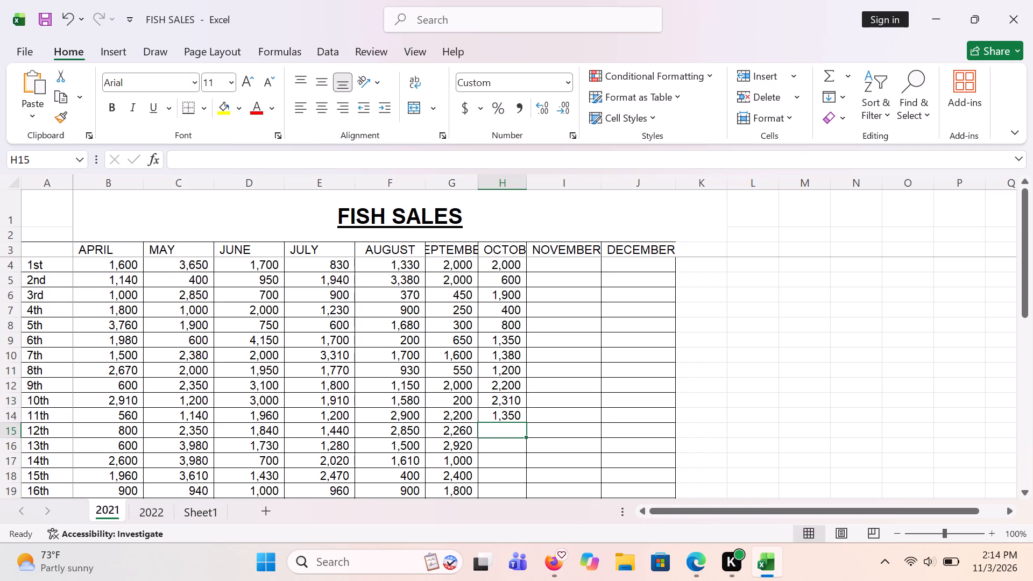
# Enter the October sales for the 12th to the 14th: 600, 1200 and 750.
pyautogui.write('600')
pyautogui.press('Return')
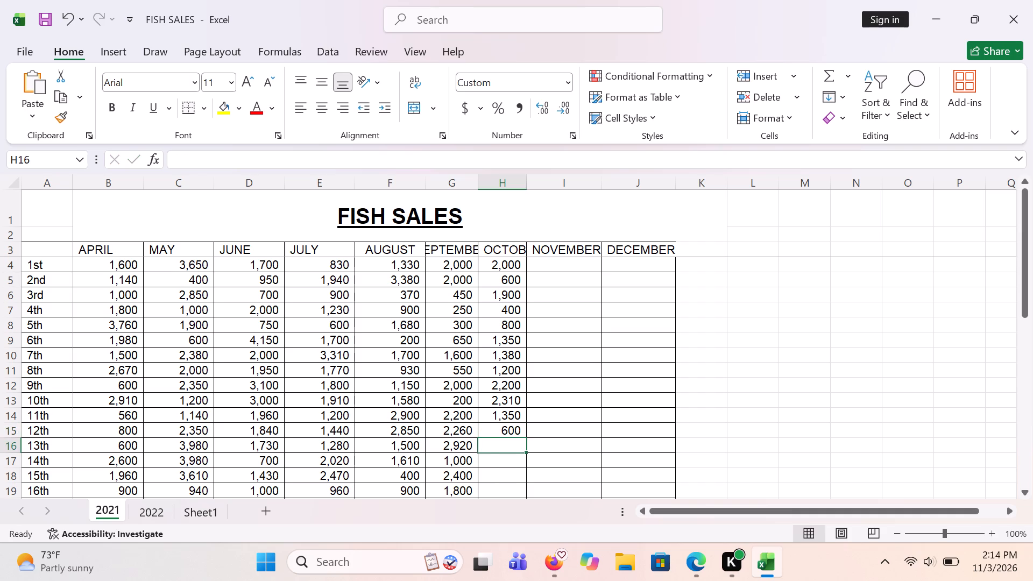
pyautogui.write('12')
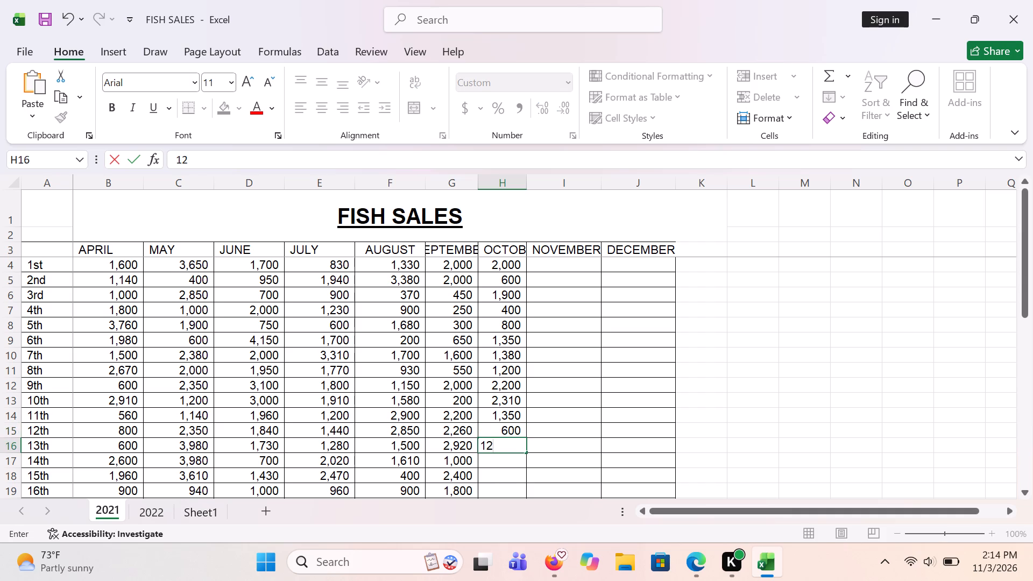
pyautogui.write('00')
pyautogui.press('Return')
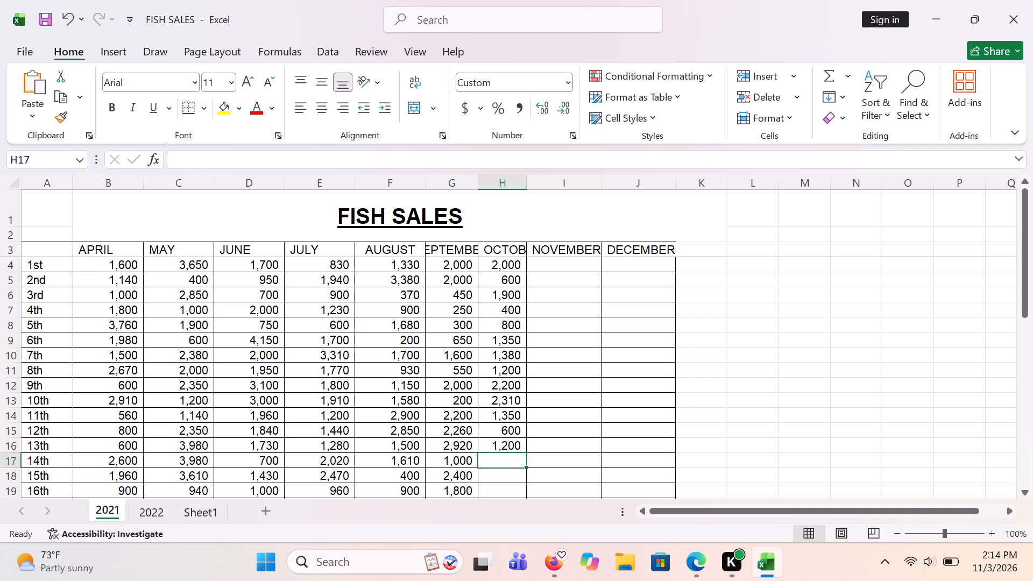
pyautogui.write('750')
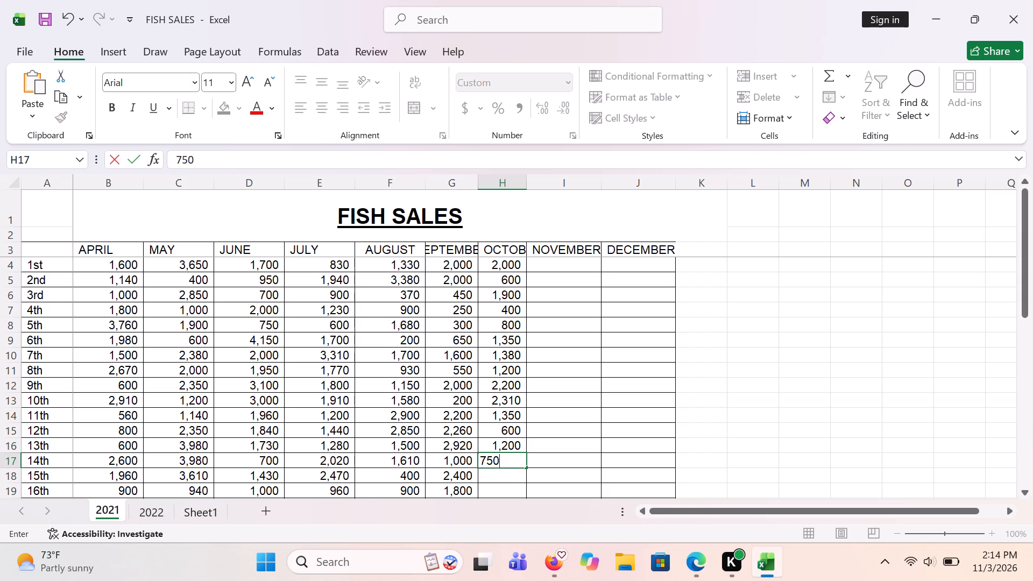
pyautogui.press('Return')
# Save the workbook.
pyautogui.hotkey('ctrl', 's')
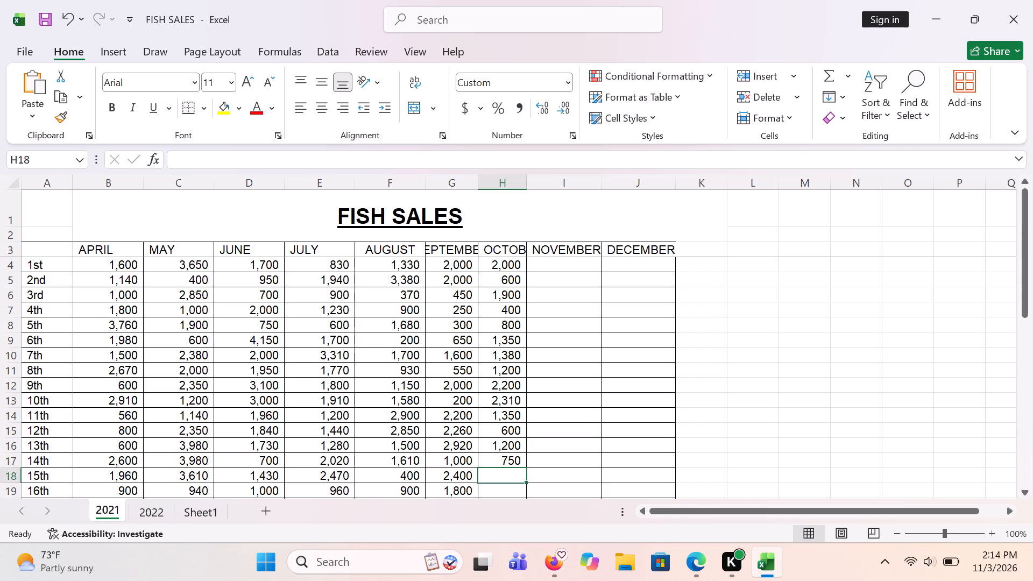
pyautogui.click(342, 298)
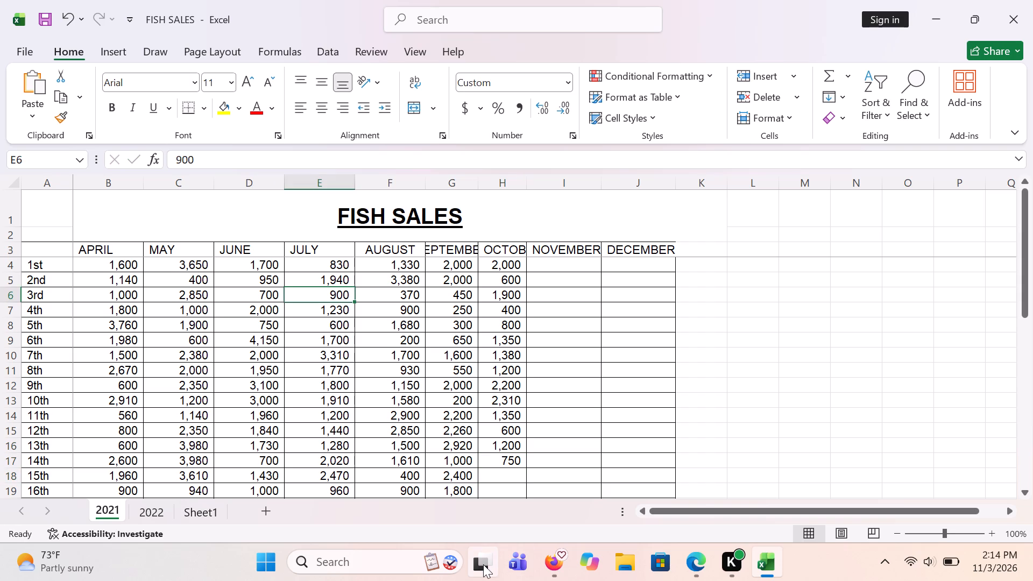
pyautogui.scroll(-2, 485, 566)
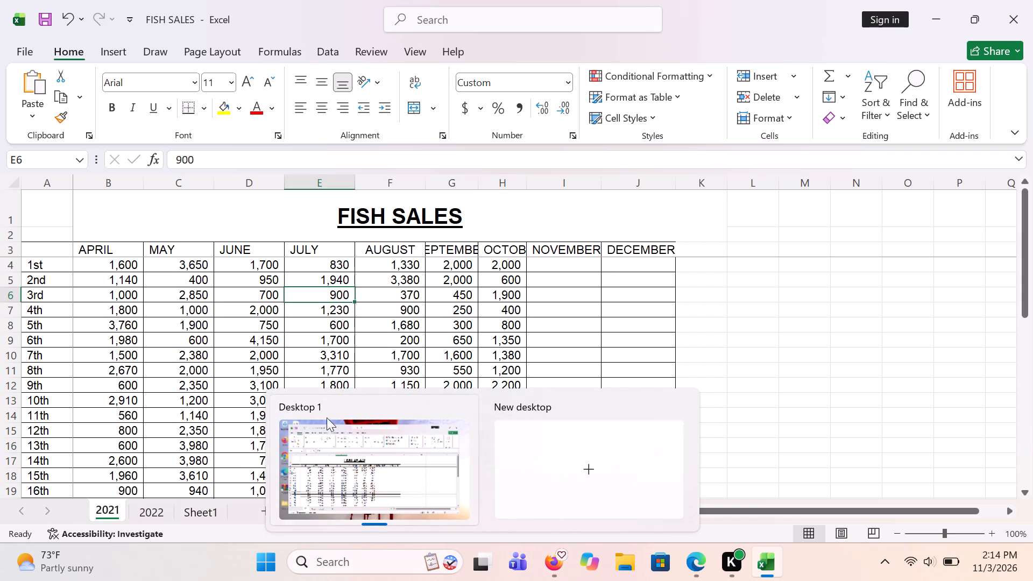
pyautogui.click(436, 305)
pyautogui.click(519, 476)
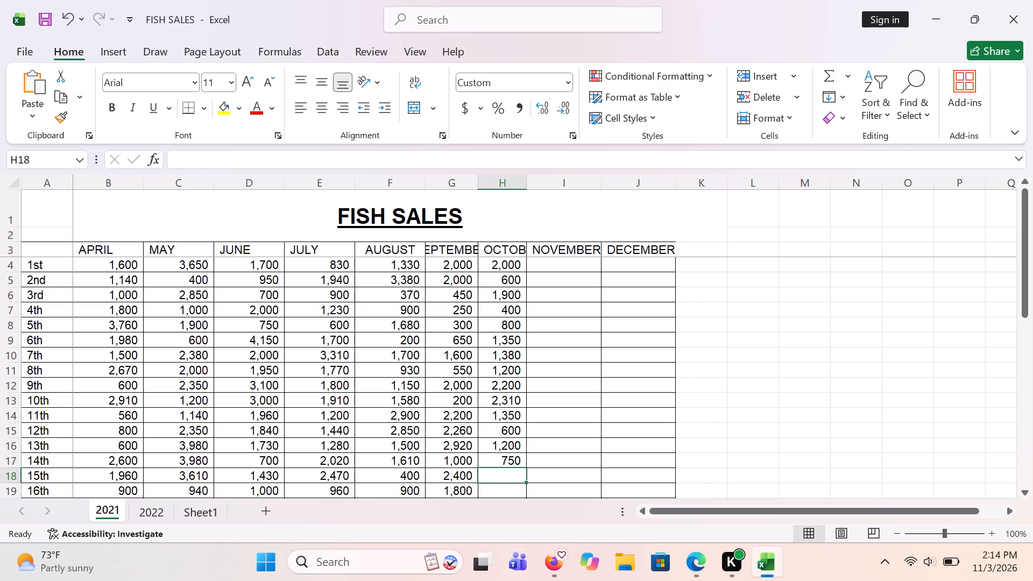
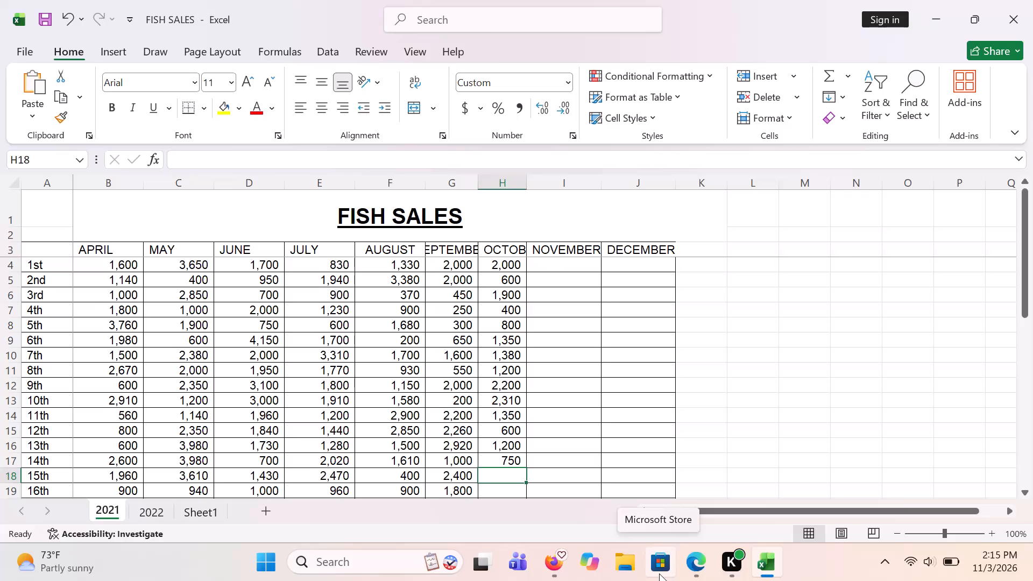
# Look through the October column on the 2021 sheet, from the 1st down to the totals row.
pyautogui.scroll(-2, 690, 568)
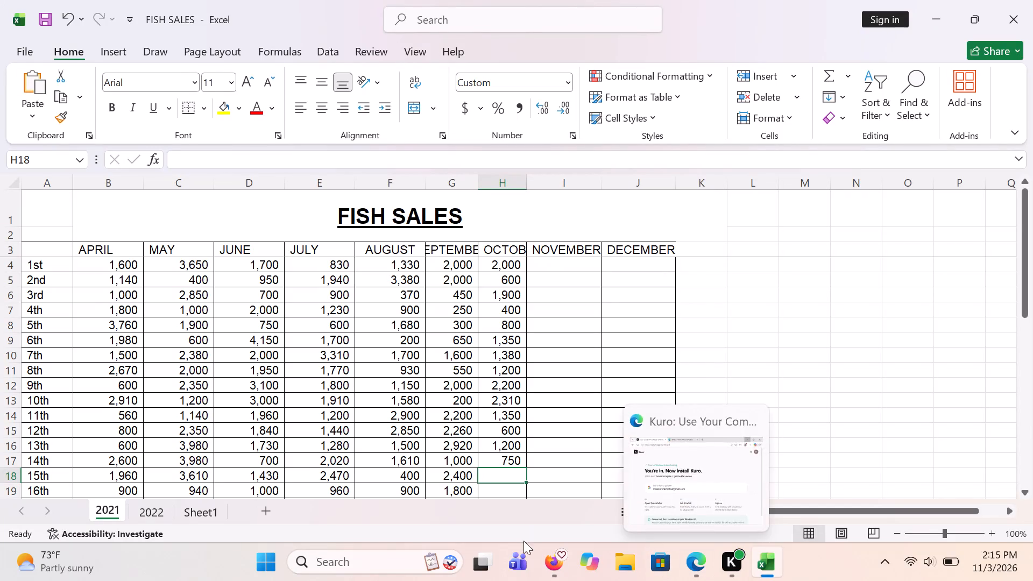
pyautogui.click(509, 390)
pyautogui.click(499, 459)
pyautogui.scroll(-3, 518, 443)
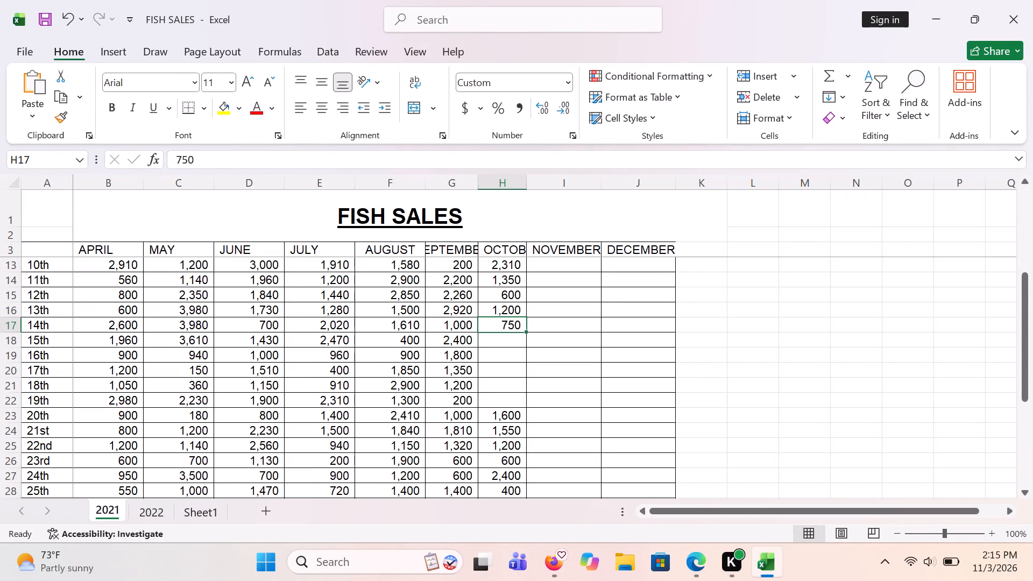
pyautogui.scroll(-4, 505, 389)
pyautogui.scroll(3, 506, 382)
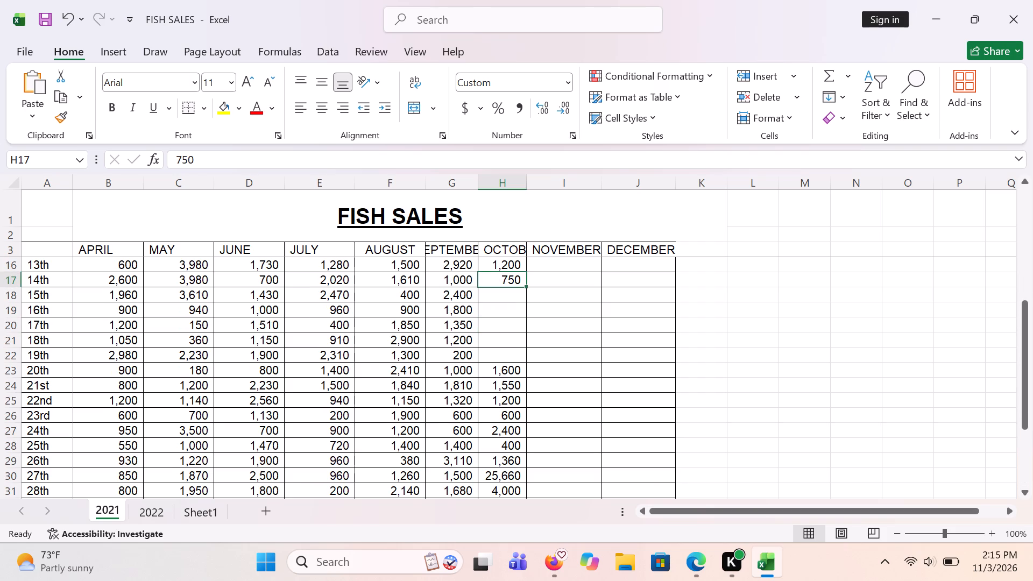
pyautogui.scroll(-3, 506, 382)
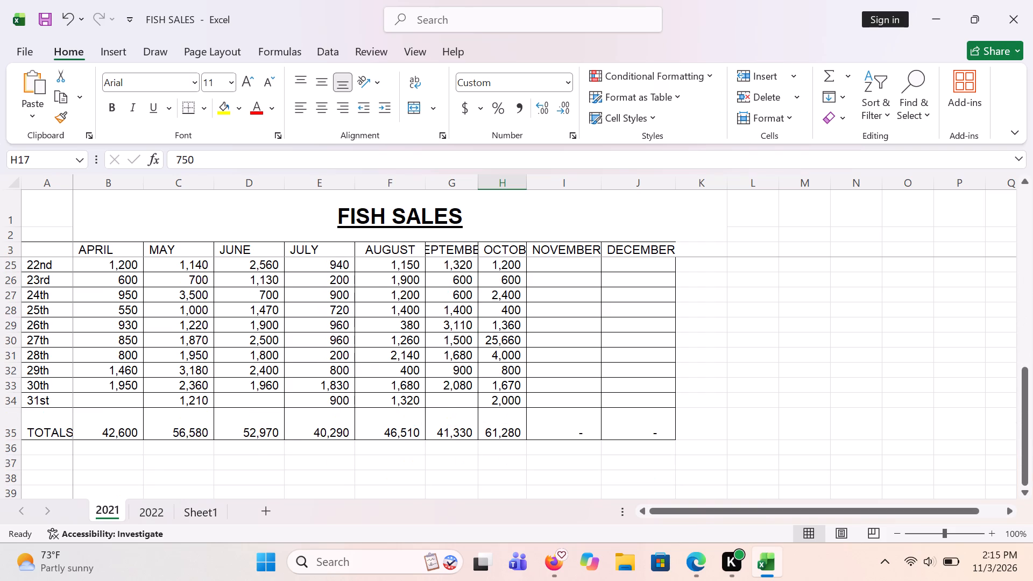
pyautogui.scroll(-1, 506, 382)
pyautogui.scroll(11, 506, 382)
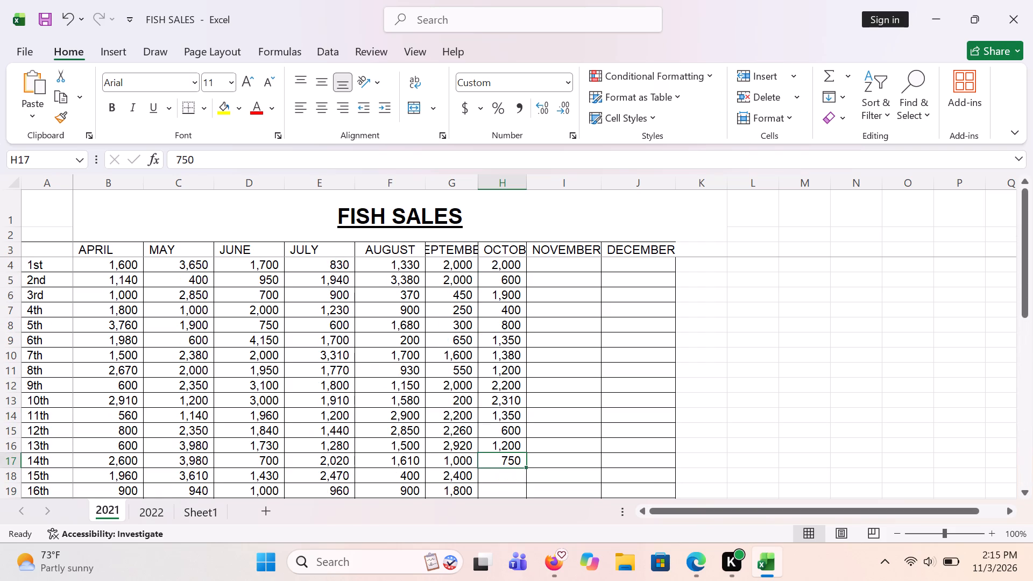
pyautogui.scroll(4, 506, 382)
pyautogui.scroll(-5, 506, 382)
pyautogui.scroll(4, 506, 382)
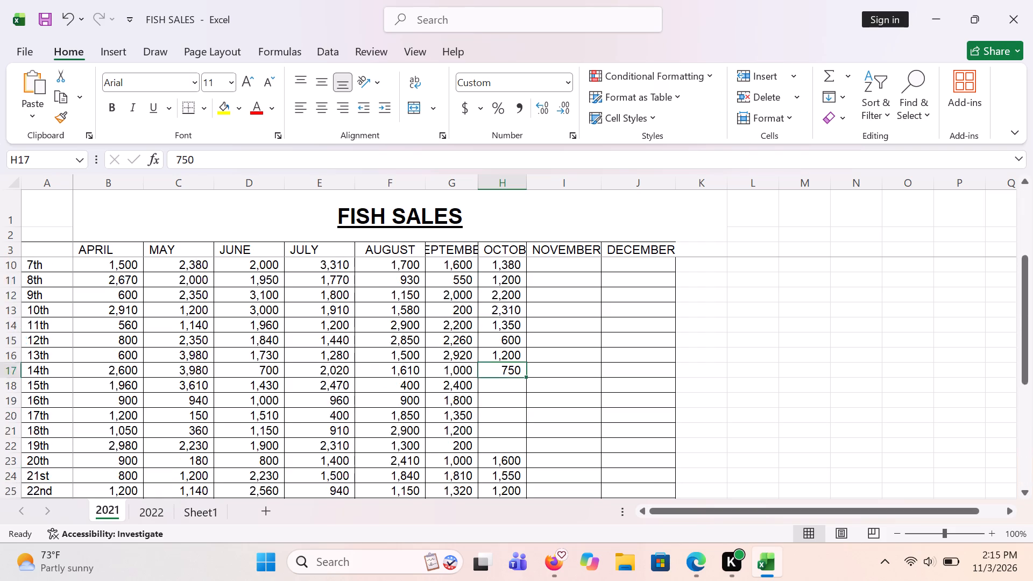
pyautogui.scroll(-2, 506, 382)
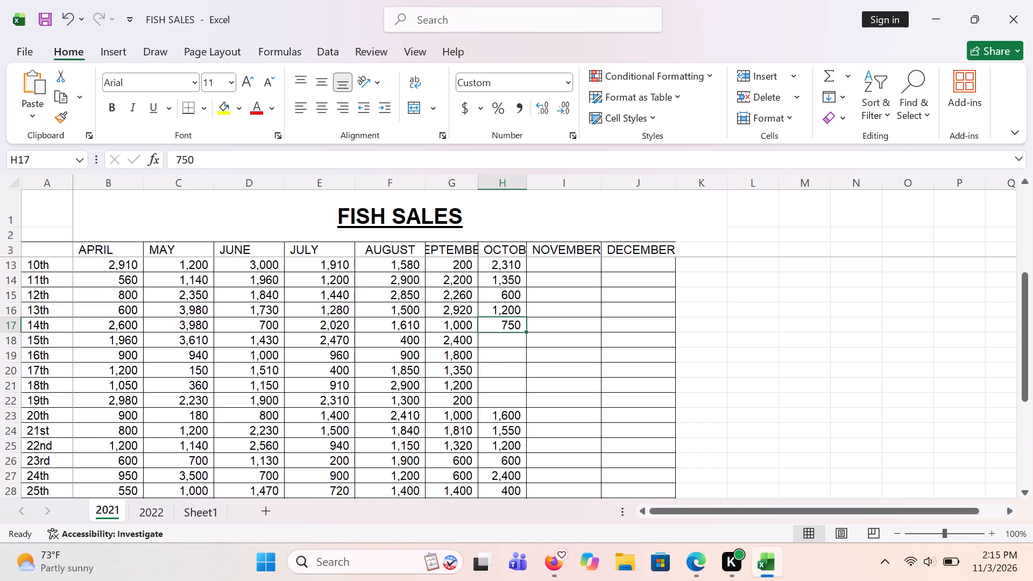
pyautogui.click(521, 345)
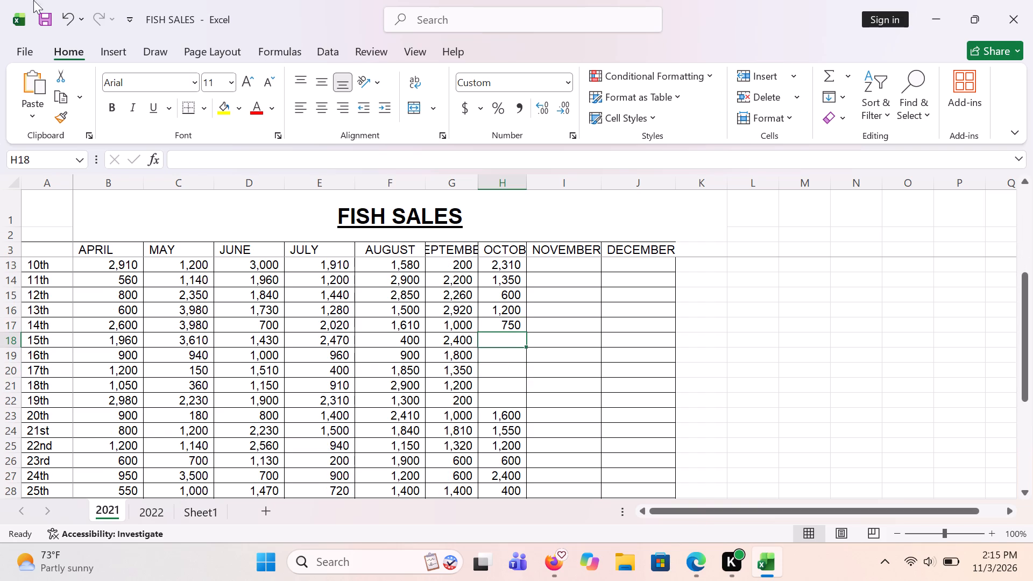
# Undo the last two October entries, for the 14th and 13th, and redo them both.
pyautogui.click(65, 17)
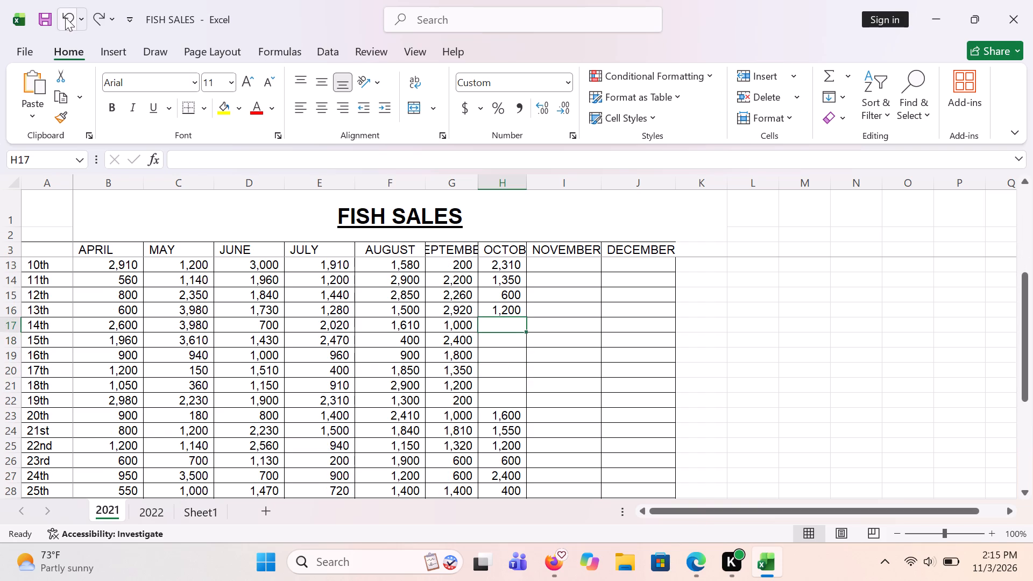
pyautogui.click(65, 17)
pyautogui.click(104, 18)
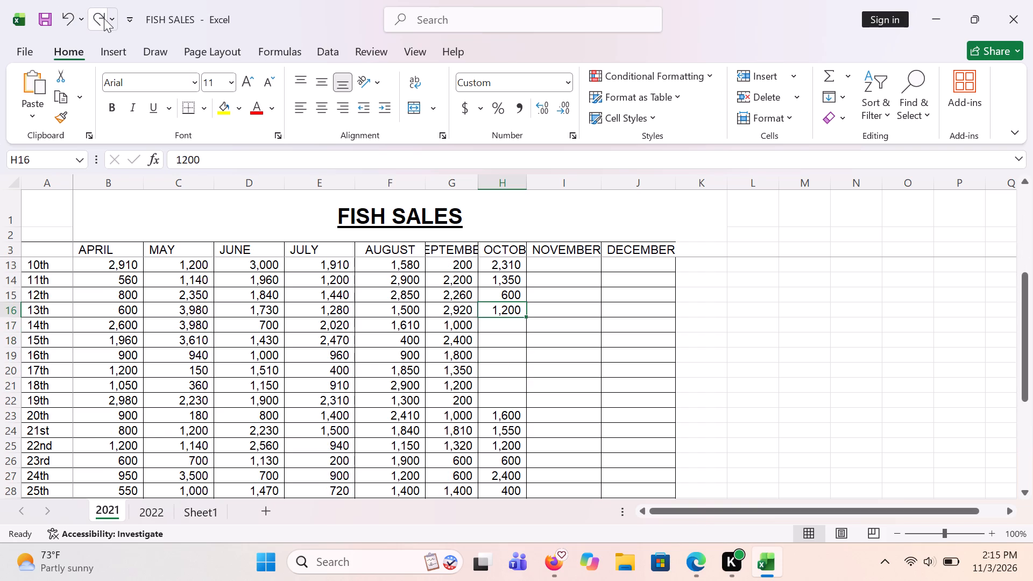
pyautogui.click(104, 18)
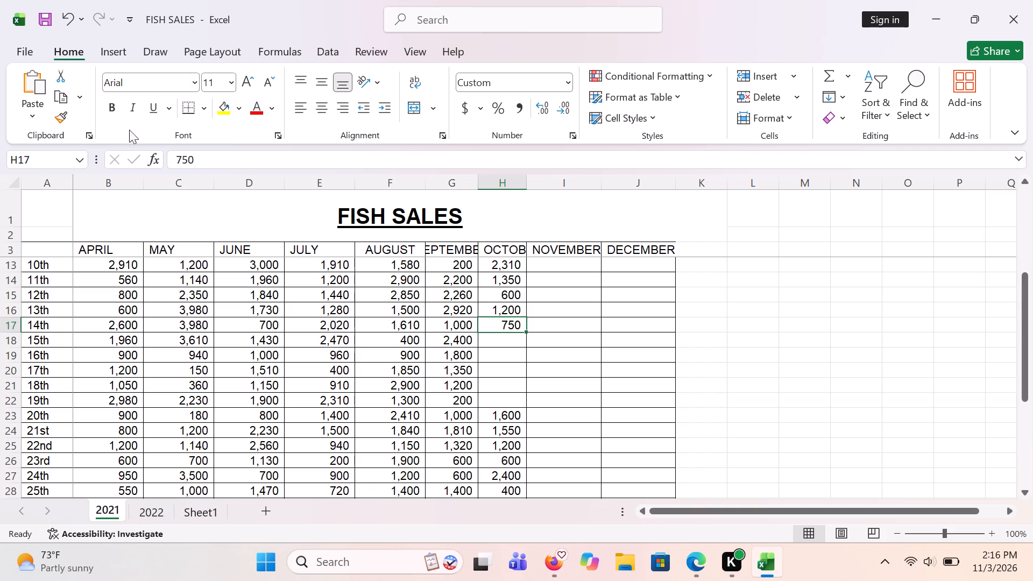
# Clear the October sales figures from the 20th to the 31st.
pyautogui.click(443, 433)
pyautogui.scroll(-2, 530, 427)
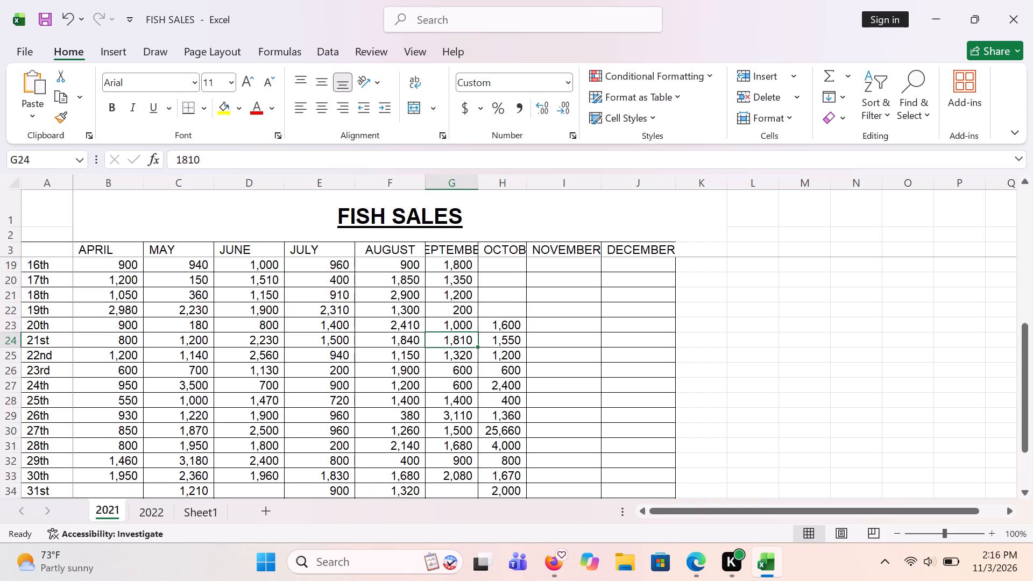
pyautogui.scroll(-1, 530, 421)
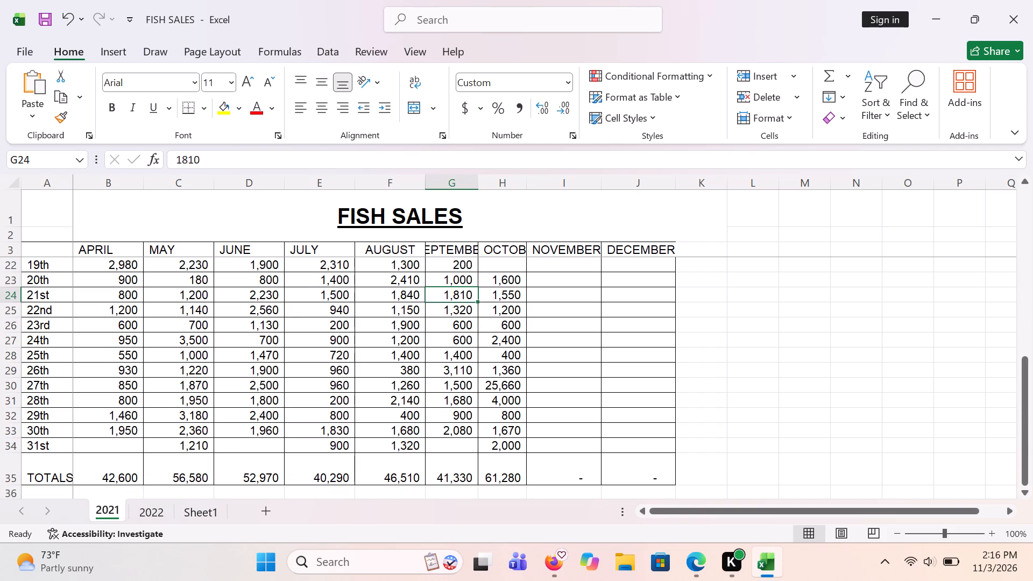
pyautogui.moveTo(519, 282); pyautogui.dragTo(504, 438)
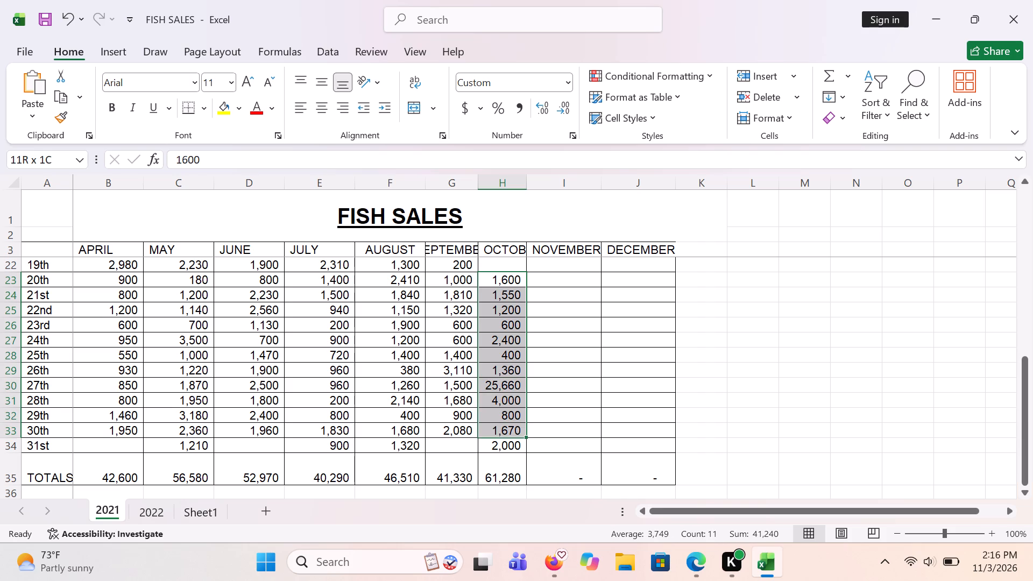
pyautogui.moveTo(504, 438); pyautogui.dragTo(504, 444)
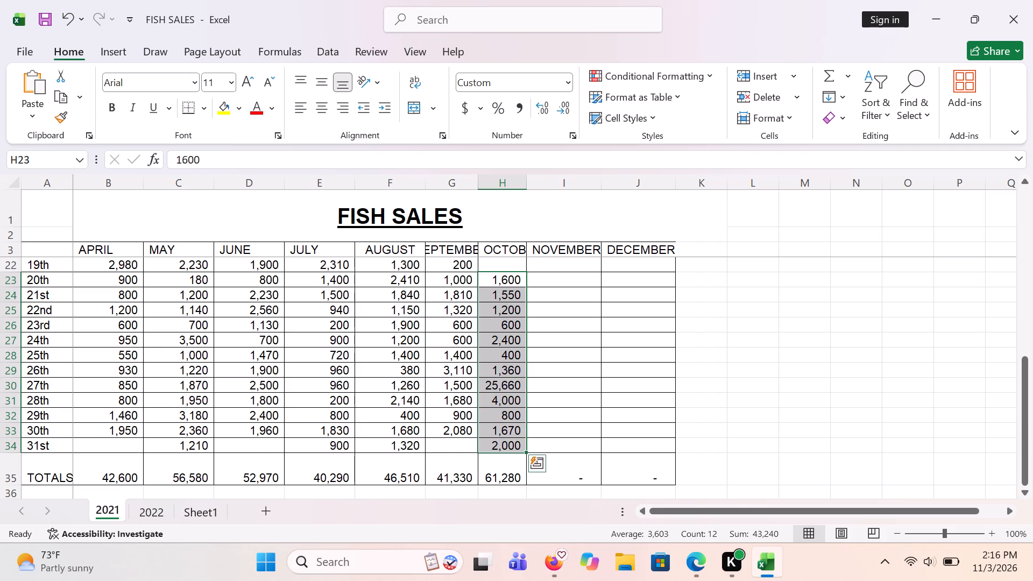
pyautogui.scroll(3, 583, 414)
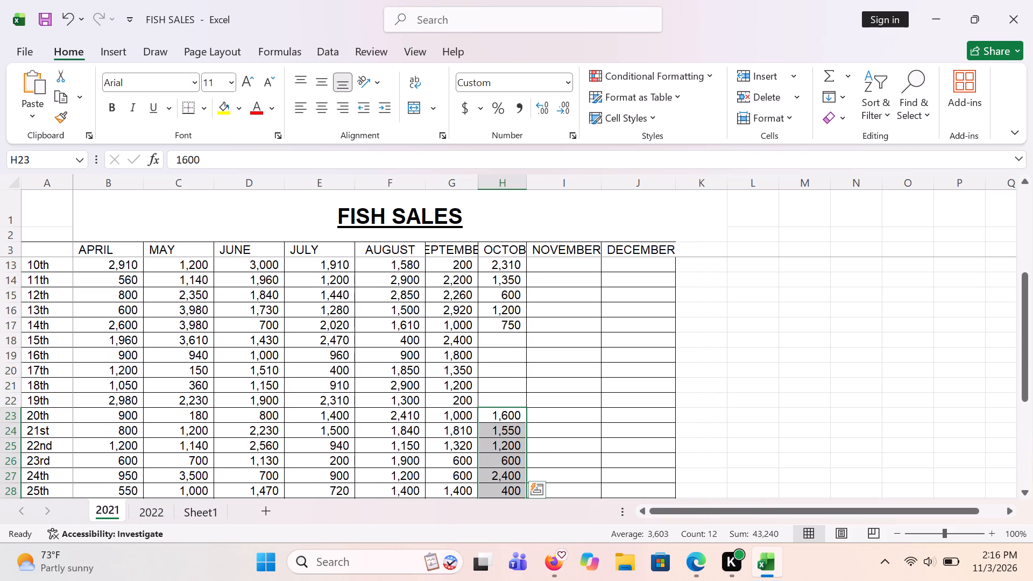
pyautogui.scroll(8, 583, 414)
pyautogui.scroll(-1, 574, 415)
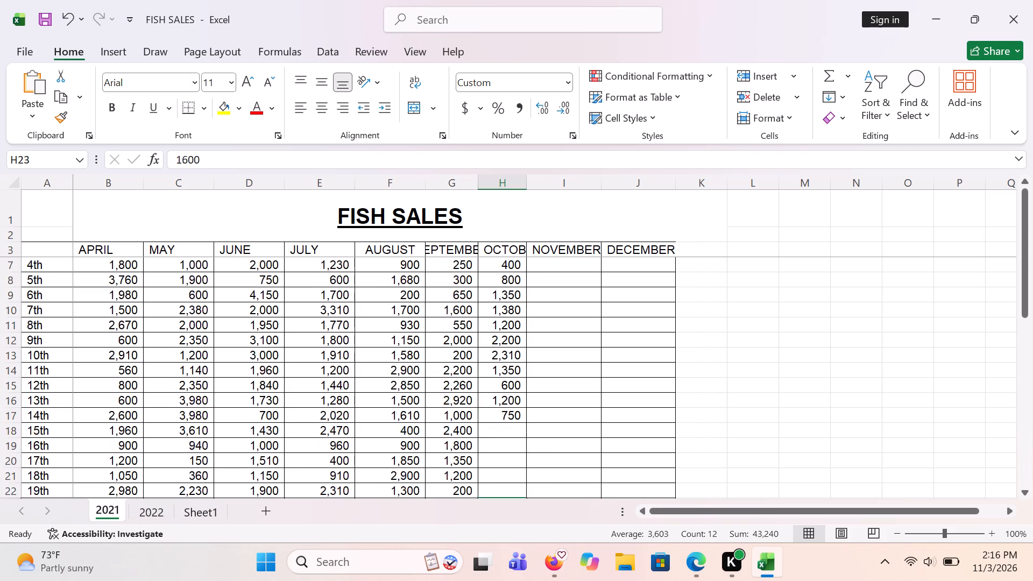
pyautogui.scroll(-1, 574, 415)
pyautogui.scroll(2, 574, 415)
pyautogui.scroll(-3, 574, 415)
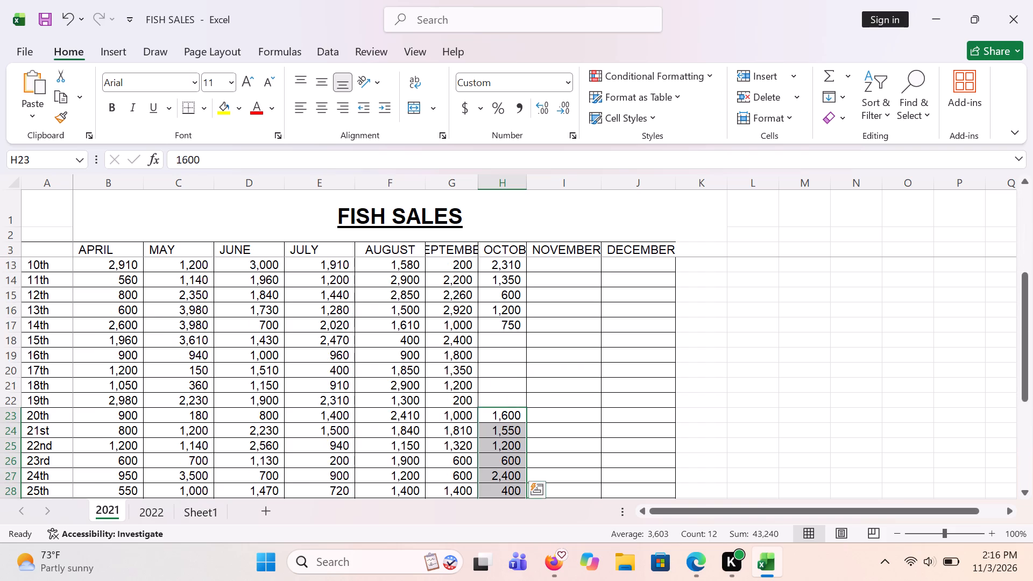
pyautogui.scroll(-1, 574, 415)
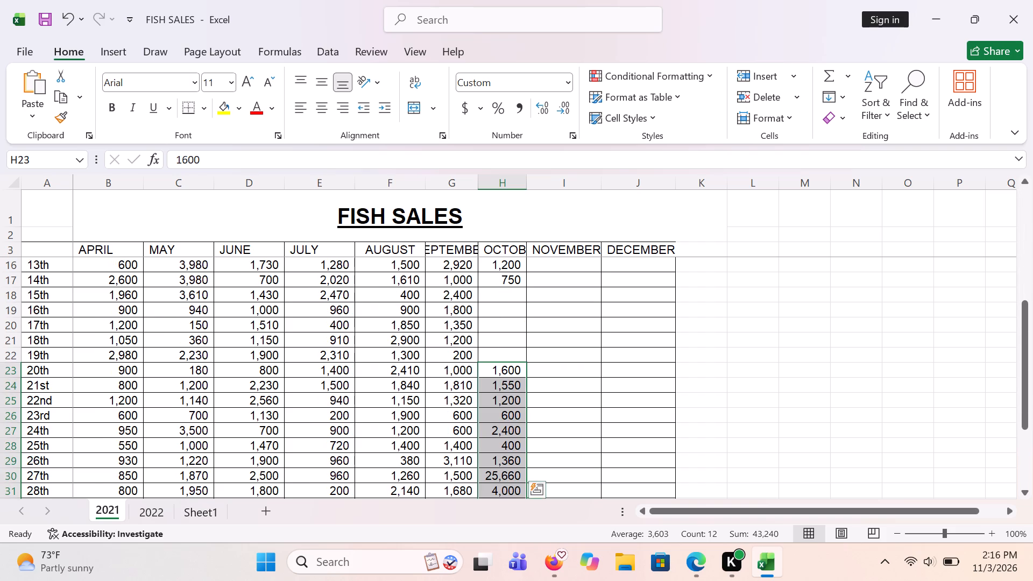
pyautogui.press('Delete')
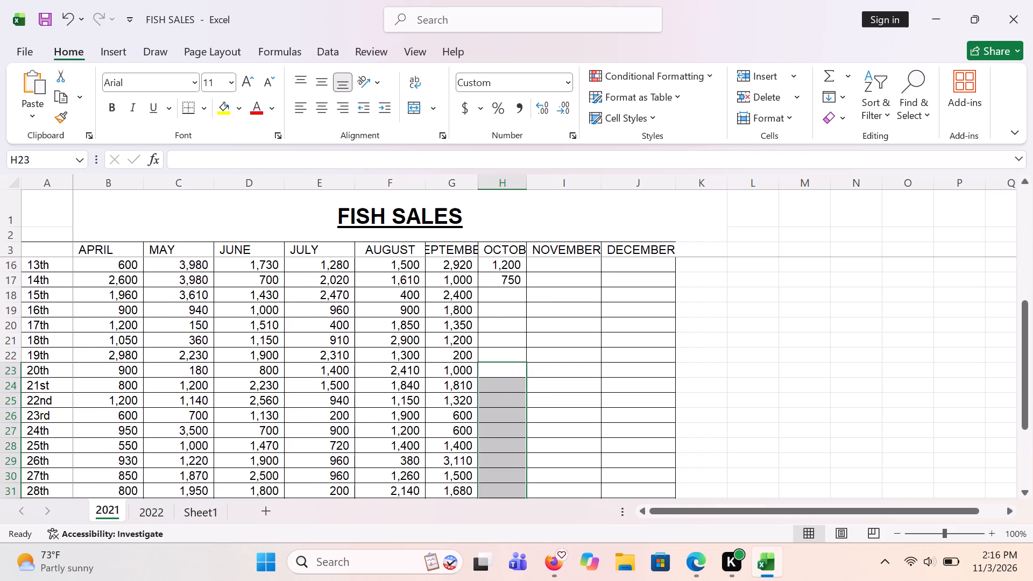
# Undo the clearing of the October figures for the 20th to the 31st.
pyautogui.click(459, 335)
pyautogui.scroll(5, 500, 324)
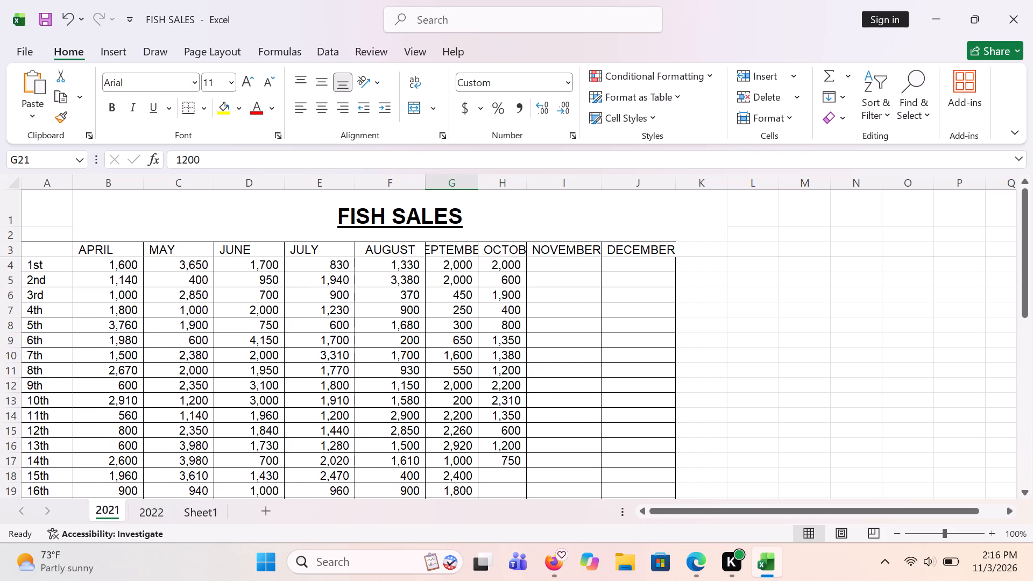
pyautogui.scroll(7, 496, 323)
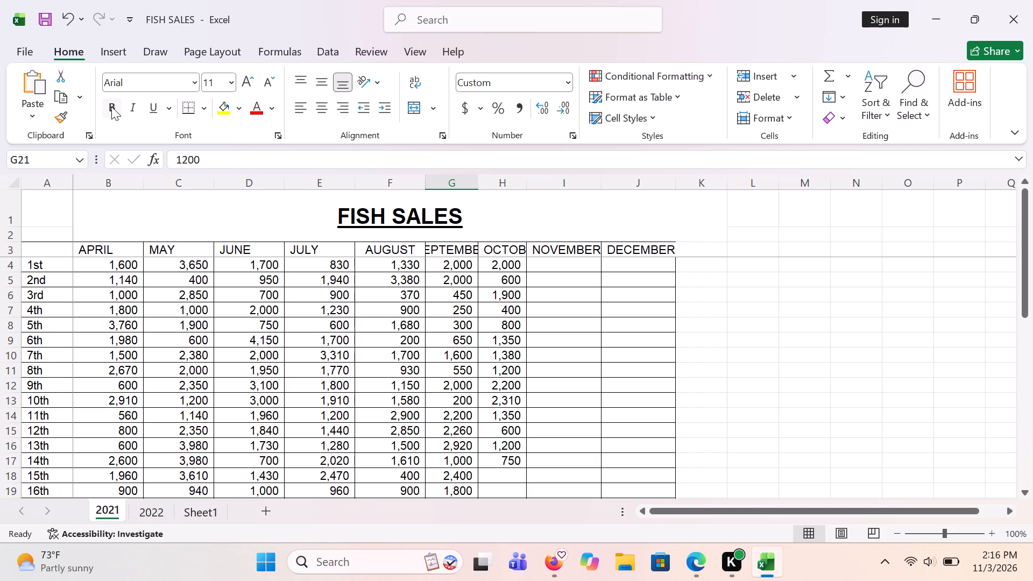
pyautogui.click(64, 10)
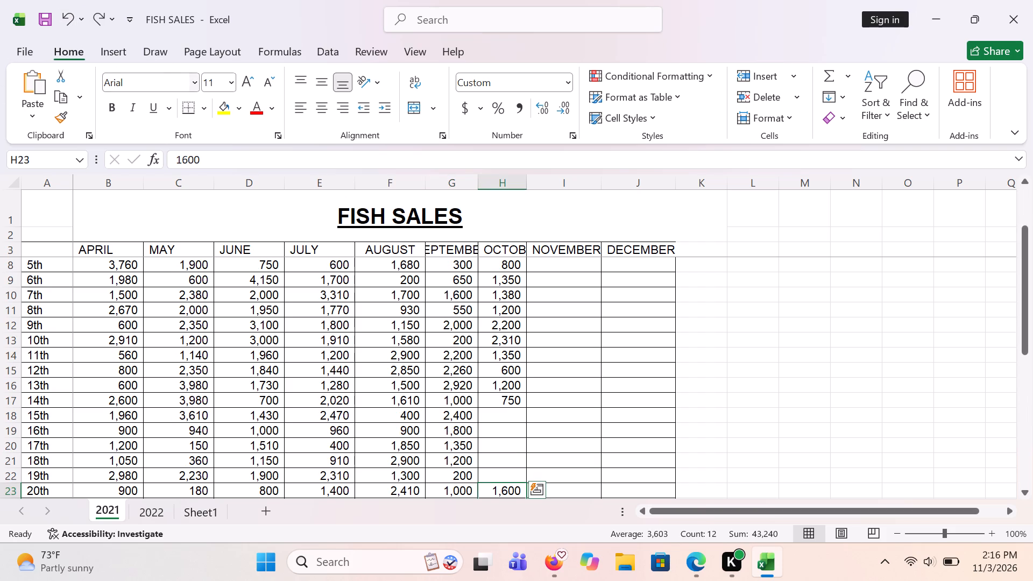
# Check the October column day by day against the neighbouring months, including the blank days and the totals row.
pyautogui.click(495, 313)
pyautogui.click(436, 387)
pyautogui.scroll(-2, 461, 389)
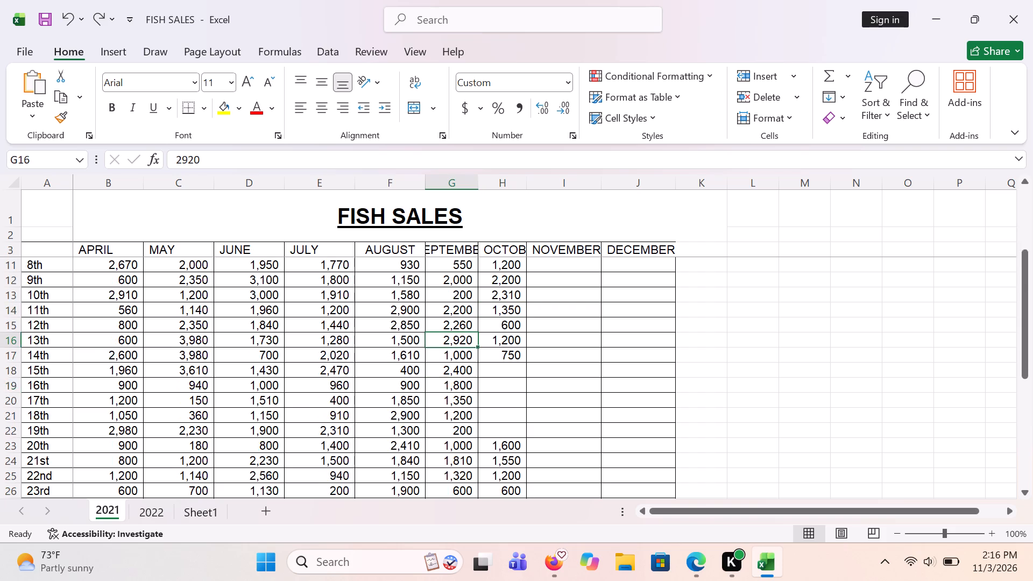
pyautogui.scroll(-2, 461, 389)
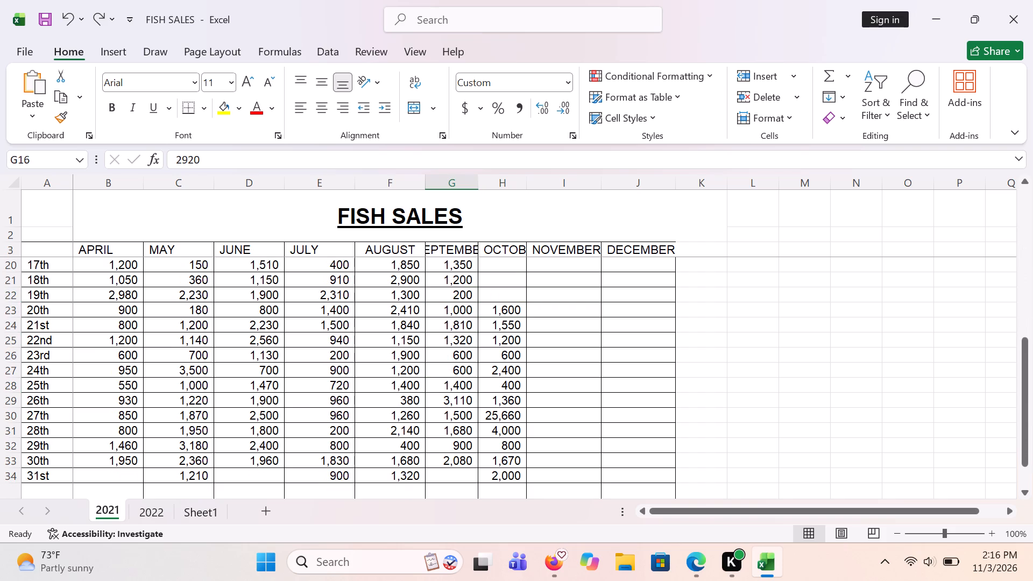
pyautogui.scroll(-1, 461, 389)
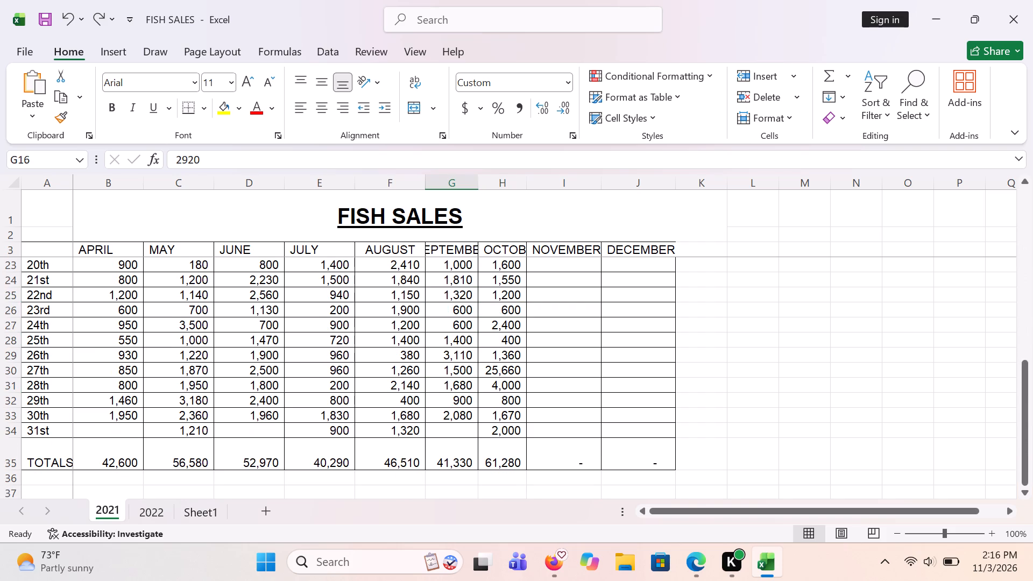
pyautogui.scroll(1, 461, 389)
pyautogui.scroll(-1, 461, 389)
pyautogui.scroll(8, 461, 389)
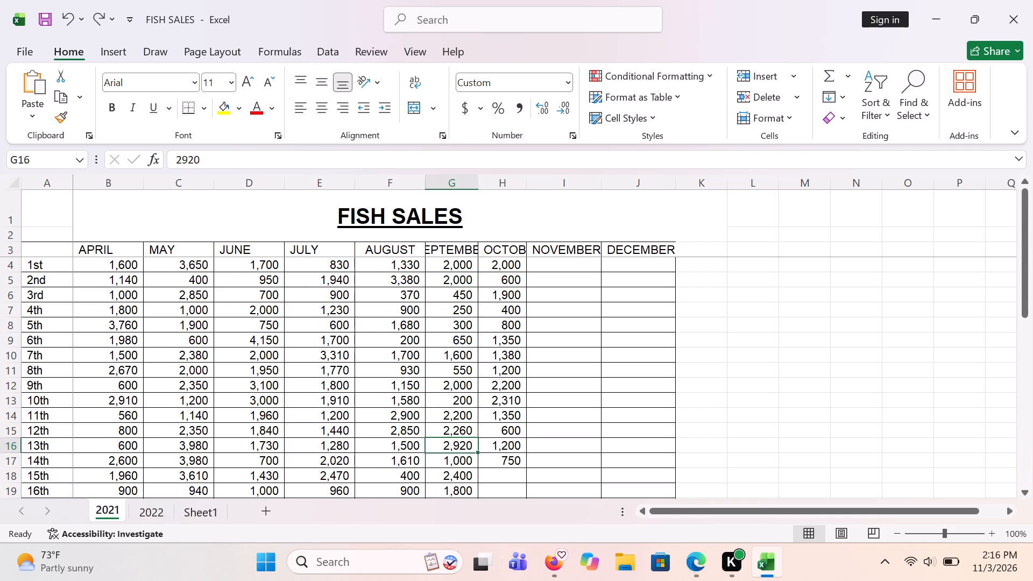
pyautogui.scroll(3, 463, 389)
pyautogui.scroll(-6, 463, 389)
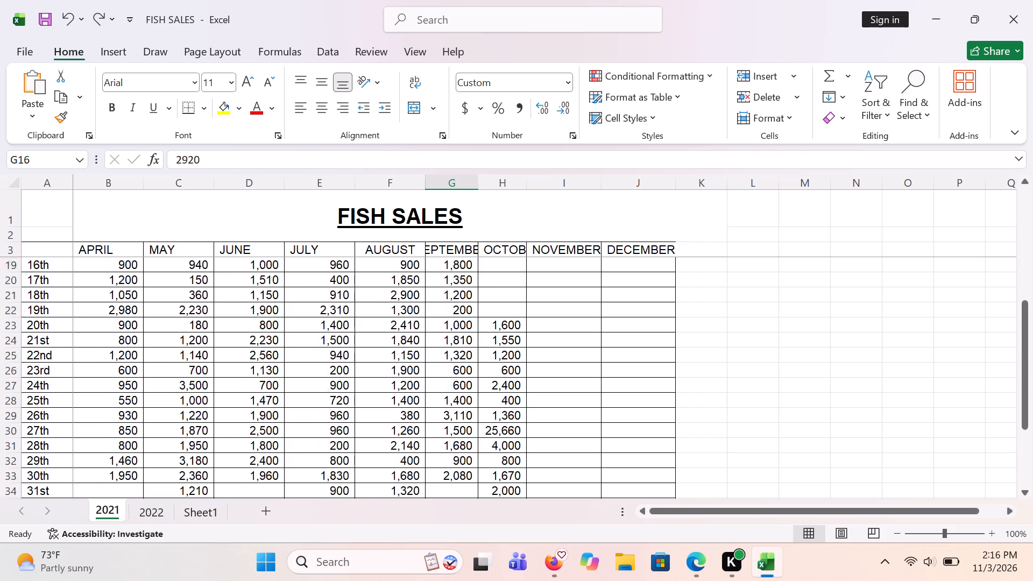
pyautogui.scroll(-1, 463, 389)
pyautogui.scroll(2, 463, 389)
pyautogui.scroll(-3, 463, 389)
pyautogui.scroll(6, 463, 389)
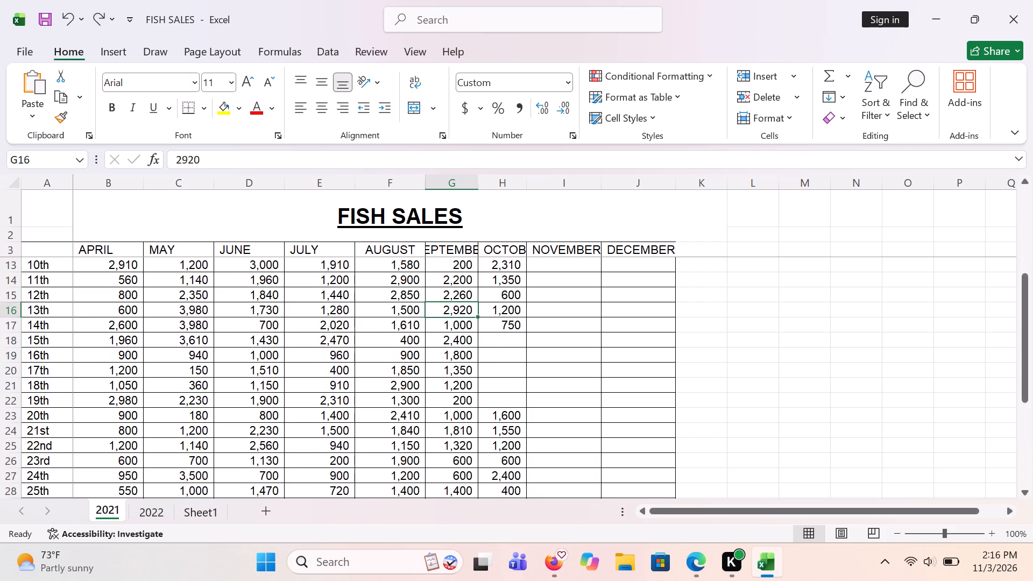
pyautogui.scroll(8, 463, 389)
pyautogui.scroll(-4, 463, 389)
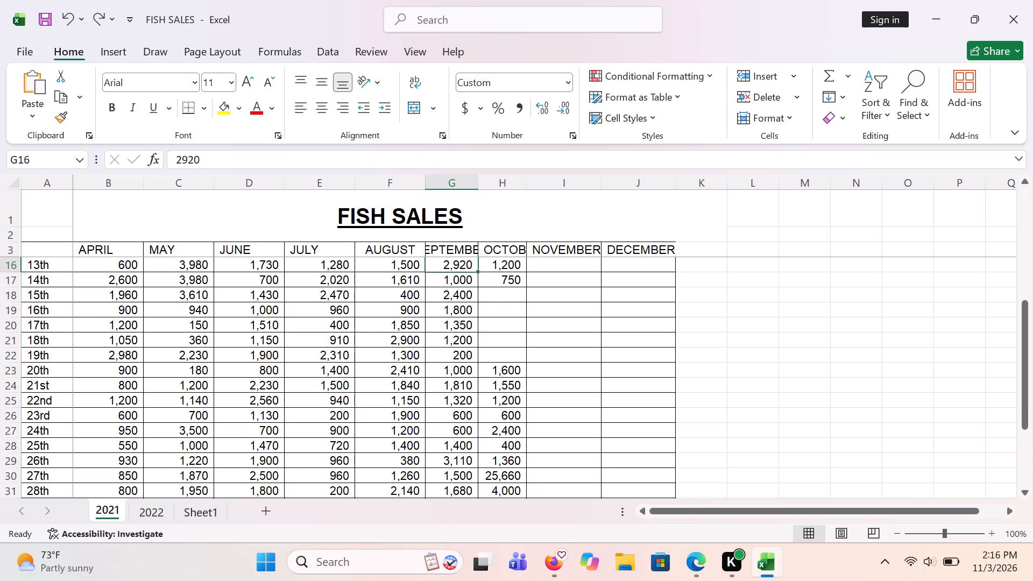
pyautogui.scroll(-2, 463, 389)
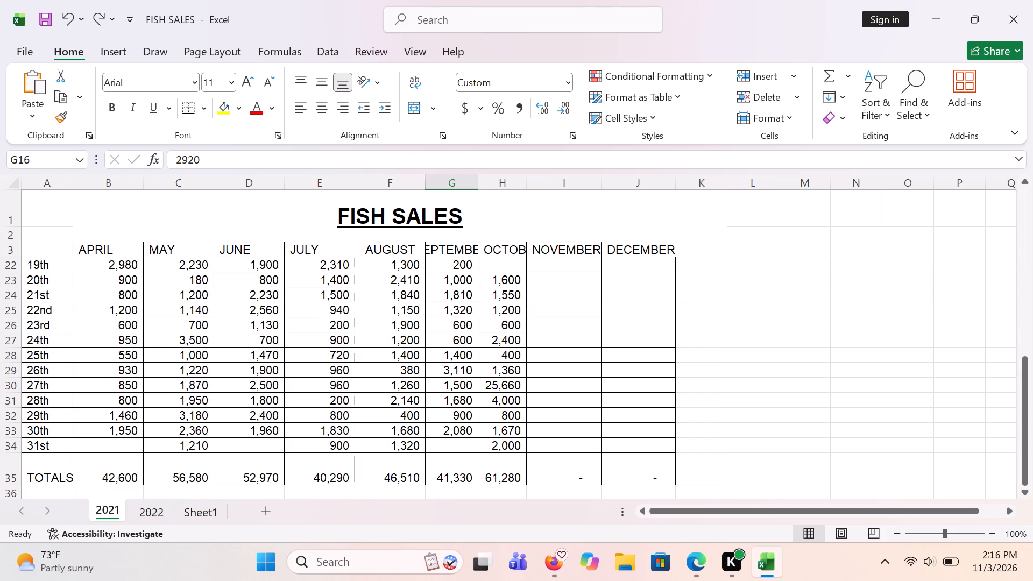
pyautogui.scroll(7, 522, 302)
pyautogui.scroll(-2, 522, 304)
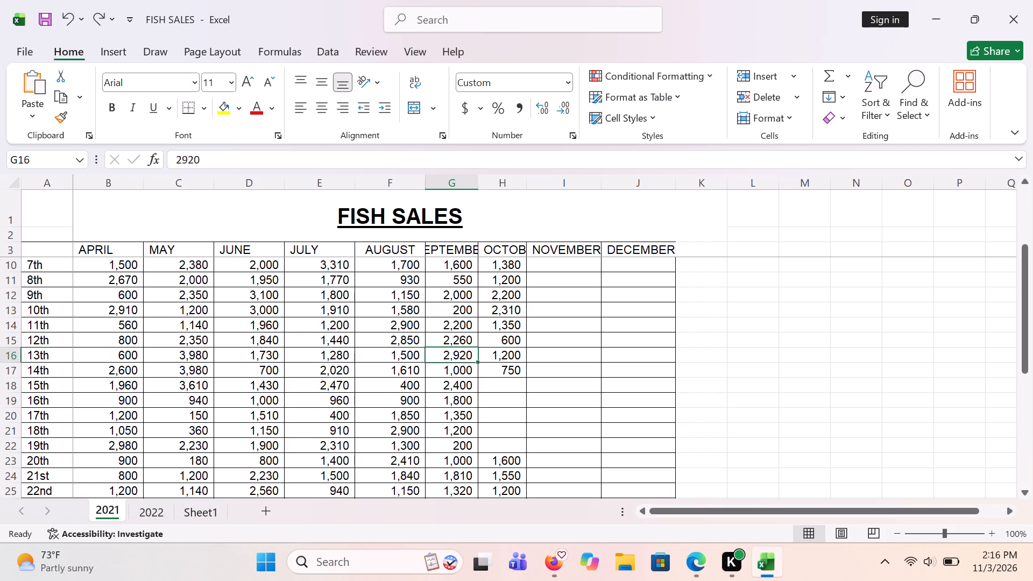
pyautogui.scroll(-3, 522, 304)
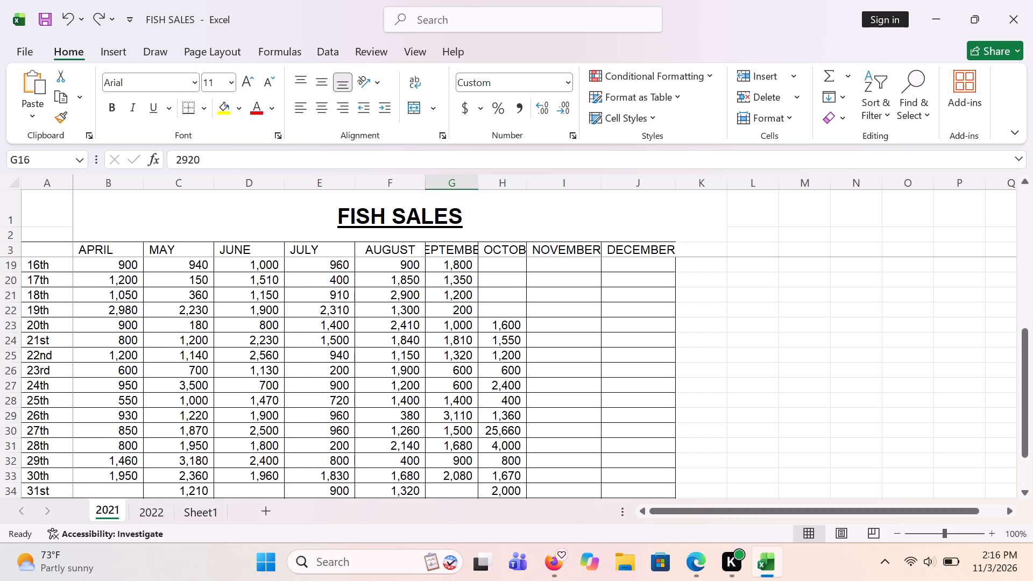
pyautogui.scroll(5, 524, 304)
pyautogui.scroll(-2, 524, 304)
pyautogui.scroll(4, 524, 304)
pyautogui.scroll(-3, 535, 332)
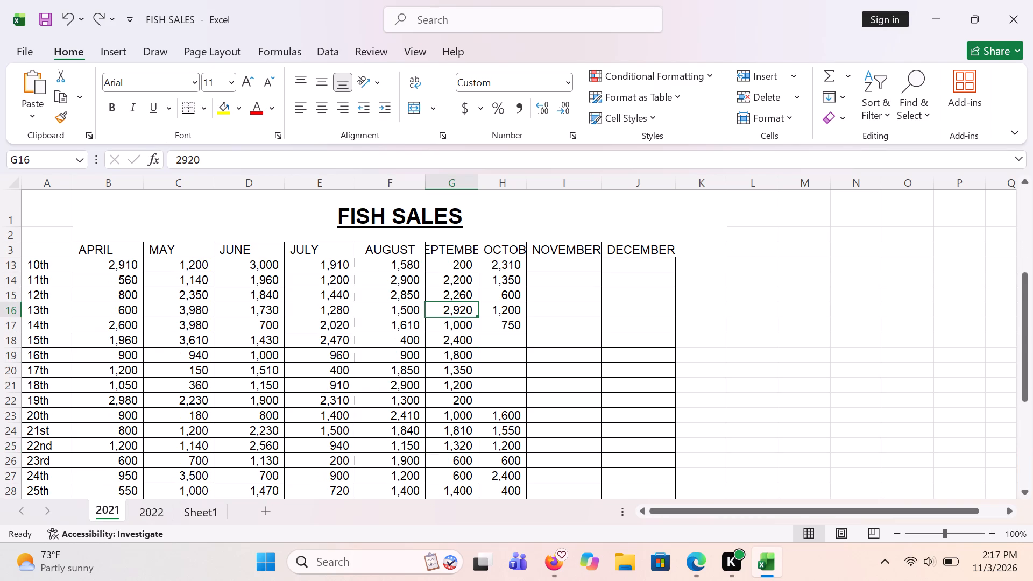
# Clear the October sales figures from the 20th to the 31st.
pyautogui.moveTo(518, 416); pyautogui.dragTo(516, 518)
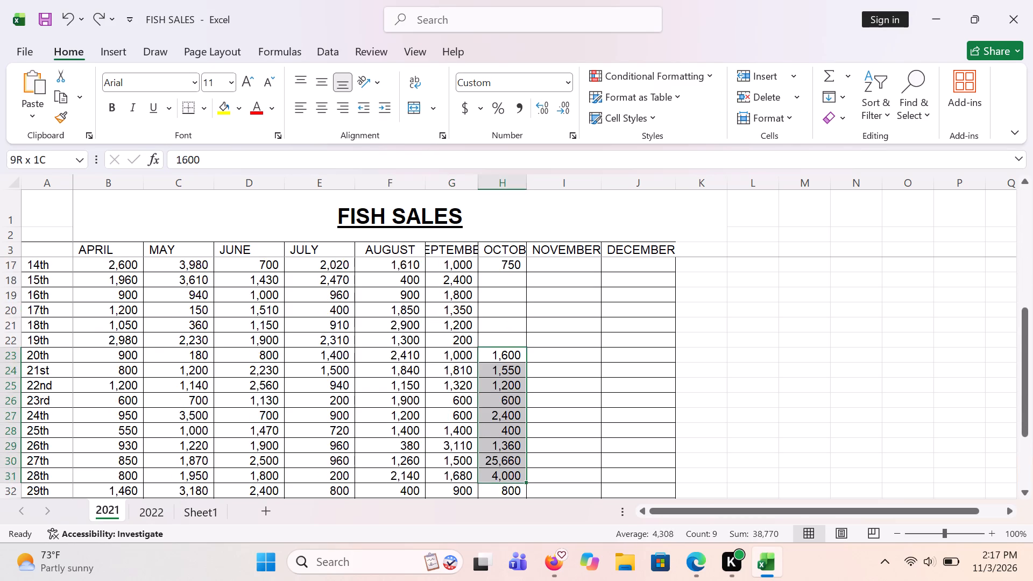
pyautogui.moveTo(516, 518); pyautogui.dragTo(518, 429)
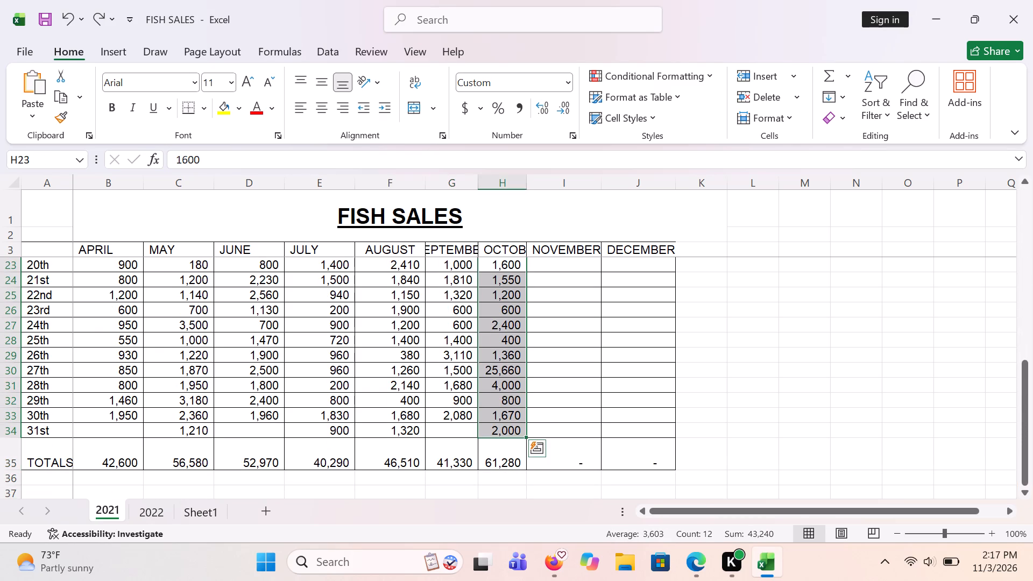
pyautogui.press('Delete')
pyautogui.click(579, 359)
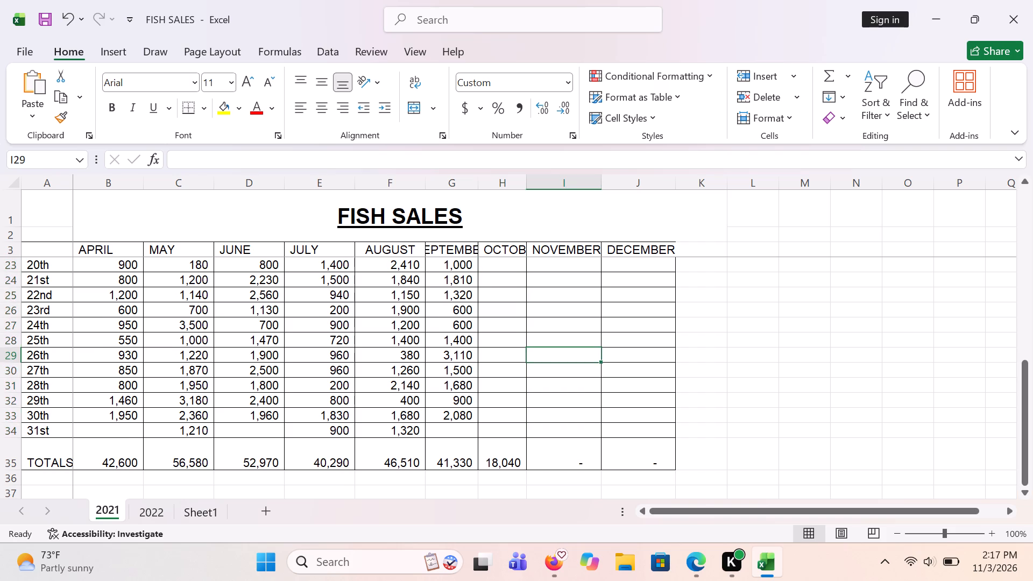
# Enter the October sales figures 480 for the 15th and 1080 for the 16th.
pyautogui.scroll(13, 575, 337)
pyautogui.scroll(-8, 575, 337)
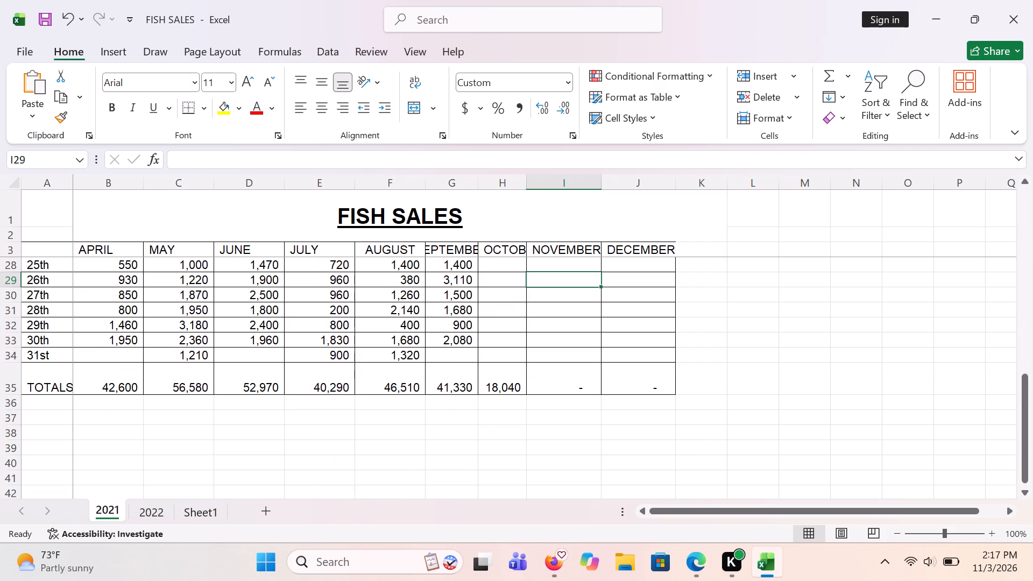
pyautogui.scroll(3, 575, 337)
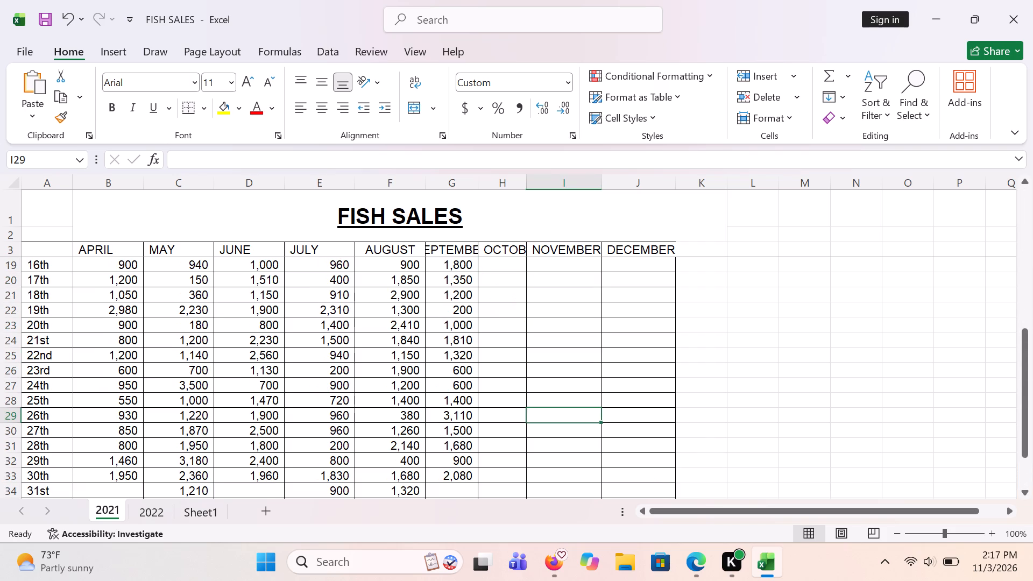
pyautogui.scroll(4, 575, 337)
pyautogui.scroll(-3, 575, 337)
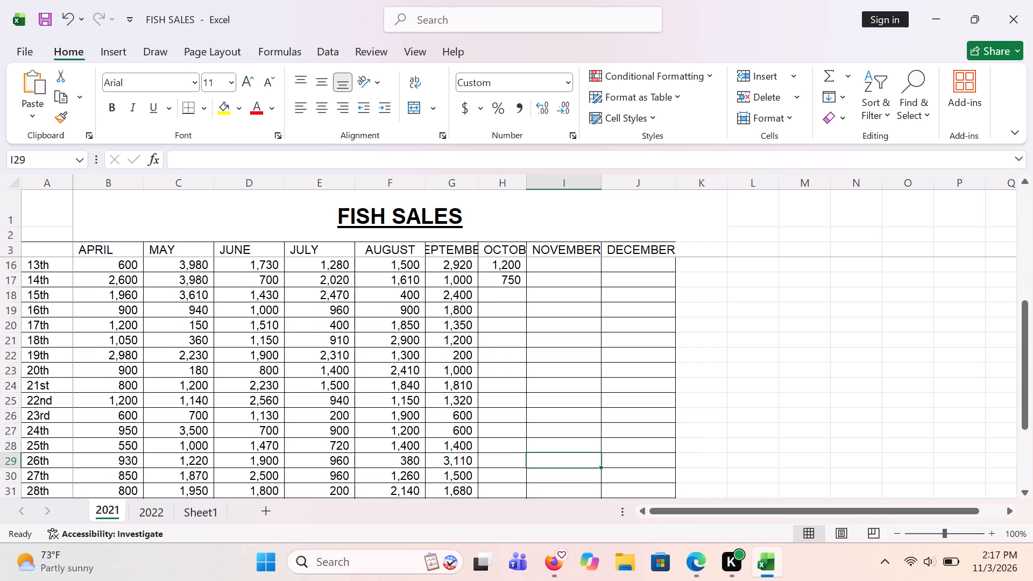
pyautogui.click(492, 297)
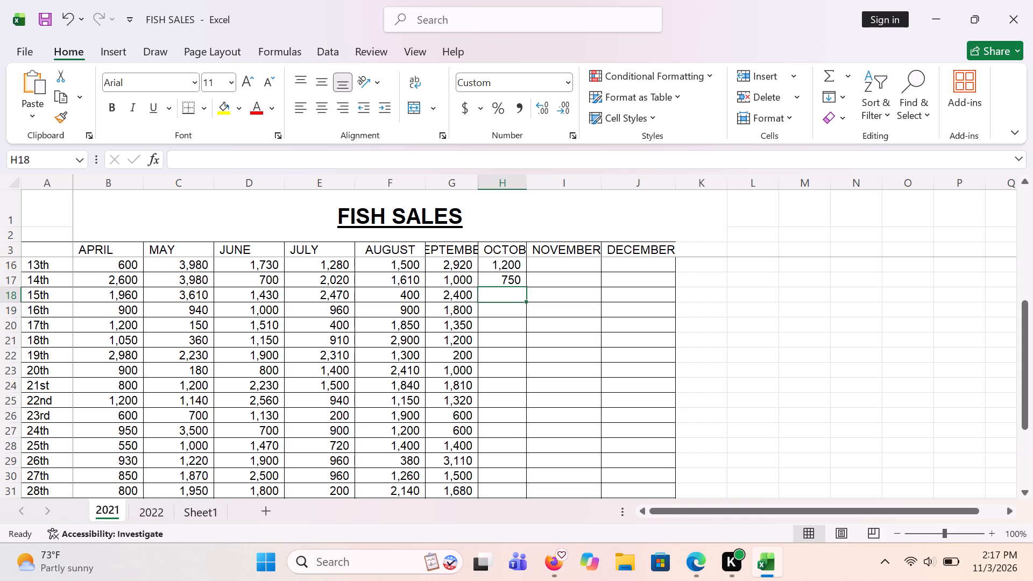
pyautogui.press('4')
pyautogui.press('8')
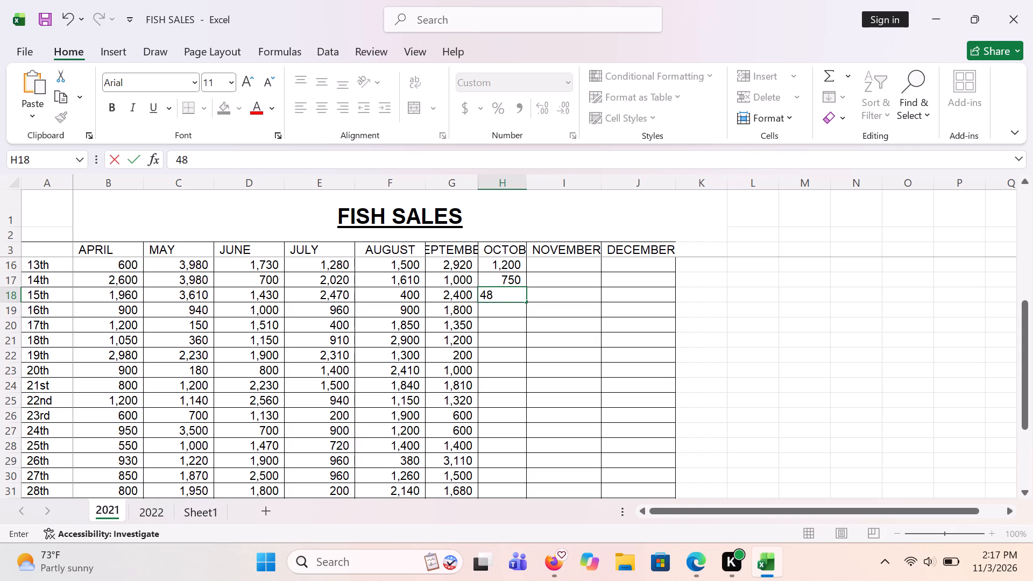
pyautogui.press('0')
pyautogui.press('Return')
pyautogui.press('1')
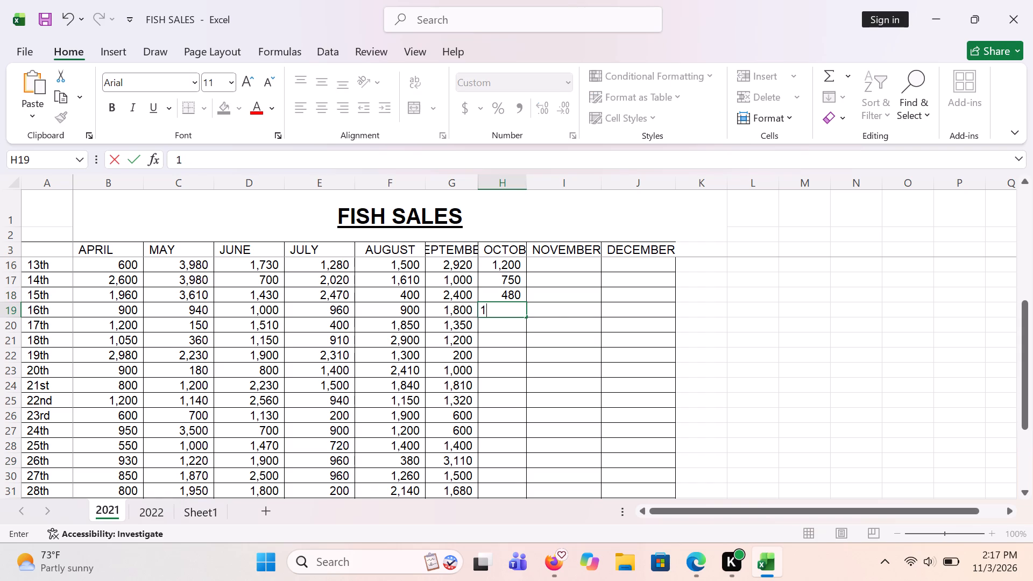
pyautogui.write('080')
pyautogui.press('Return')
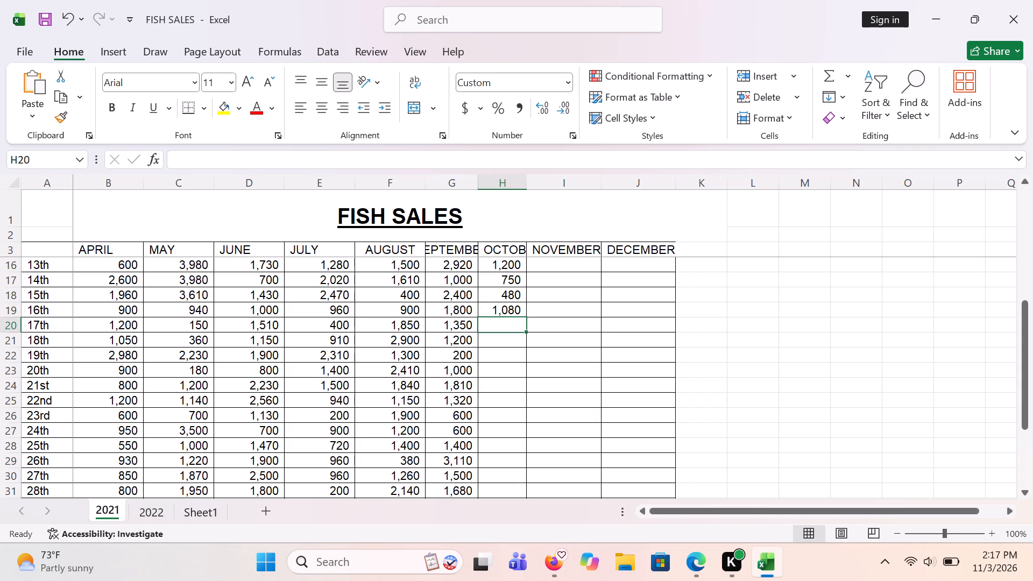
# Enter the October sales figures 1300 for the 17th and 2560 for the 18th.
pyautogui.press('1')
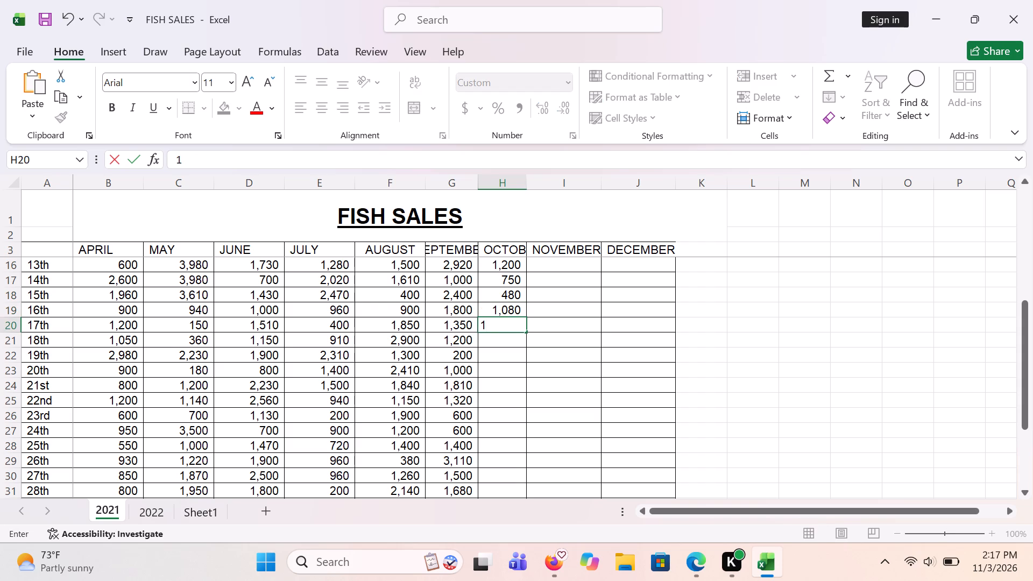
pyautogui.write('300')
pyautogui.press('Return')
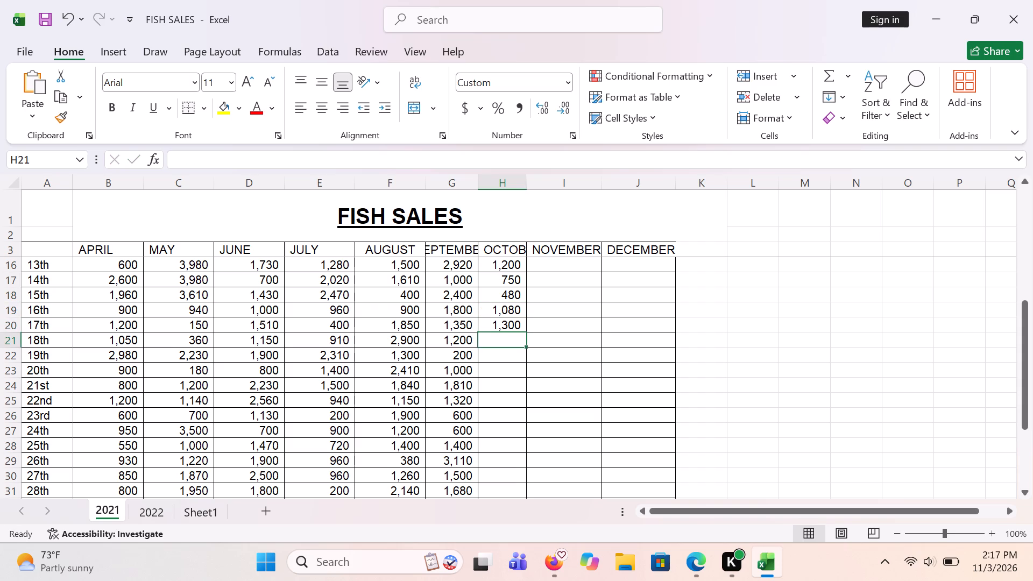
pyautogui.write('2560')
pyautogui.press('Return')
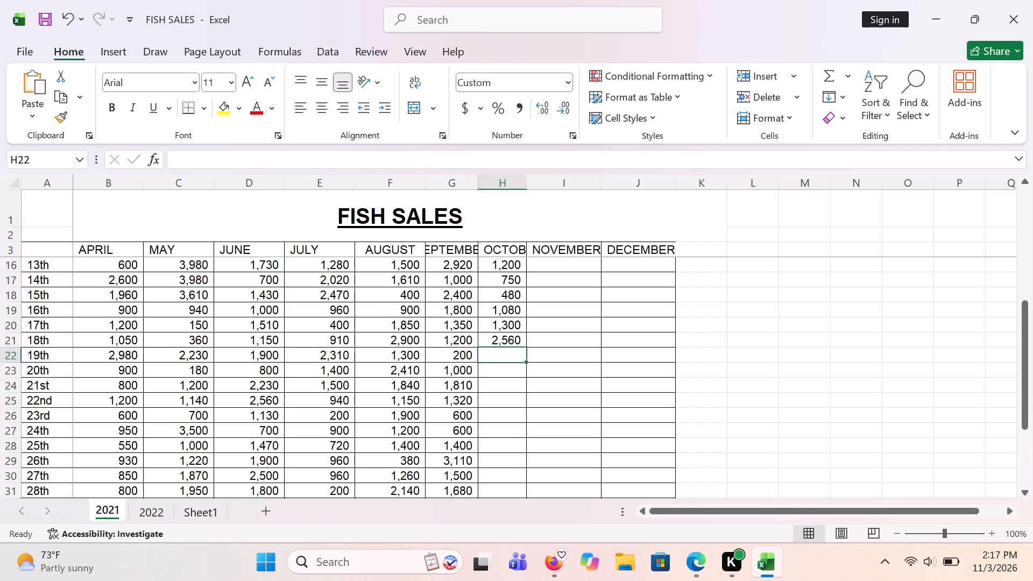
# Enter the October sales figures 760 for the 19th and 1720 for the 20th.
pyautogui.write('769')
pyautogui.press('Delete')
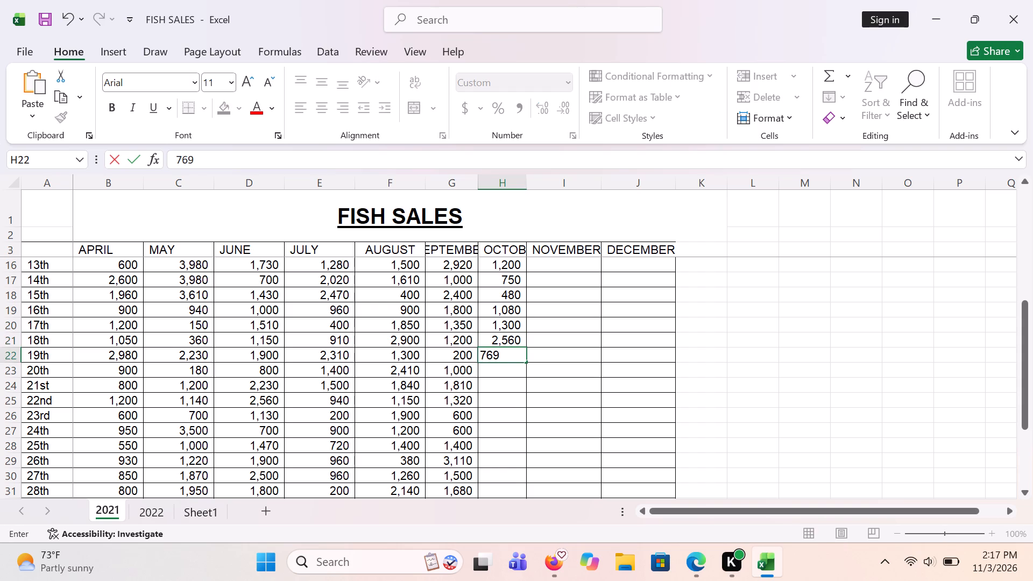
pyautogui.press('0')
pyautogui.press('Delete')
pyautogui.press('Delete')
pyautogui.press('Delete')
pyautogui.press('BackSpace')
pyautogui.press('BackSpace')
pyautogui.press('0')
pyautogui.press('Return')
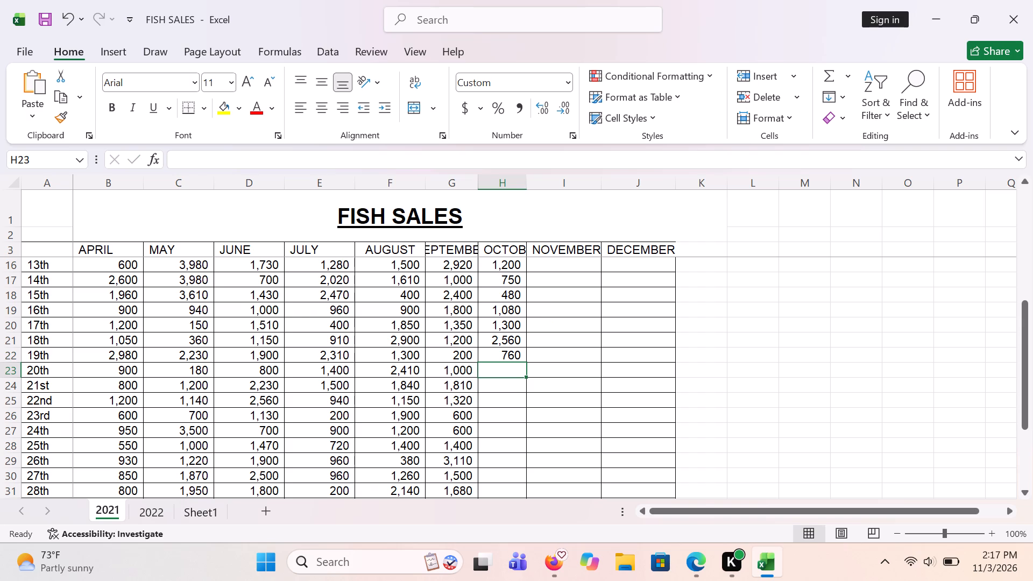
pyautogui.press('1')
pyautogui.write('720')
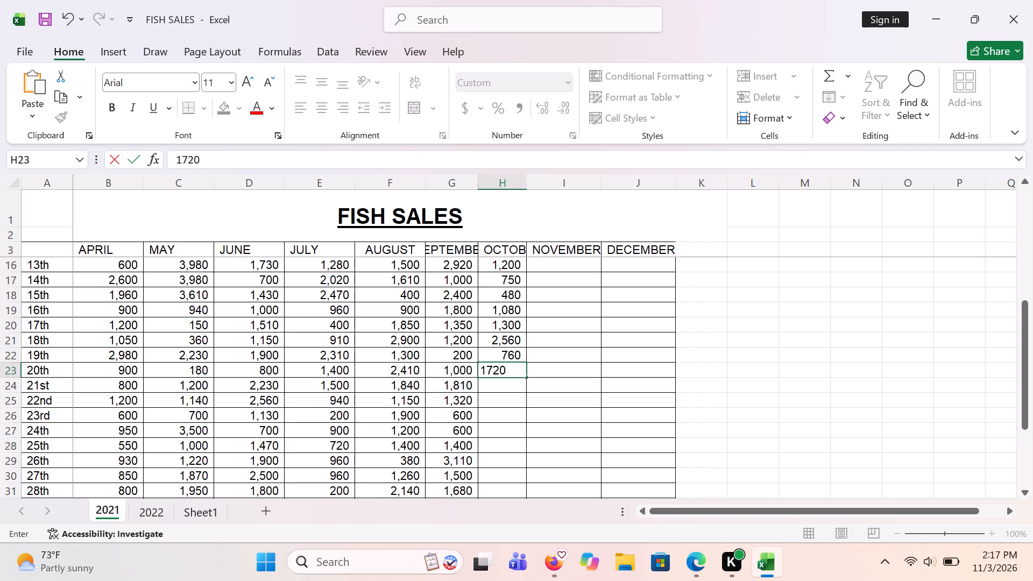
pyautogui.press('Return')
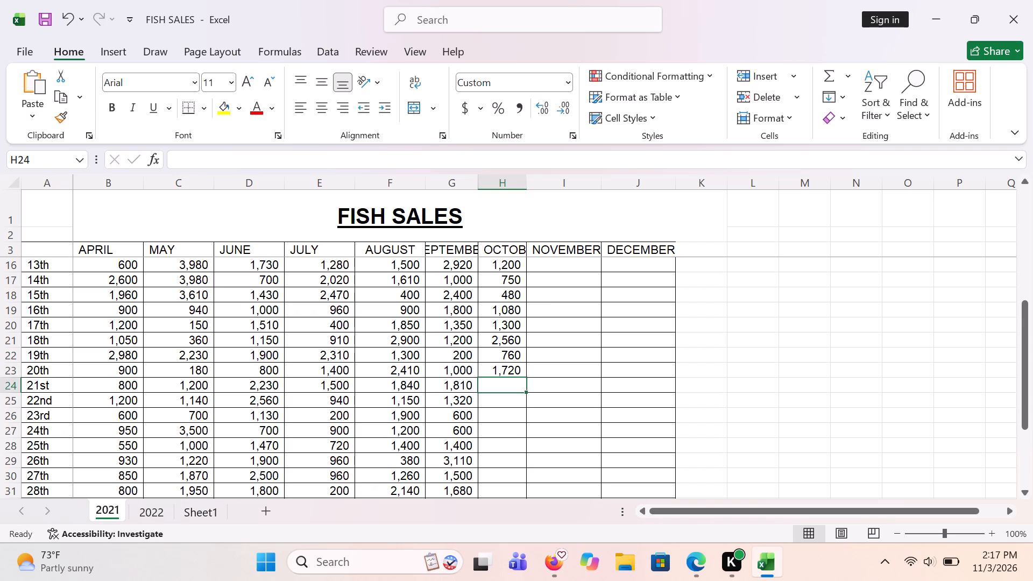
# Save the FISH SALES workbook.
pyautogui.hotkey('ctrl', 's')
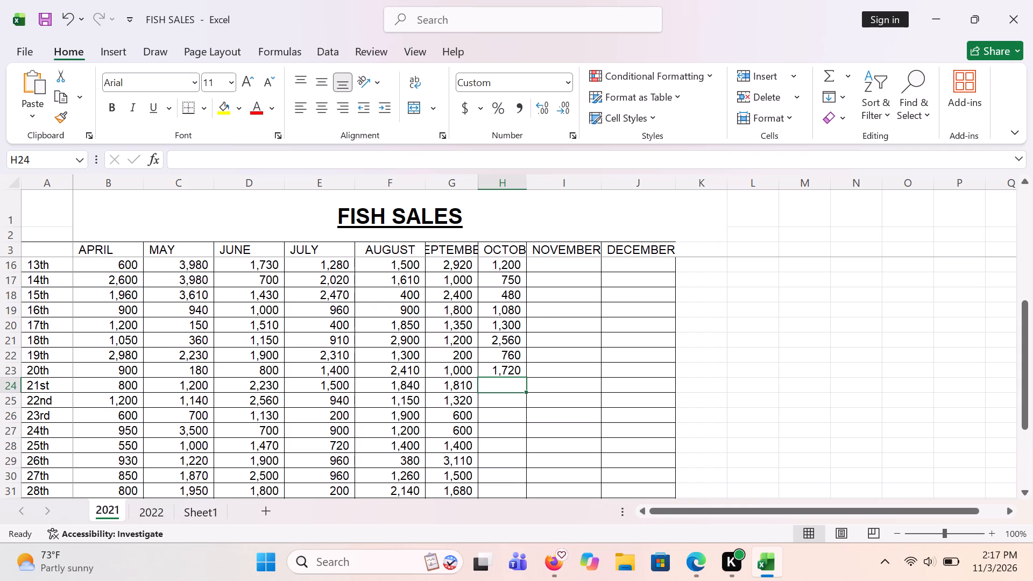
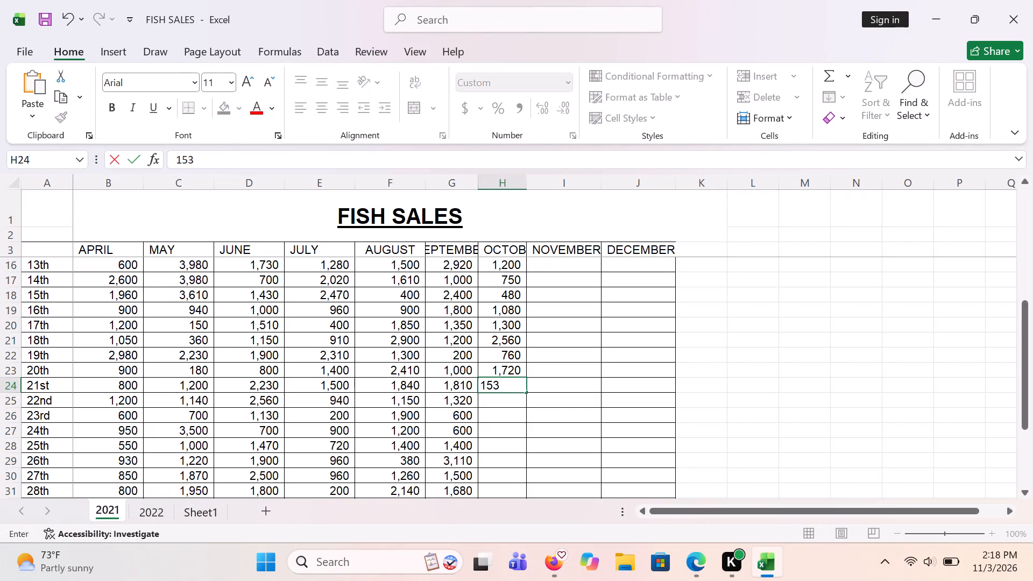
# Enter the October sales figure 1530 for the 21st.
pyautogui.press('Return')
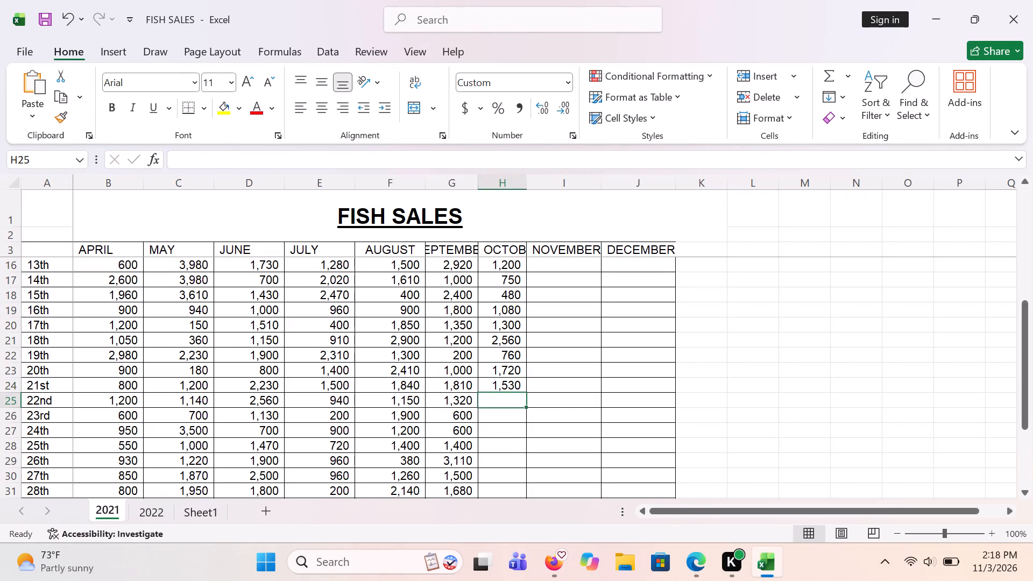
# Save the FISH SALES workbook with the October figures entered up to the 21st.
pyautogui.hotkey('ctrl', 's')
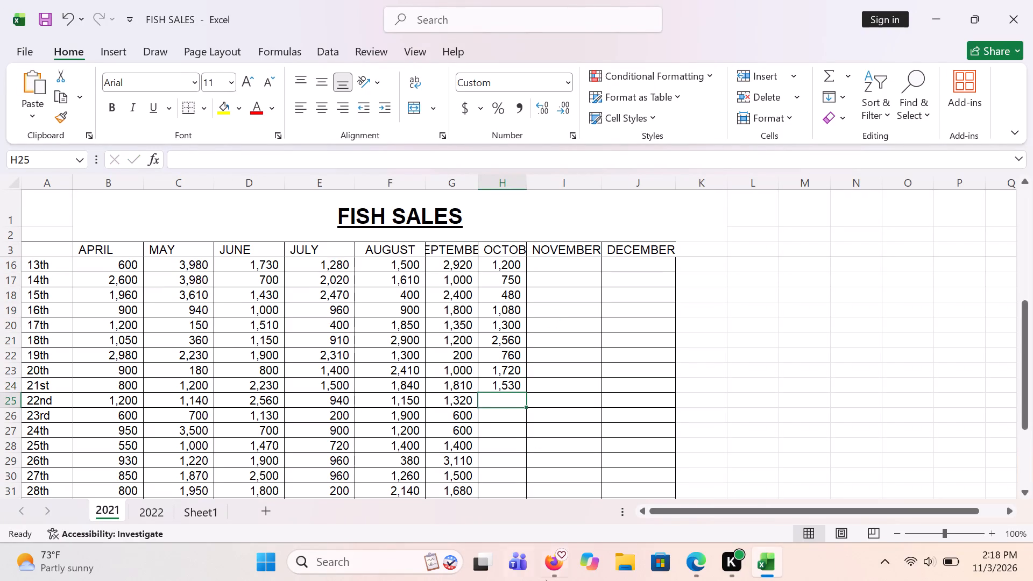